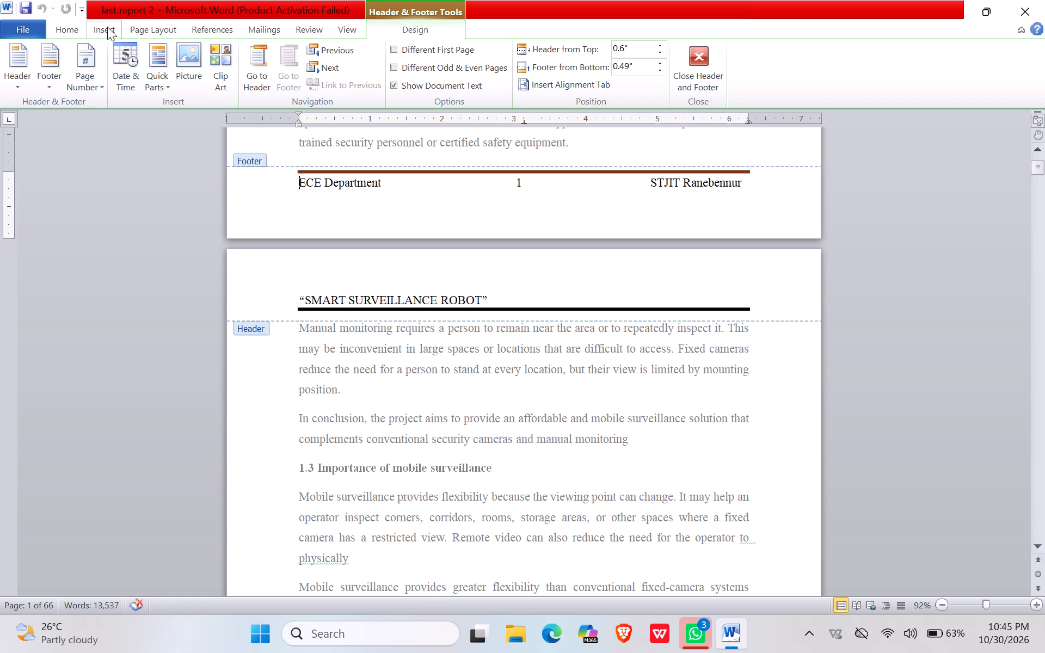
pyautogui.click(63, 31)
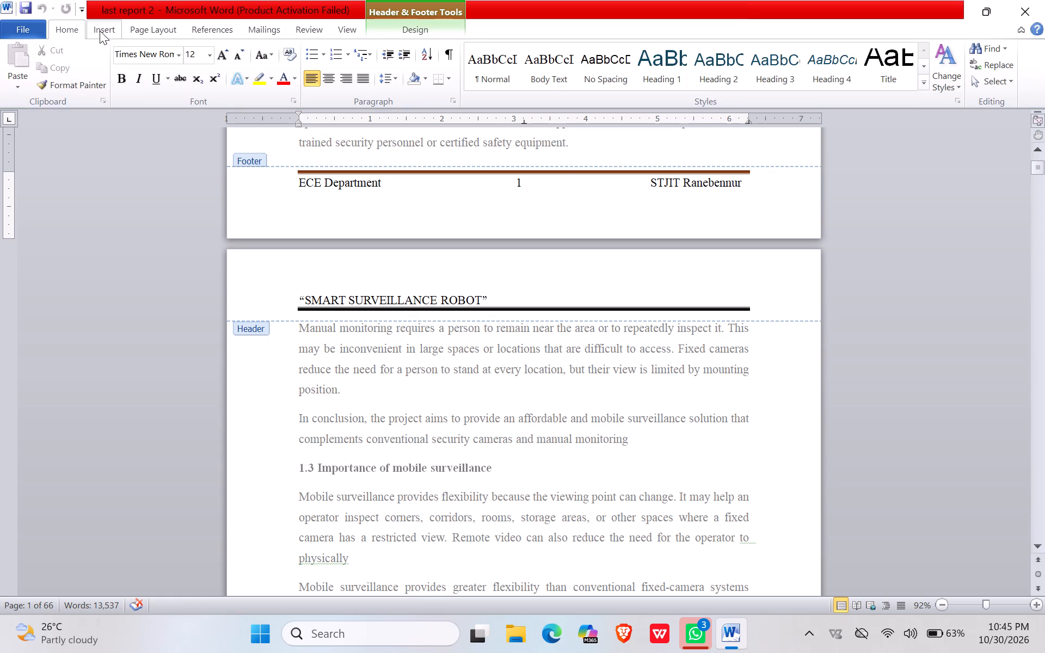
# Open the footer design choices for the Smart Surveillance Robot report's page footer.
pyautogui.click(100, 30)
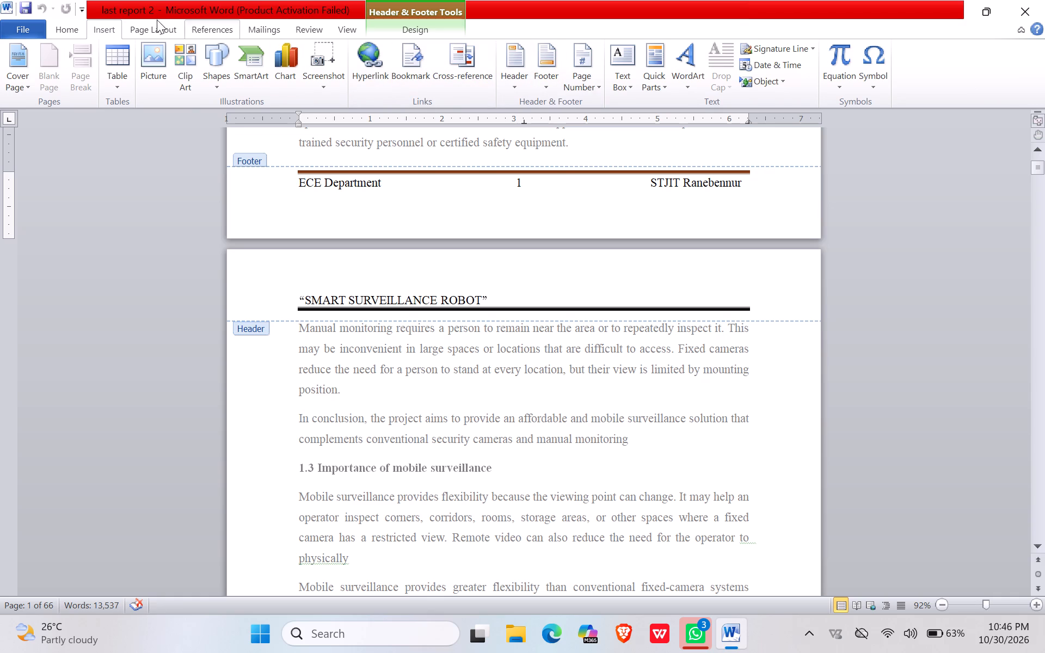
pyautogui.click(150, 23)
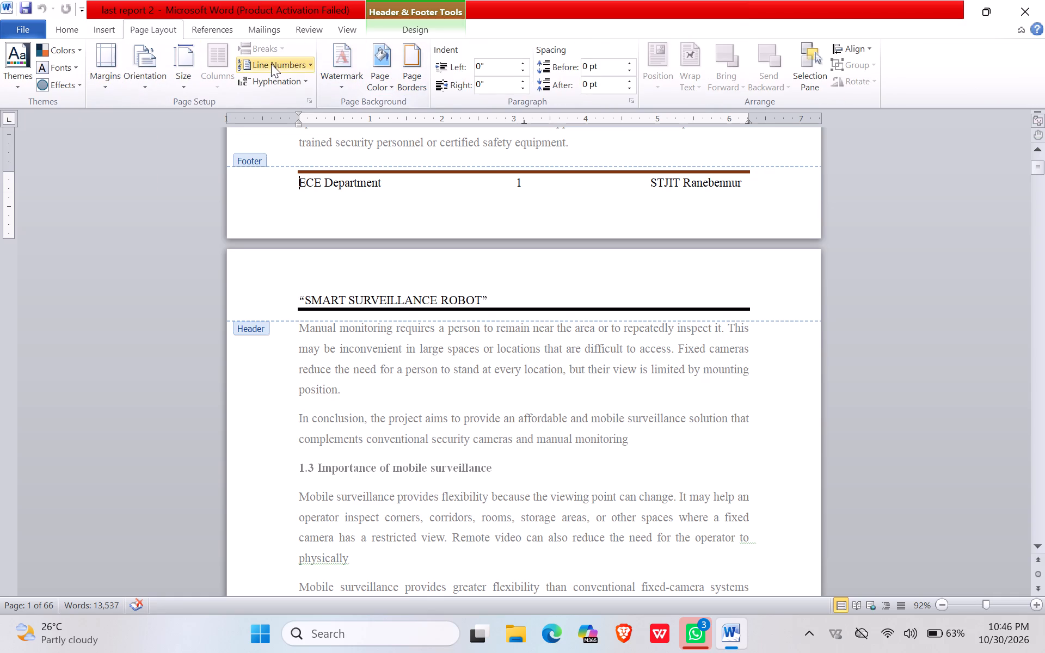
pyautogui.click(98, 25)
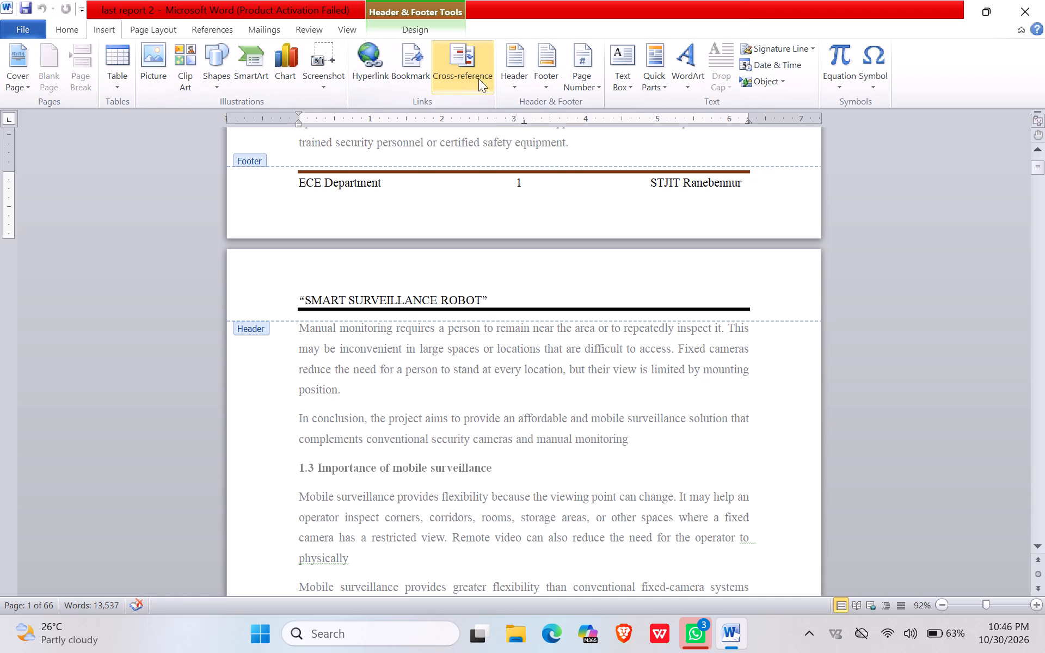
pyautogui.click(548, 60)
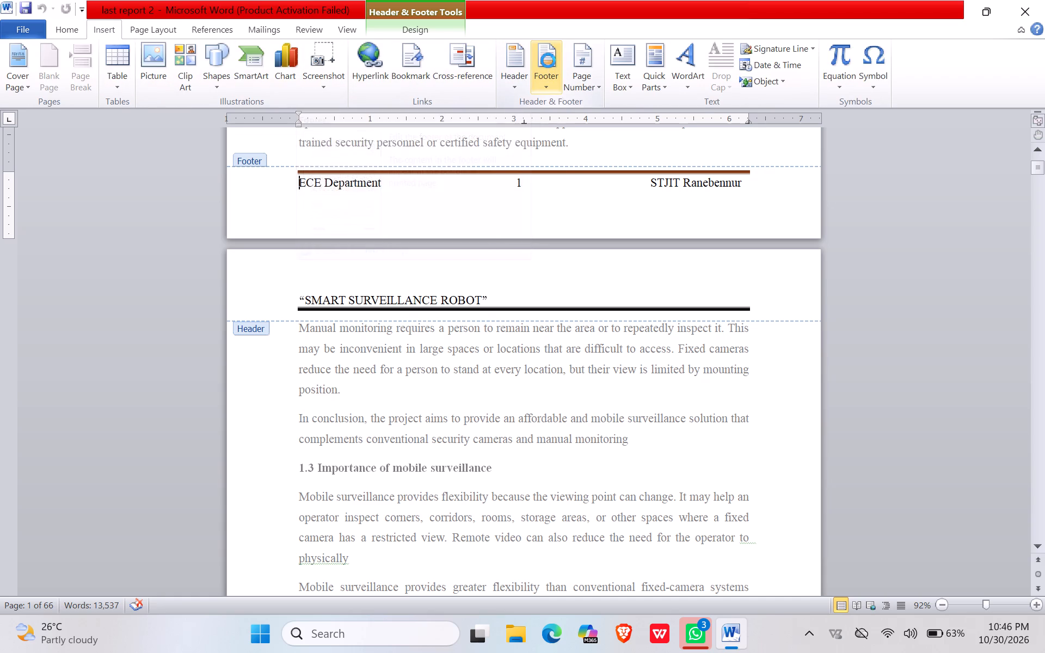
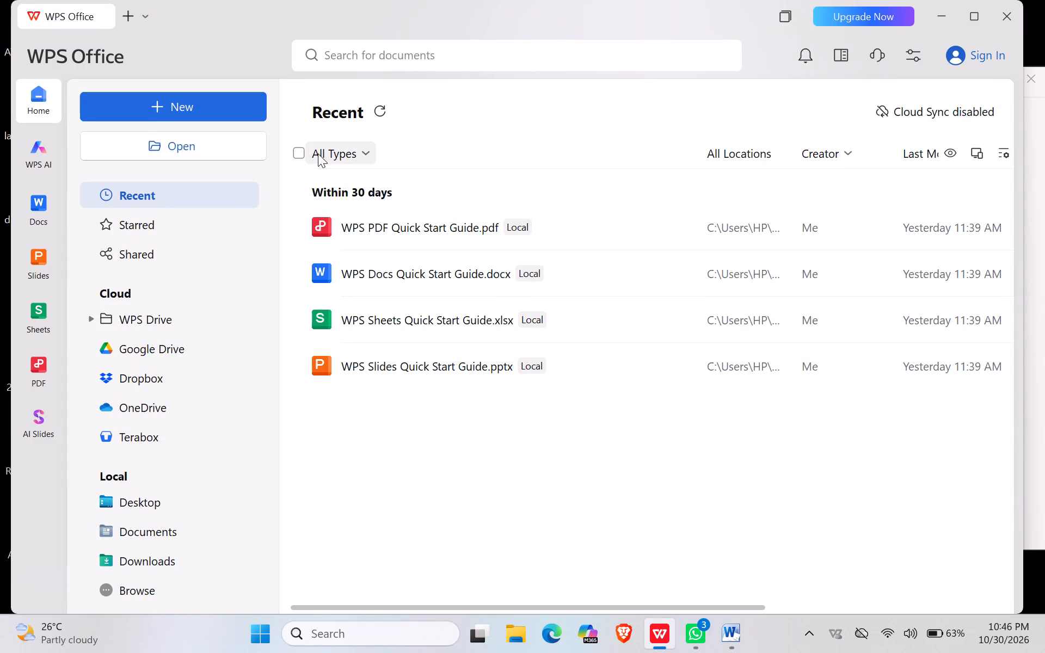
# Start opening an existing document from the WPS Office home page.
pyautogui.click(376, 57)
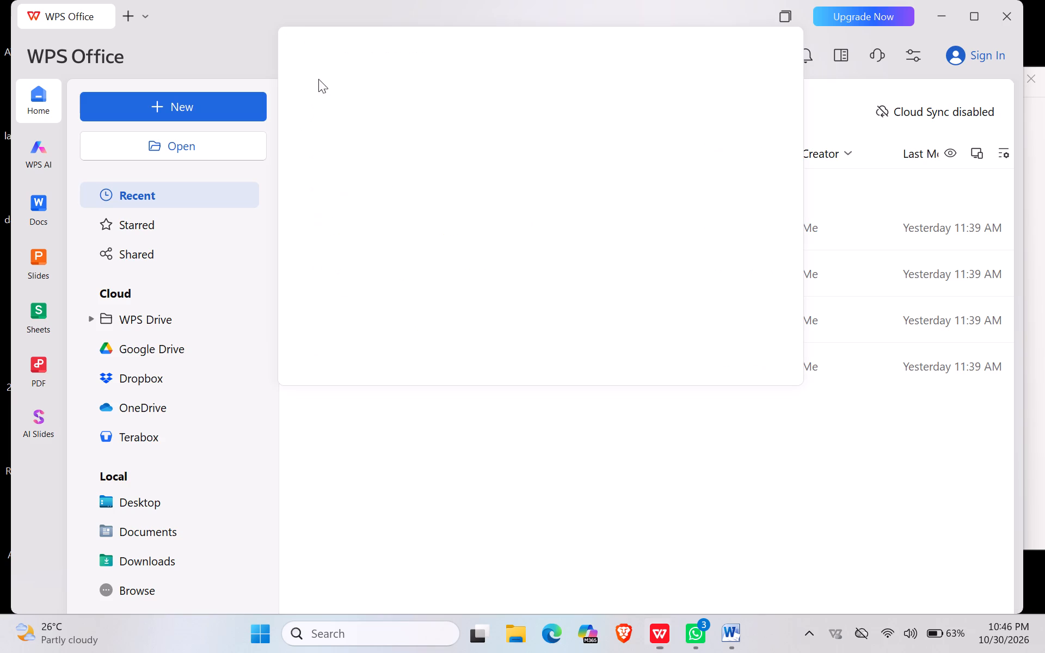
pyautogui.click(199, 149)
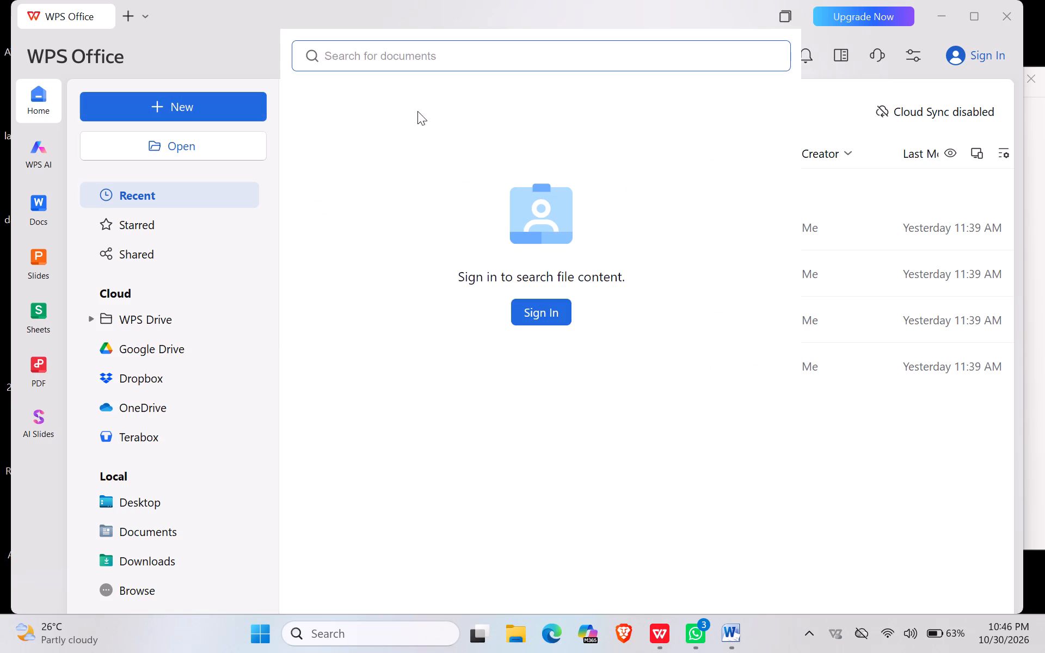
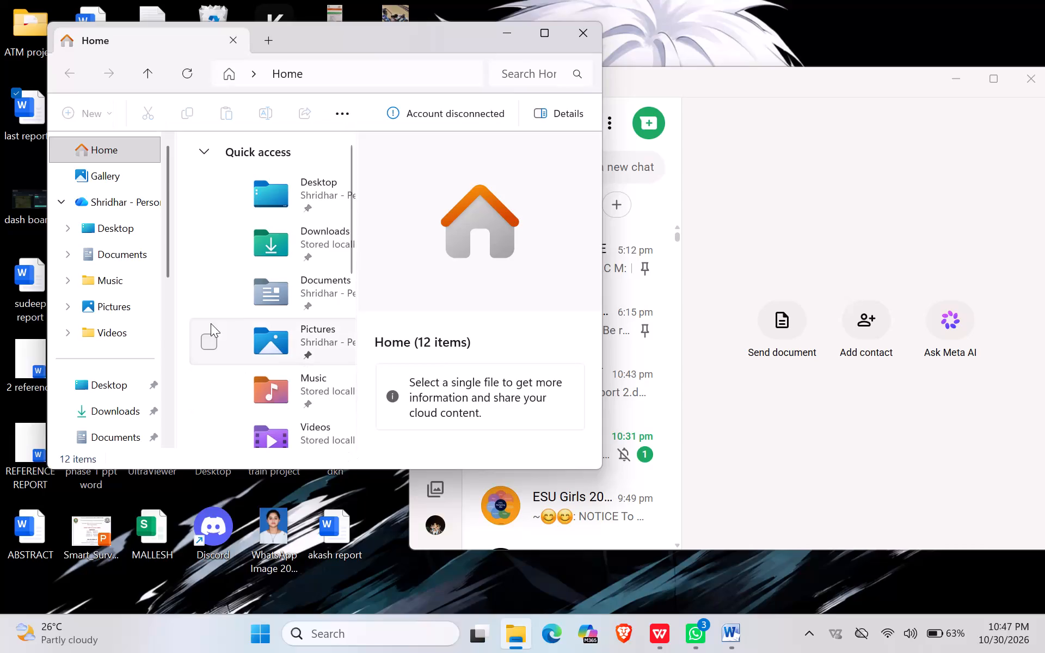
# Create a new WPS Docs document in the Desktop folder and open it in WPS Office.
pyautogui.click(122, 382)
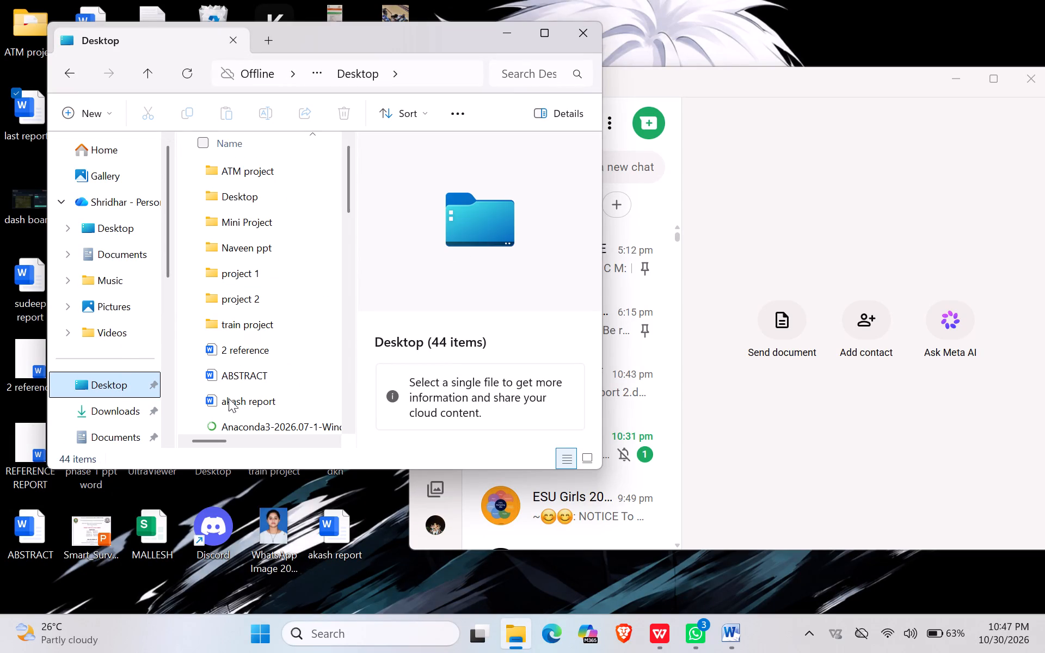
pyautogui.scroll(-3, 228, 403)
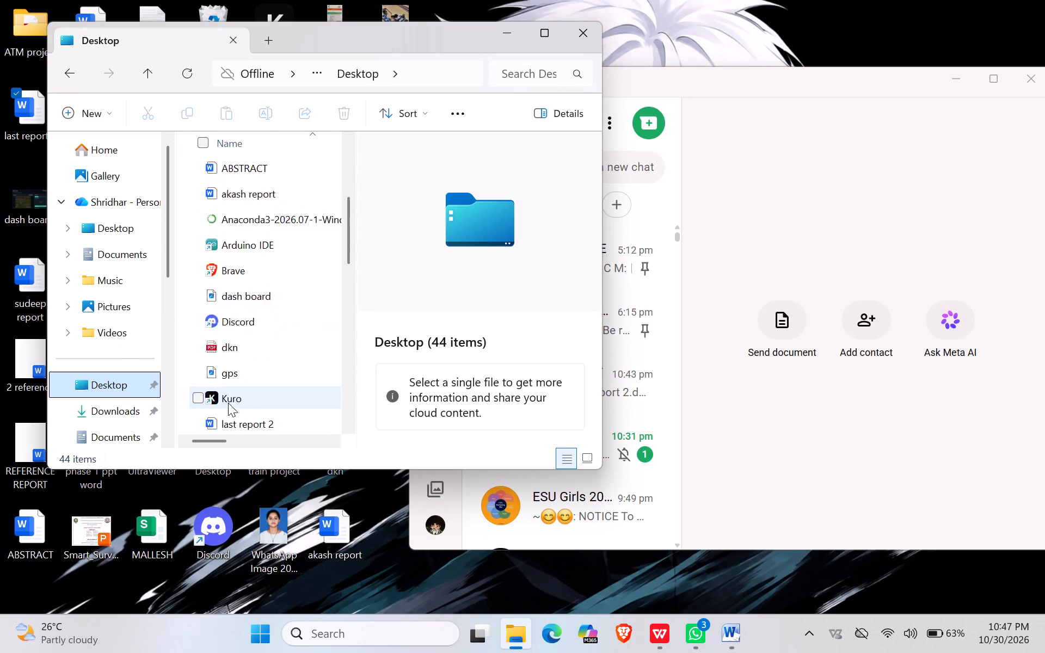
pyautogui.scroll(-2, 228, 403)
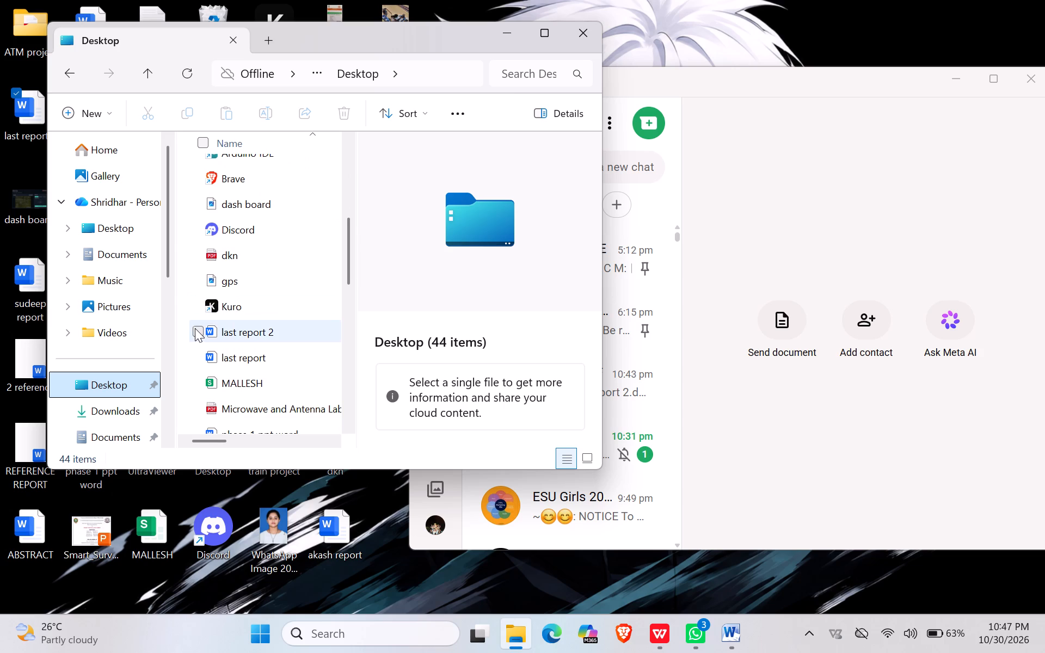
pyautogui.rightClick(195, 330)
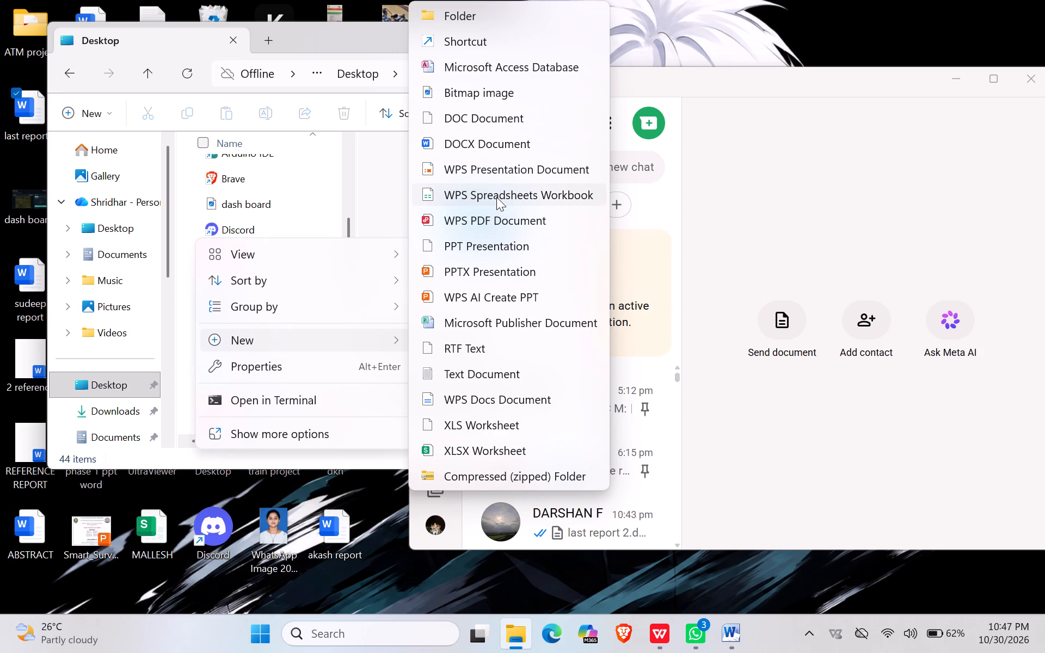
pyautogui.scroll(-2, 456, 465)
pyautogui.click(491, 409)
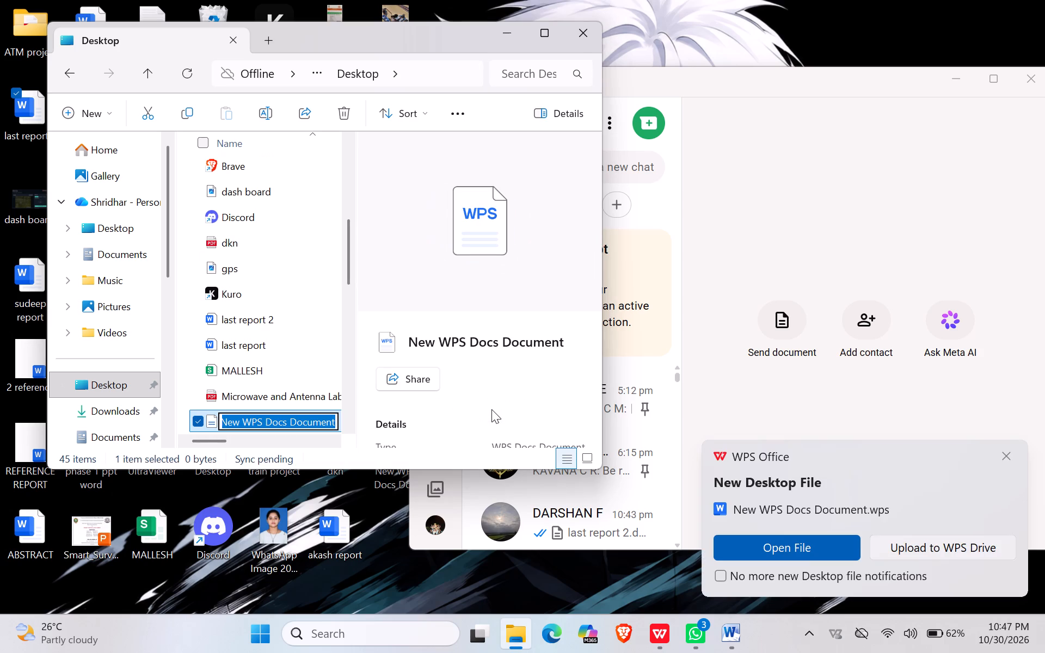
pyautogui.click(776, 550)
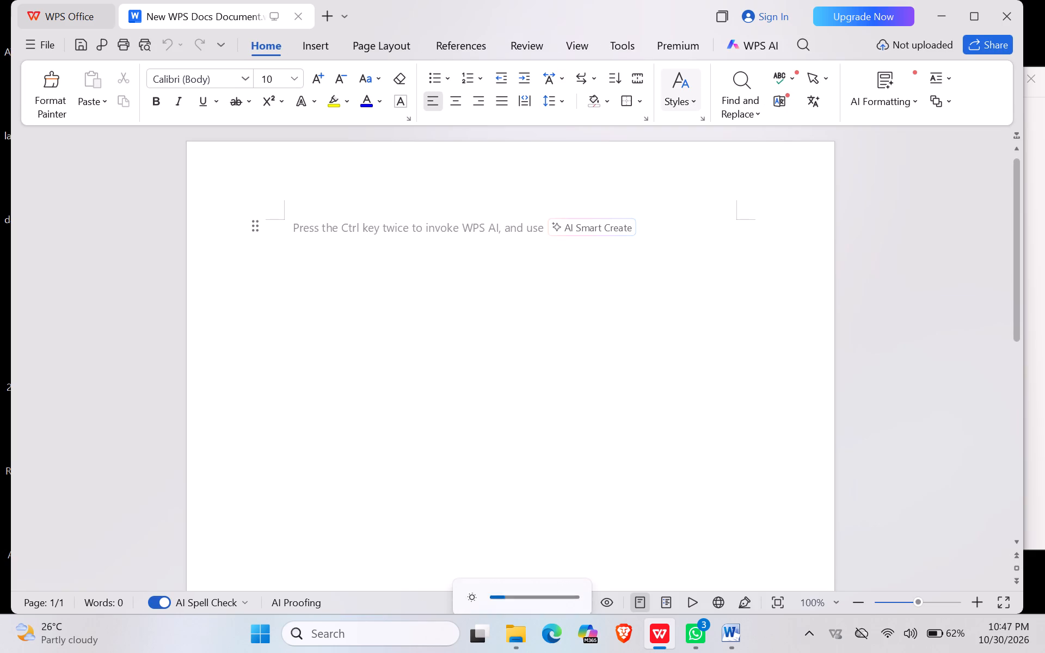
# Open last report 2.docx from the local Desktop folder as read-only.
pyautogui.click(46, 54)
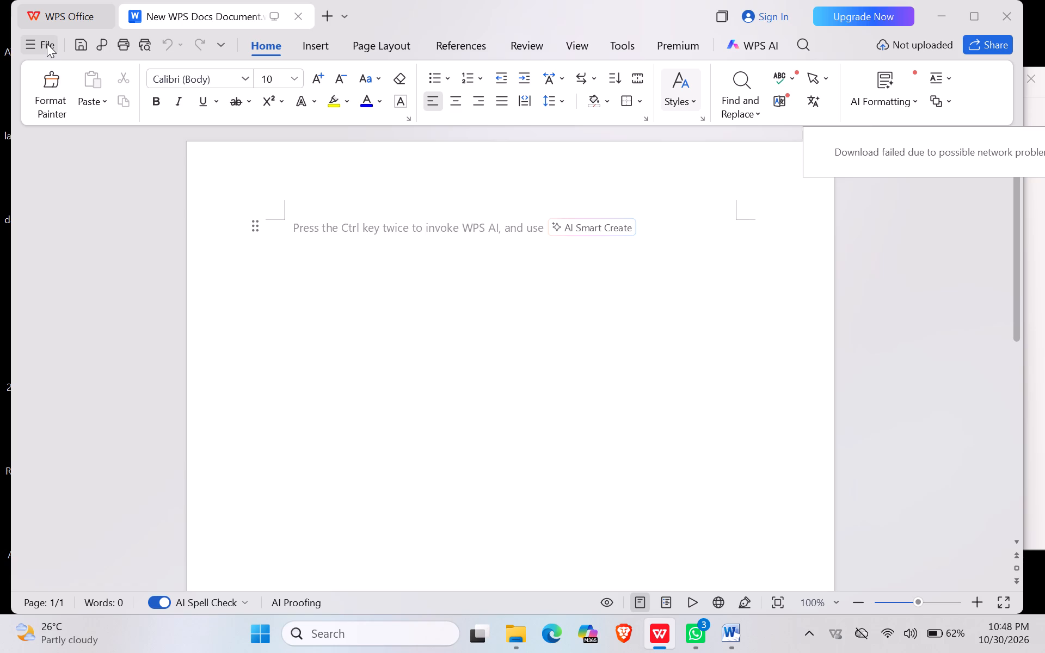
pyautogui.click(47, 44)
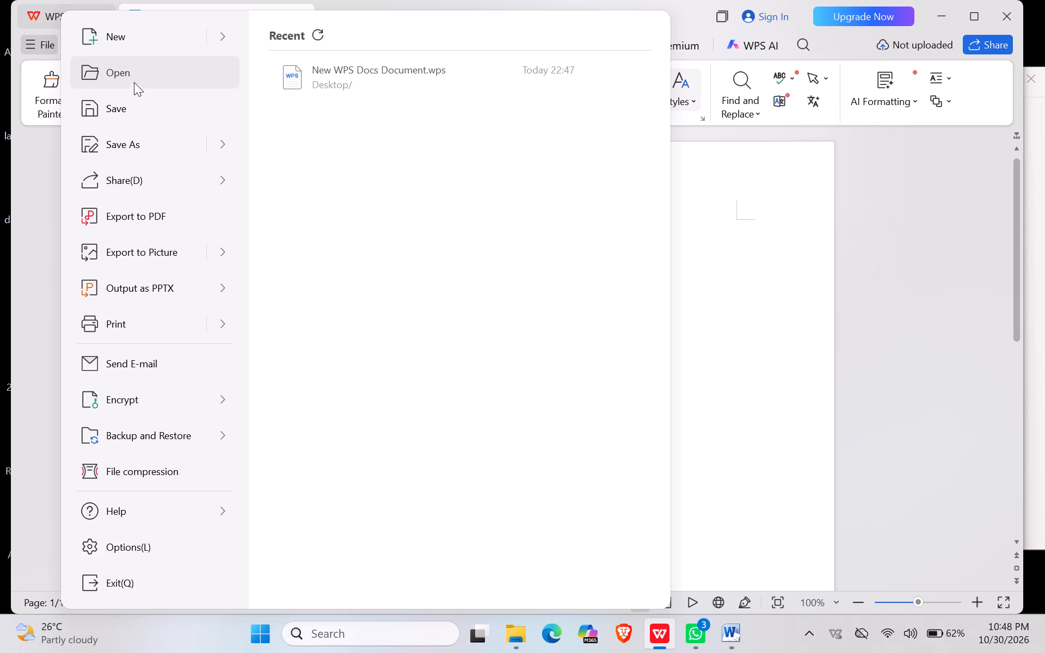
pyautogui.click(146, 73)
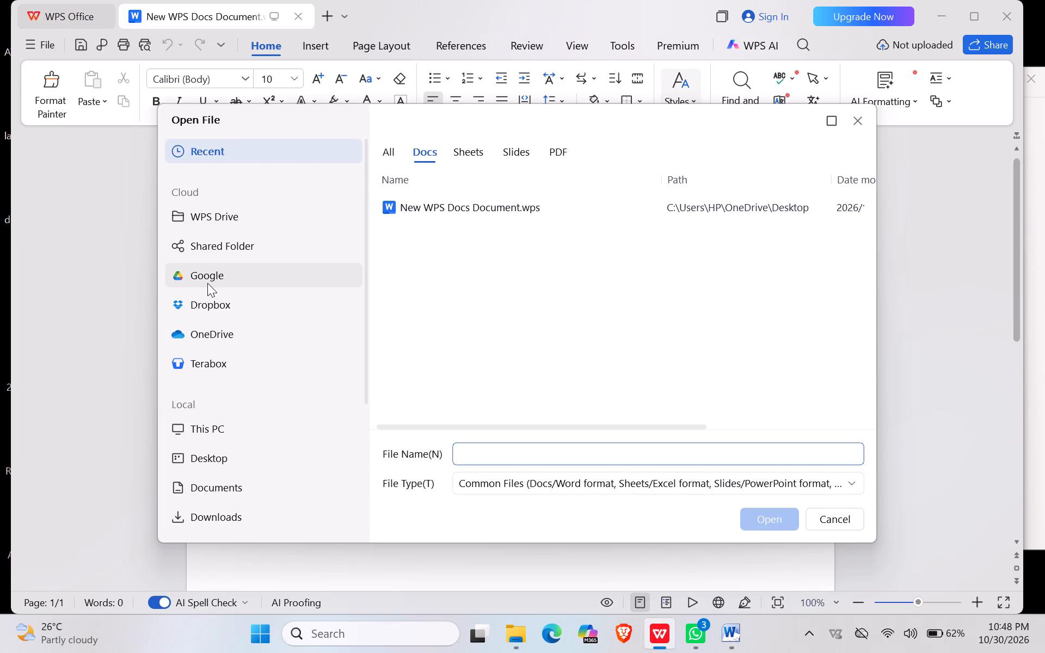
pyautogui.click(207, 282)
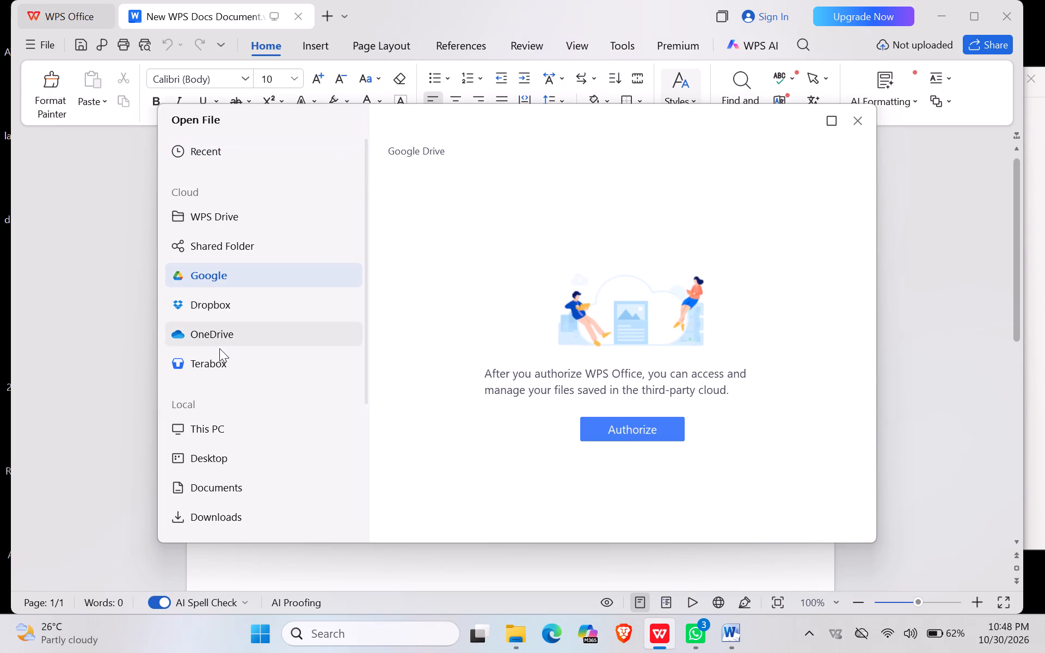
pyautogui.click(233, 468)
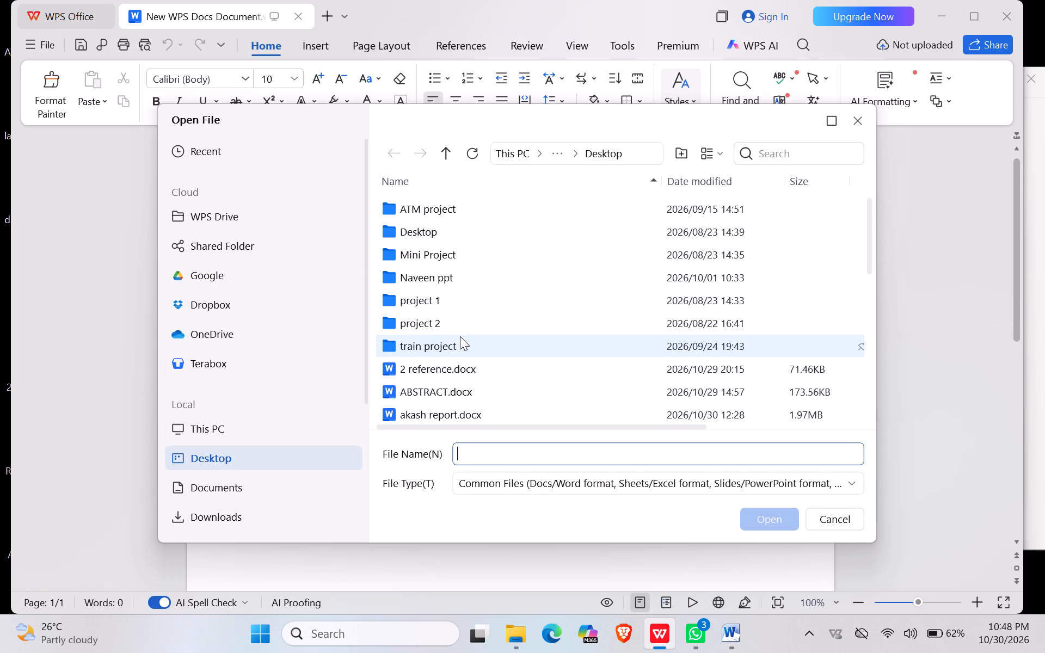
pyautogui.scroll(-4, 460, 336)
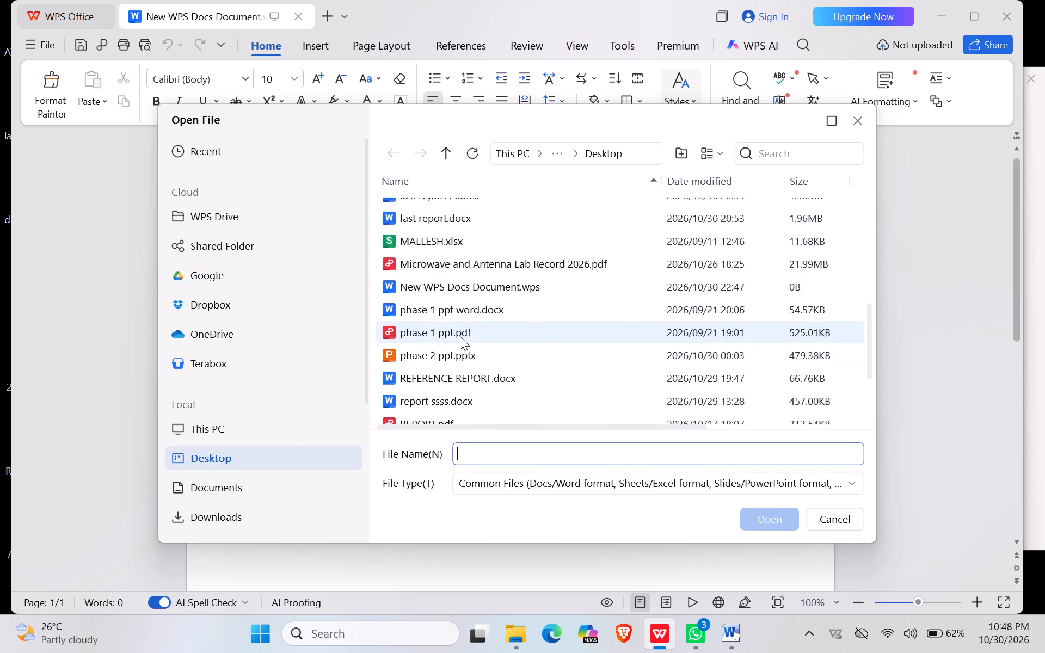
pyautogui.scroll(-3, 460, 336)
pyautogui.scroll(1, 460, 336)
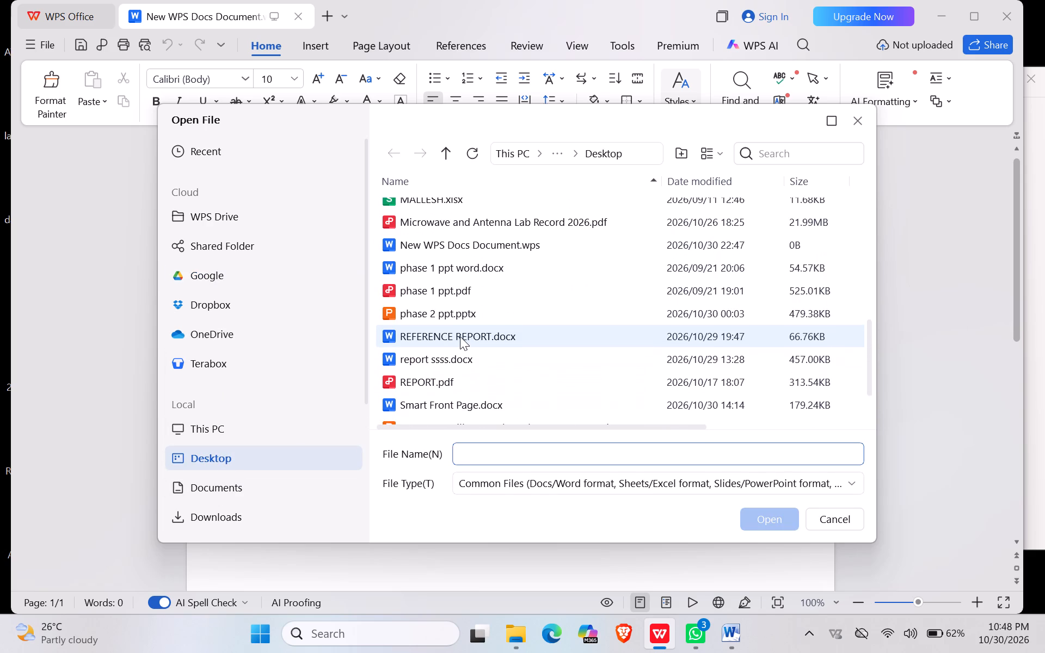
pyautogui.scroll(4, 460, 336)
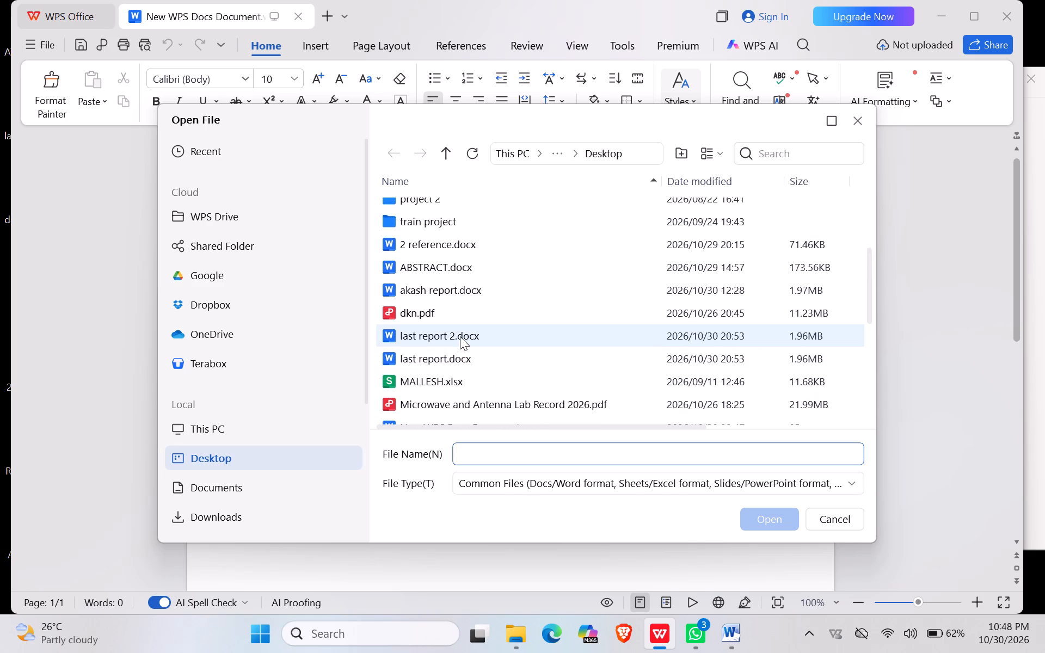
pyautogui.scroll(3, 460, 336)
pyautogui.scroll(-1, 460, 338)
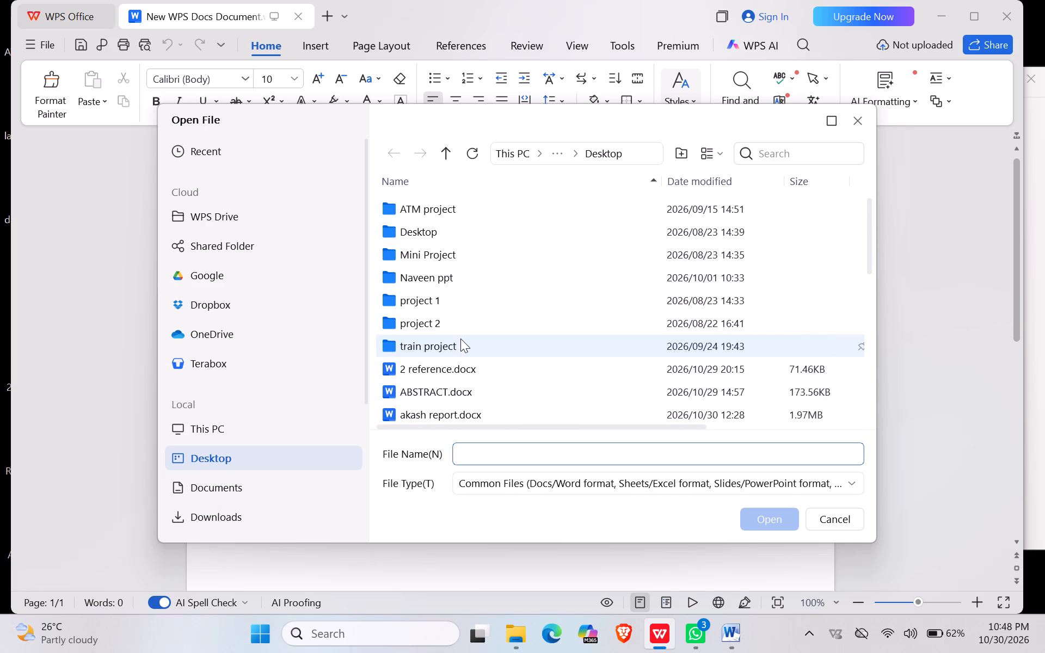
pyautogui.scroll(-1, 460, 338)
pyautogui.scroll(1, 460, 338)
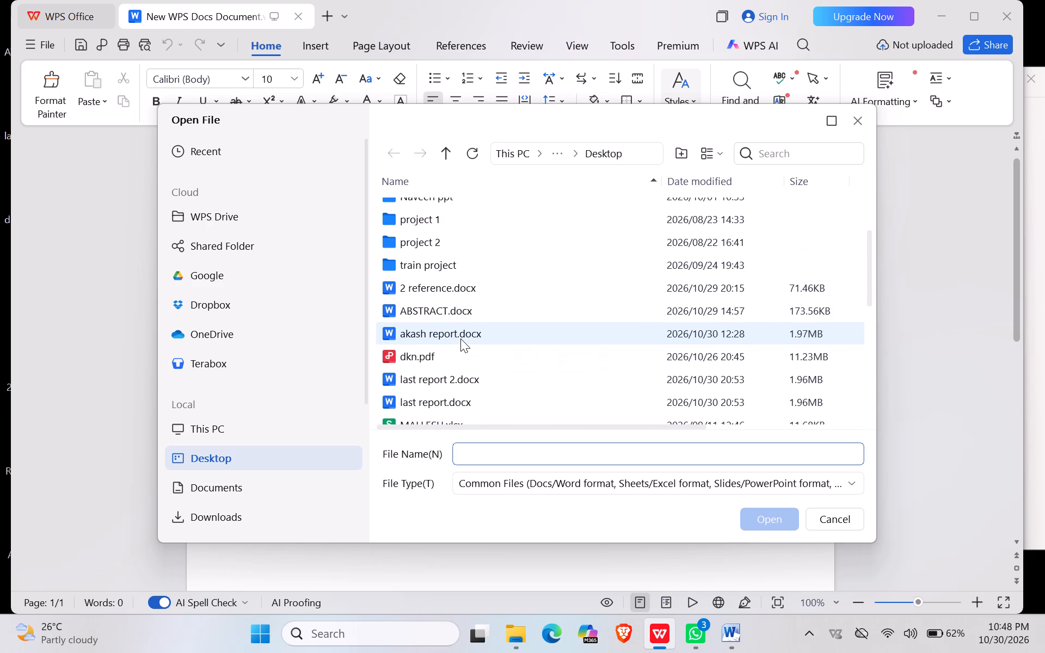
pyautogui.scroll(-1, 460, 338)
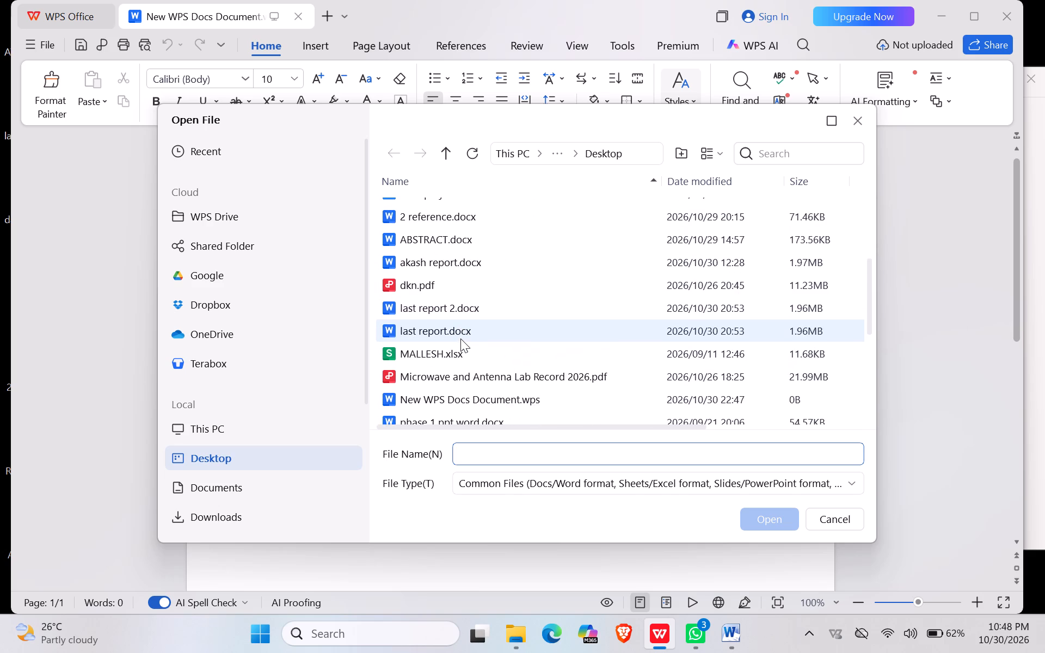
pyautogui.click(475, 313)
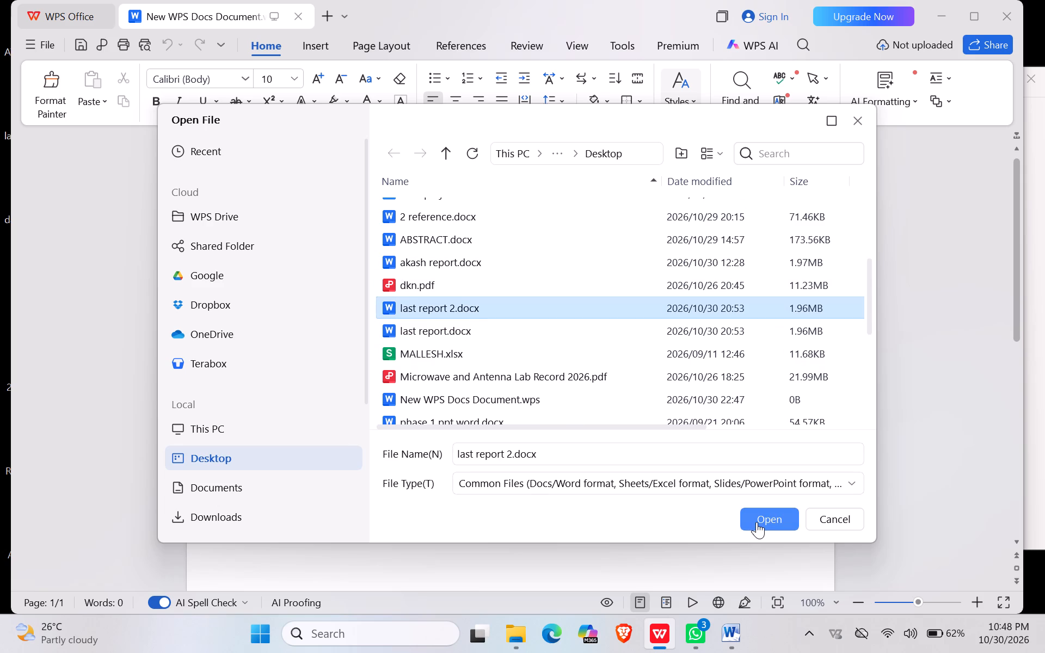
pyautogui.click(757, 522)
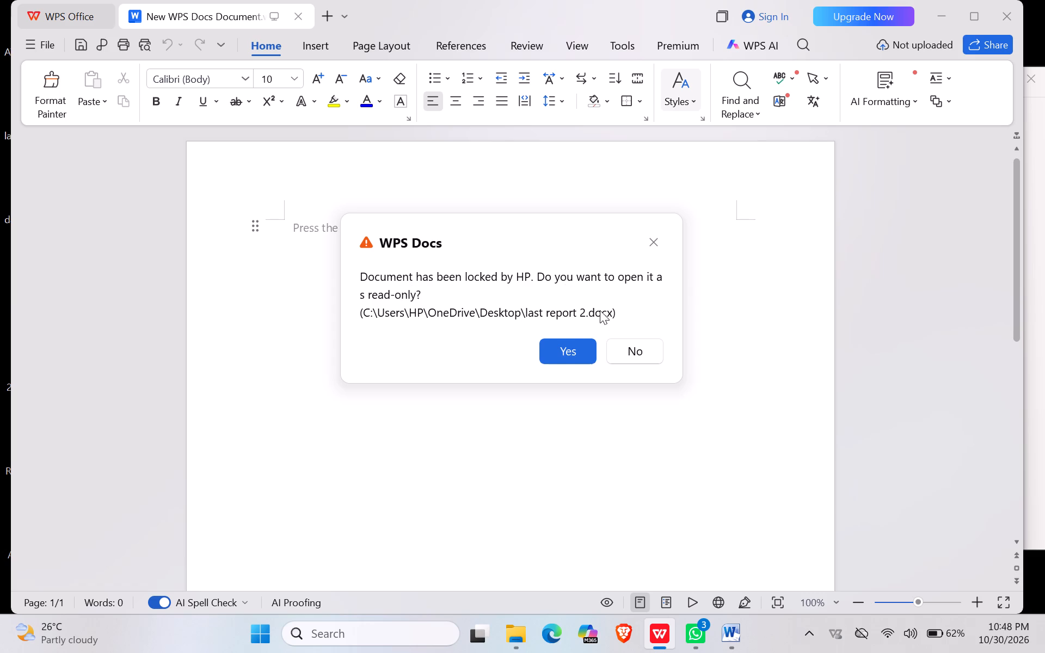
pyautogui.click(556, 356)
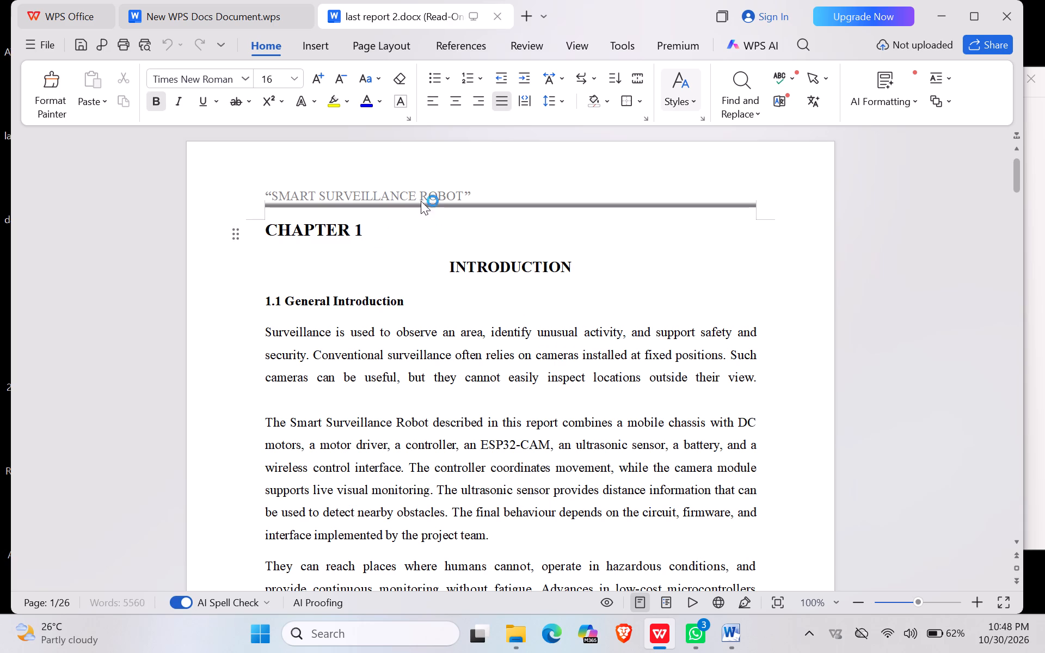
# Set up a box page border with the thick-and-thin double-line style and a width of 3 pt.
pyautogui.click(435, 211)
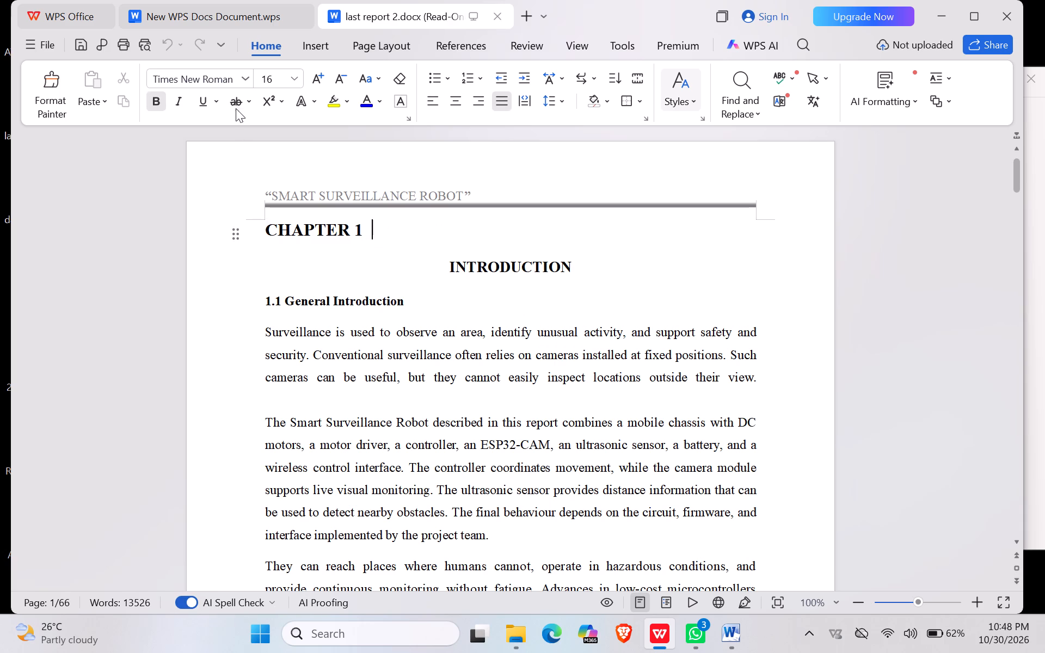
pyautogui.click(365, 40)
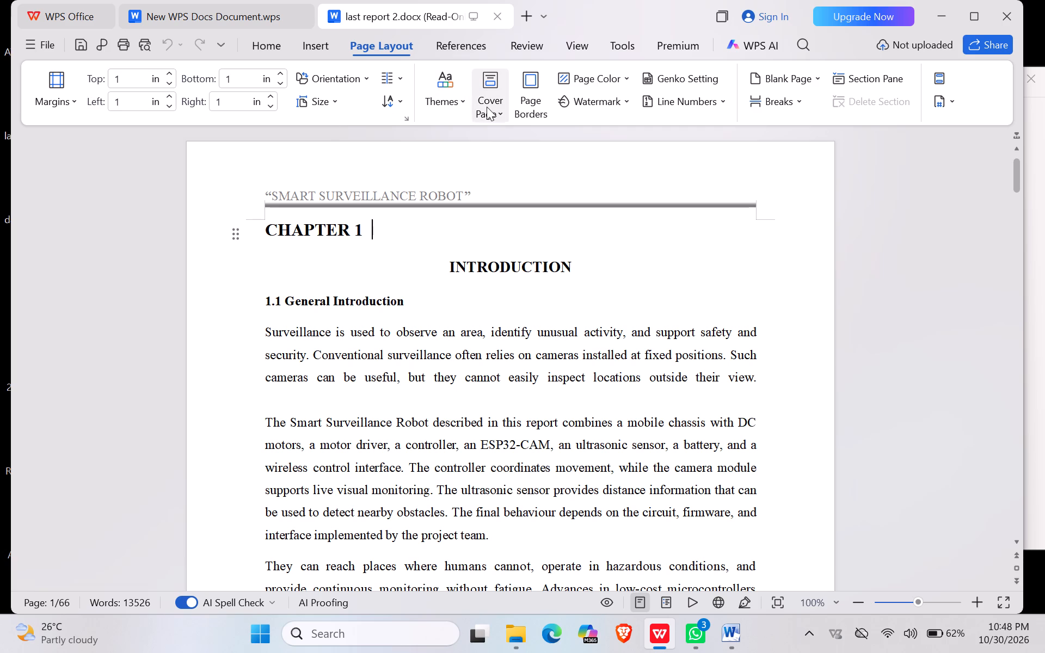
pyautogui.click(521, 101)
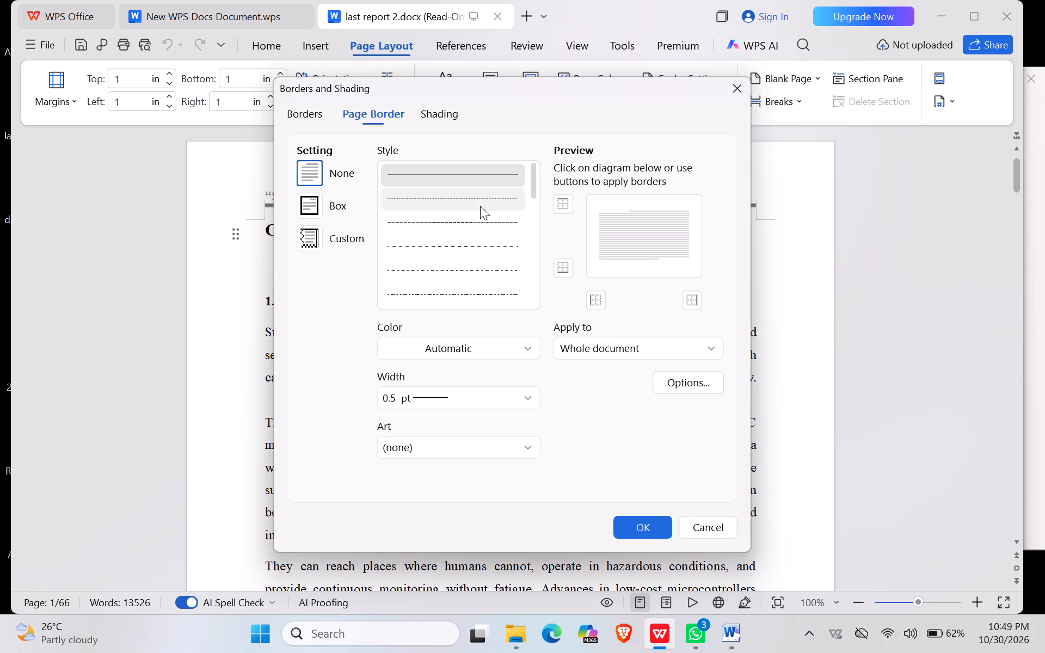
pyautogui.scroll(-1, 480, 206)
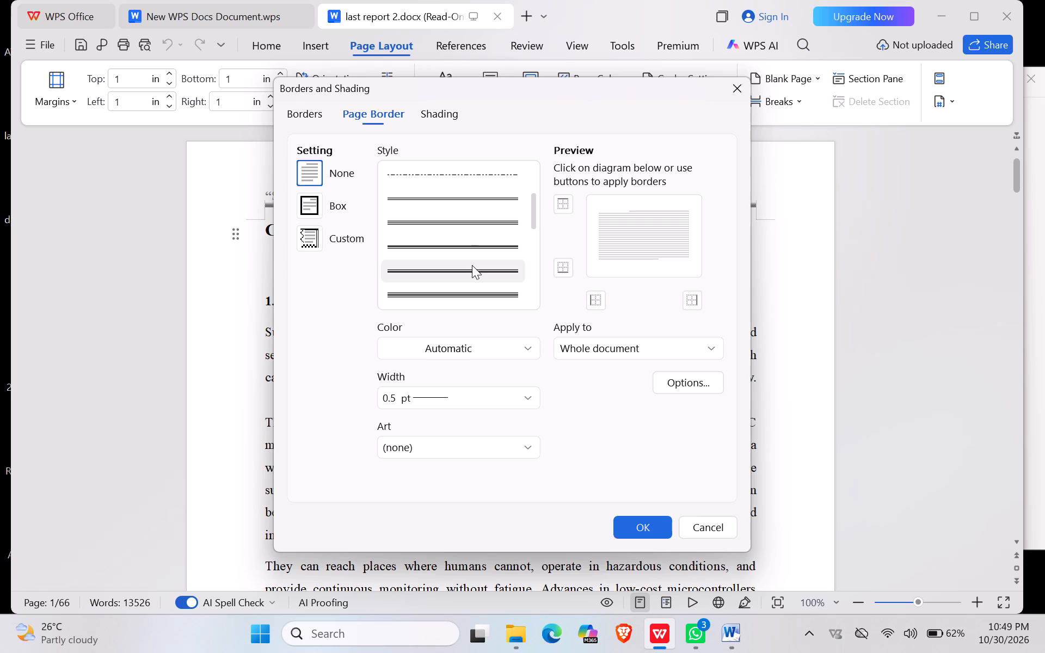
pyautogui.click(491, 245)
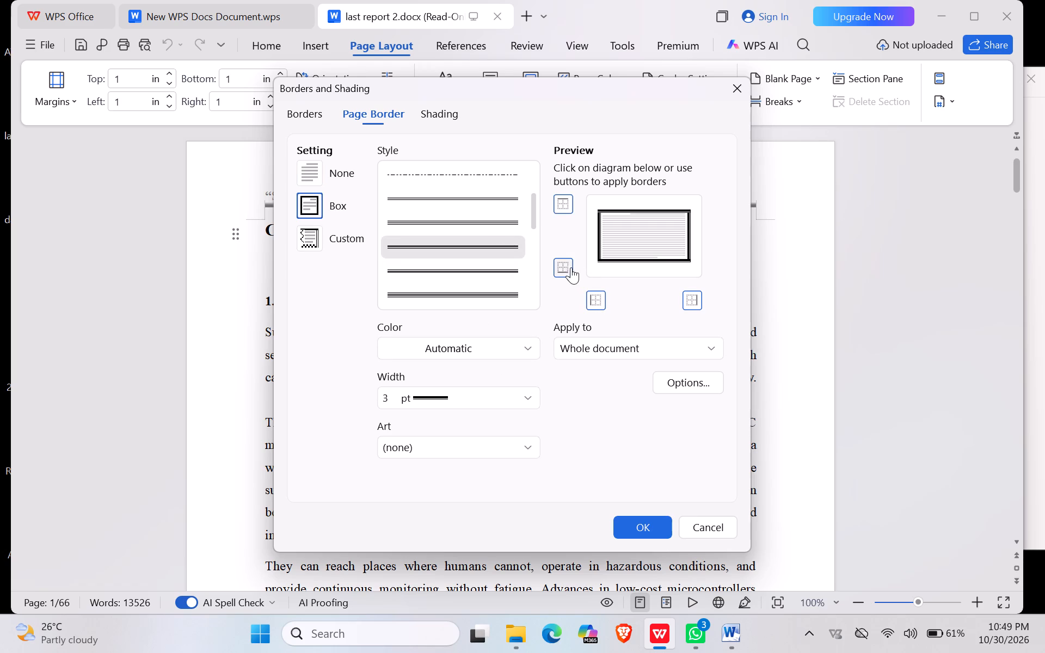
pyautogui.click(475, 393)
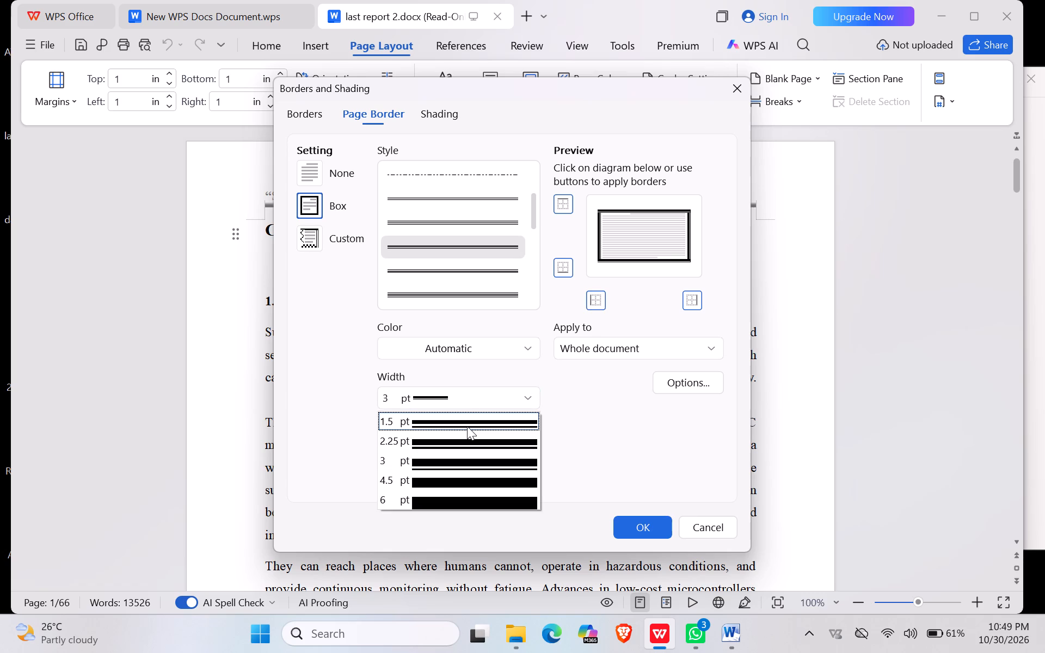
pyautogui.click(468, 458)
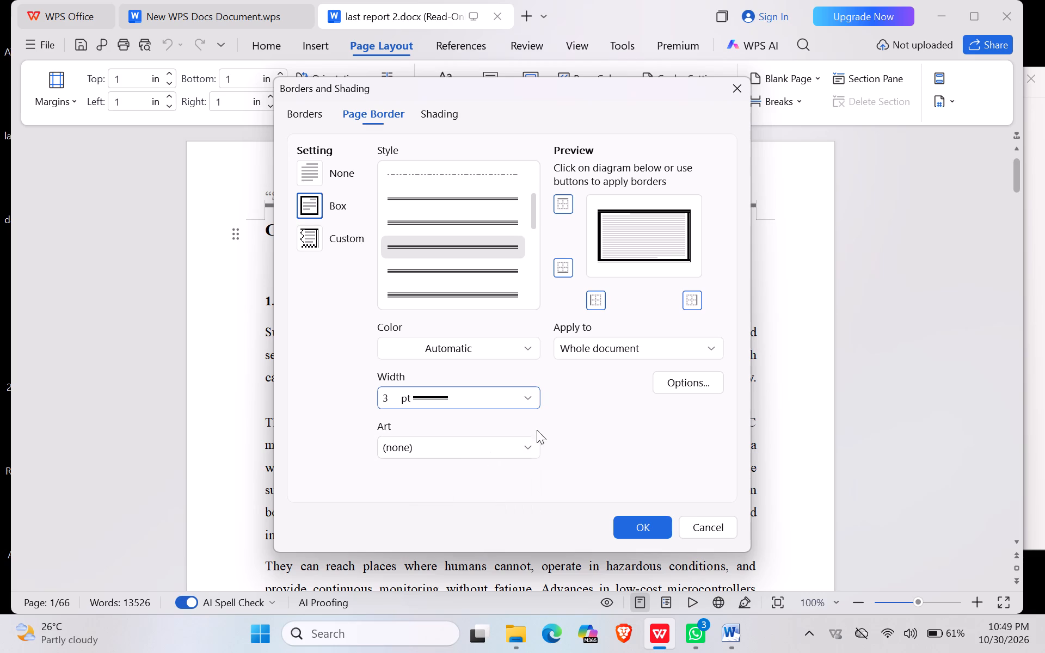
# Remove the page border's left and right sides and apply it to This section - First page only.
pyautogui.click(600, 299)
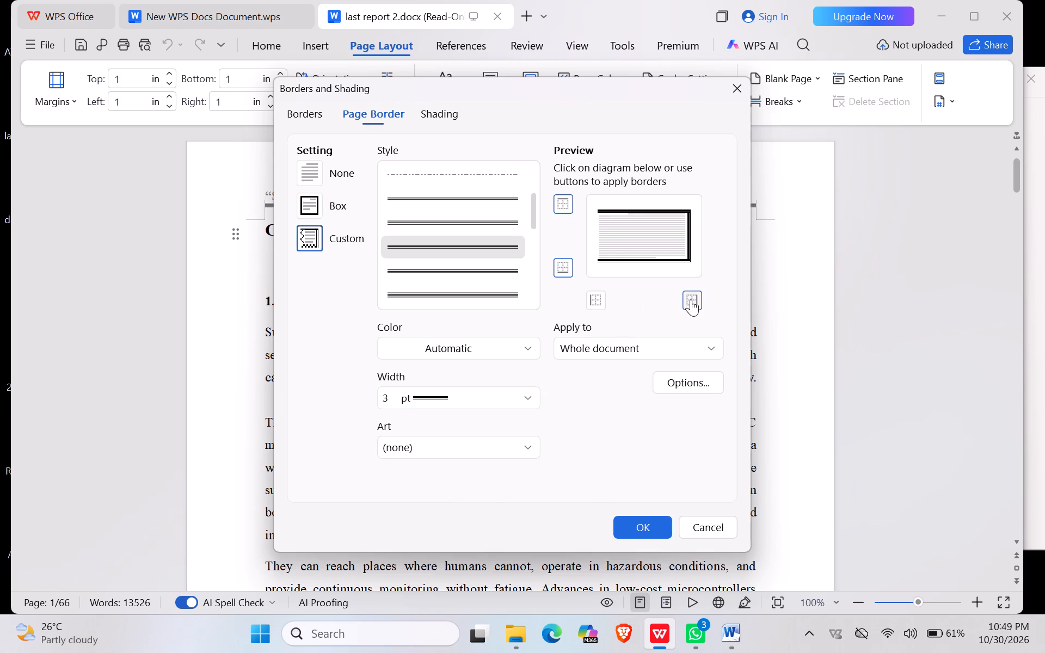
pyautogui.click(691, 299)
pyautogui.click(626, 344)
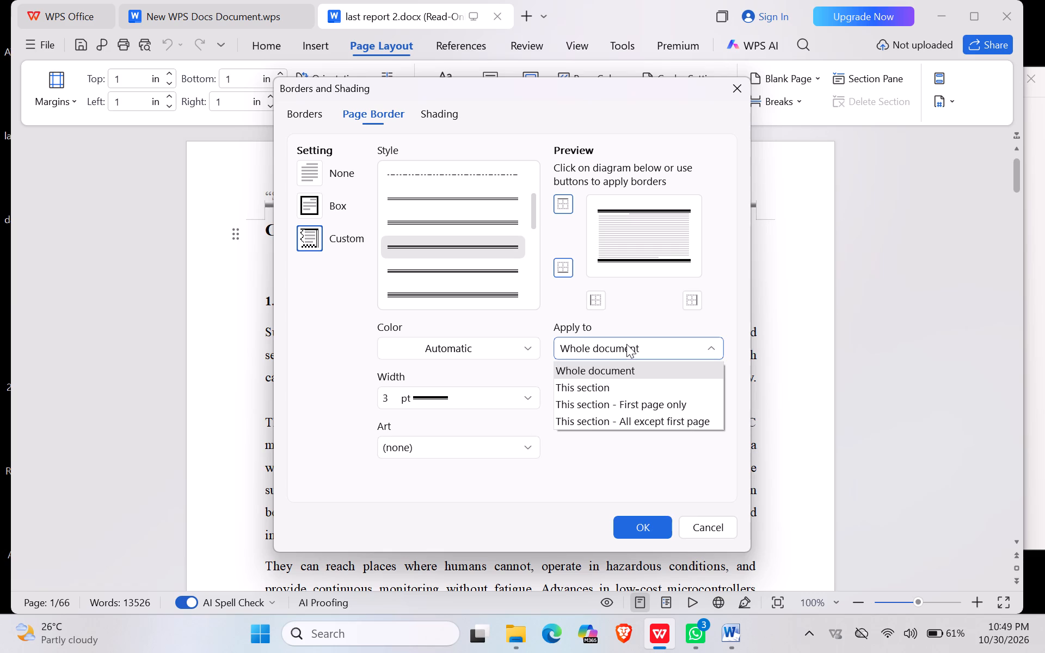
pyautogui.click(669, 407)
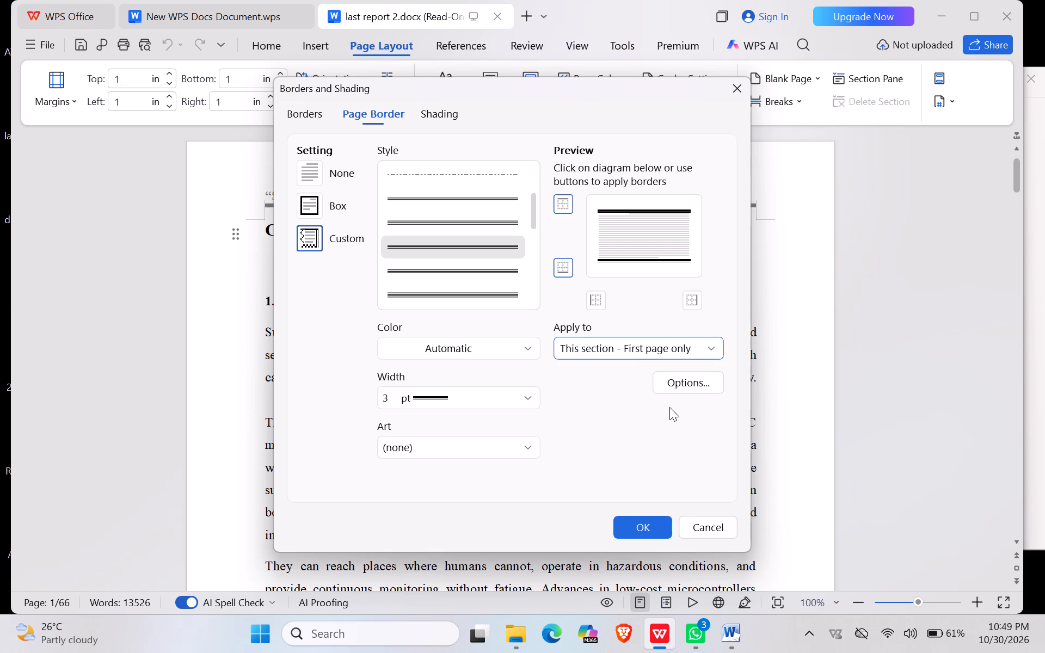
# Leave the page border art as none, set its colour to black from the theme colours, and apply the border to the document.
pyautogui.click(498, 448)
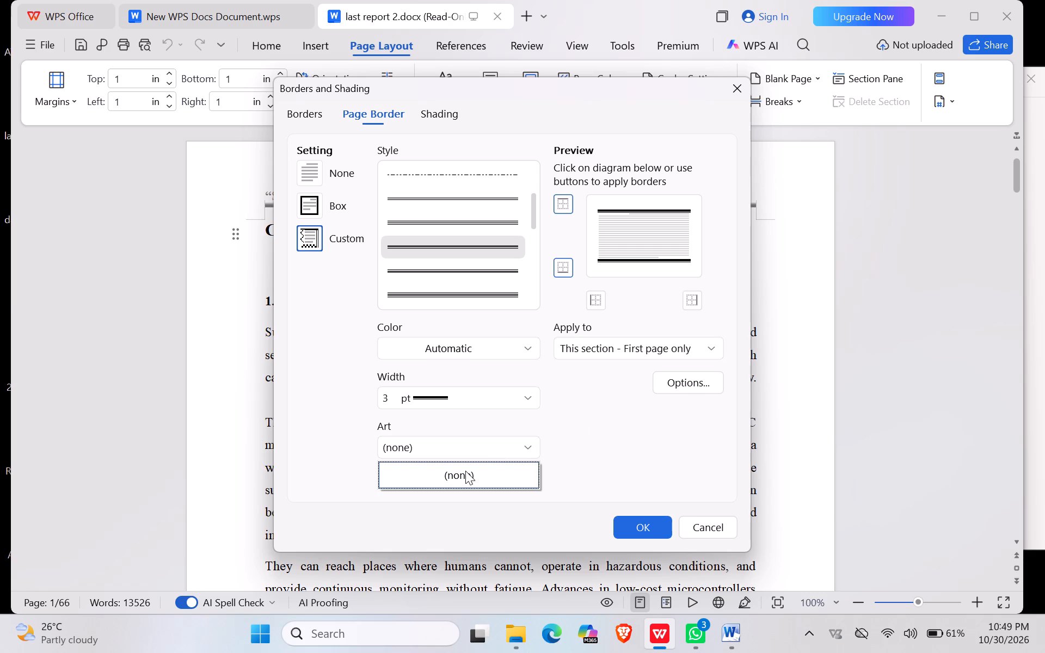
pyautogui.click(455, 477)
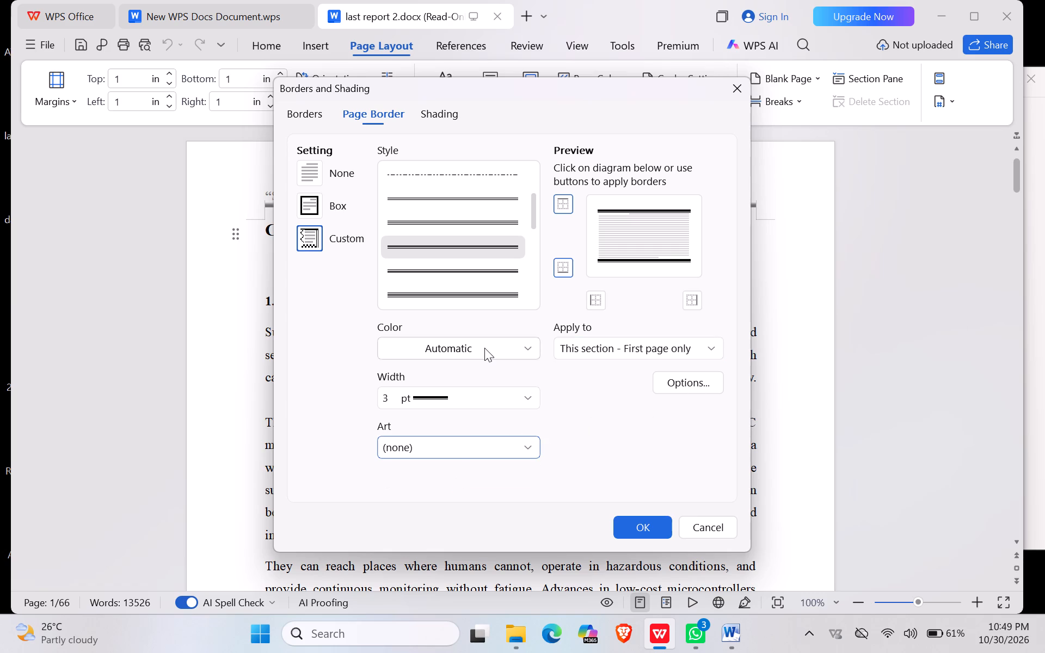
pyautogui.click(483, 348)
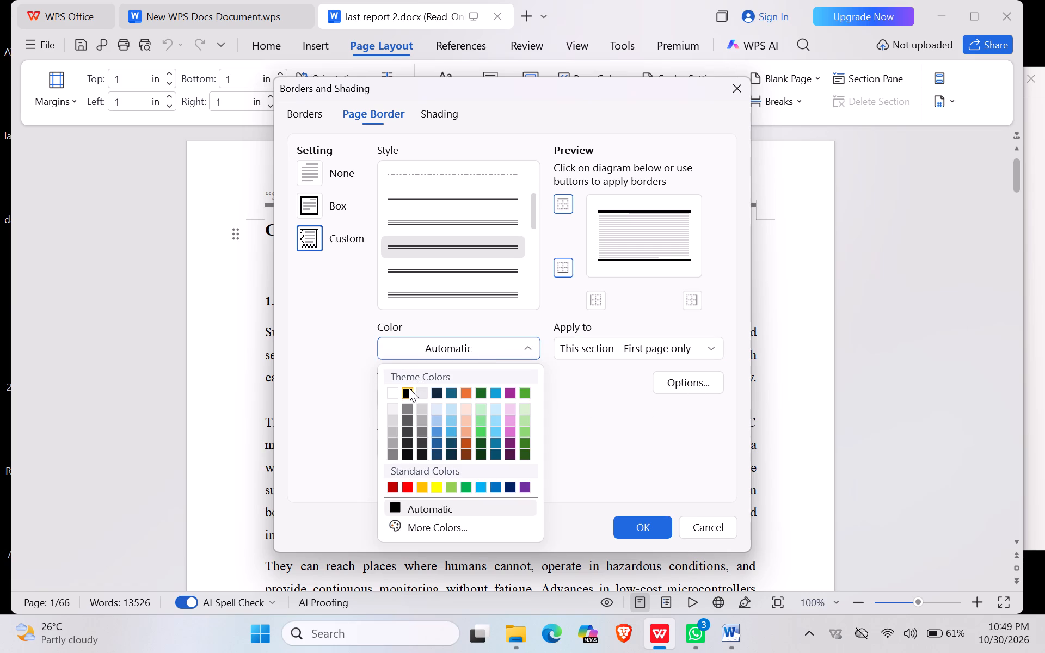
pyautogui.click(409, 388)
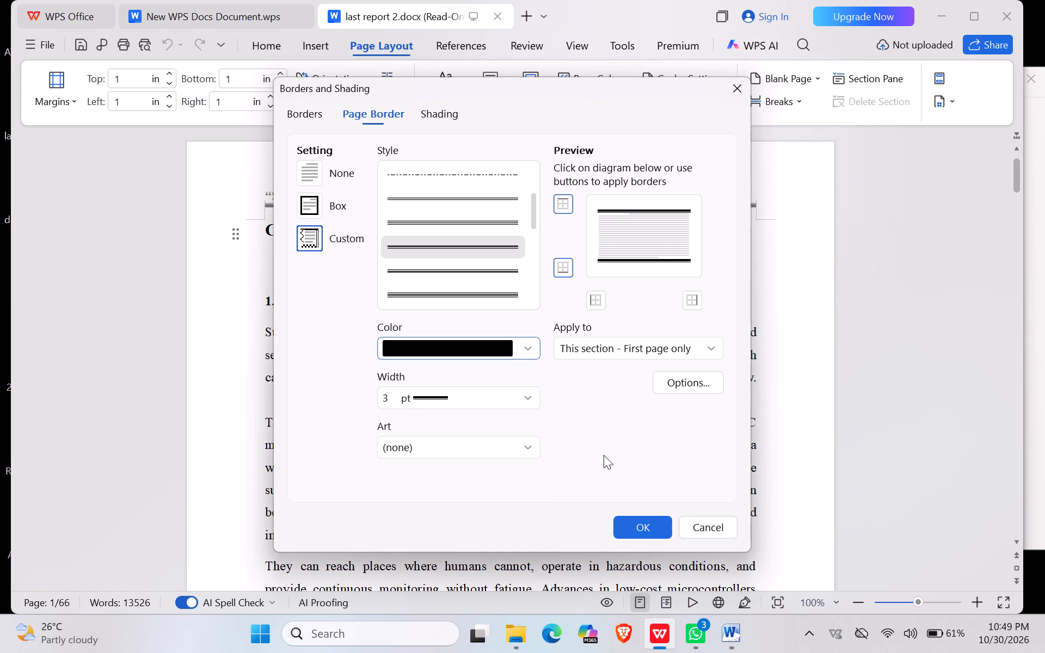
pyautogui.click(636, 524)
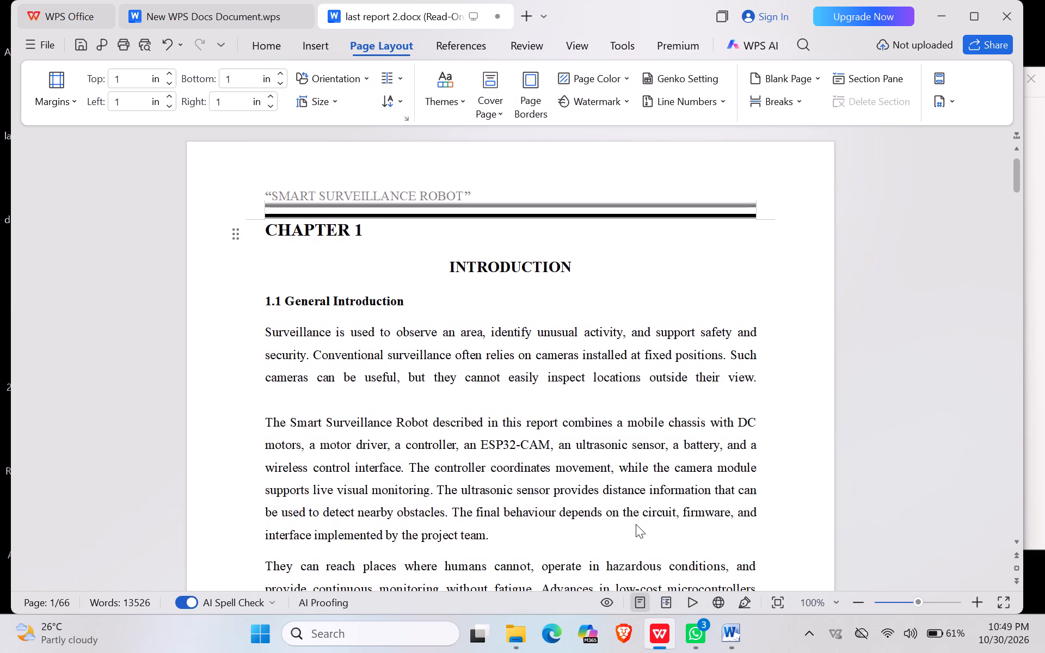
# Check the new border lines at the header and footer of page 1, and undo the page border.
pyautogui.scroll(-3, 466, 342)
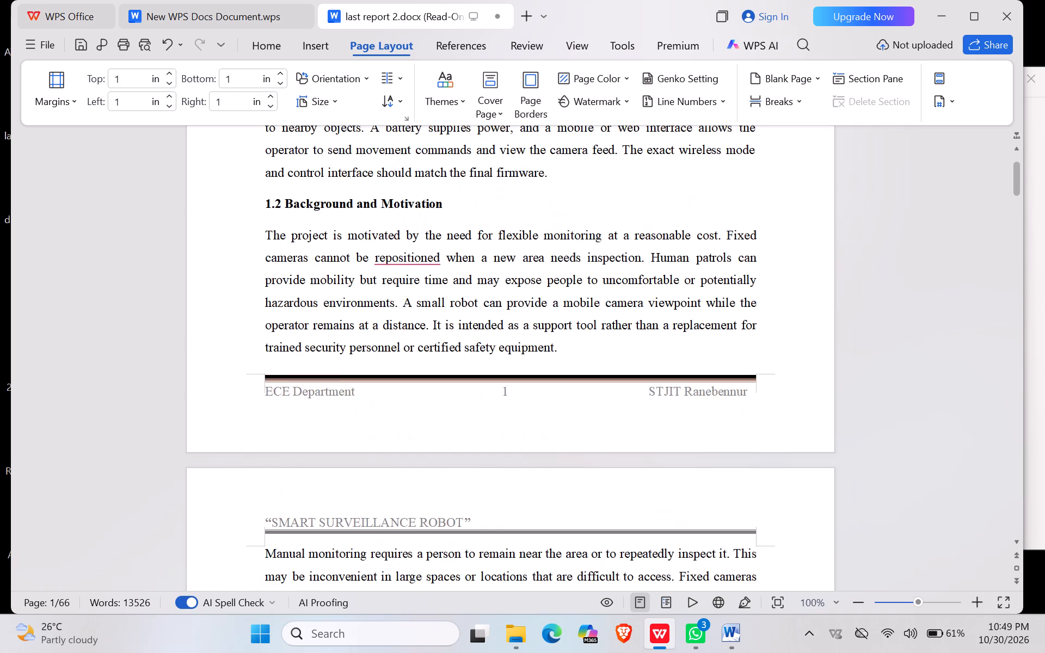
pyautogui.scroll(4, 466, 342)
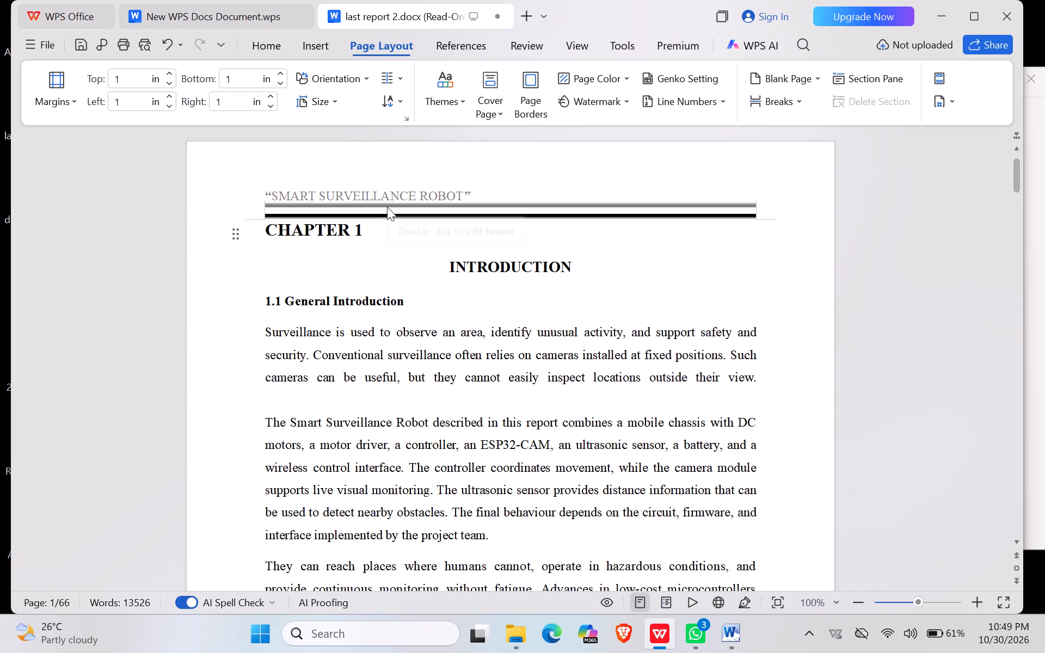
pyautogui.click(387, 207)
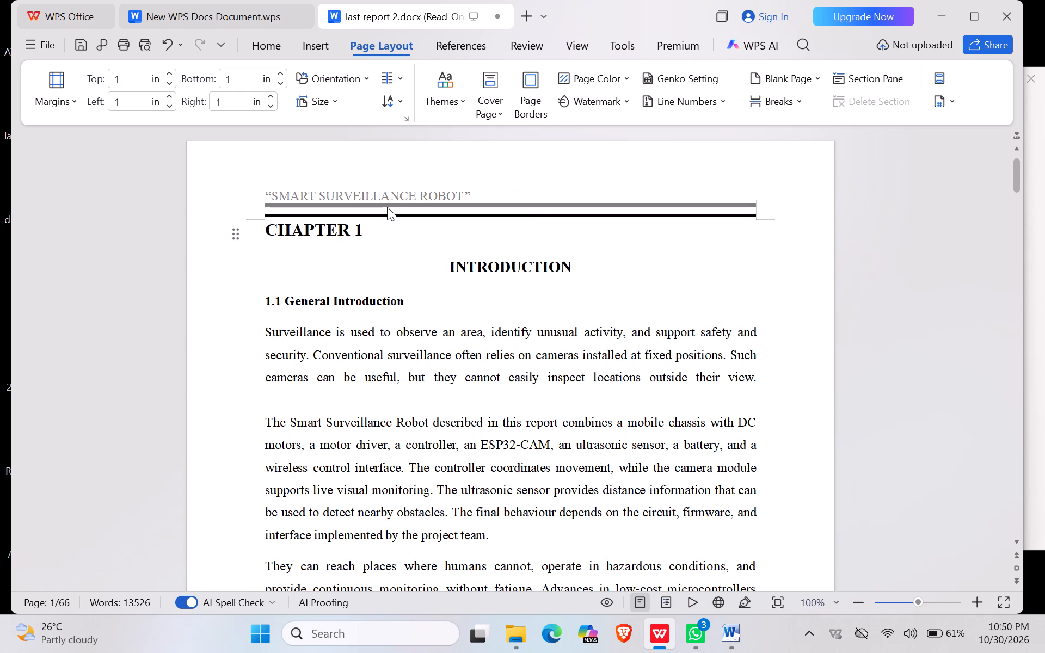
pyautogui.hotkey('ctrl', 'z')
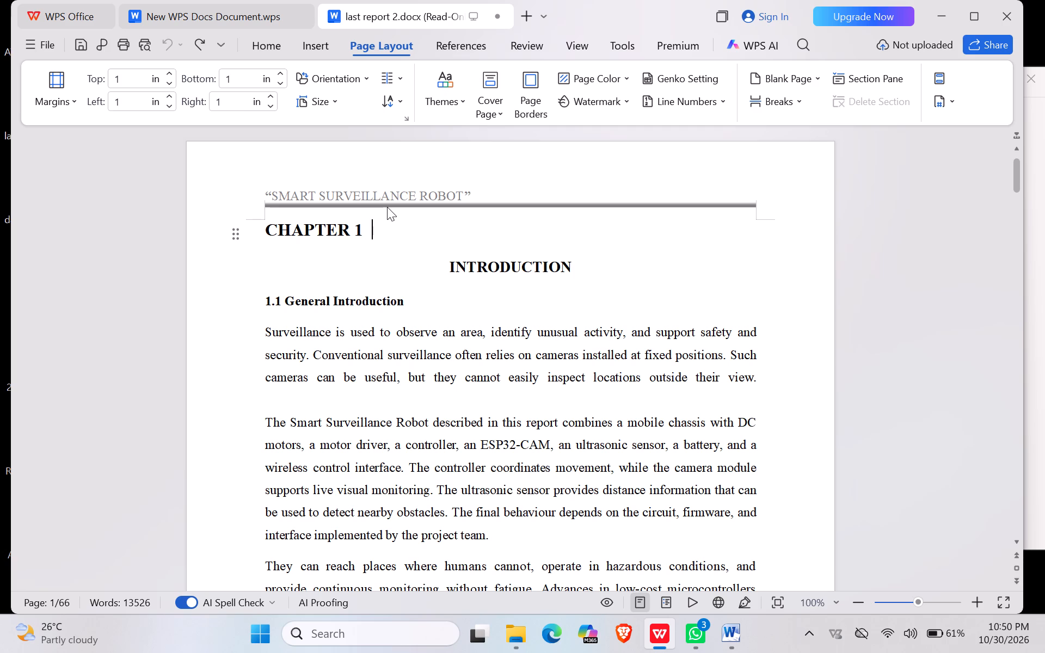
# Minimize the WPS Office window showing last report 2.docx.
pyautogui.click(949, 14)
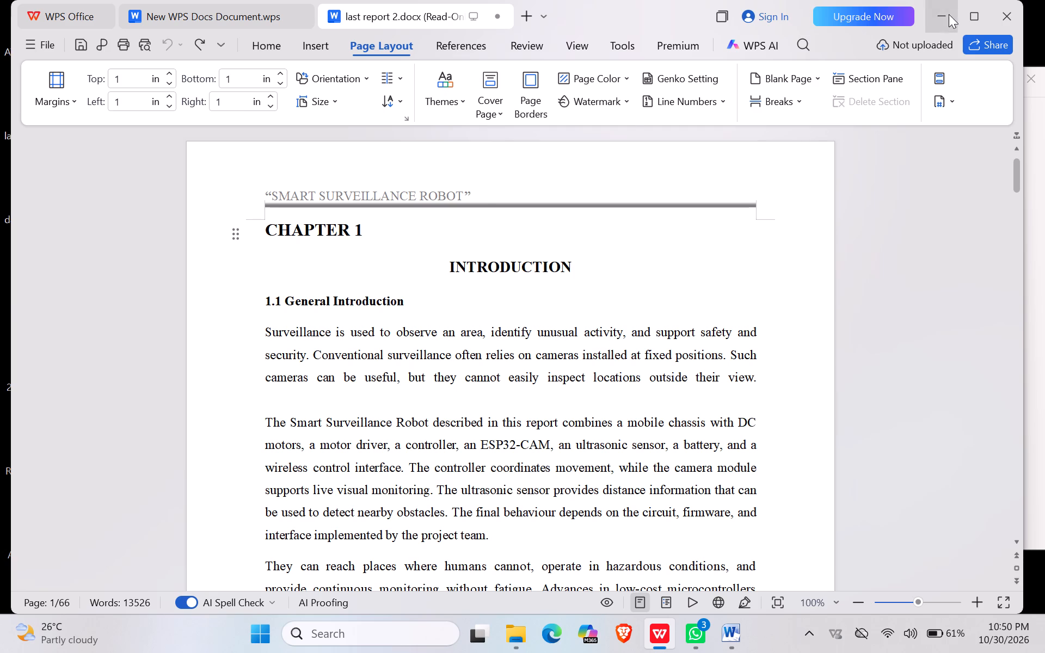
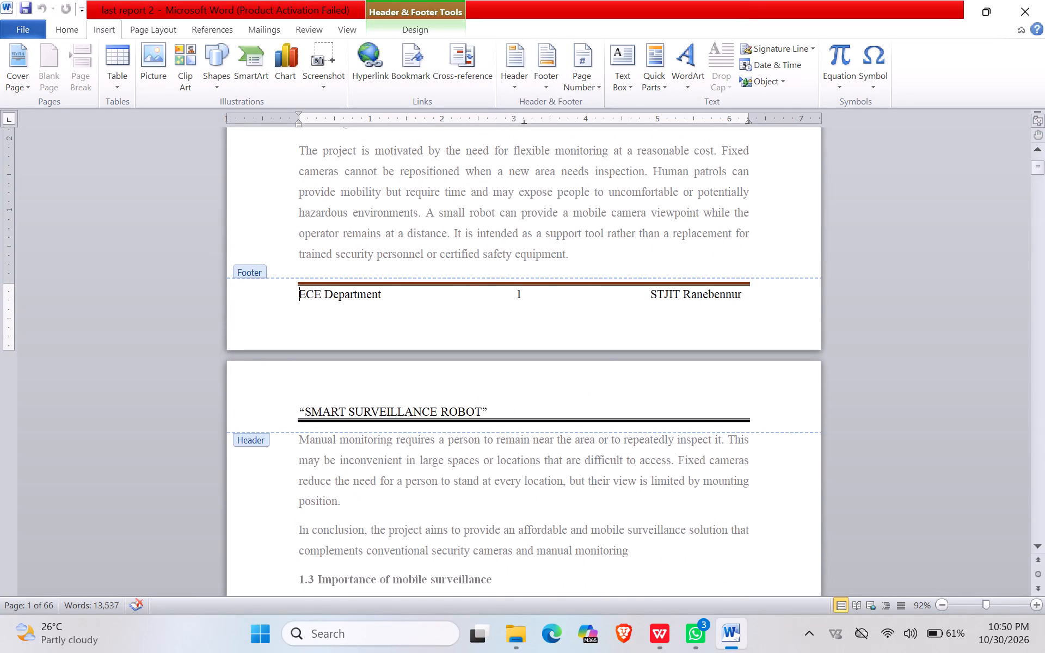
# Delete all the footer text on page 1: ECE Department, the page number and STJIT Ranebennur.
pyautogui.doubleClick(365, 287)
pyautogui.press('BackSpace')
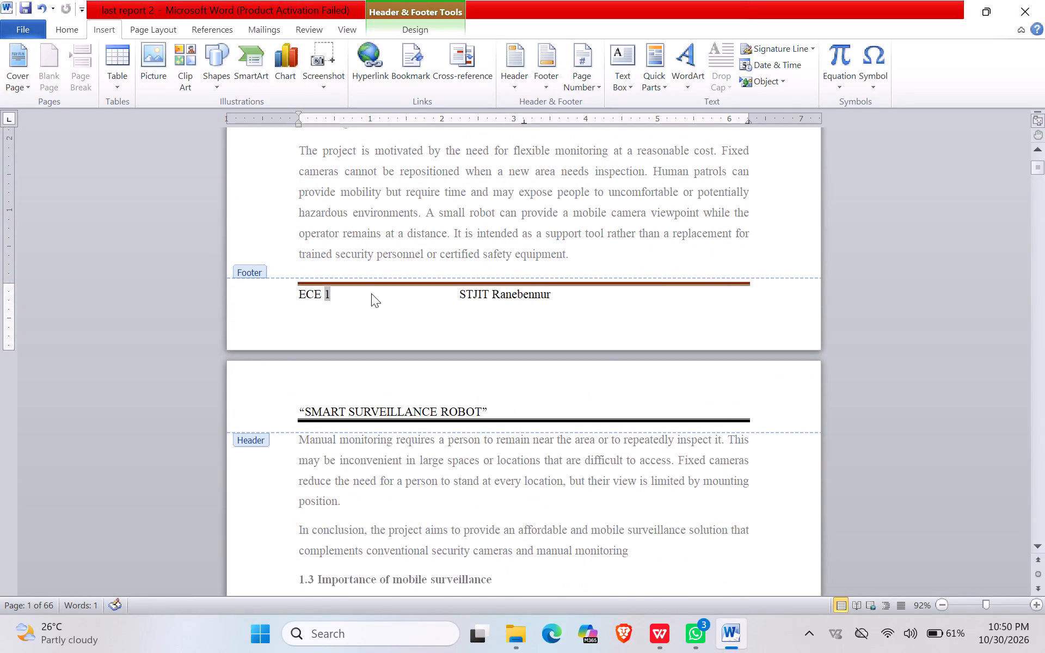
pyautogui.doubleClick(556, 301)
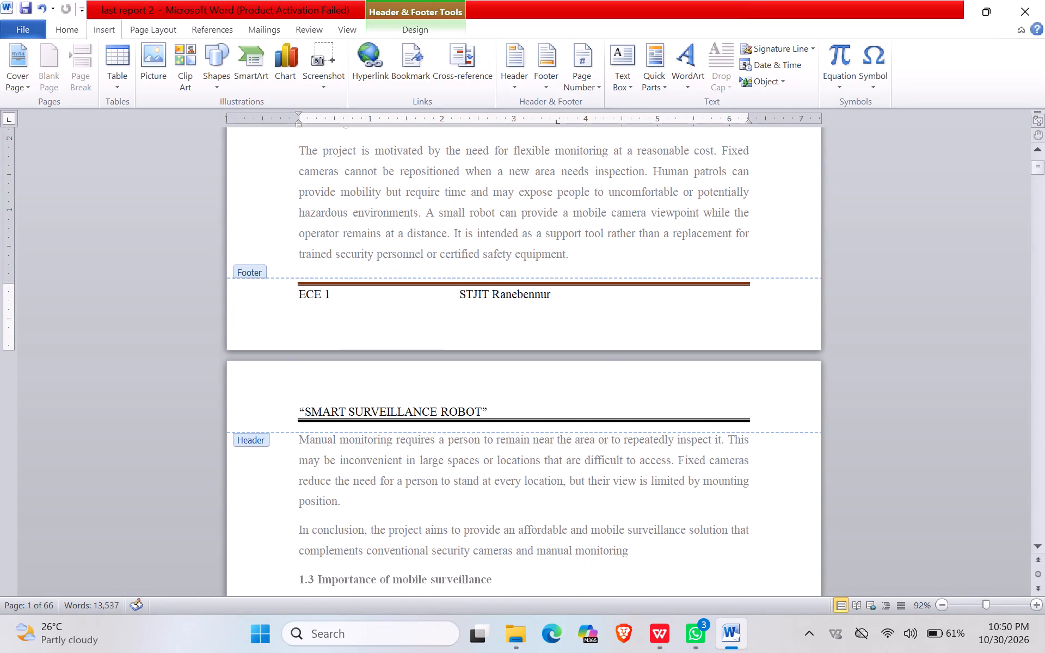
pyautogui.press('Up')
pyautogui.press('BackSpace')
pyautogui.press('BackSpace')
pyautogui.press('BackSpace')
pyautogui.press('BackSpace')
pyautogui.press('BackSpace')
pyautogui.press('BackSpace')
pyautogui.press('BackSpace')
pyautogui.press('BackSpace')
pyautogui.press('BackSpace')
pyautogui.press('BackSpace')
pyautogui.press('BackSpace')
pyautogui.press('BackSpace')
pyautogui.press('BackSpace')
pyautogui.press('BackSpace')
pyautogui.press('BackSpace')
pyautogui.press('BackSpace')
pyautogui.press('BackSpace')
pyautogui.press('BackSpace')
pyautogui.press('BackSpace')
pyautogui.press('BackSpace')
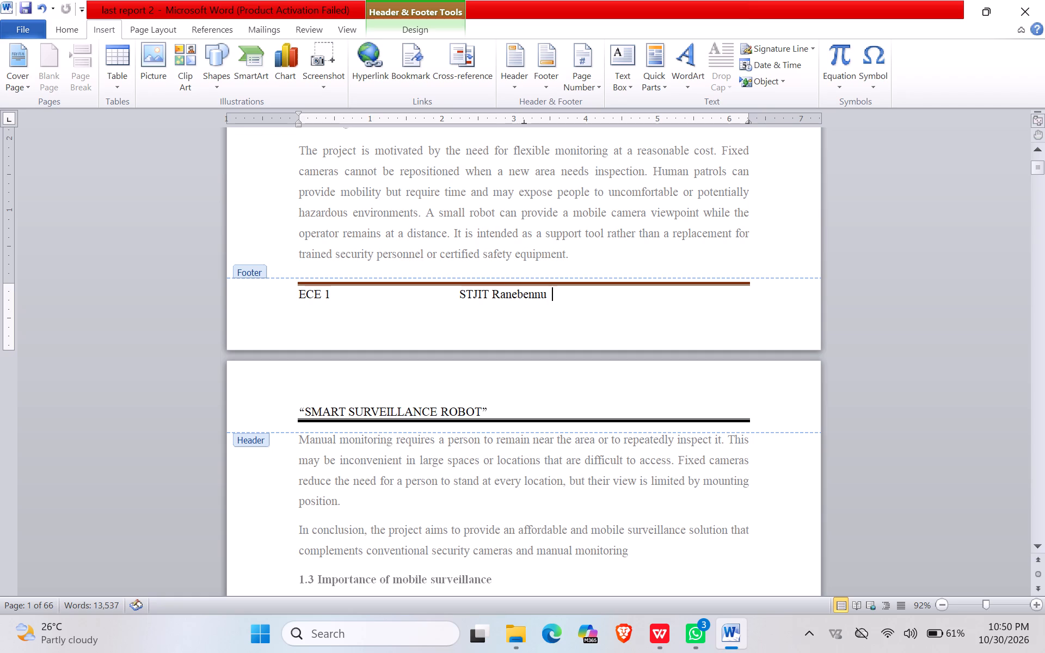
pyautogui.press('BackSpace')
pyautogui.press('BackSpace')
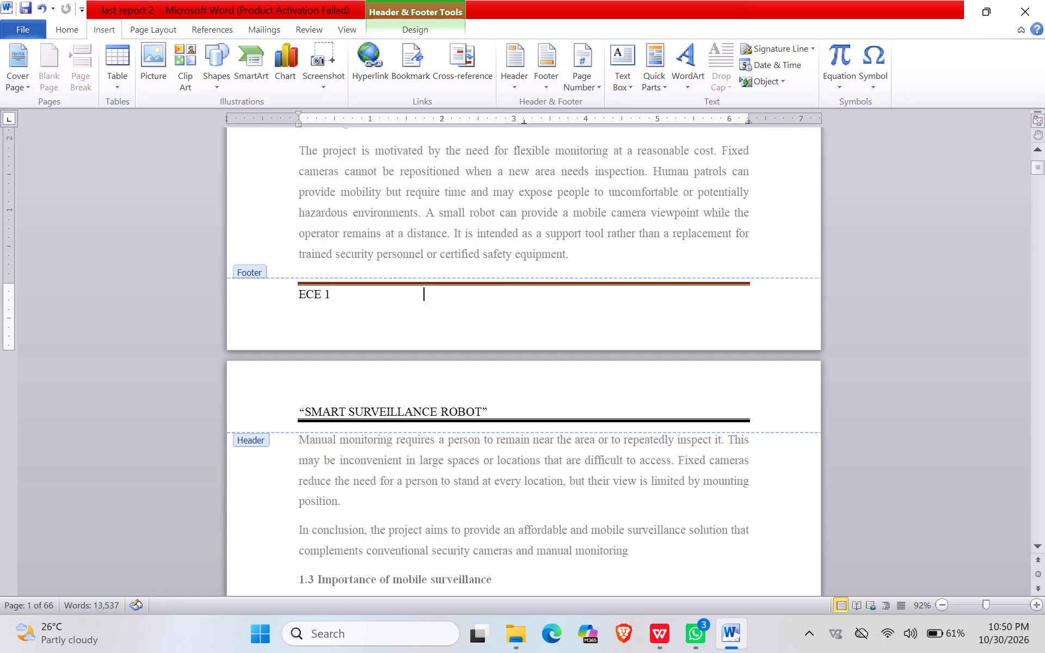
pyautogui.press('BackSpace')
pyautogui.press('BackSpace')
pyautogui.press('BackSpace')
pyautogui.press('BackSpace')
pyautogui.press('BackSpace')
pyautogui.press('BackSpace')
pyautogui.press('BackSpace')
pyautogui.press('BackSpace')
pyautogui.press('BackSpace')
pyautogui.press('BackSpace')
pyautogui.press('BackSpace')
pyautogui.press('BackSpace')
pyautogui.press('BackSpace')
pyautogui.press('BackSpace')
pyautogui.press('BackSpace')
pyautogui.press('BackSpace')
pyautogui.press('BackSpace')
pyautogui.press('BackSpace')
pyautogui.press('BackSpace')
pyautogui.press('BackSpace')
pyautogui.press('BackSpace')
pyautogui.press('BackSpace')
pyautogui.press('BackSpace')
pyautogui.press('BackSpace')
pyautogui.press('BackSpace')
pyautogui.press('BackSpace')
pyautogui.press('BackSpace')
pyautogui.press('BackSpace')
pyautogui.press('BackSpace')
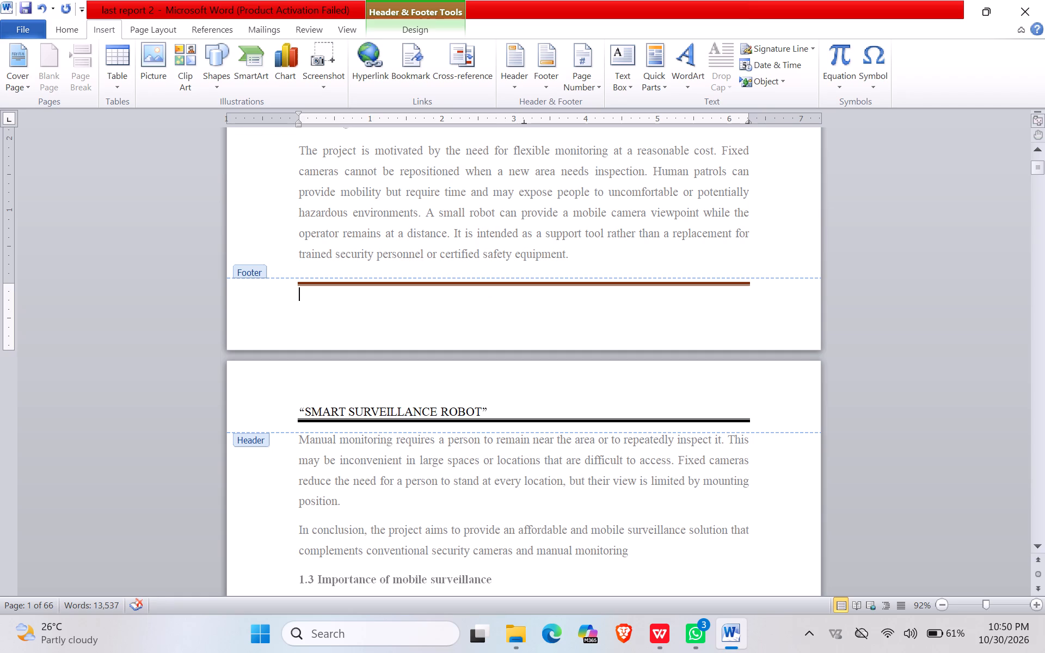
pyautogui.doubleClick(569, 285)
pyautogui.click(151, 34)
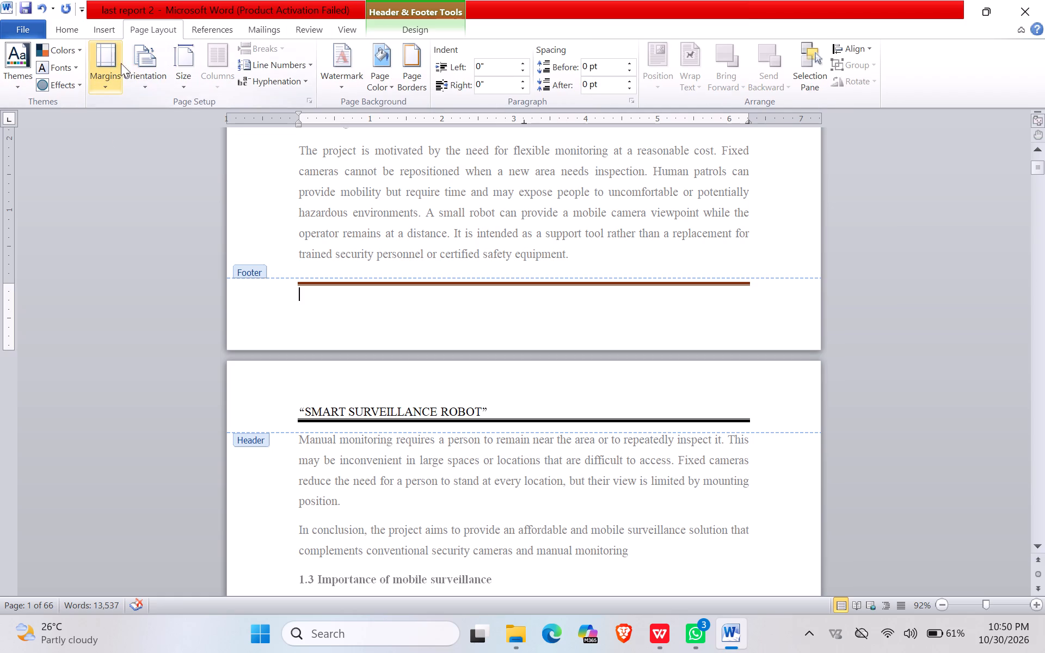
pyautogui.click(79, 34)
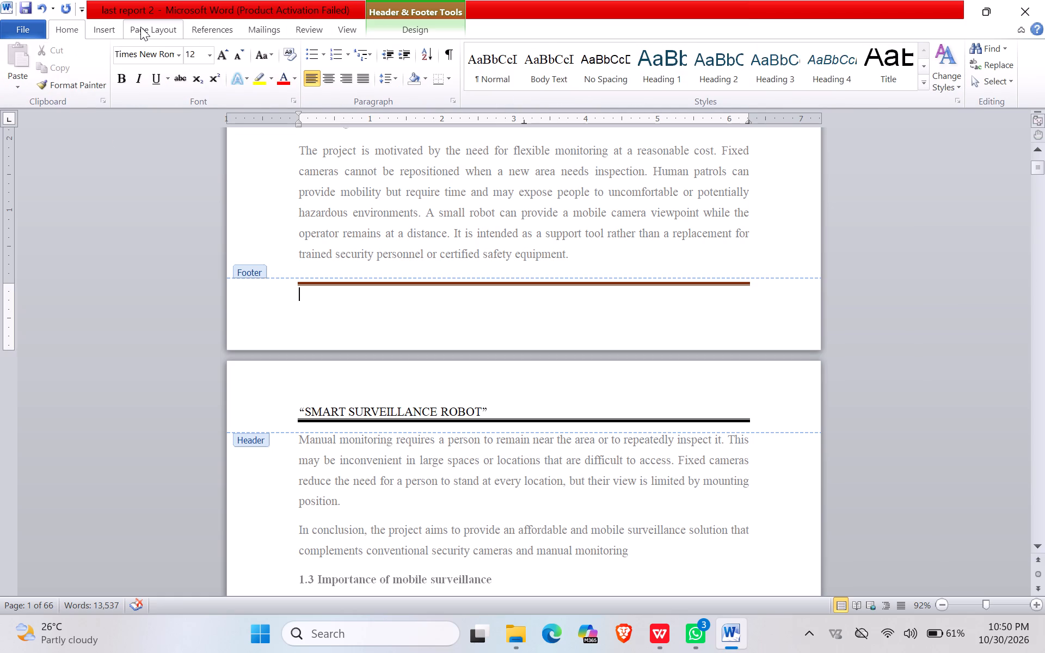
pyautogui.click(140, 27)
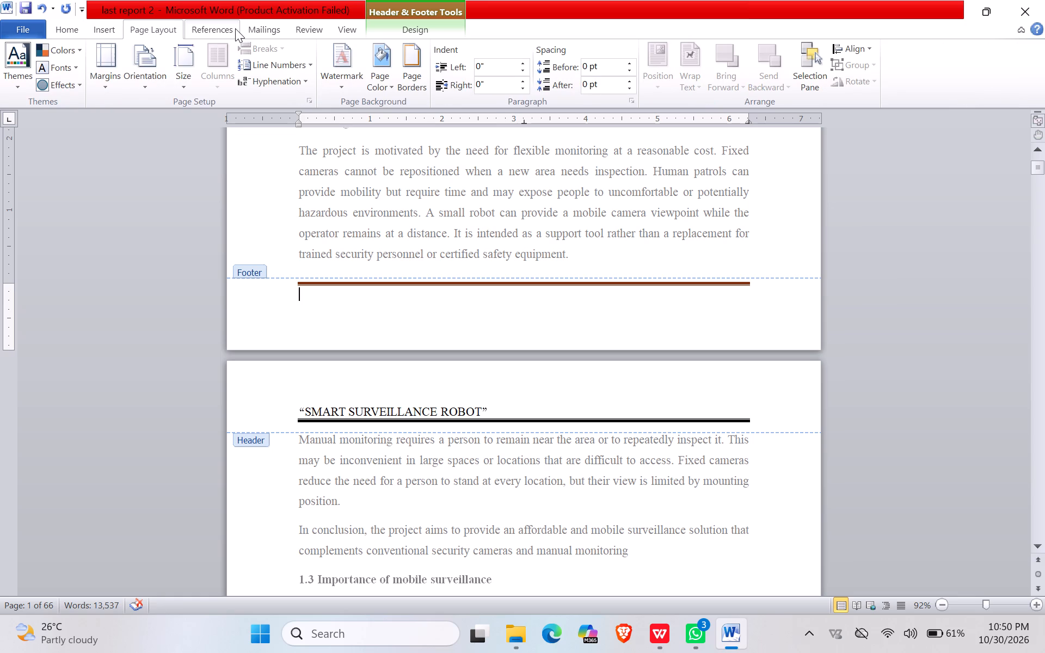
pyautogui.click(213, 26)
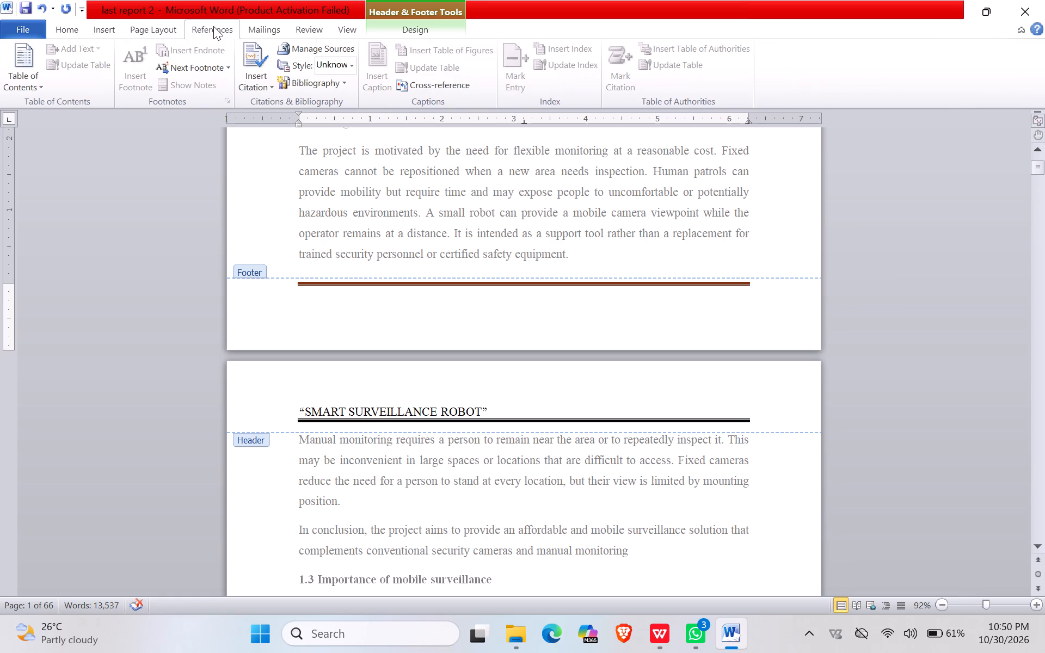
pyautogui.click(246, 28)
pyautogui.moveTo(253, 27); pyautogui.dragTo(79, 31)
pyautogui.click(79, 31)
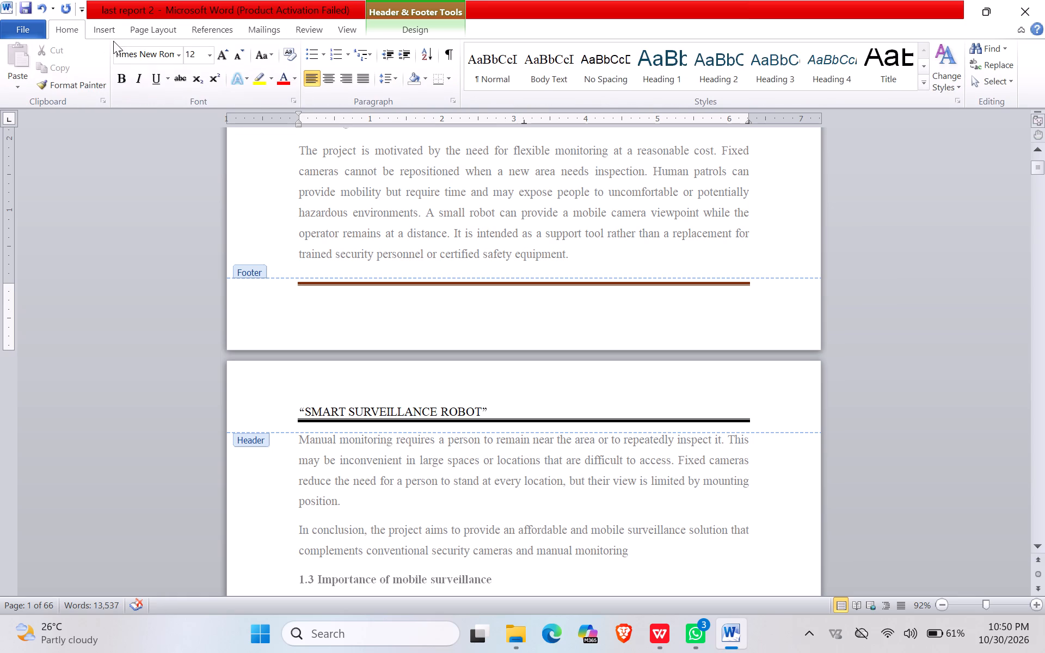
# Remove the footer, including its brown line, with the Remove Footer command.
pyautogui.click(112, 30)
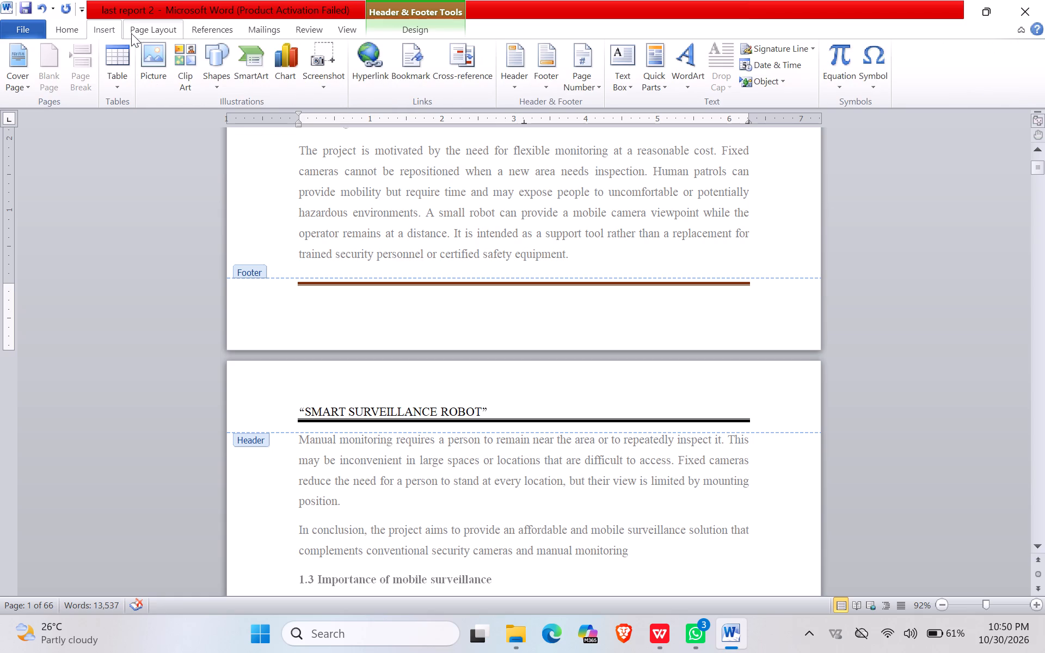
pyautogui.click(543, 72)
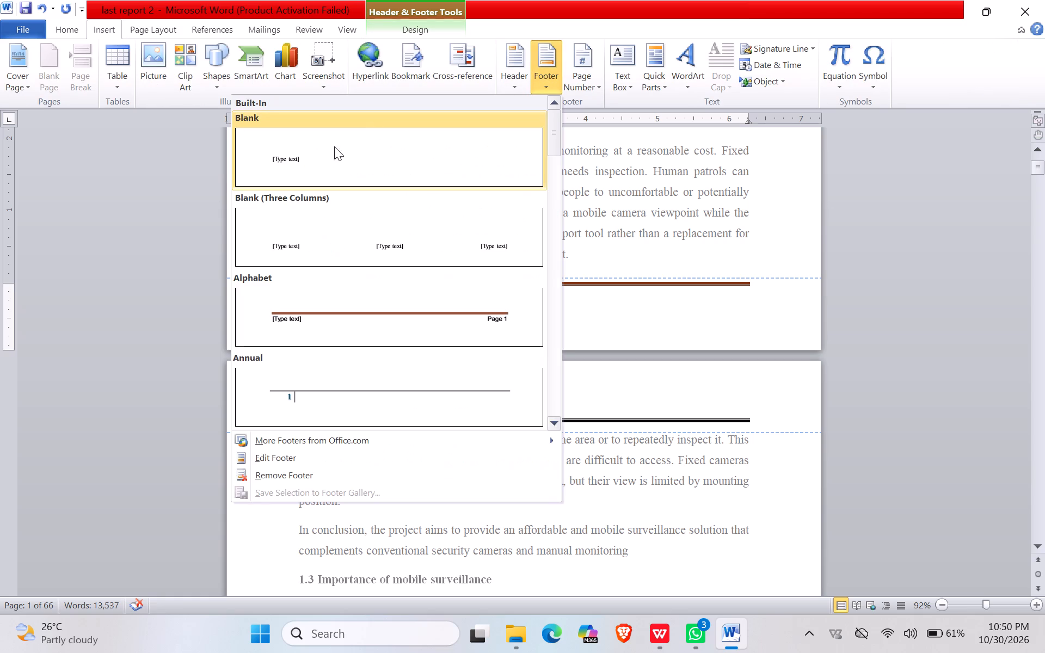
pyautogui.click(305, 473)
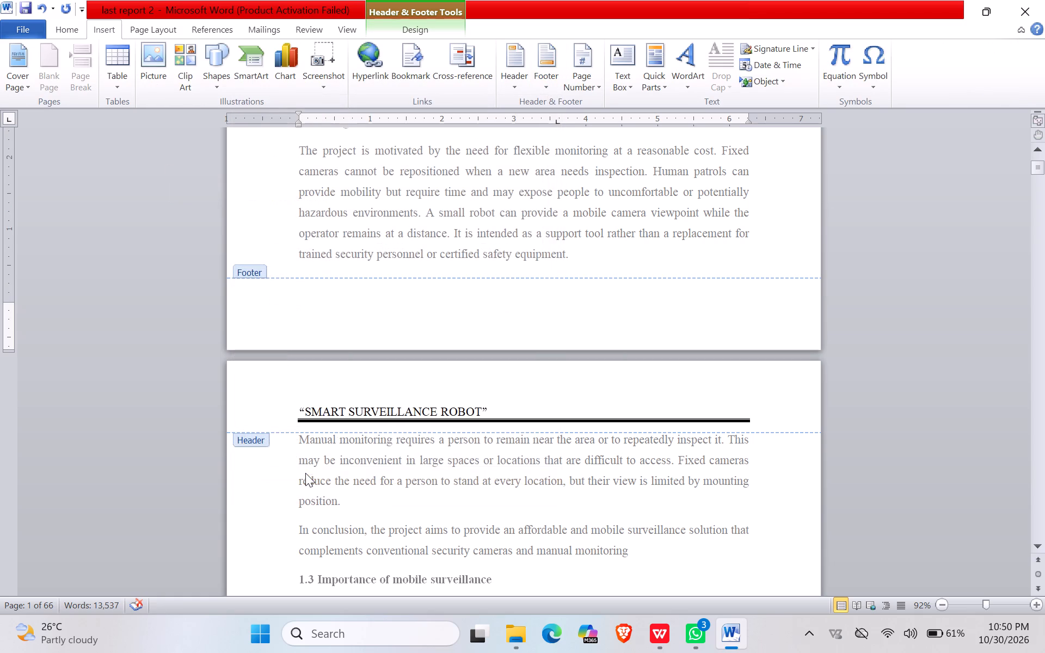
# Select the “SMART SURVEILLANCE ROBOT” header text above CHAPTER 1 and apply the Remove Header command.
pyautogui.scroll(3, 333, 201)
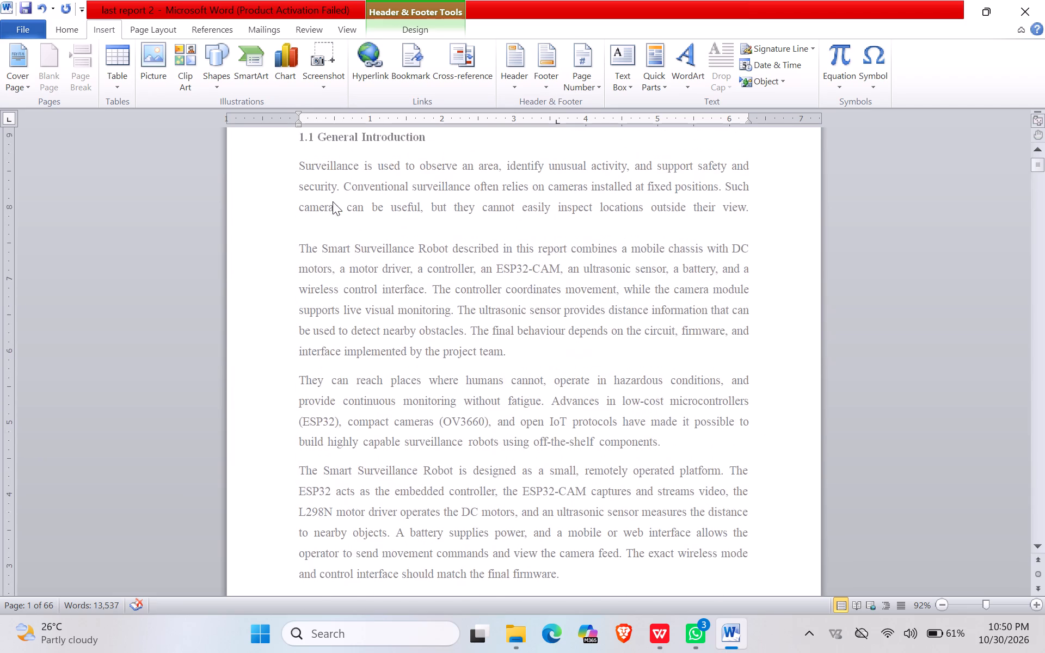
pyautogui.scroll(1, 333, 201)
pyautogui.doubleClick(335, 199)
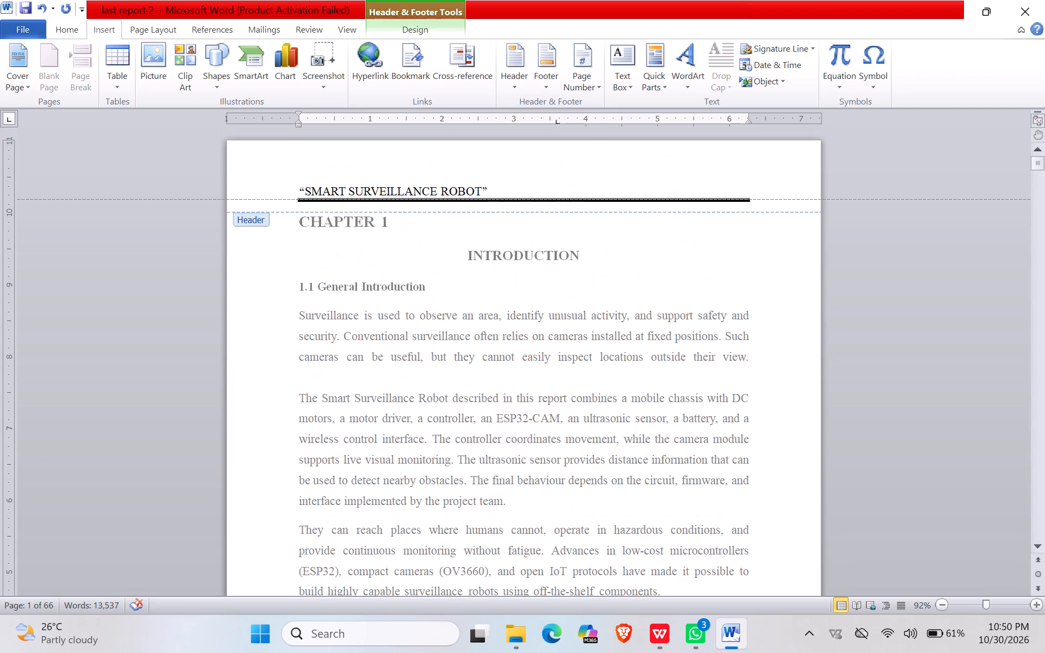
pyautogui.click(514, 71)
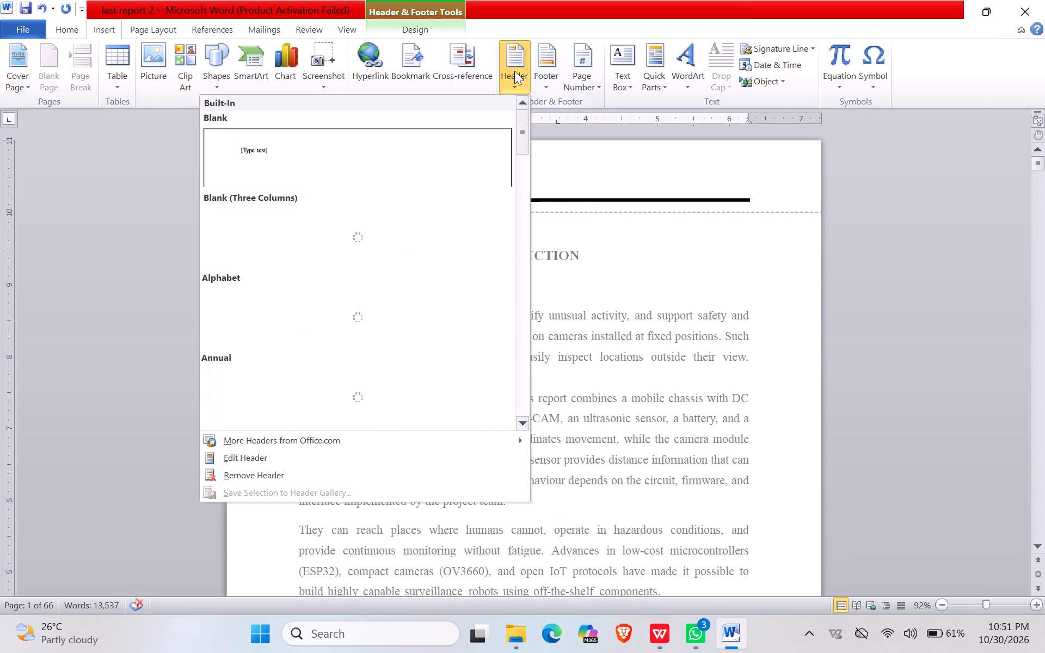
pyautogui.click(249, 457)
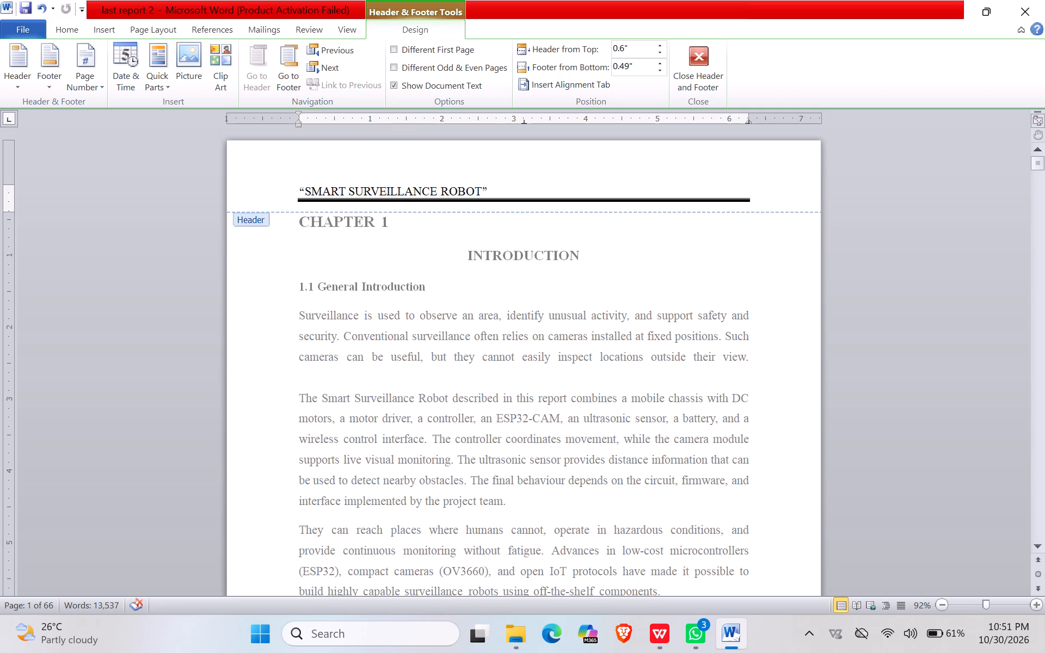
pyautogui.click(494, 204)
pyautogui.tripleClick(494, 204)
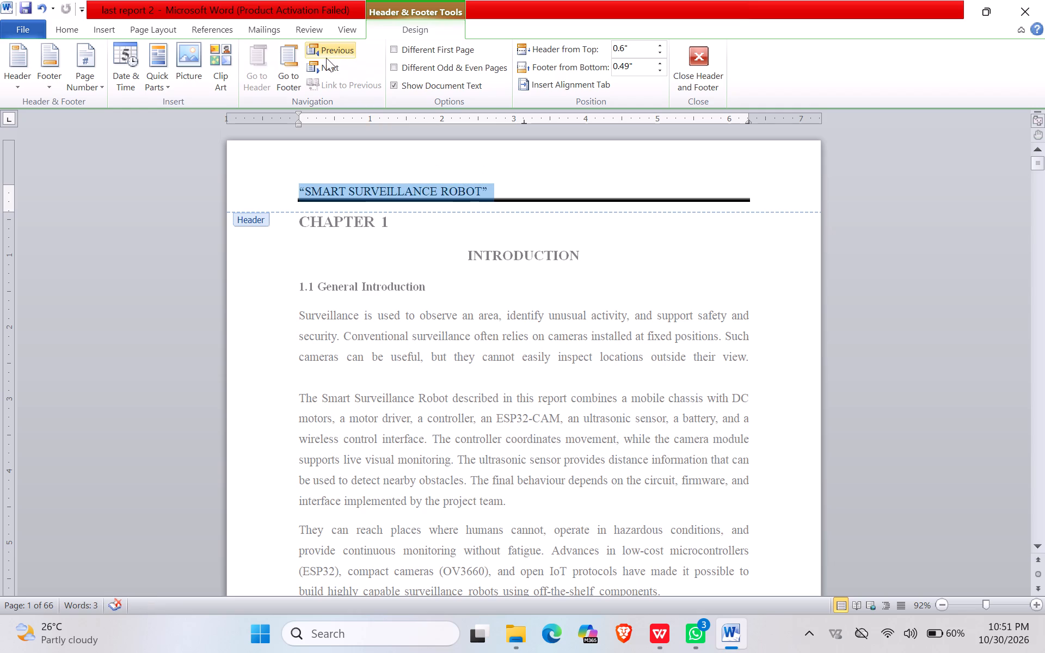
pyautogui.click(33, 74)
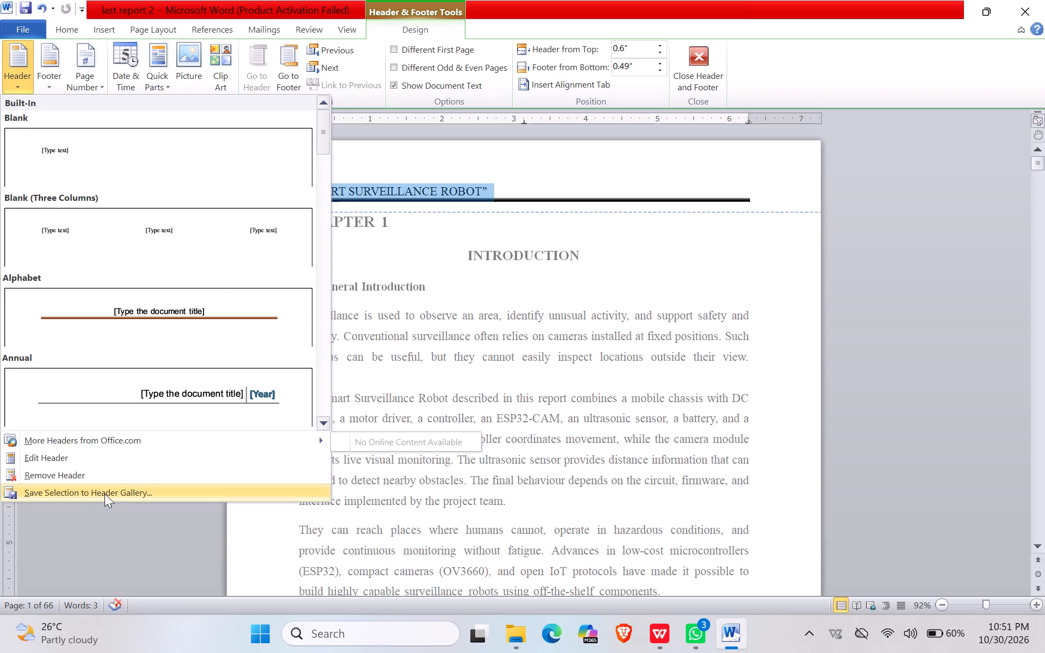
pyautogui.click(107, 476)
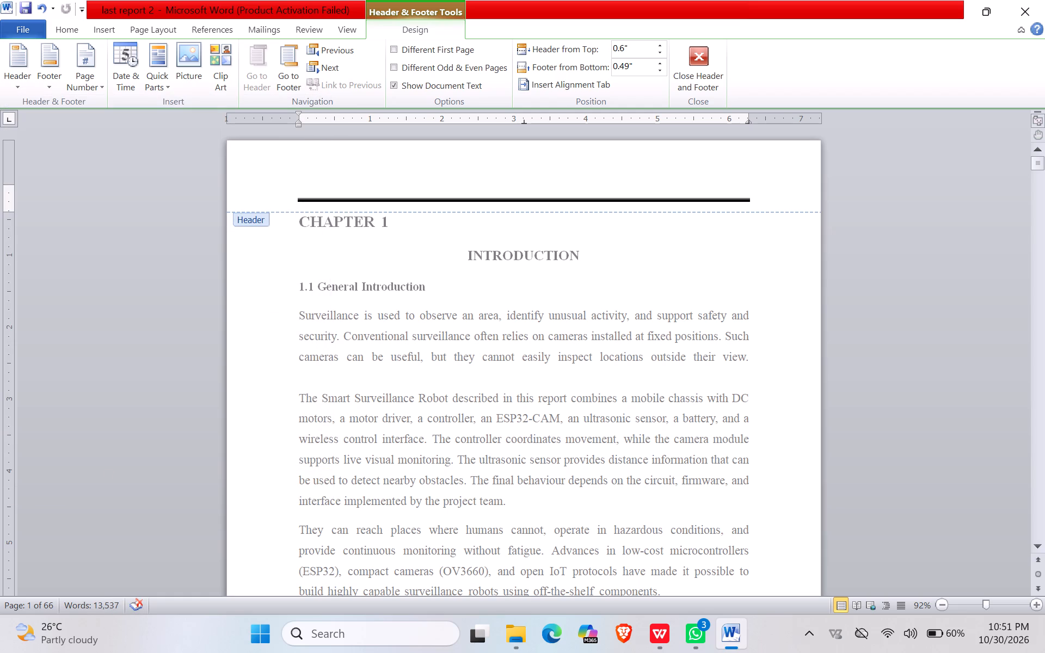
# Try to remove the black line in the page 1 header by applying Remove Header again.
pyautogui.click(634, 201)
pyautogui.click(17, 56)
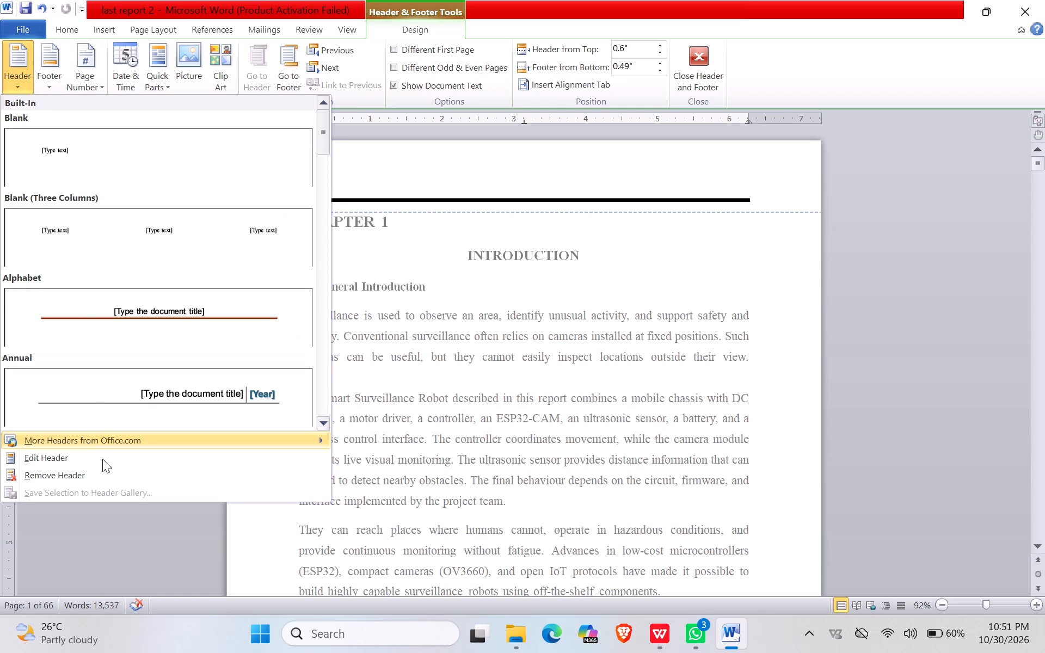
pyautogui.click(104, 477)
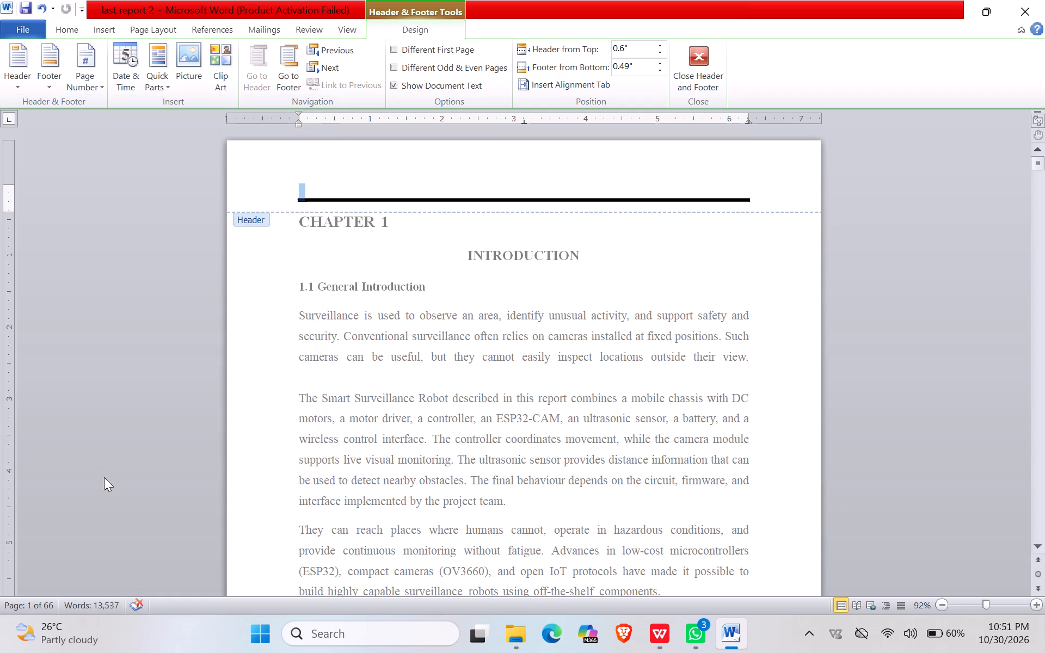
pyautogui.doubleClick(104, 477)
# Examine the headers and footers across the first three pages.
pyautogui.scroll(-2, 519, 323)
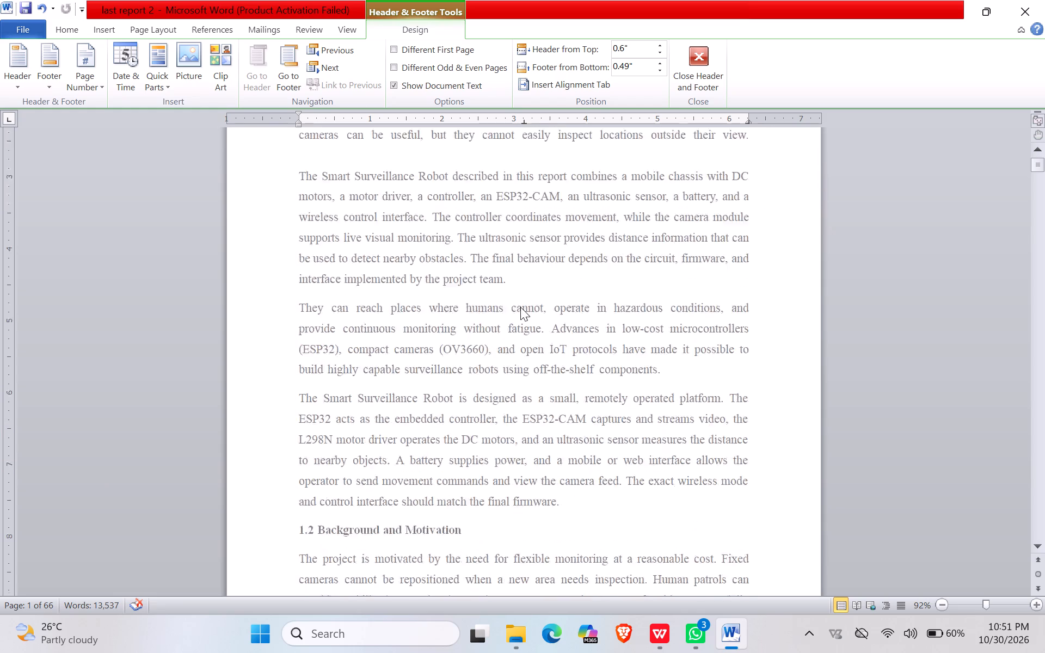
pyautogui.scroll(-5, 520, 307)
pyautogui.scroll(3, 520, 307)
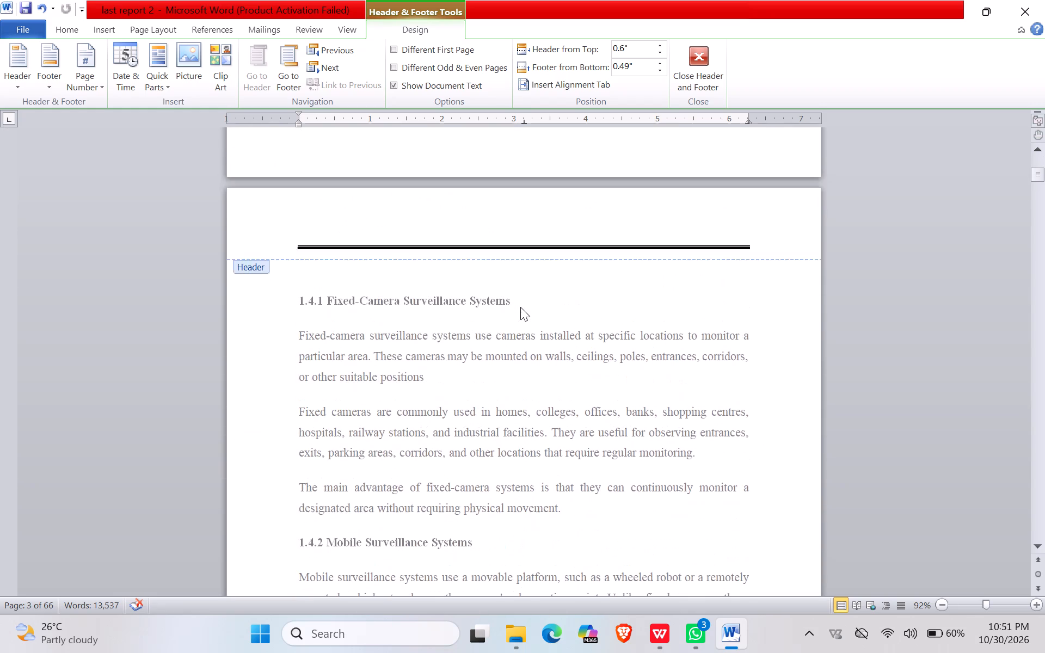
pyautogui.scroll(5, 520, 307)
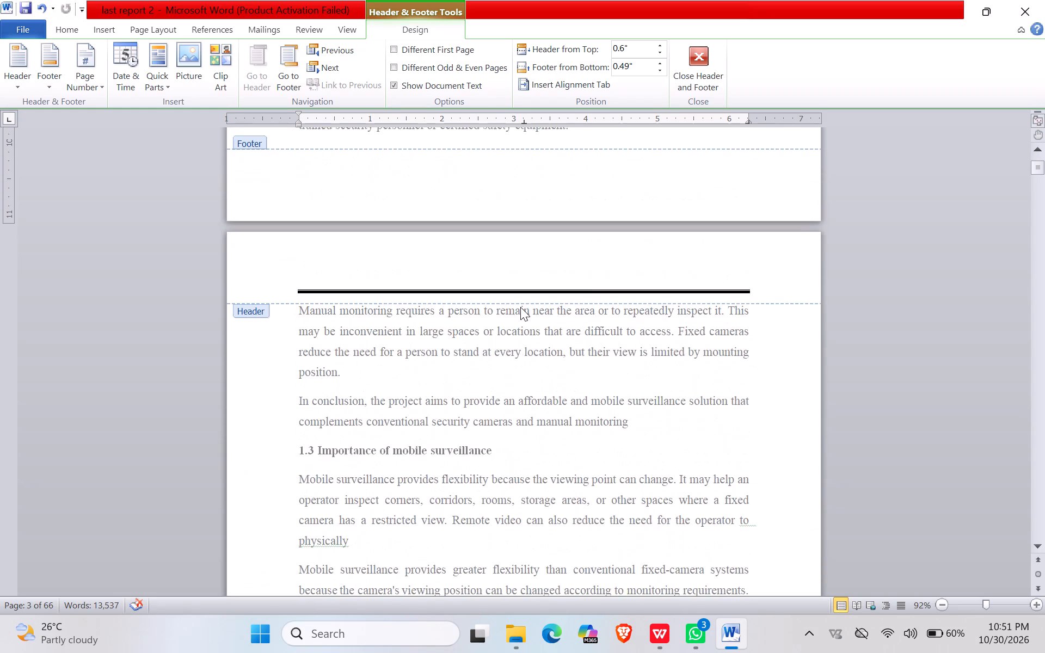
pyautogui.scroll(4, 520, 307)
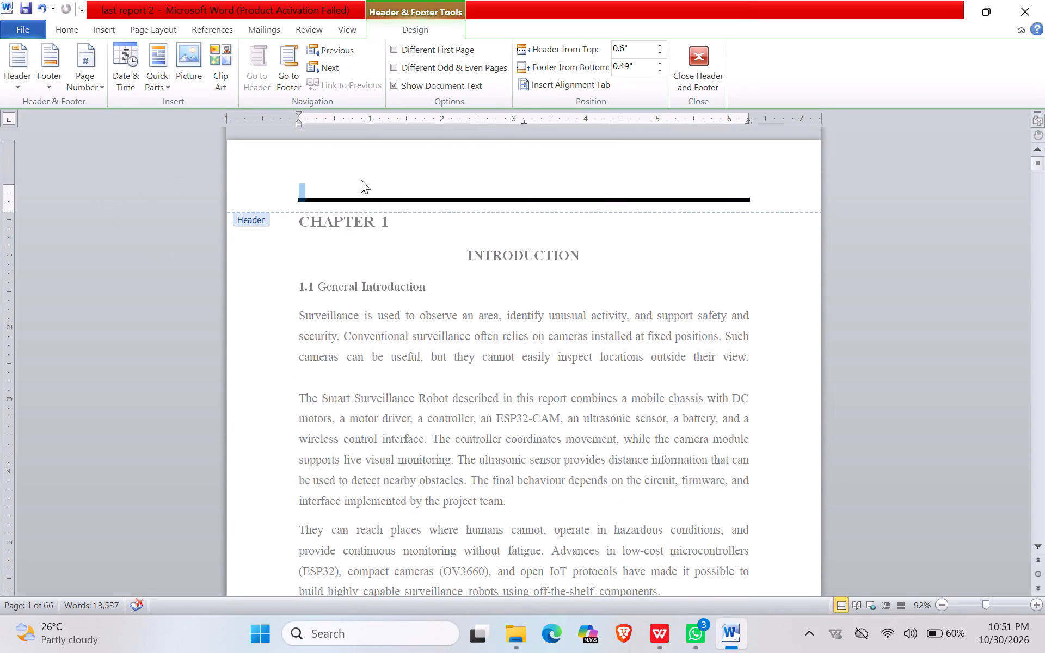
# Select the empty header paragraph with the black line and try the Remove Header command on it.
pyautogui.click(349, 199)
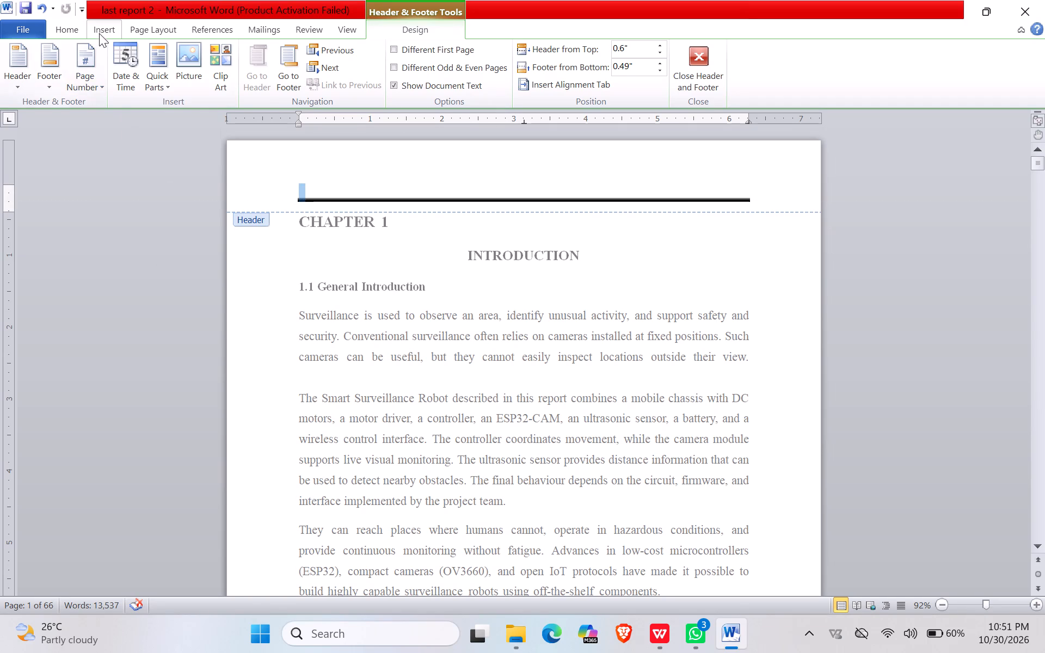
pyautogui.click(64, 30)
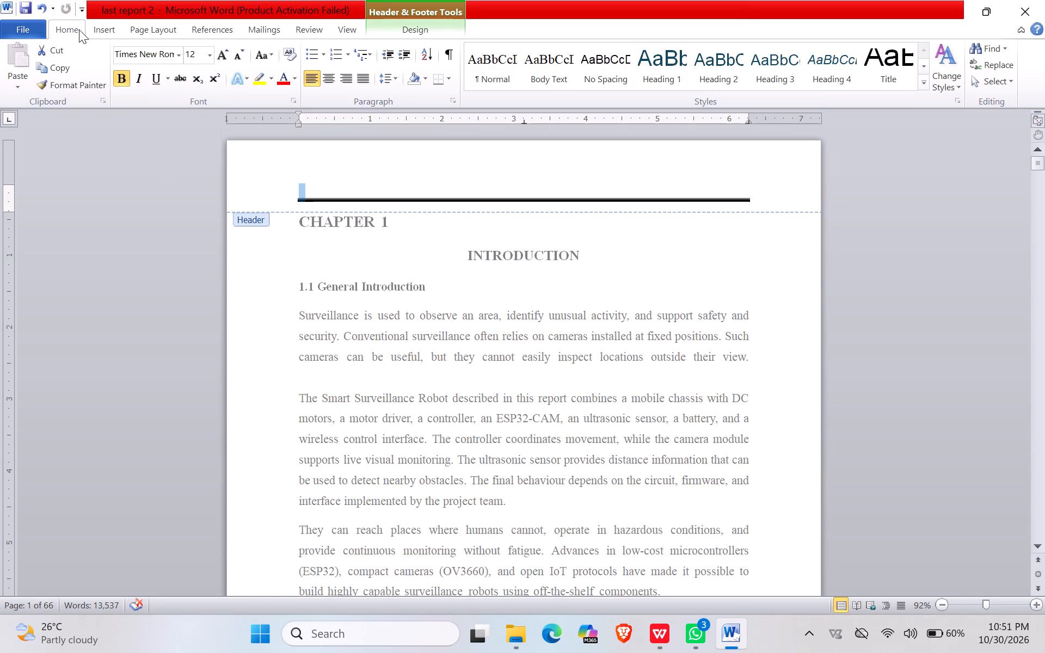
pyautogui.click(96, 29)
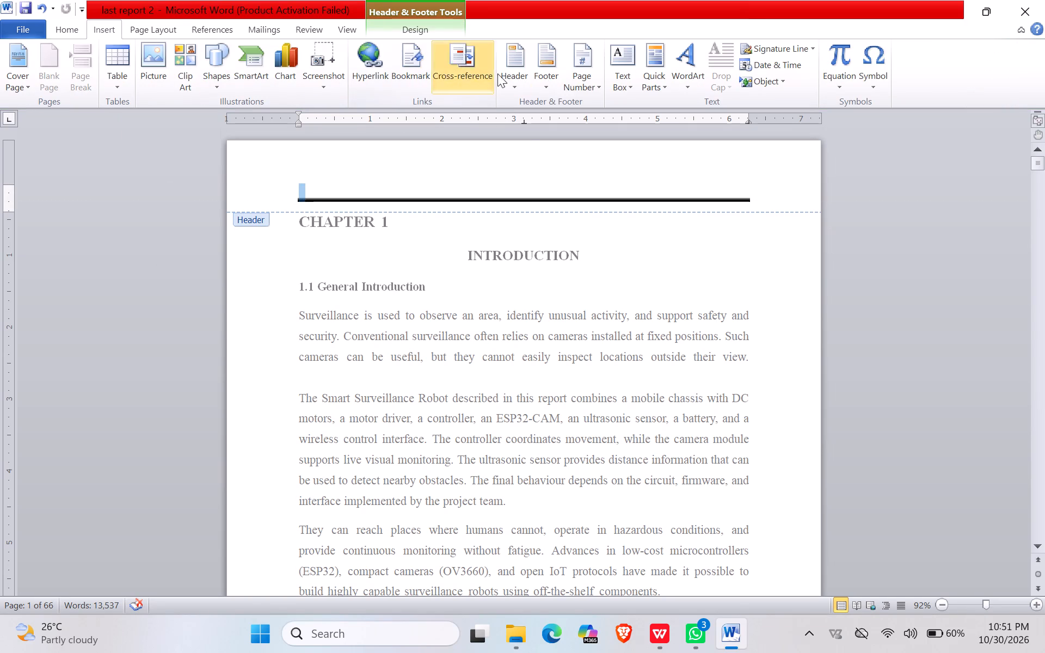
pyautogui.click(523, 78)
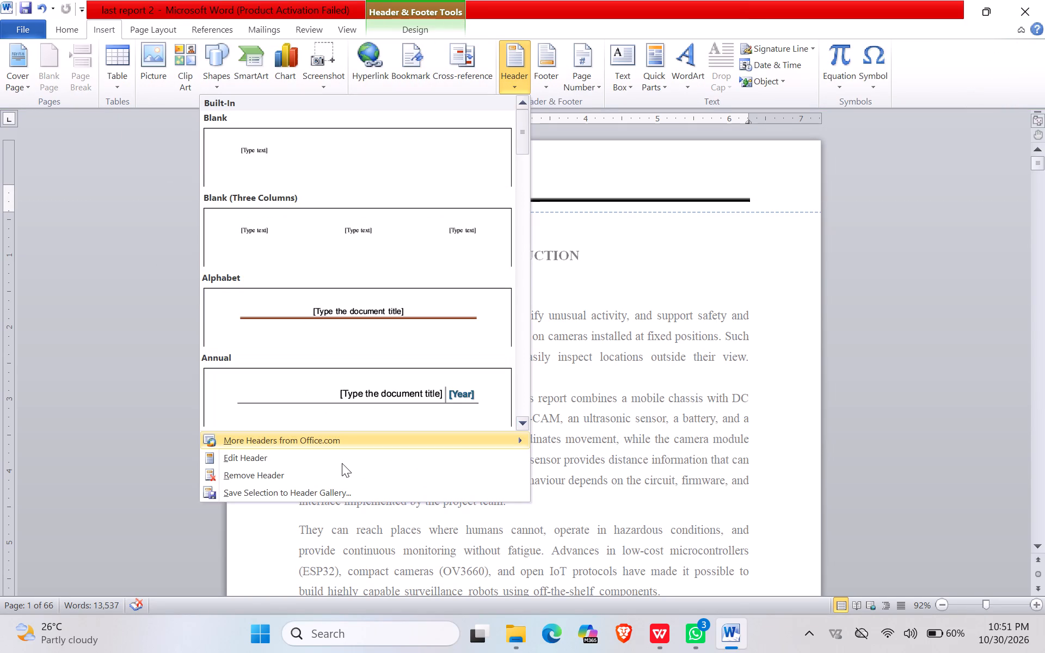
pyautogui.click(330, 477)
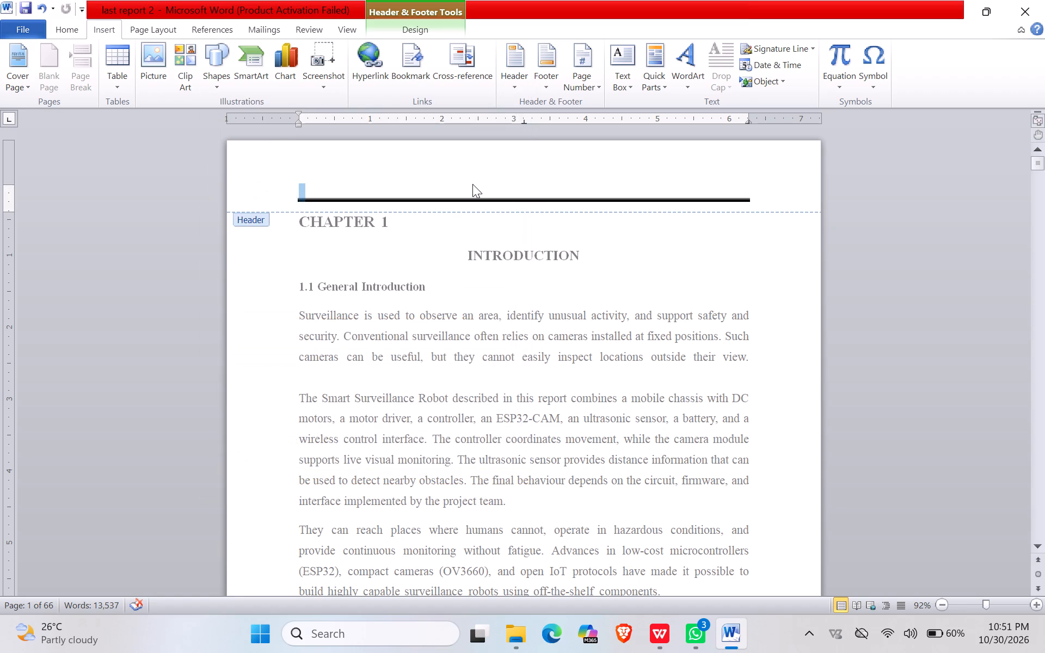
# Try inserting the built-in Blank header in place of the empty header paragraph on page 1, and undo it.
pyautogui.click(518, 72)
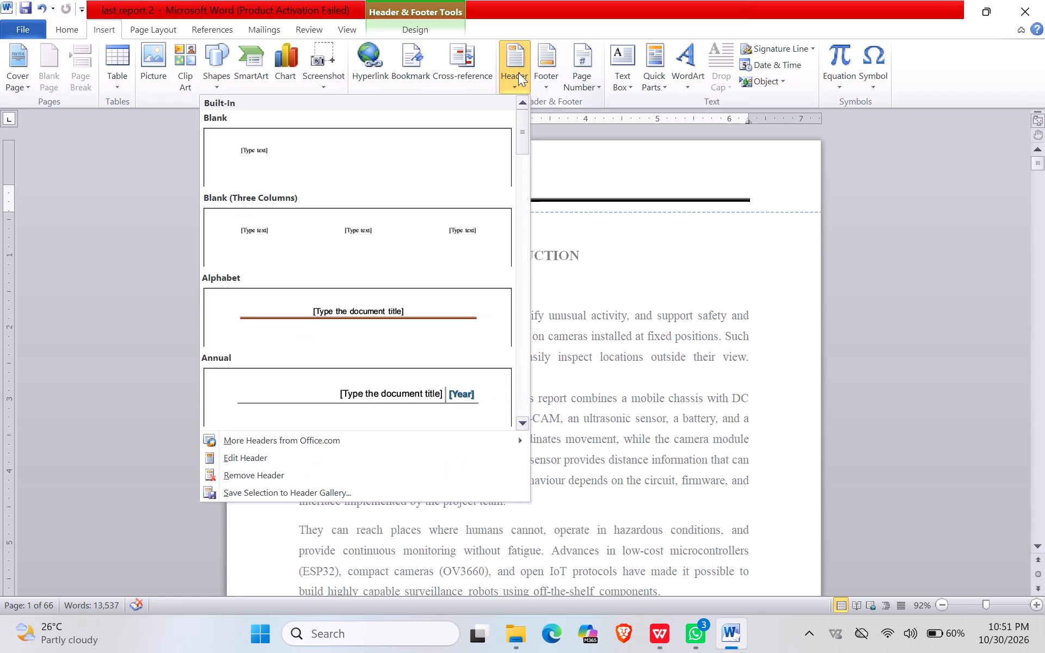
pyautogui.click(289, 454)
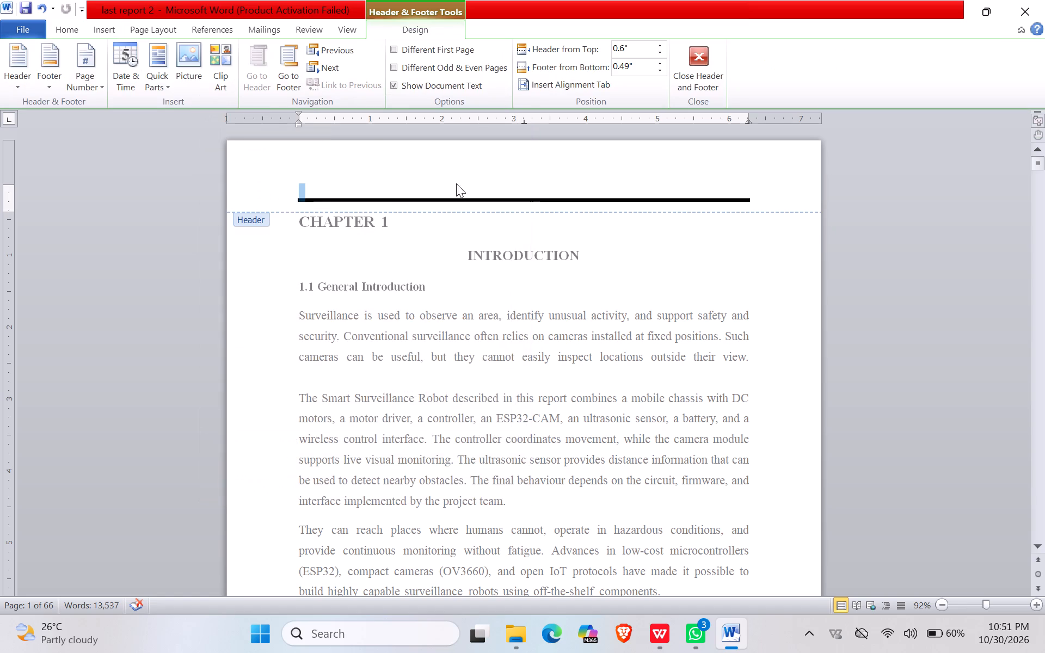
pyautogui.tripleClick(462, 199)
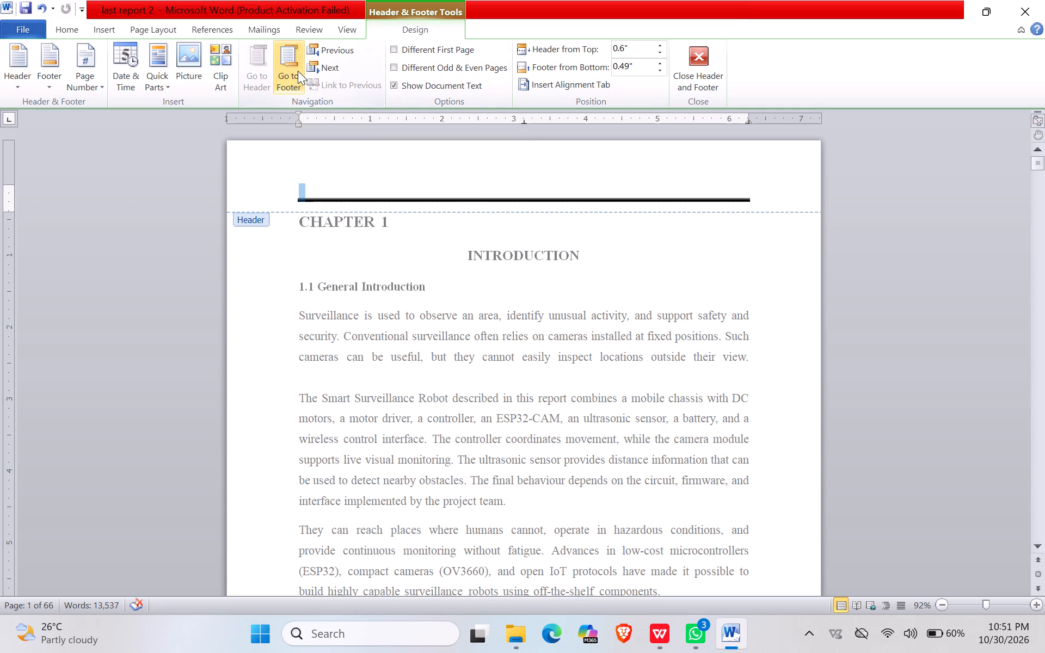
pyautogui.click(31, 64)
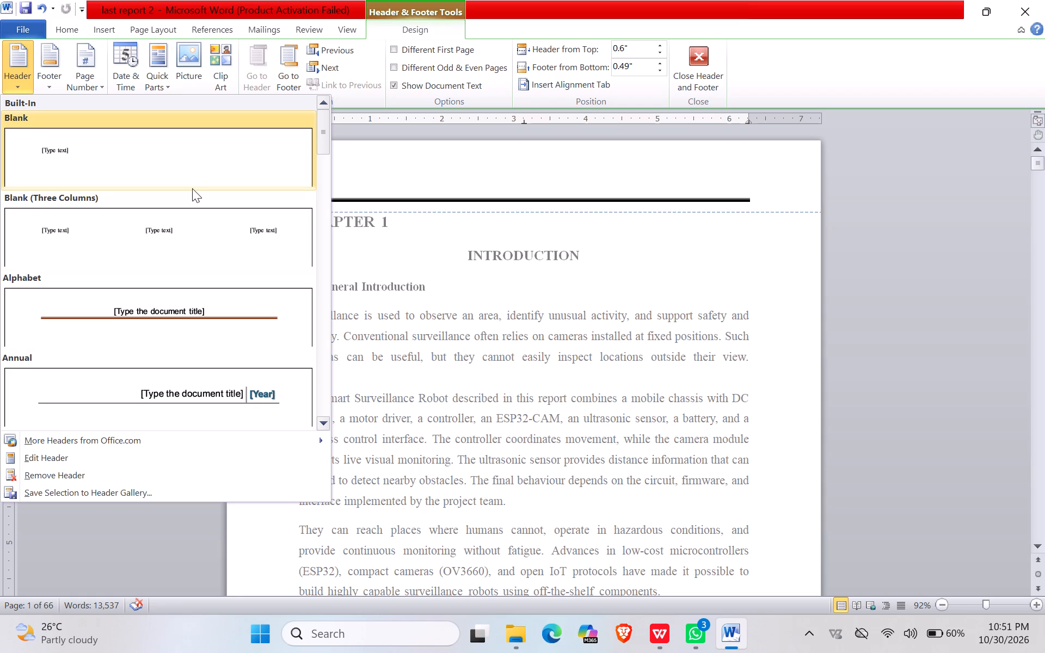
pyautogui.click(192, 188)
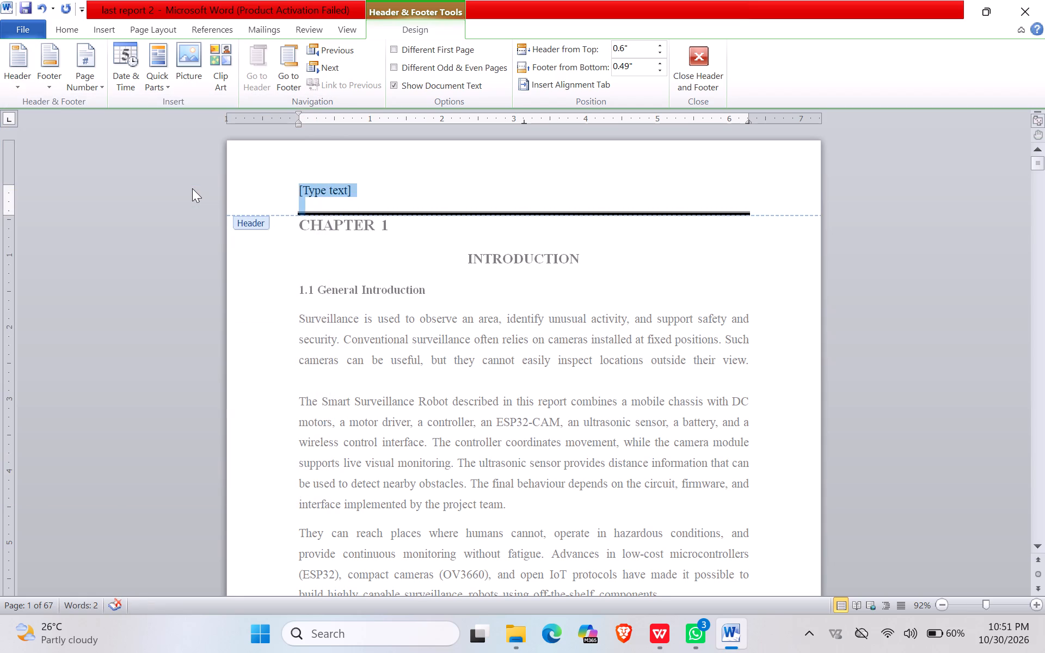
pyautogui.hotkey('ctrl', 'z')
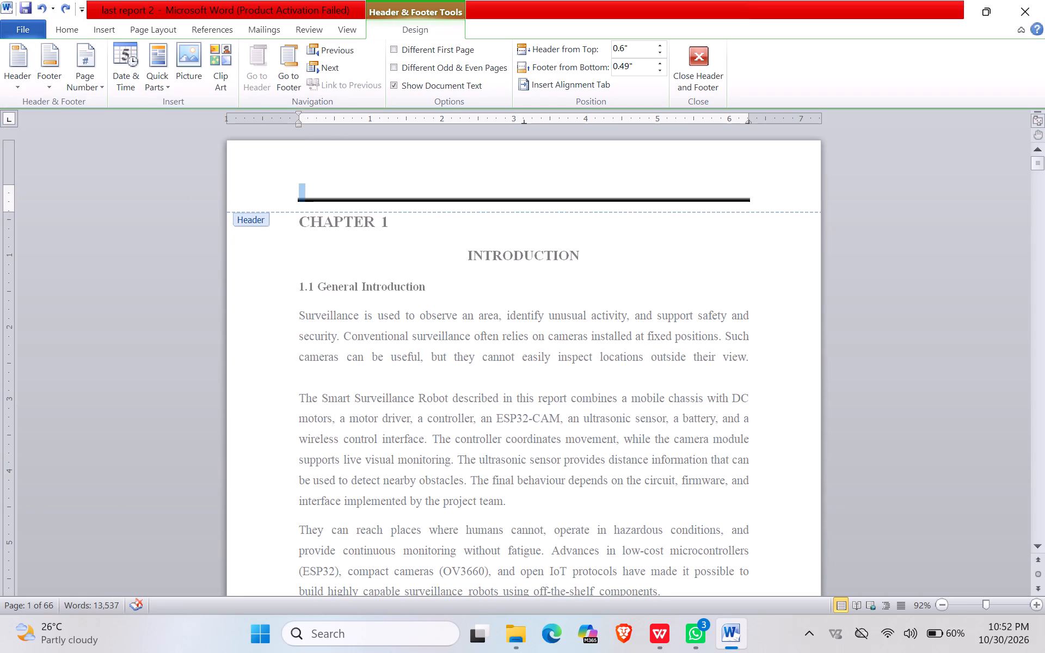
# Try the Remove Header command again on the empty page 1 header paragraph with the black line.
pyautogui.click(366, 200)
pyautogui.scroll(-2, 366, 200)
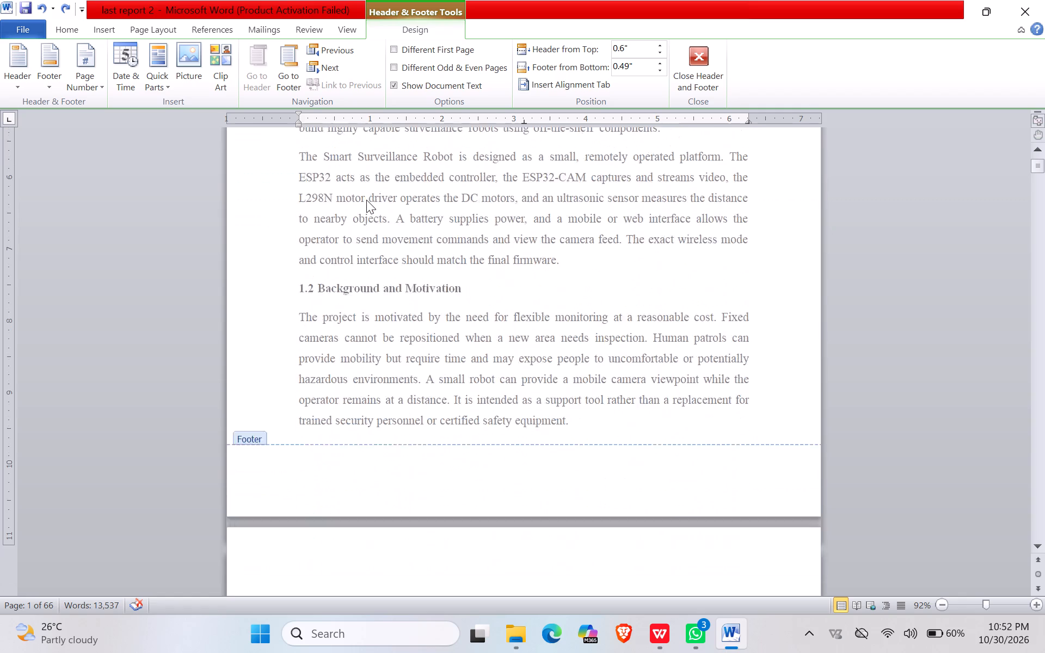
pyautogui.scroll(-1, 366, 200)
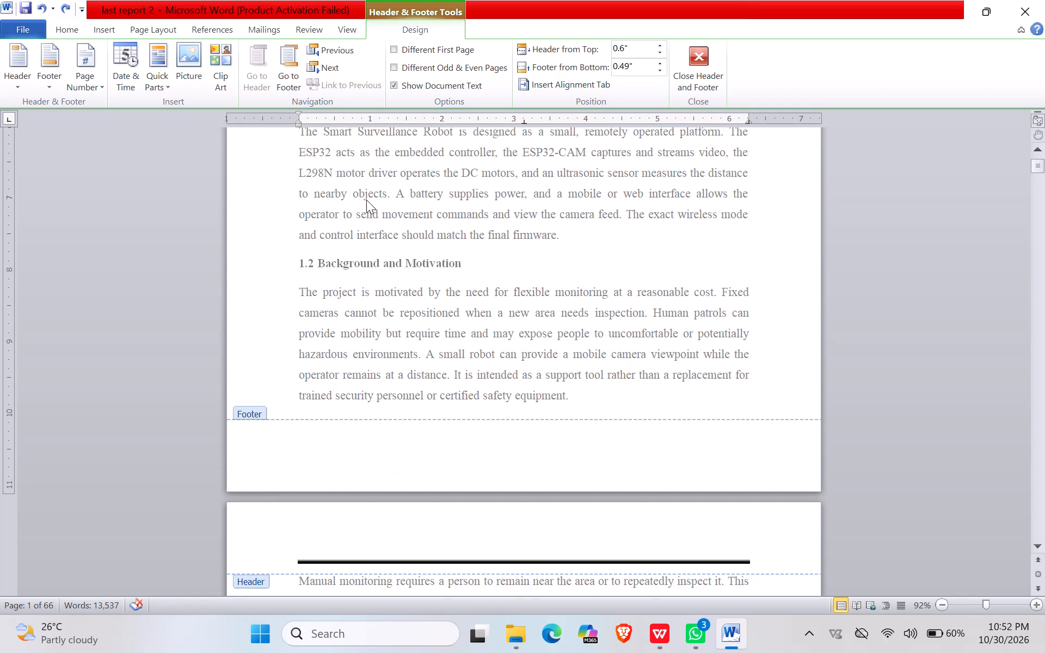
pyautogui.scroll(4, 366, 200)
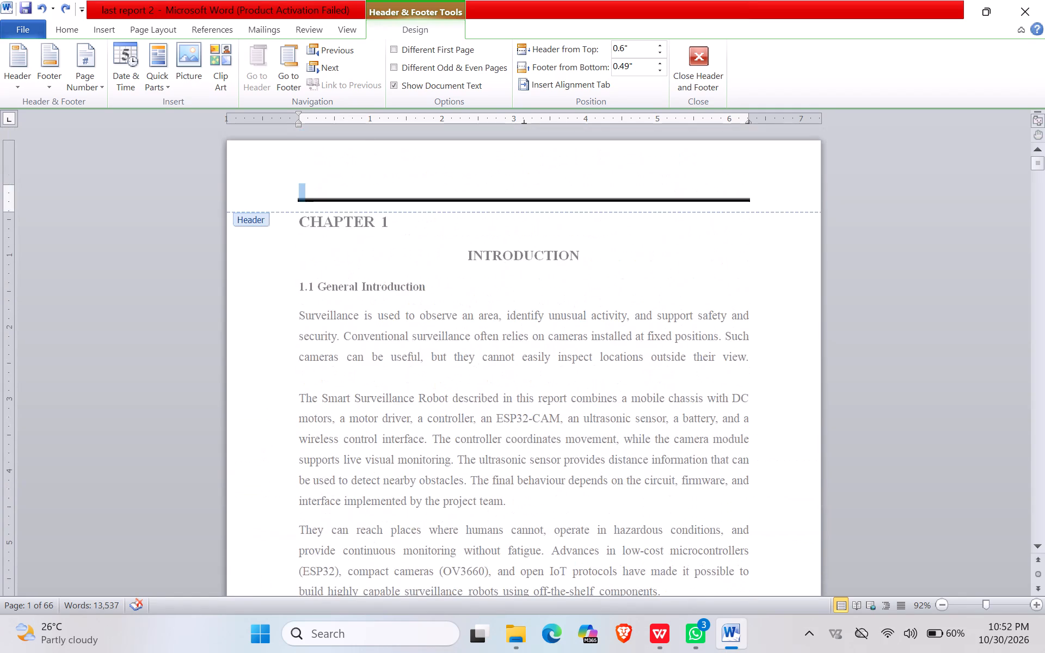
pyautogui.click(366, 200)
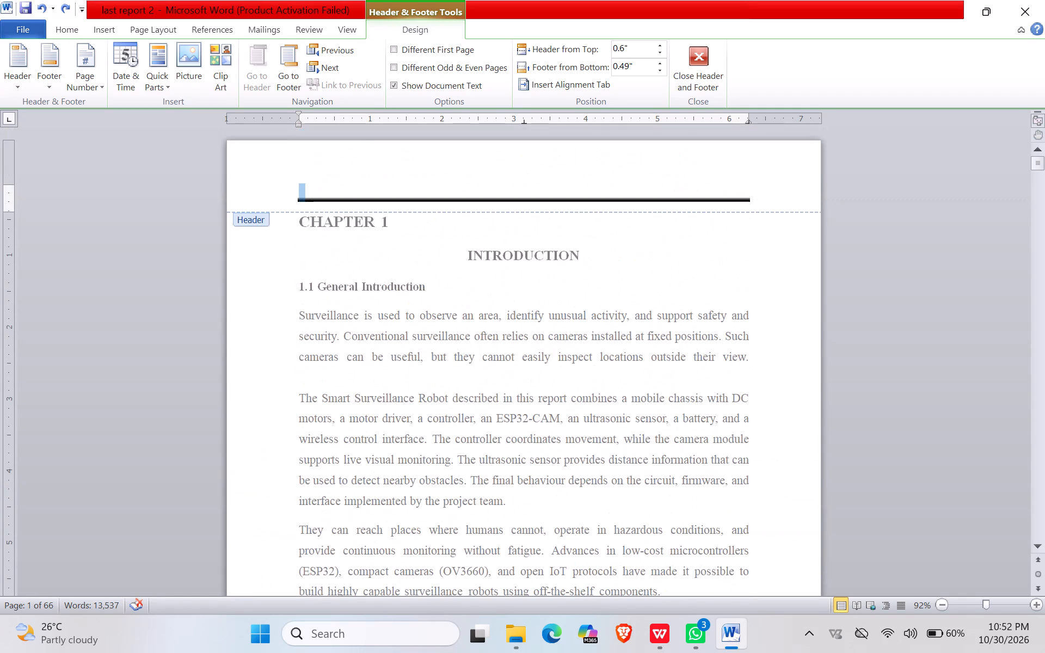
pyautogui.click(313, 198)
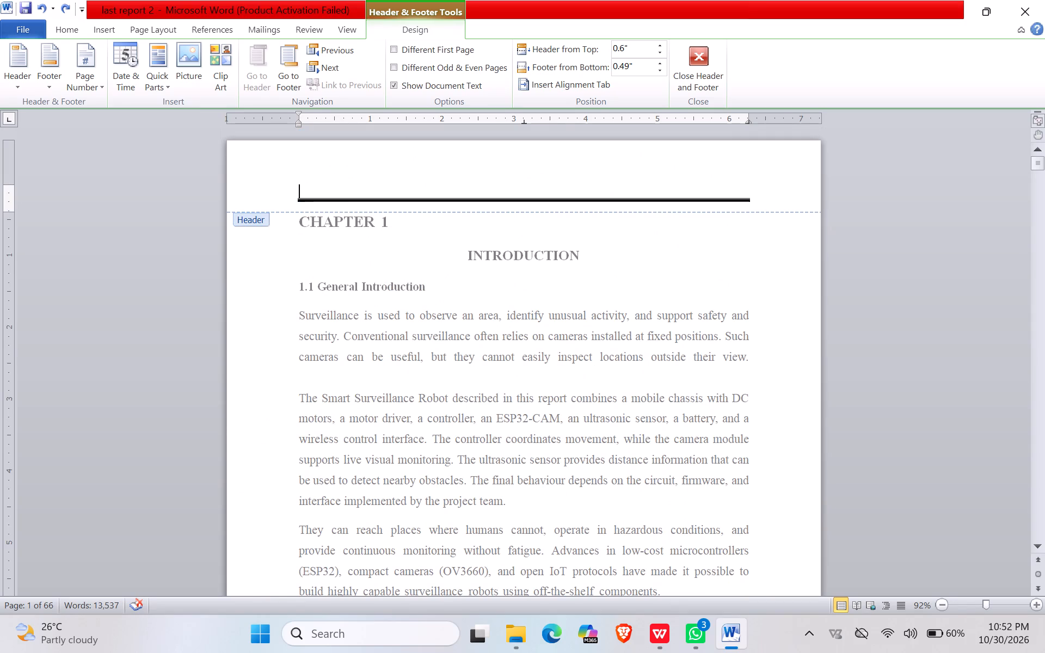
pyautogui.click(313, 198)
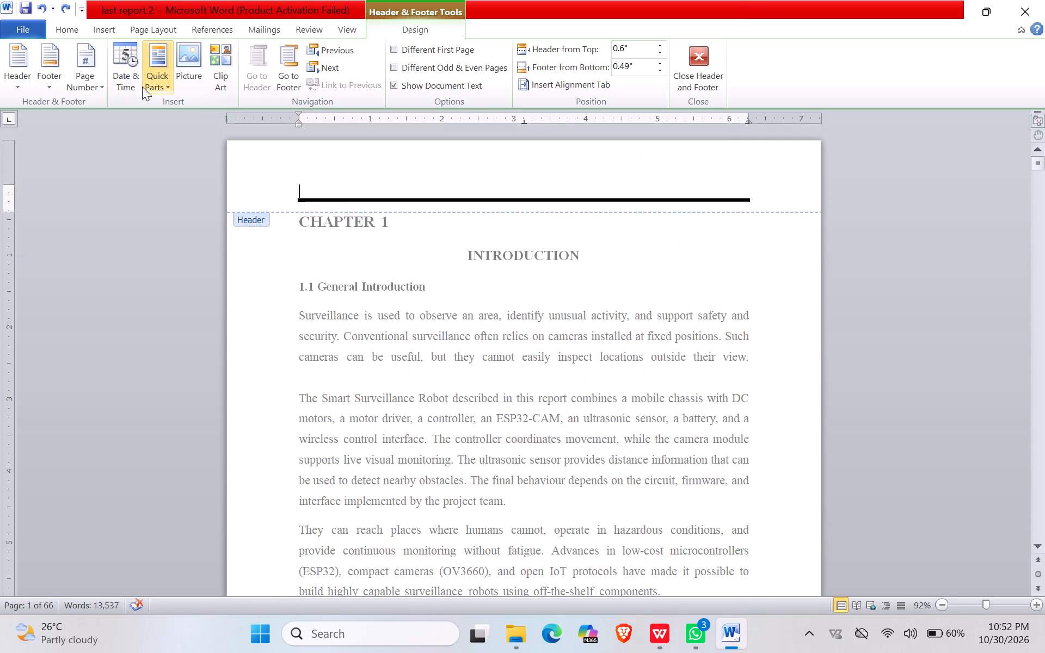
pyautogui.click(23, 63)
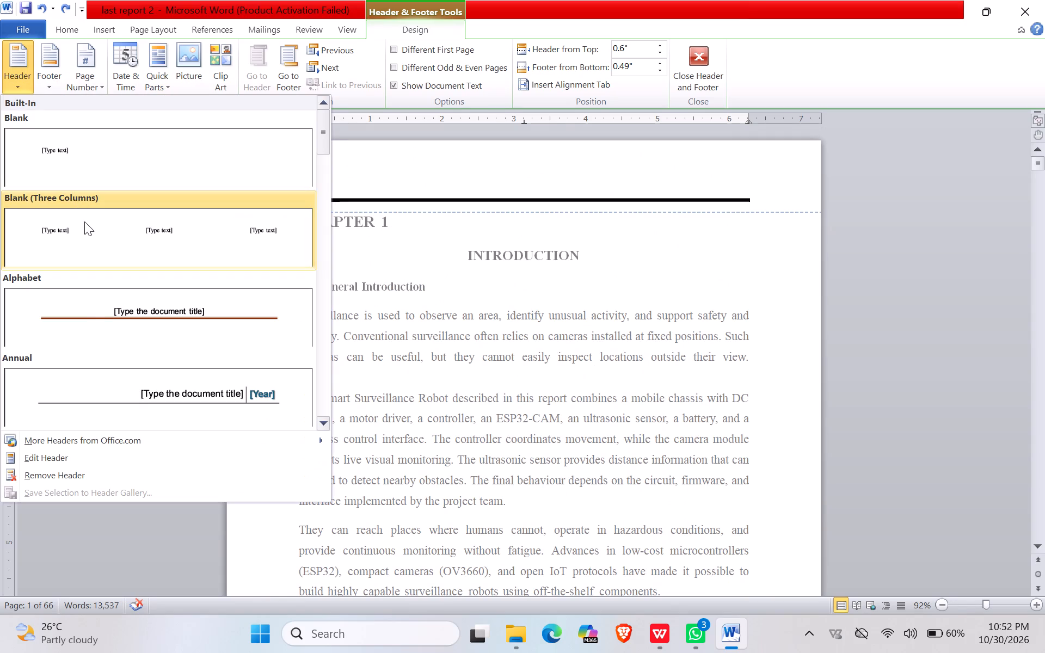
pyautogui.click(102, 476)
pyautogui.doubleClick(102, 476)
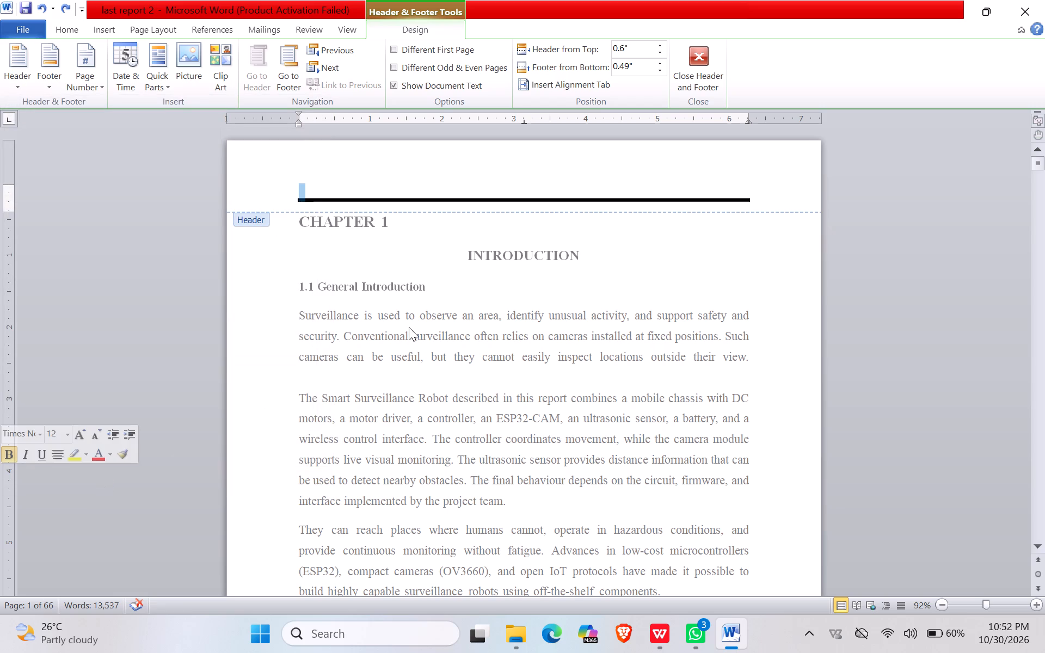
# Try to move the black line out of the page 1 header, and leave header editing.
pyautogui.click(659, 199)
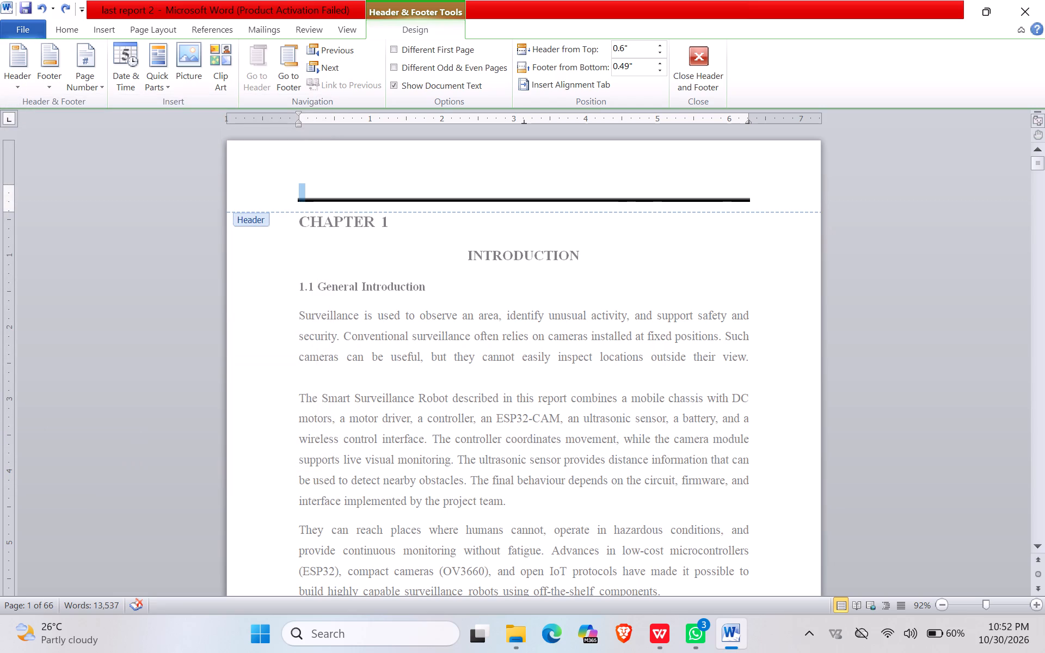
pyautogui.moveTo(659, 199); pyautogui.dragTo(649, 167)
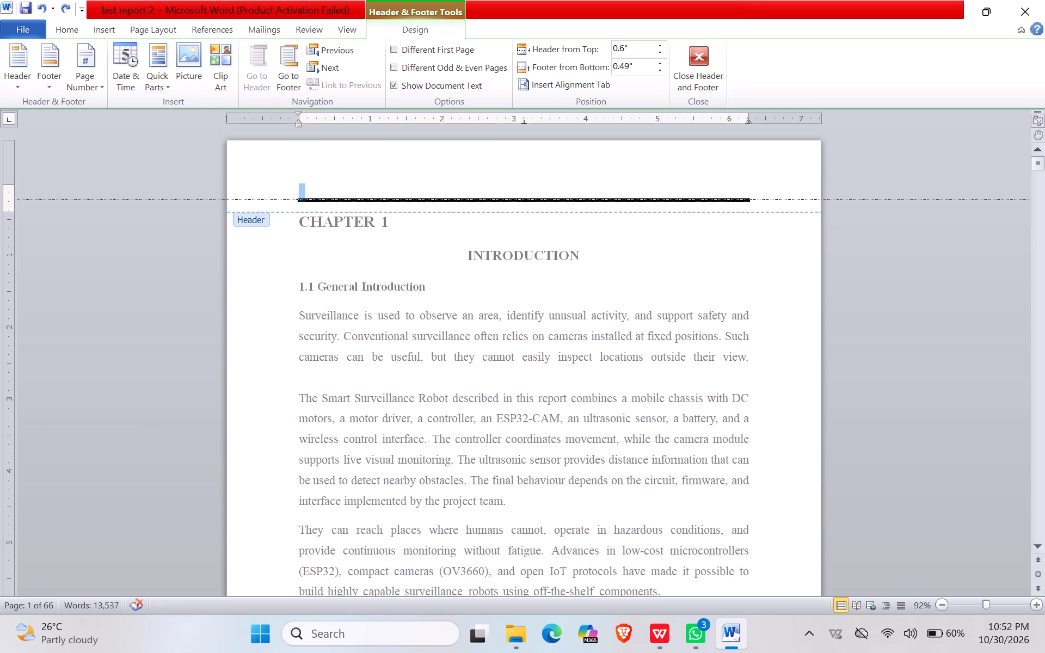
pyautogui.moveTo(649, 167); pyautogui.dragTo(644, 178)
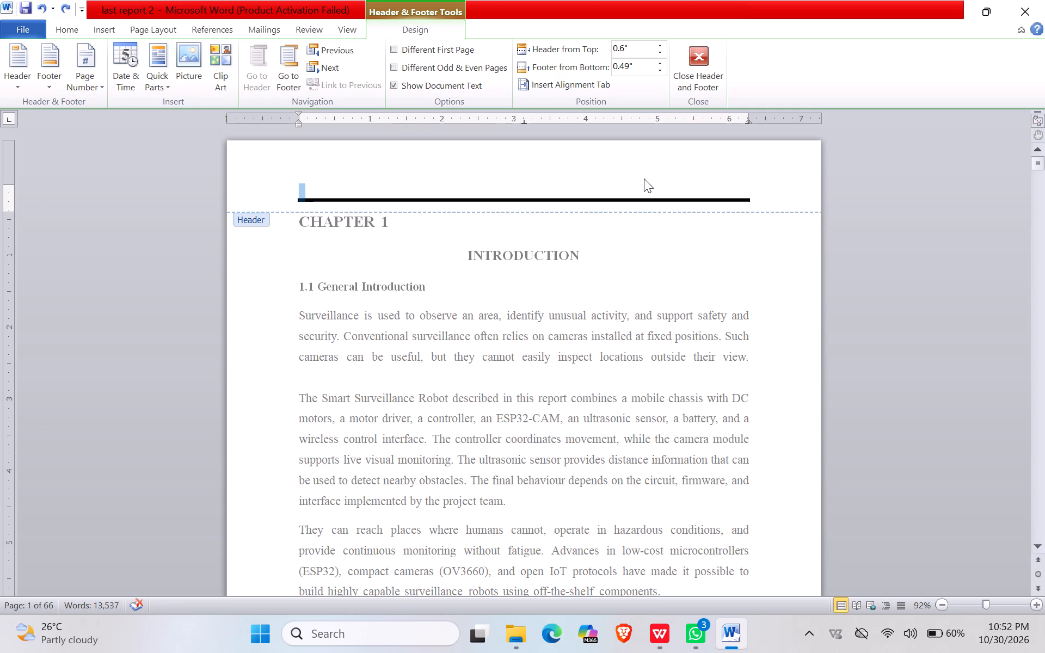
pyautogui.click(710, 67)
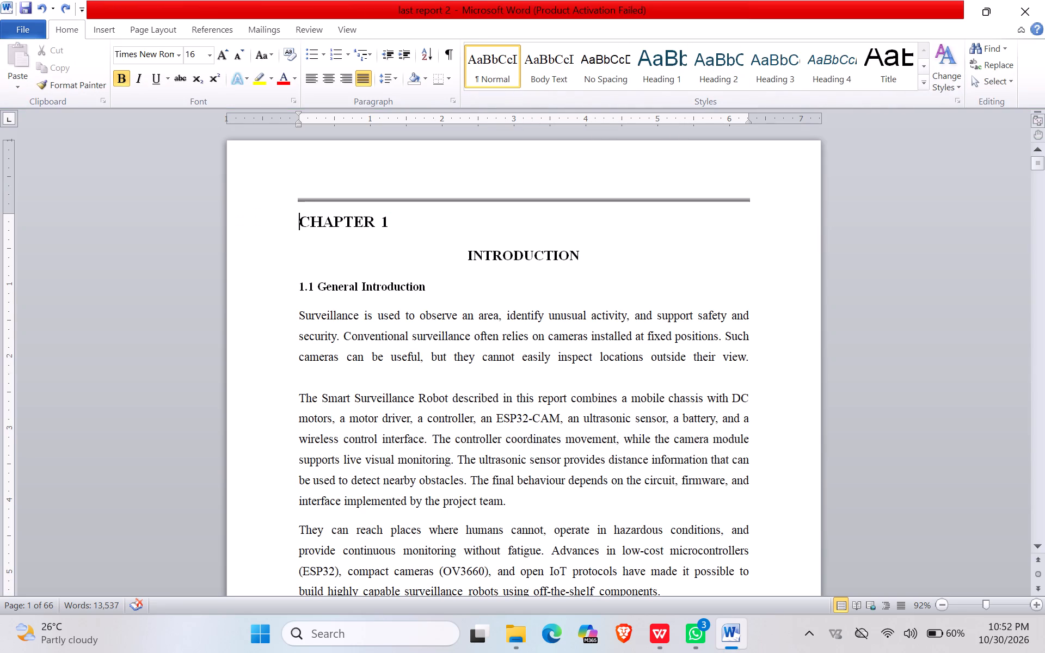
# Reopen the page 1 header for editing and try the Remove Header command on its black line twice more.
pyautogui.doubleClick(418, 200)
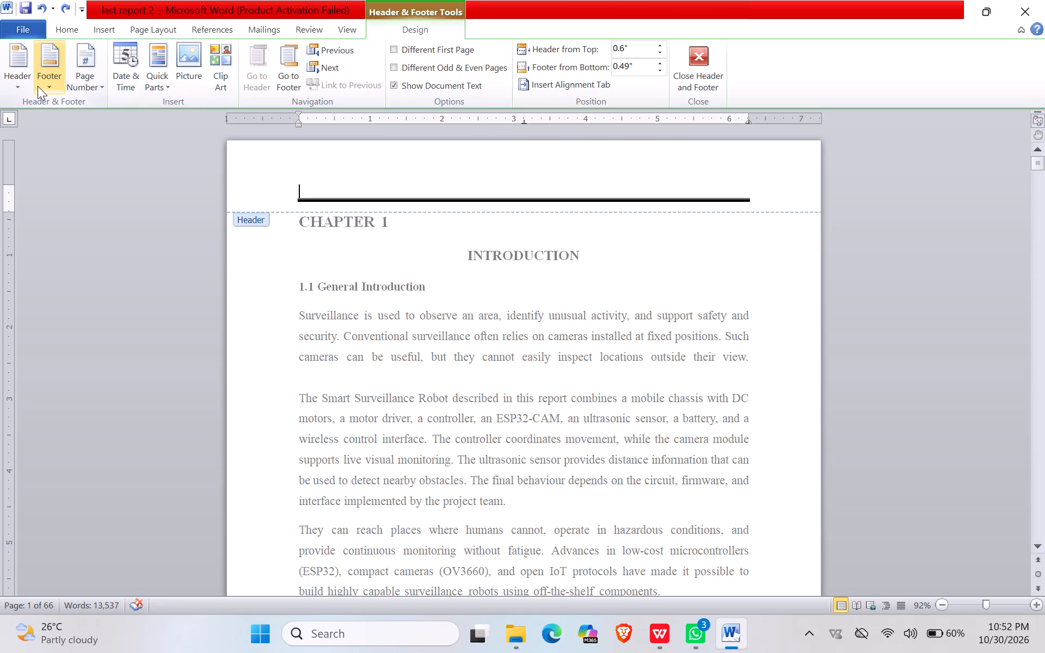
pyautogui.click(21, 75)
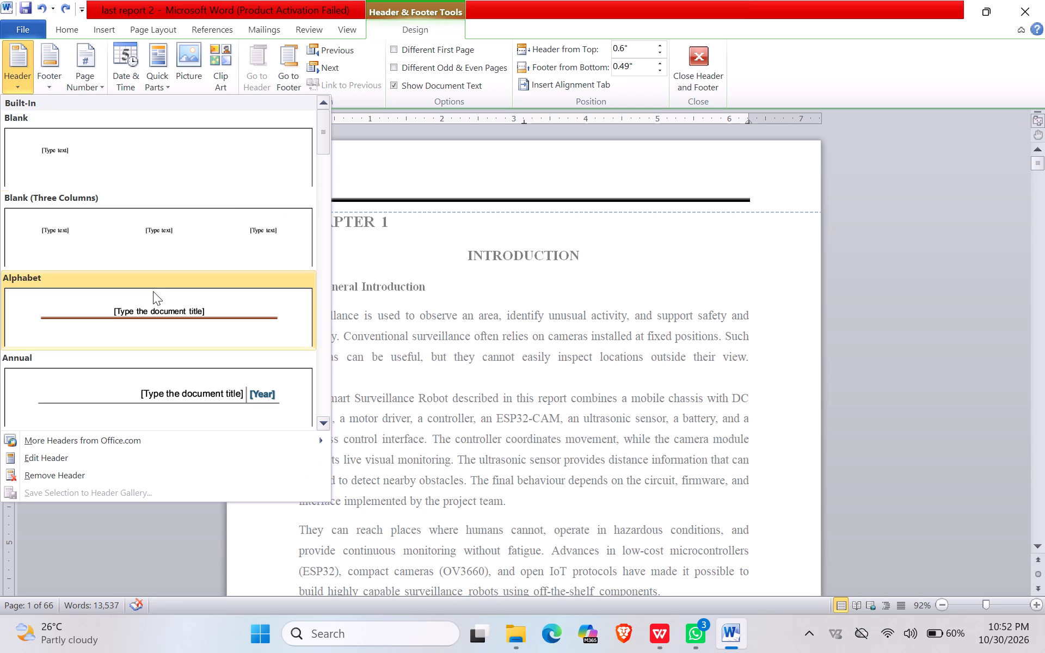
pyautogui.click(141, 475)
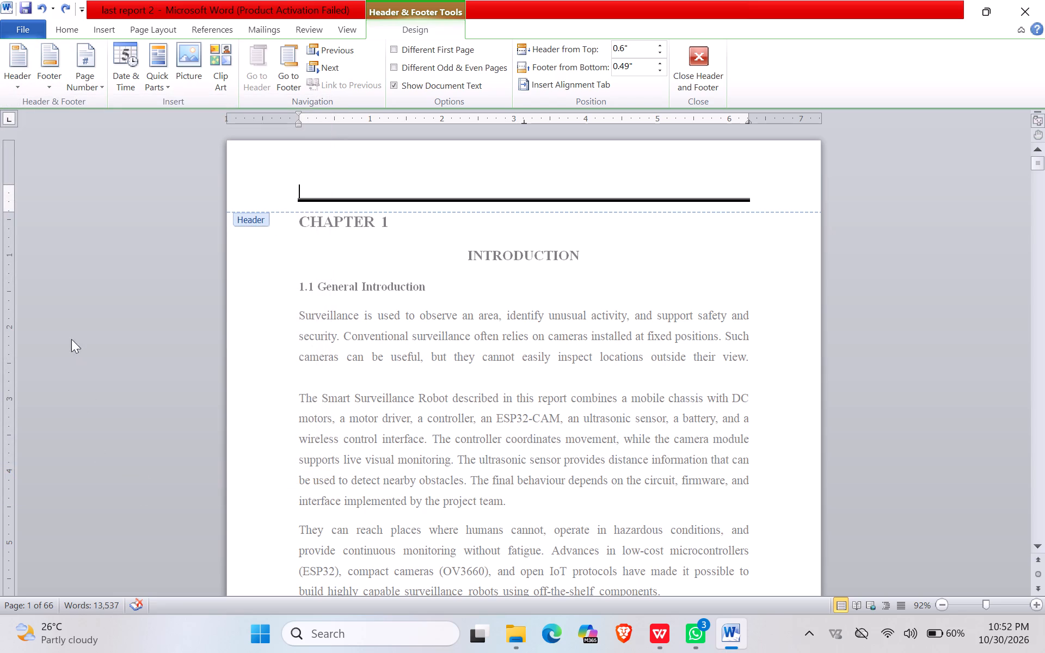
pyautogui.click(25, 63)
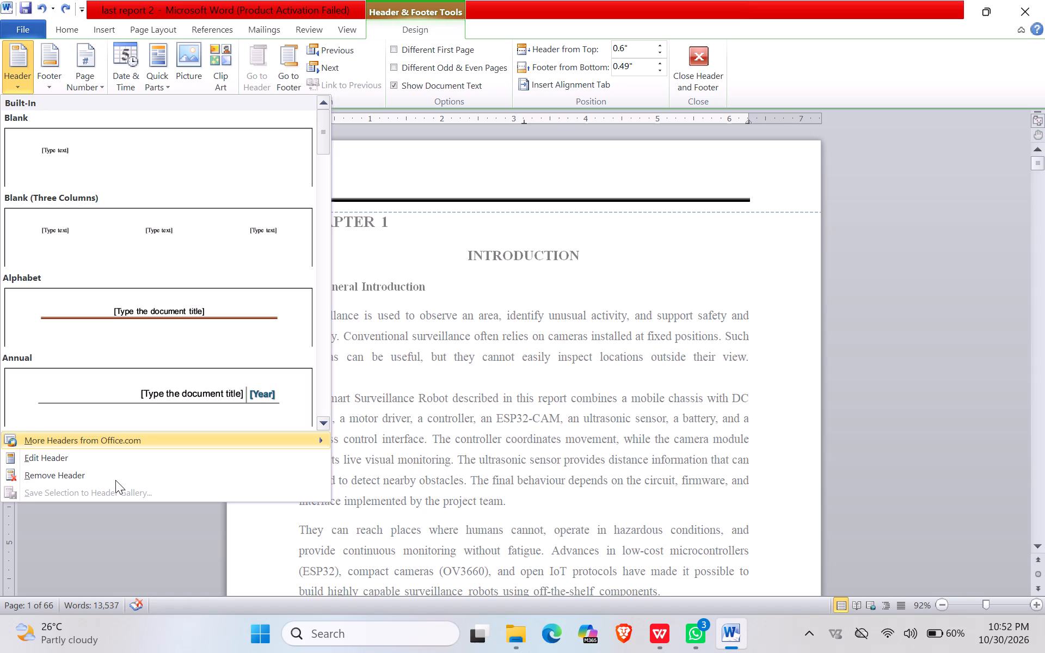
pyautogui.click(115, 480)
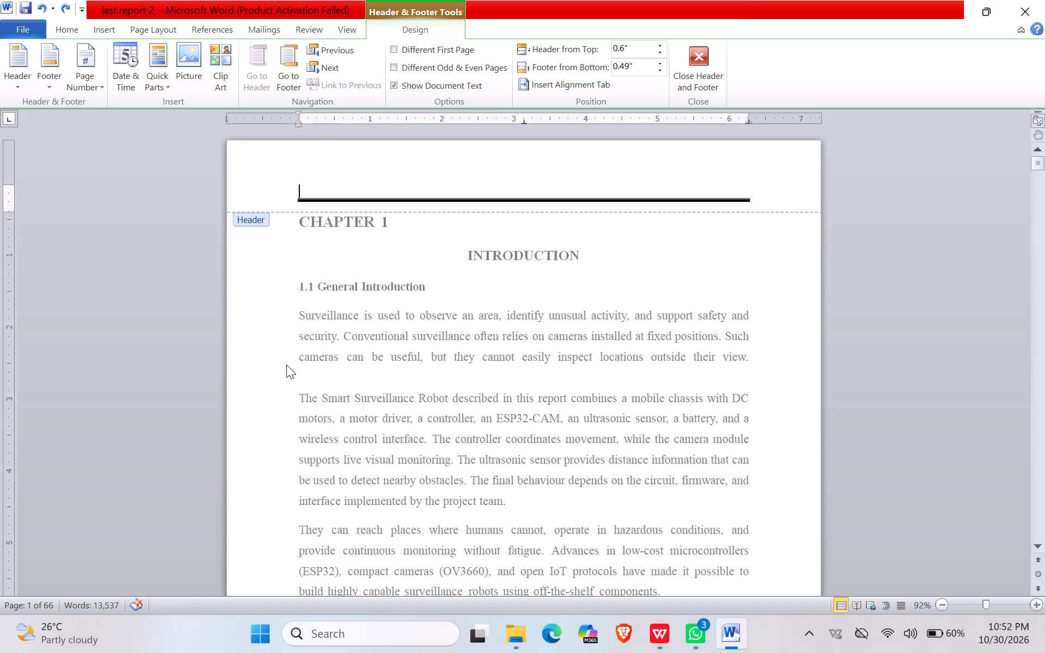
# Enter “SMART SURVEILLANCE ROBOT”, enclosed in double quotation marks, as the header text above the black line on page 1.
pyautogui.click(309, 196)
pyautogui.write('SMART')
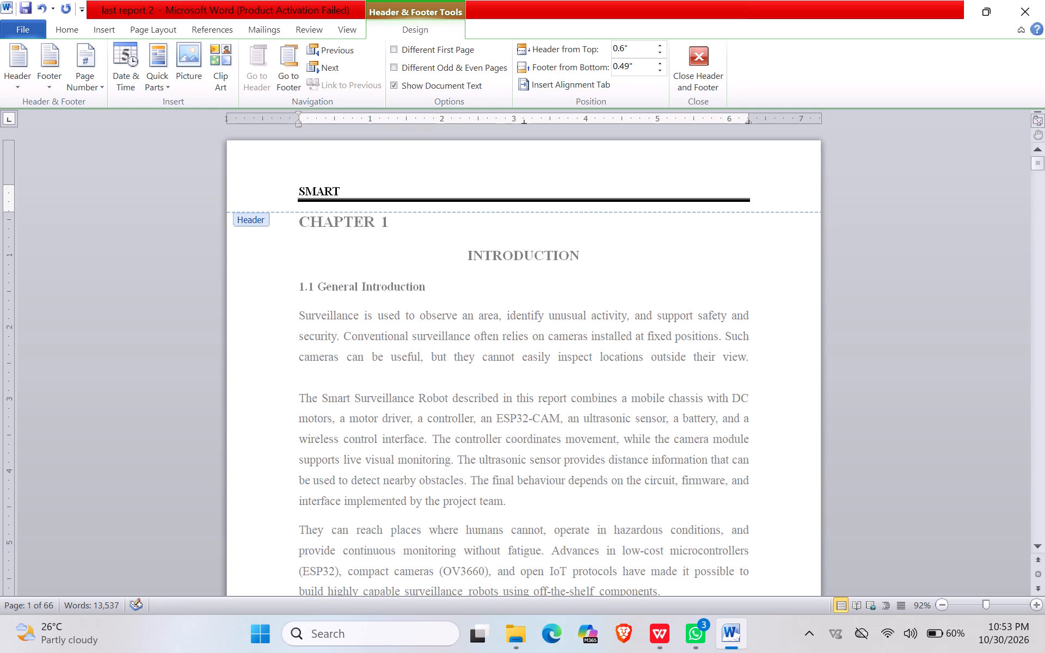
pyautogui.press('space')
pyautogui.write('SURVEILLANCE RO')
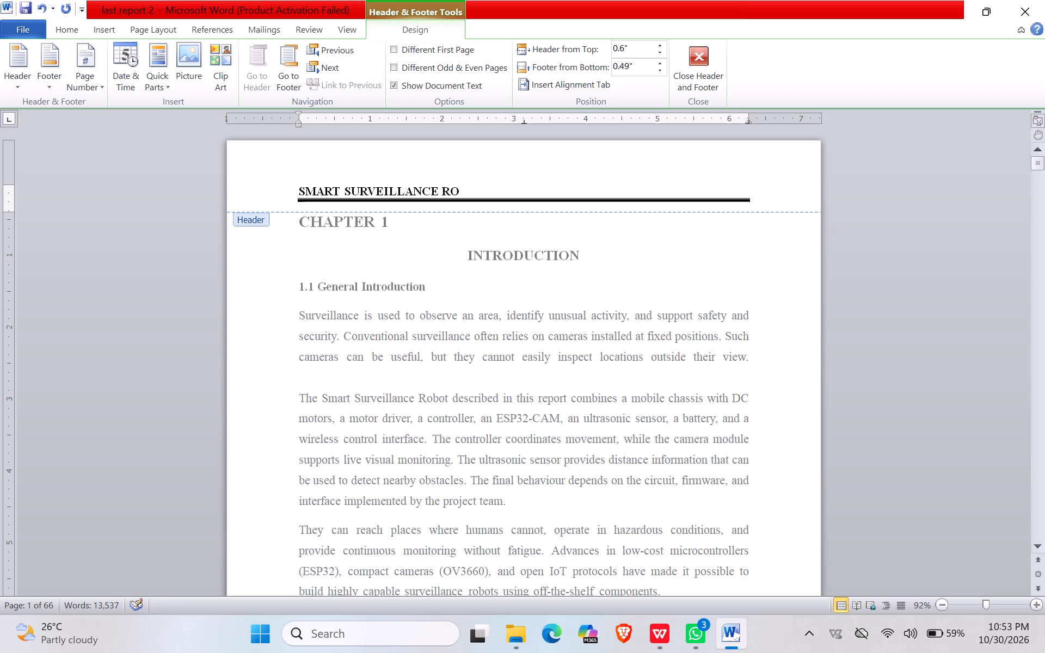
pyautogui.write('BOT')
pyautogui.click(78, 30)
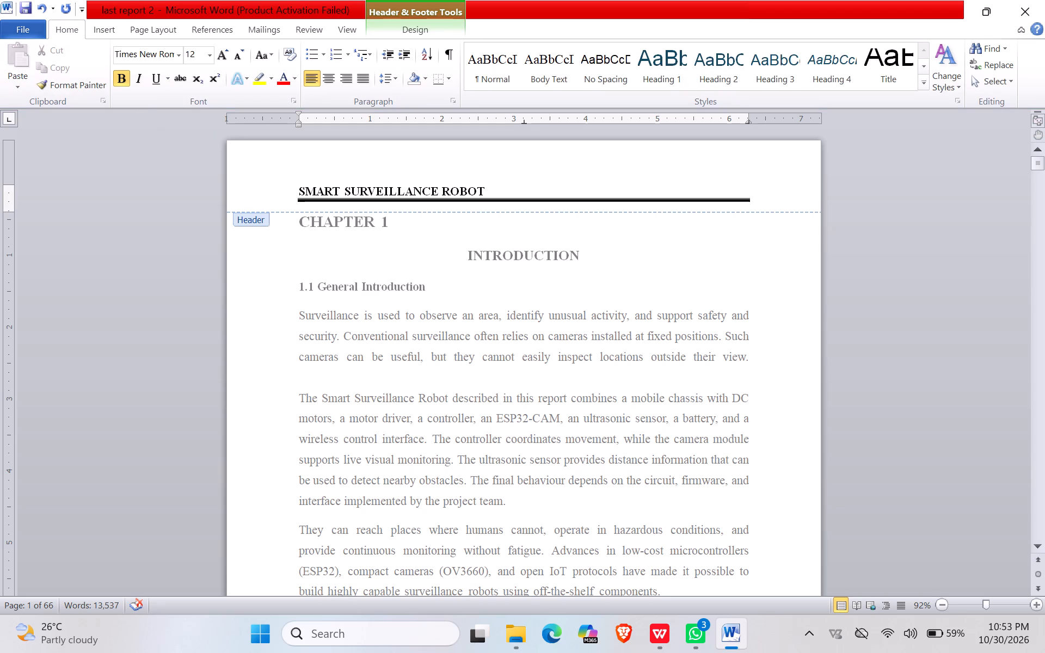
pyautogui.click(296, 188)
pyautogui.hotkey('shift', '"')
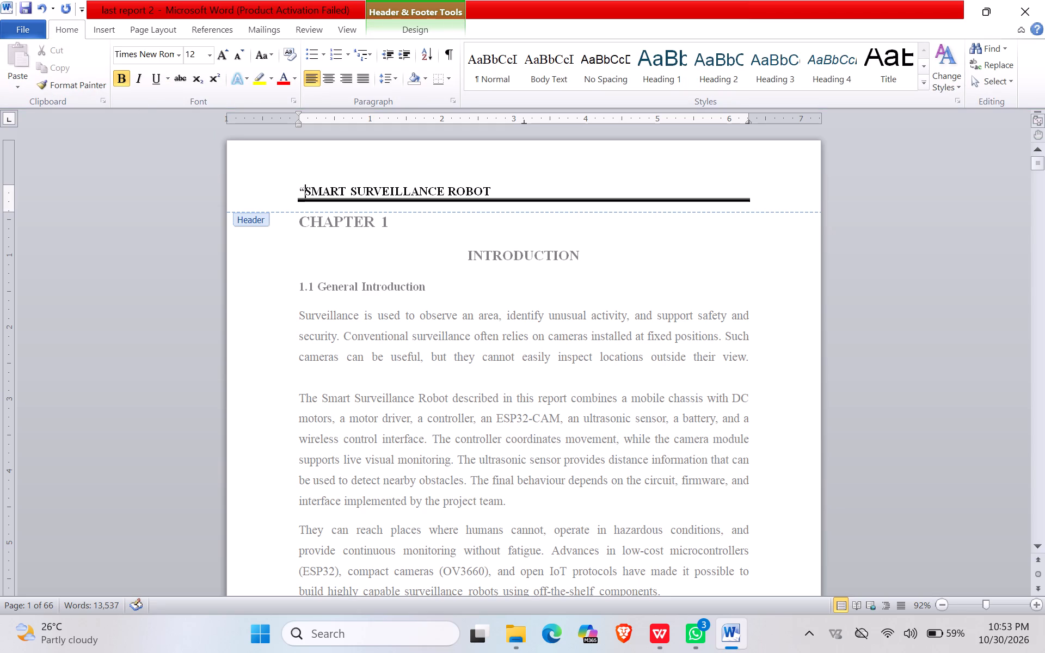
pyautogui.click(497, 181)
pyautogui.hotkey('shift', '"')
# Save the report and return from header editing to the body text.
pyautogui.hotkey('ctrl', 's')
pyautogui.hotkey('ctrl', 's')
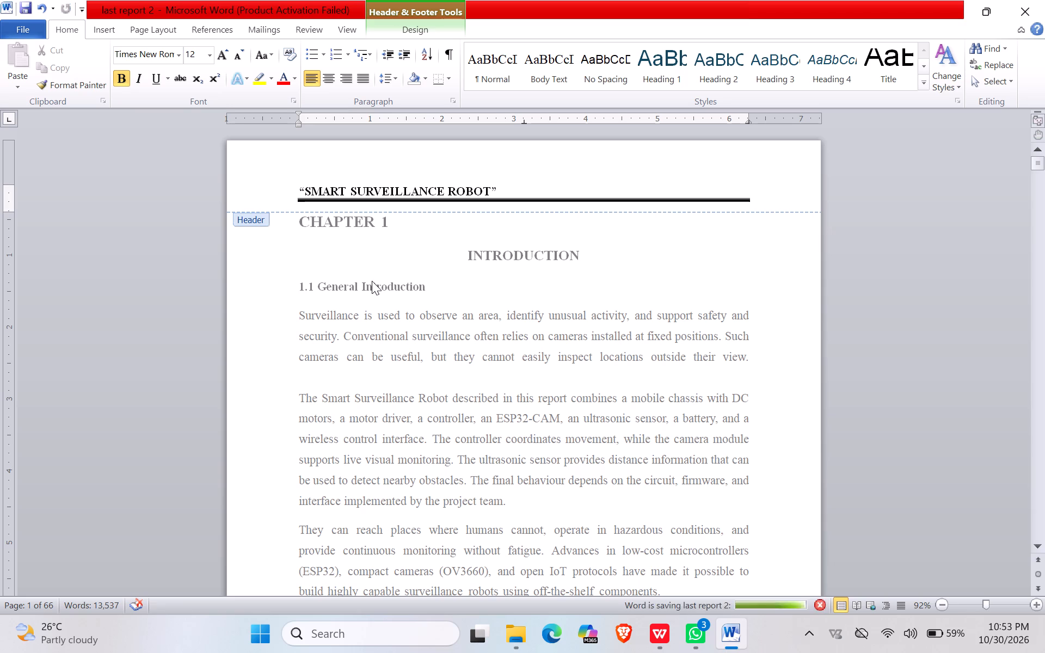
pyautogui.hotkey('ctrl', 's')
pyautogui.doubleClick(323, 254)
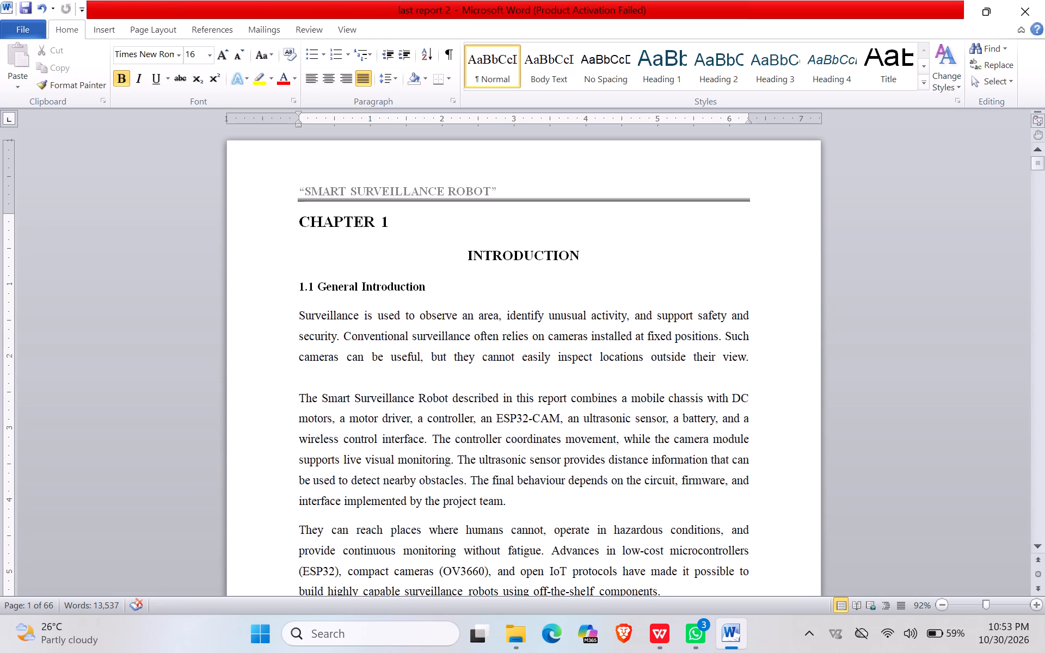
# Examine the new header and the page bottoms across the first three pages.
pyautogui.scroll(-5, 454, 267)
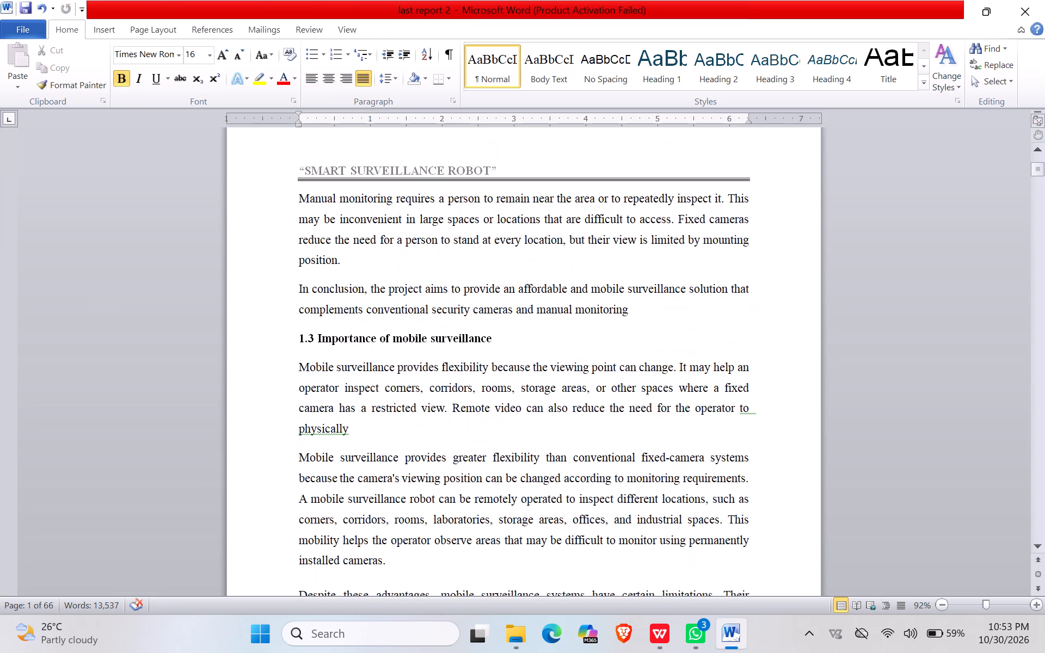
pyautogui.scroll(-2, 454, 267)
pyautogui.scroll(2, 454, 267)
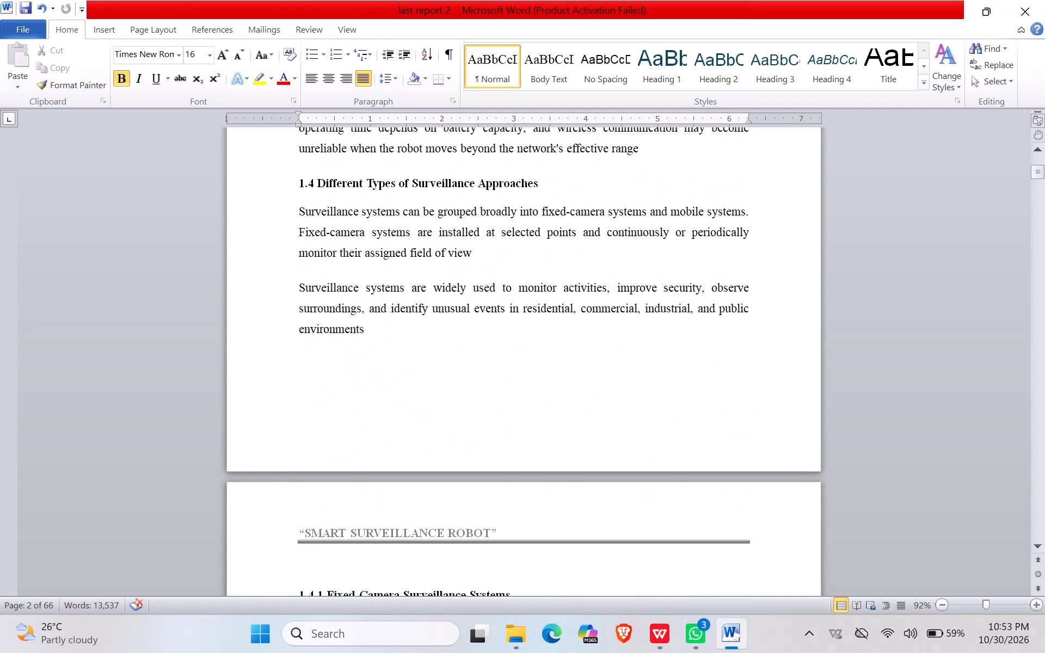
pyautogui.scroll(2, 454, 267)
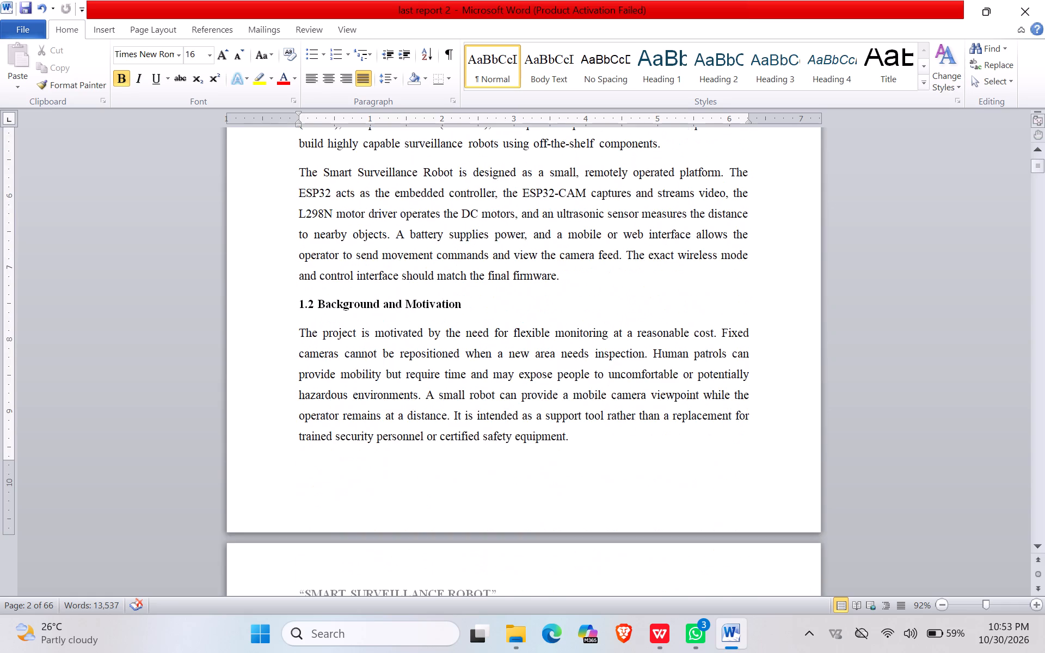
pyautogui.scroll(-1, 454, 267)
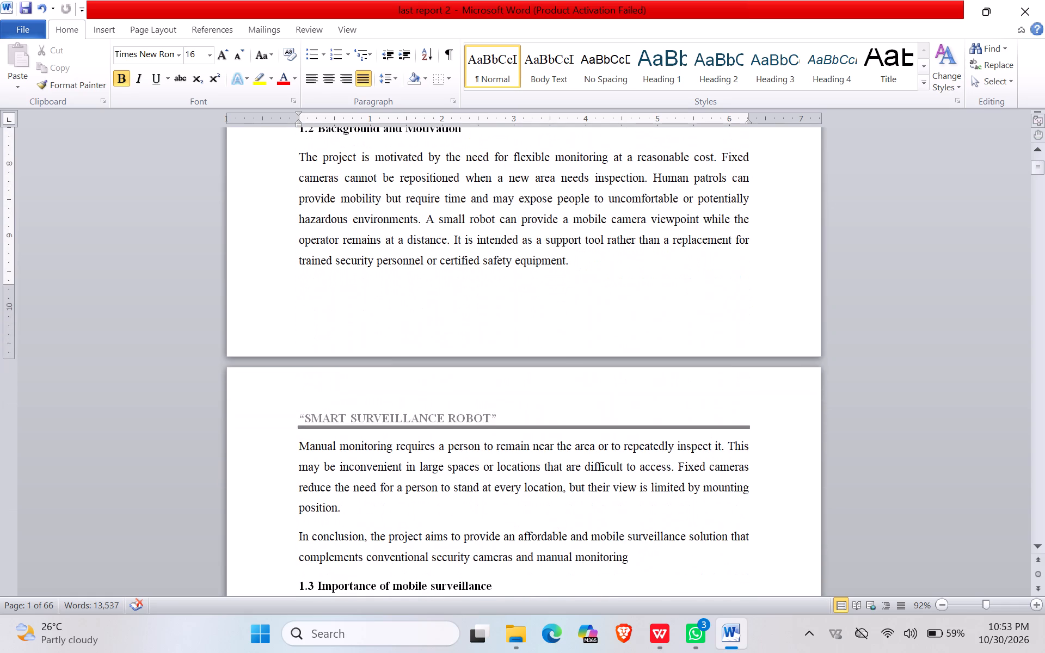
# Save the report again.
pyautogui.hotkey('ctrl', 's')
pyautogui.hotkey('ctrl', 's')
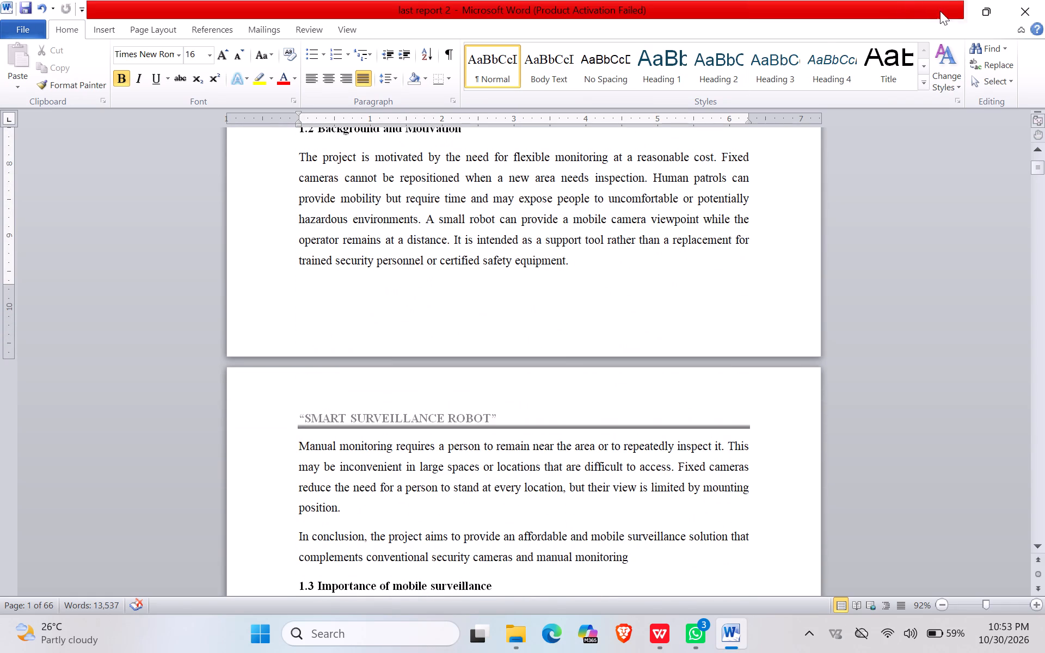
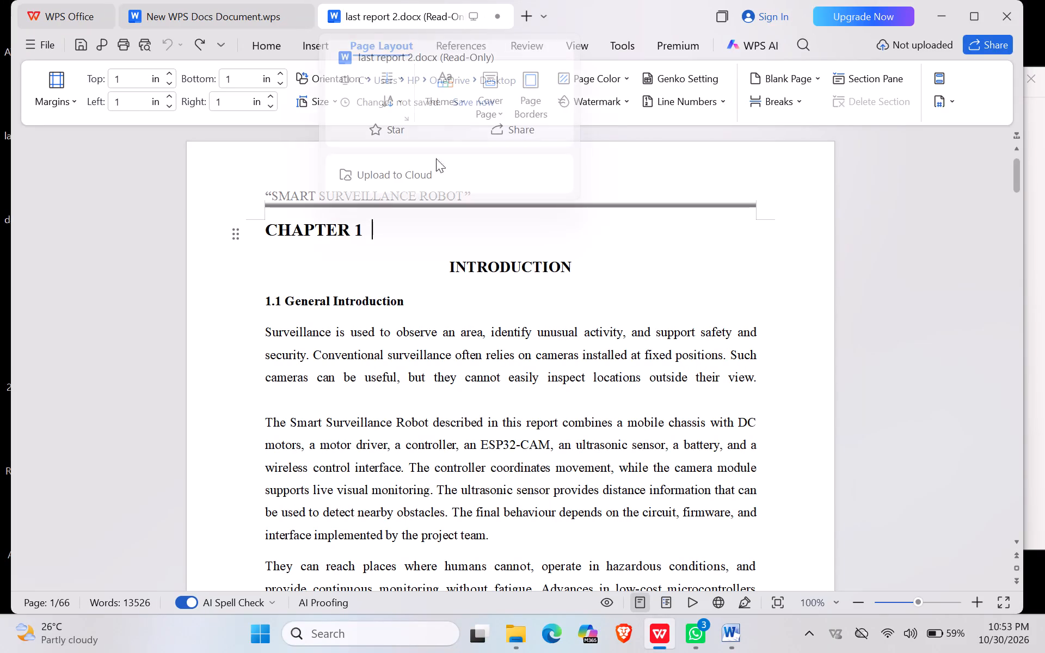
# Check the header and footer around the first page break, and close the read-only last report 2.docx without saving changes.
pyautogui.scroll(-3, 430, 315)
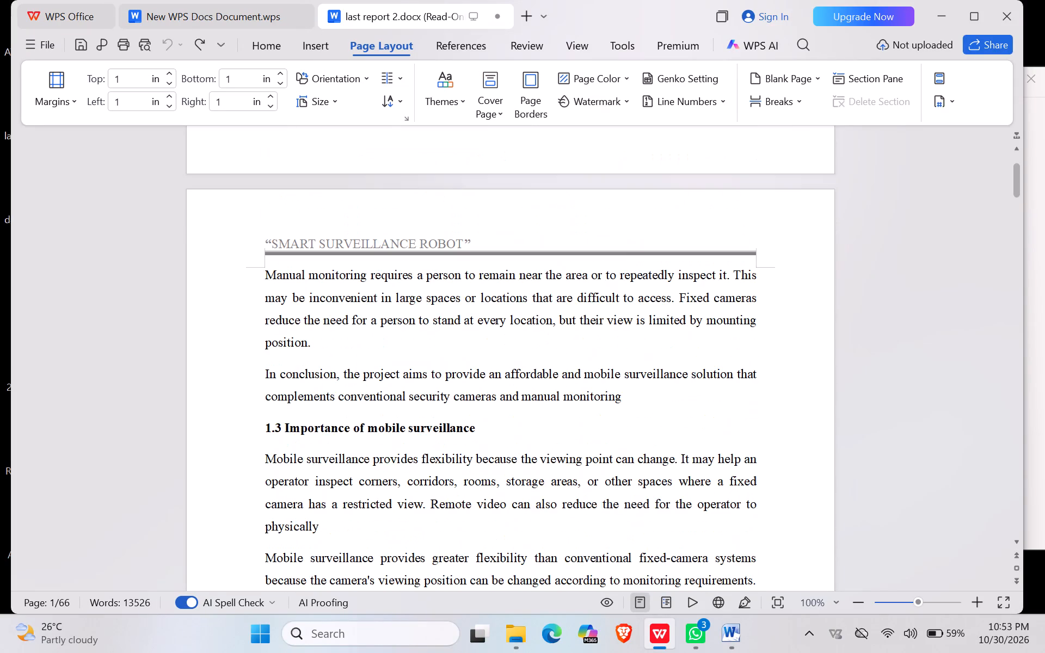
pyautogui.scroll(-1, 430, 315)
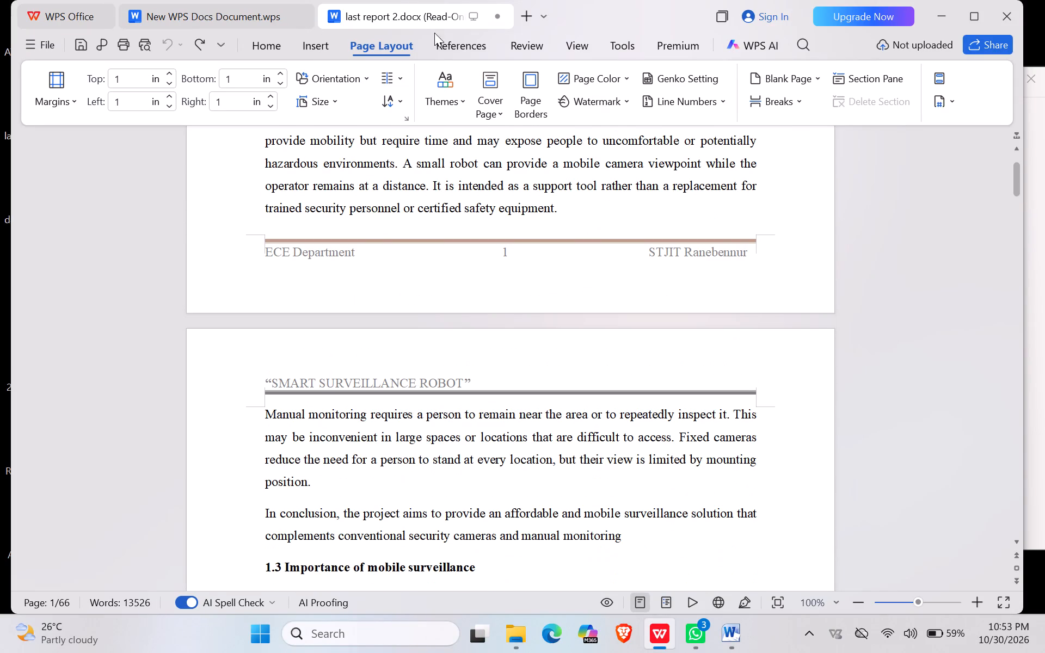
pyautogui.click(495, 18)
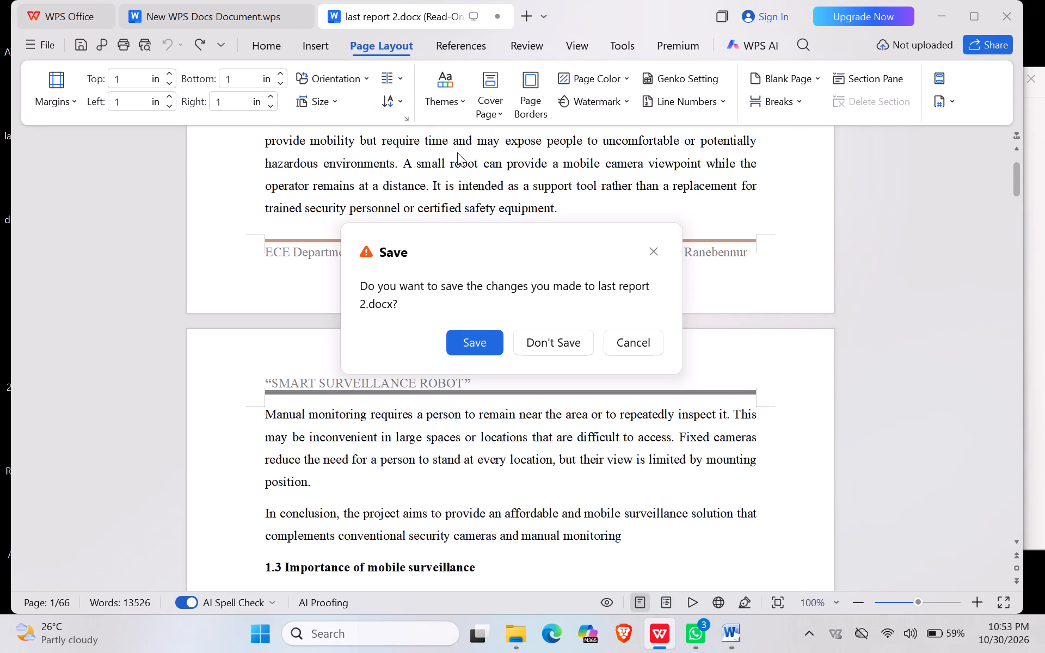
pyautogui.click(543, 339)
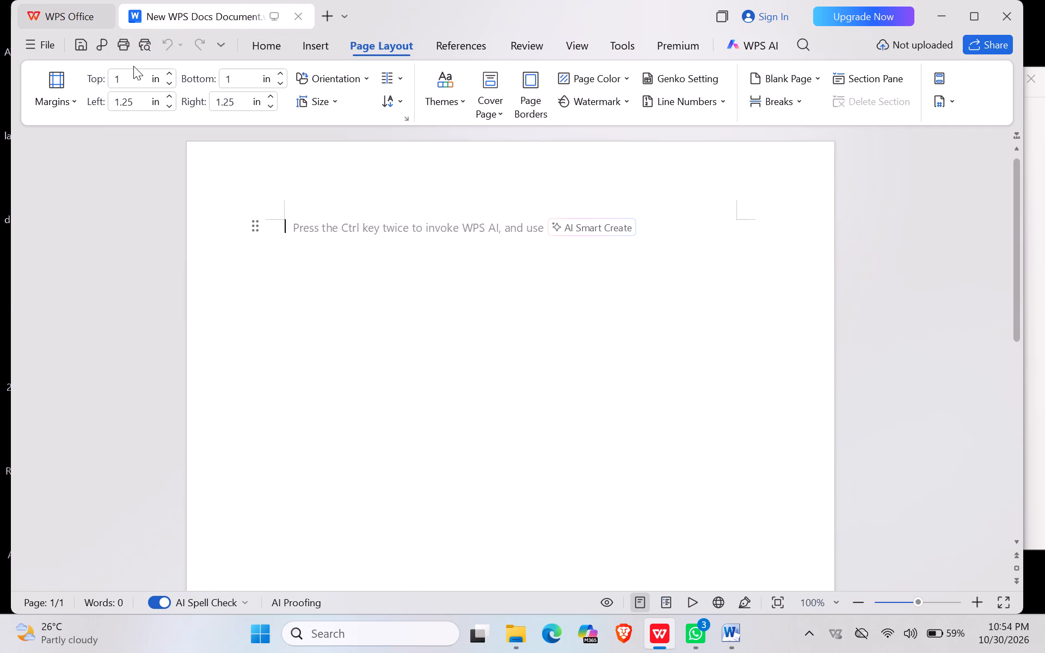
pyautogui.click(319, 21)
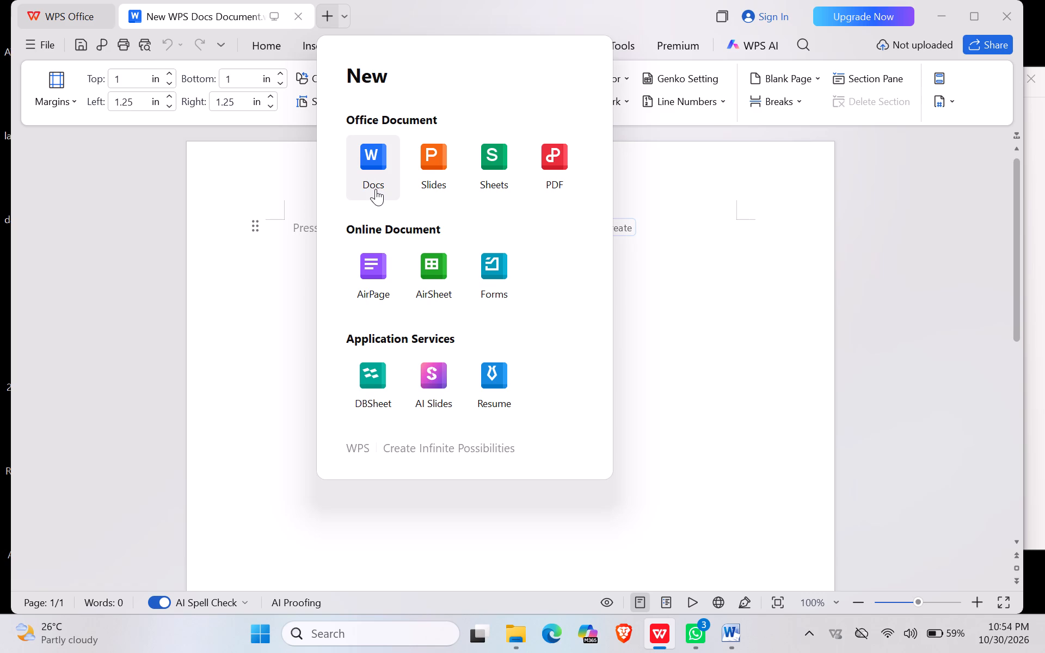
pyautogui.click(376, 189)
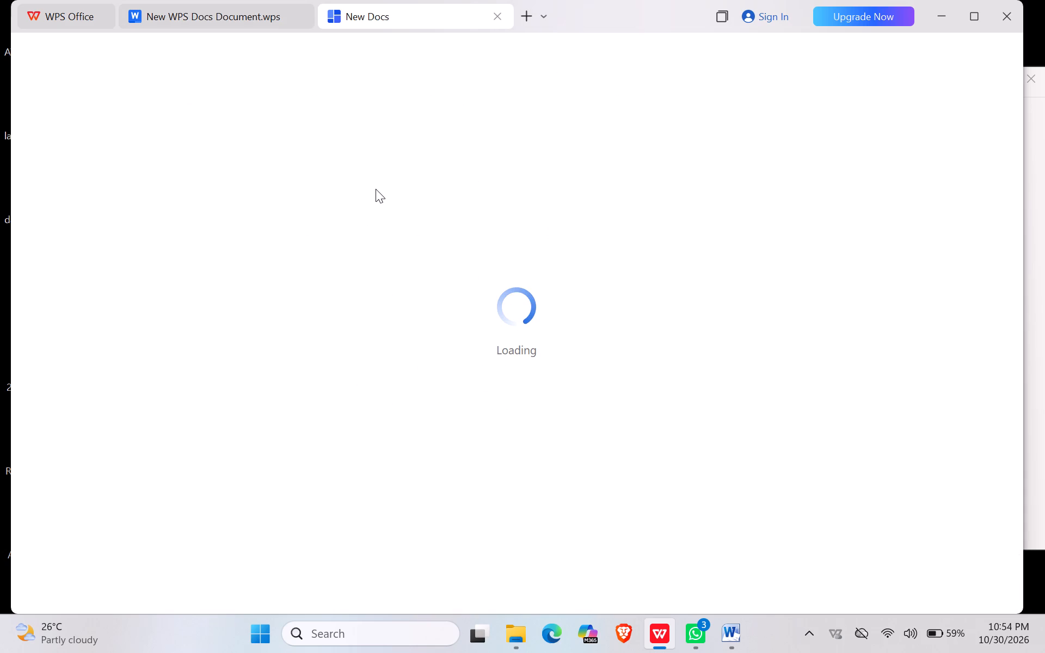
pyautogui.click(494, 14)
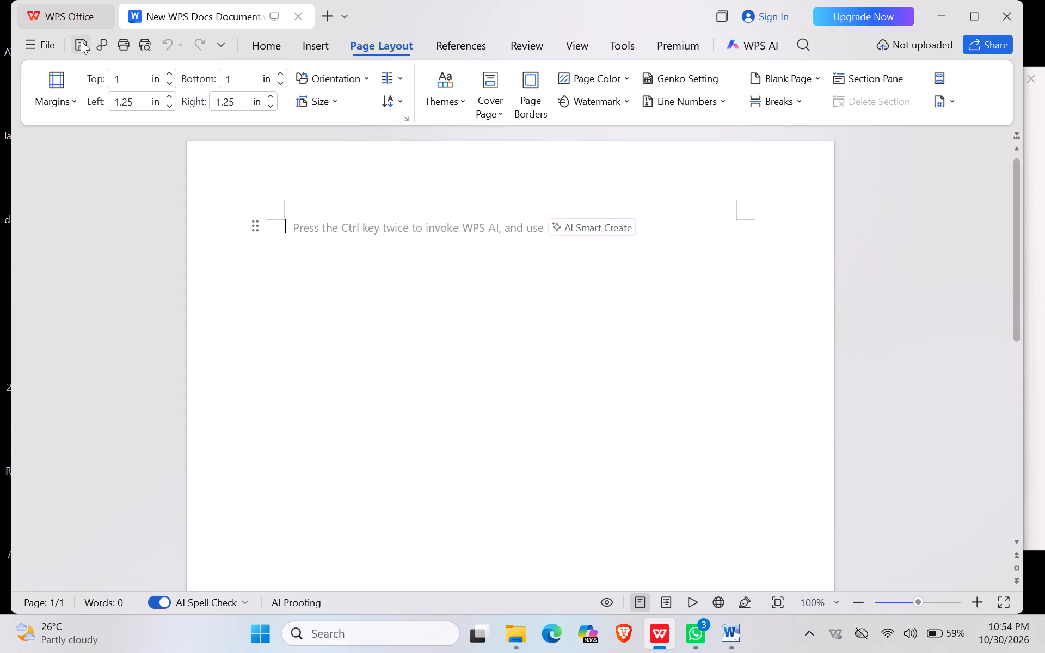
# Reopen last report 2.docx from the Desktop as a read-only document.
pyautogui.click(40, 42)
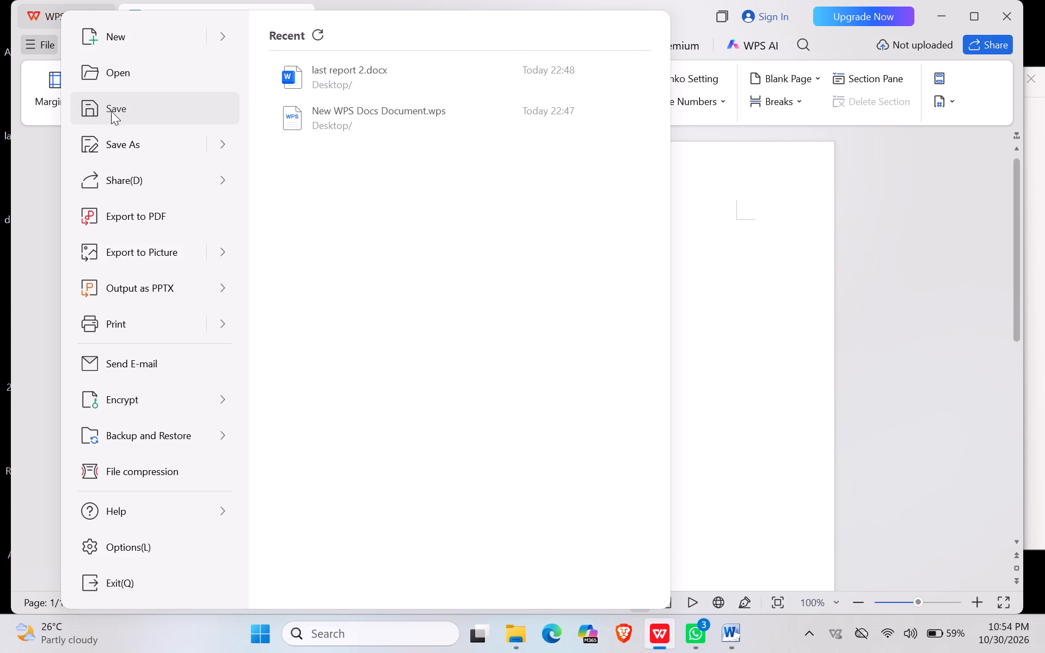
pyautogui.click(137, 82)
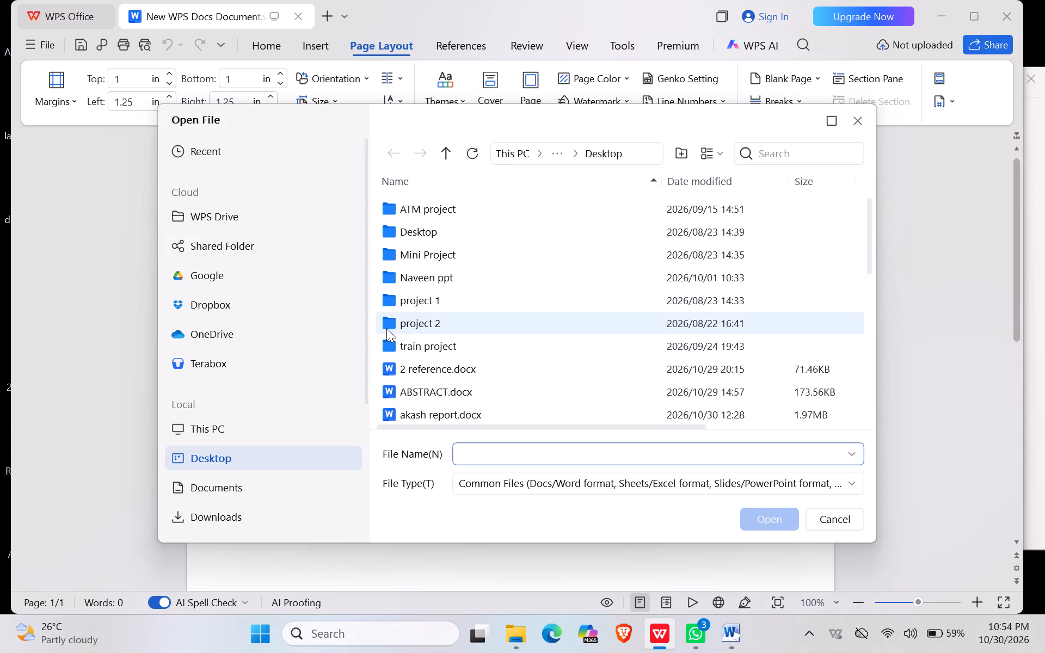
pyautogui.scroll(-1, 465, 382)
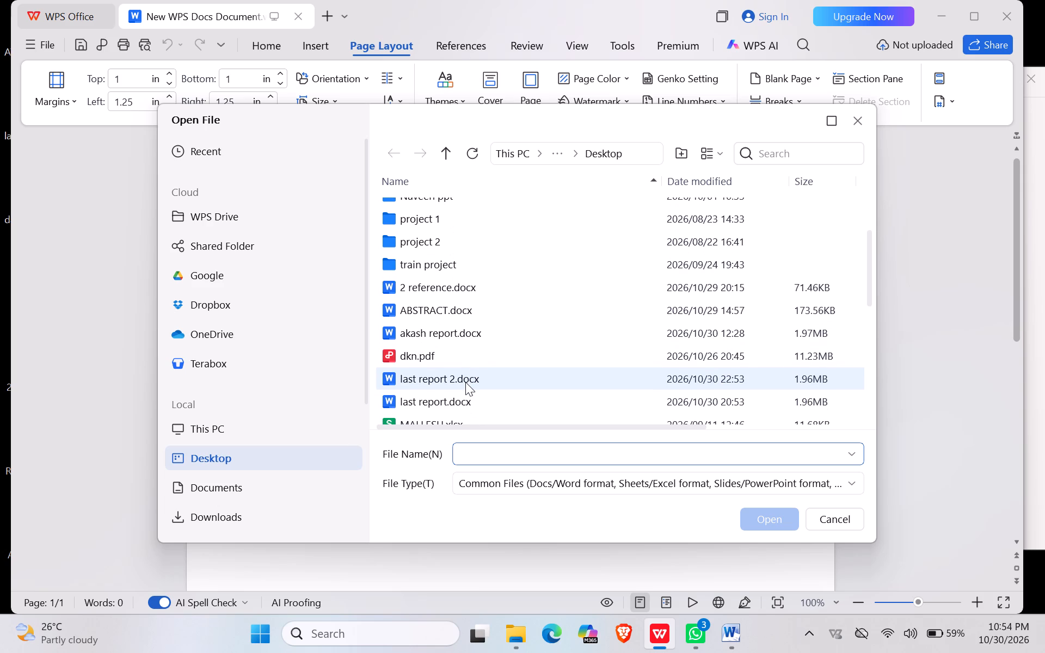
pyautogui.doubleClick(465, 382)
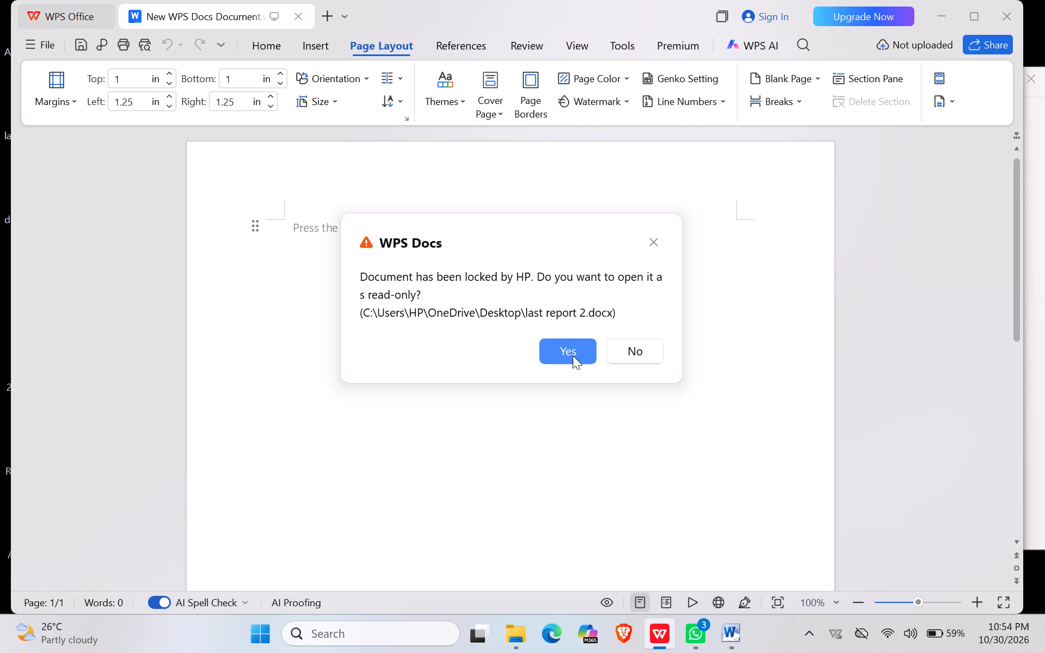
pyautogui.click(571, 354)
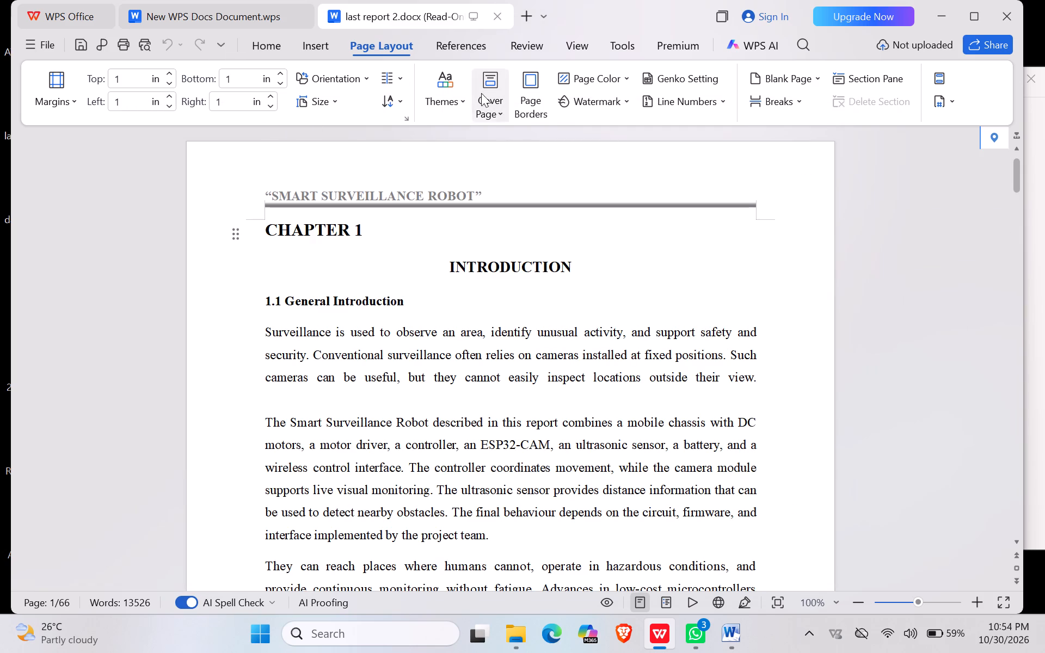
# Apply a bottom-only page border with a black 3 pt thick-and-thin line, limited to This section - First page only.
pyautogui.click(521, 107)
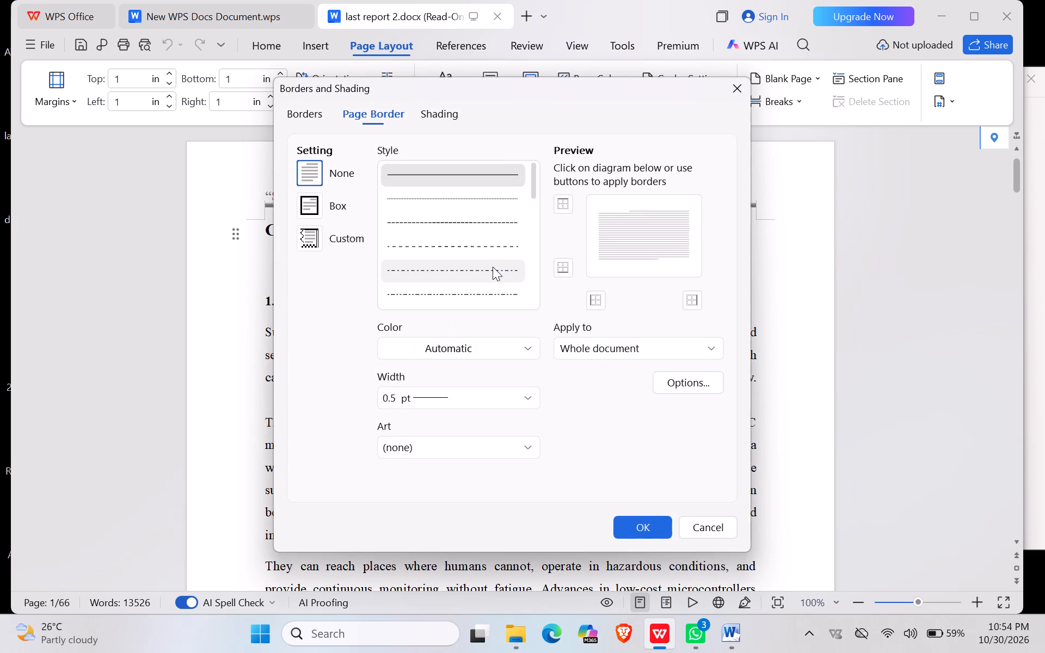
pyautogui.scroll(-1, 493, 267)
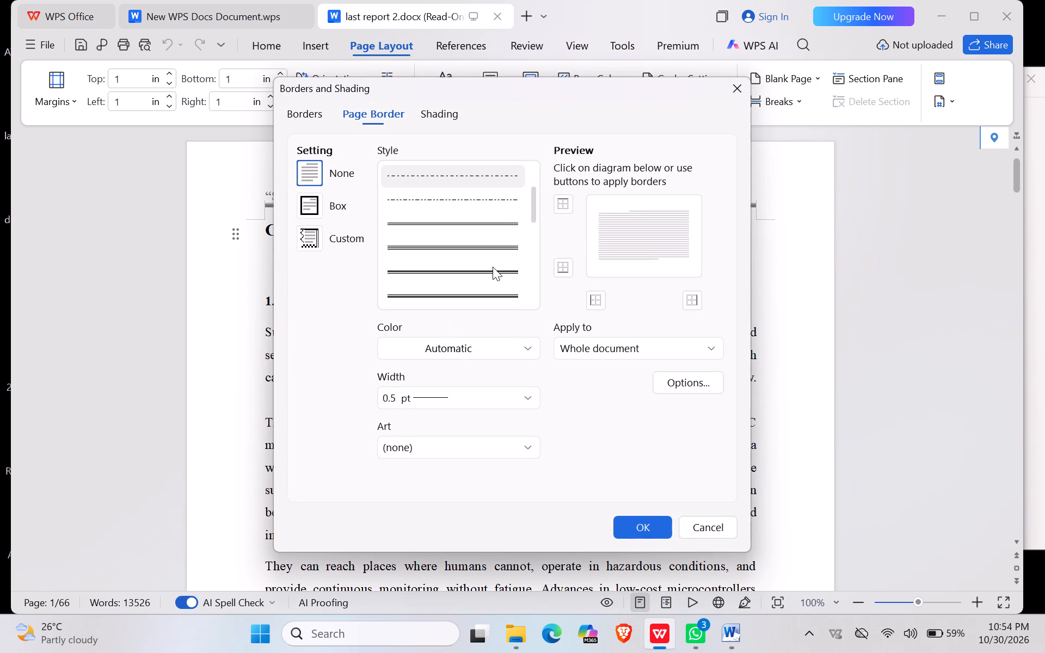
pyautogui.click(493, 267)
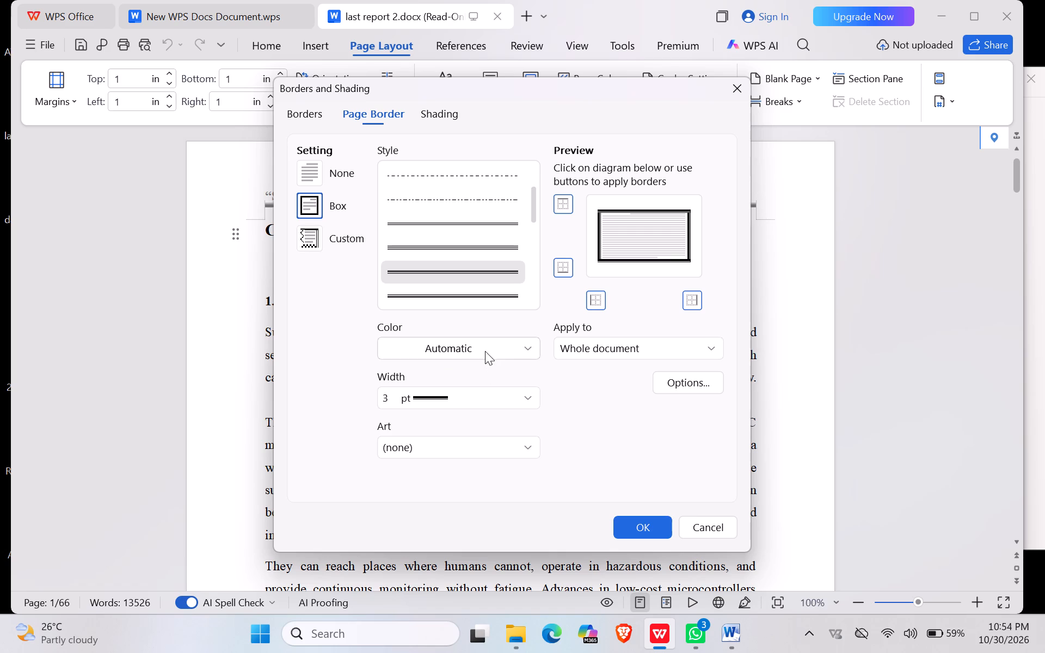
pyautogui.click(485, 350)
pyautogui.click(407, 396)
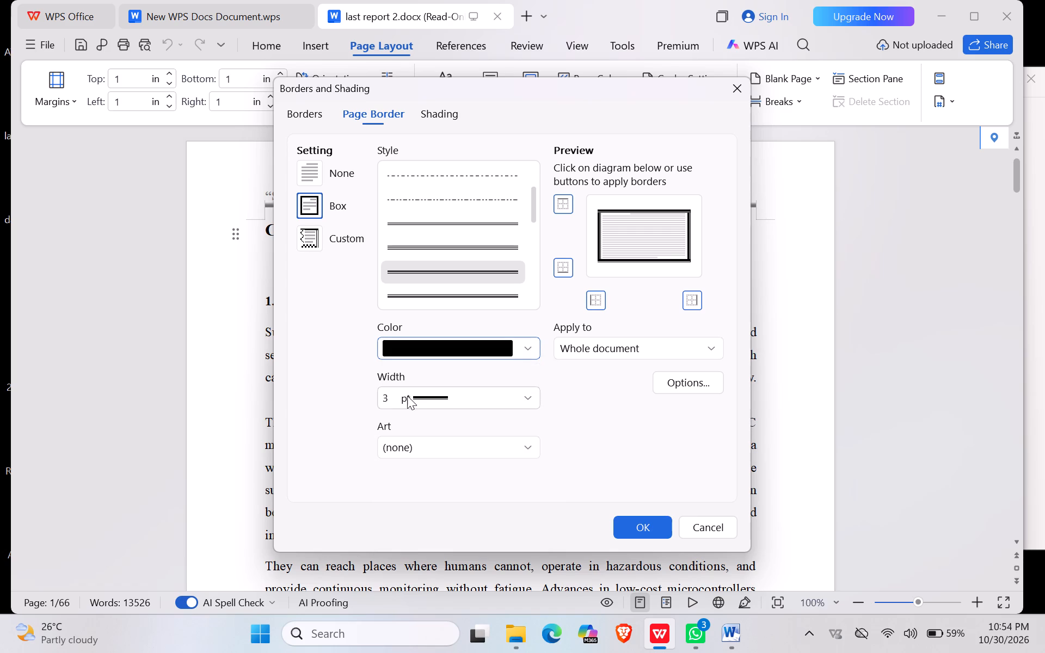
pyautogui.click(457, 390)
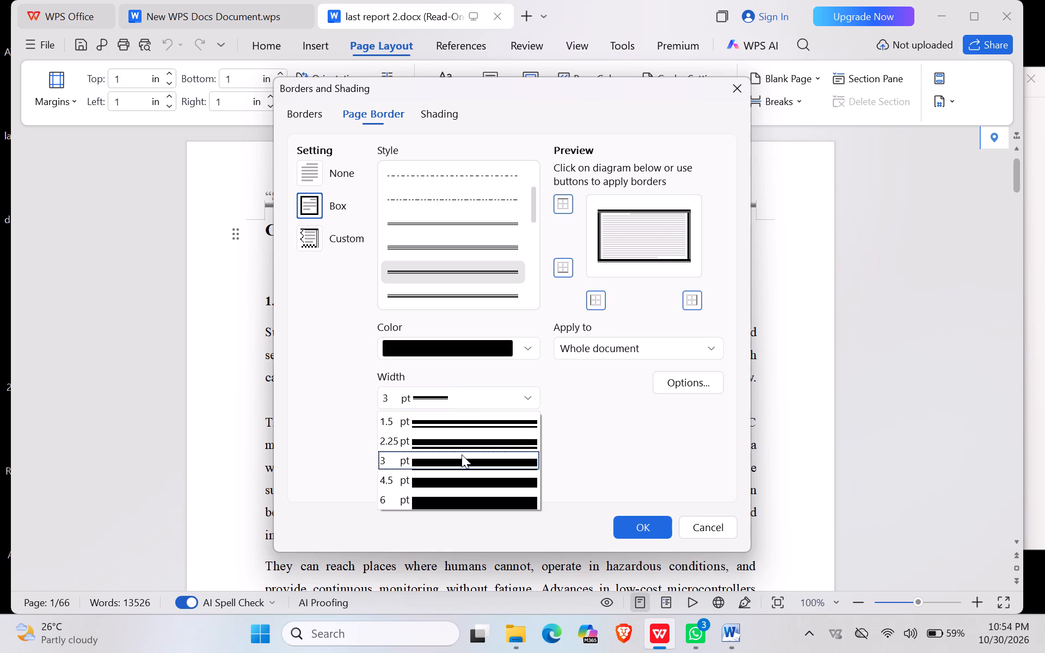
pyautogui.click(462, 453)
pyautogui.click(624, 356)
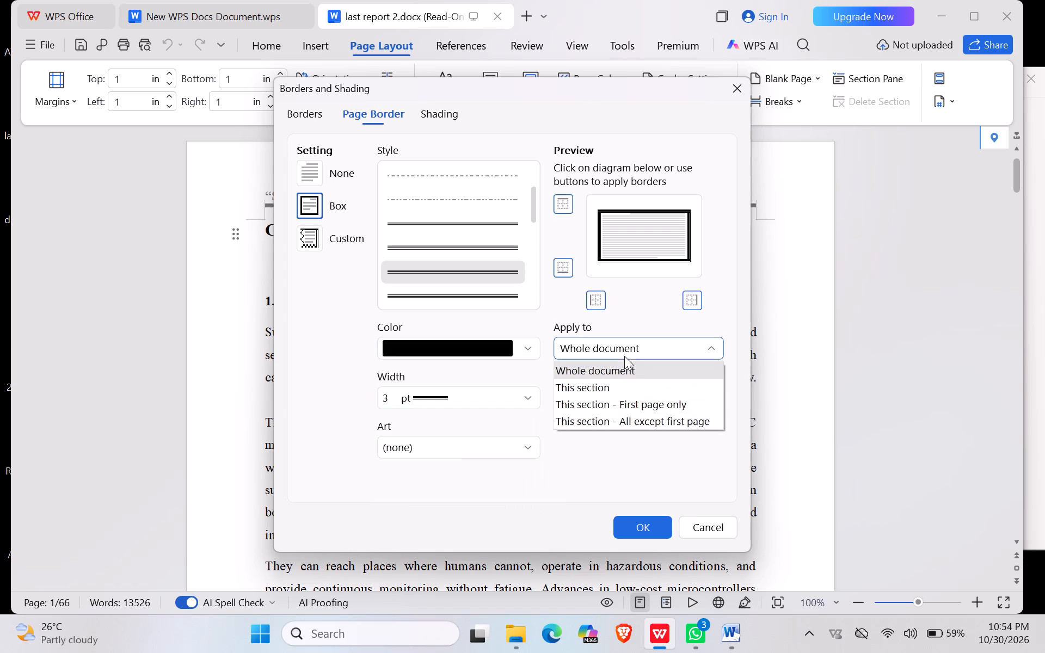
pyautogui.click(614, 403)
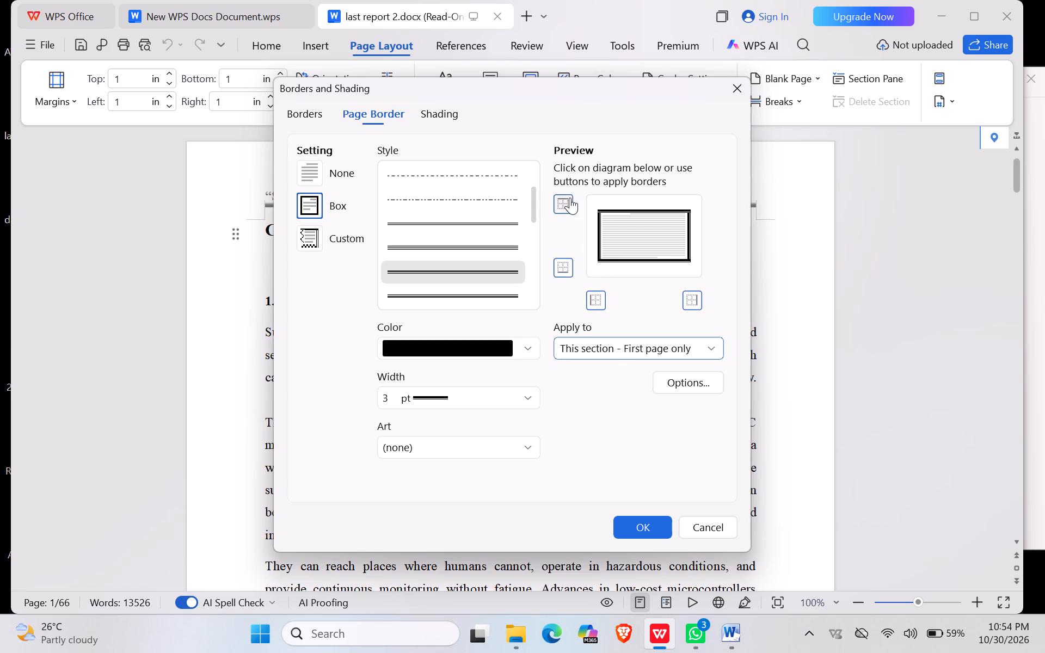
pyautogui.click(570, 198)
pyautogui.click(593, 292)
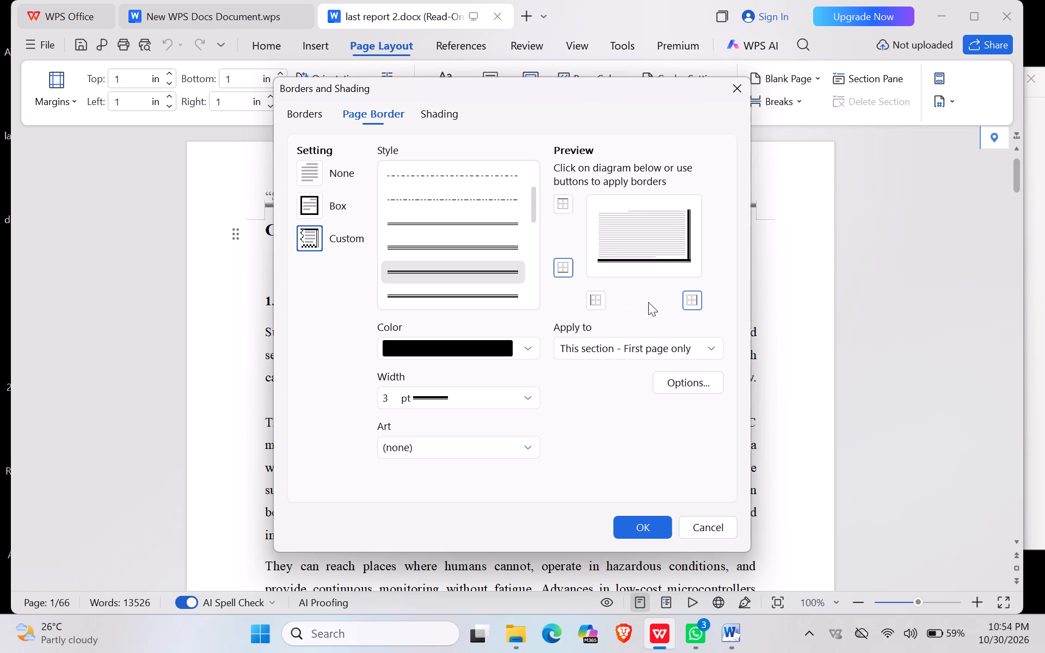
pyautogui.click(687, 302)
pyautogui.click(439, 450)
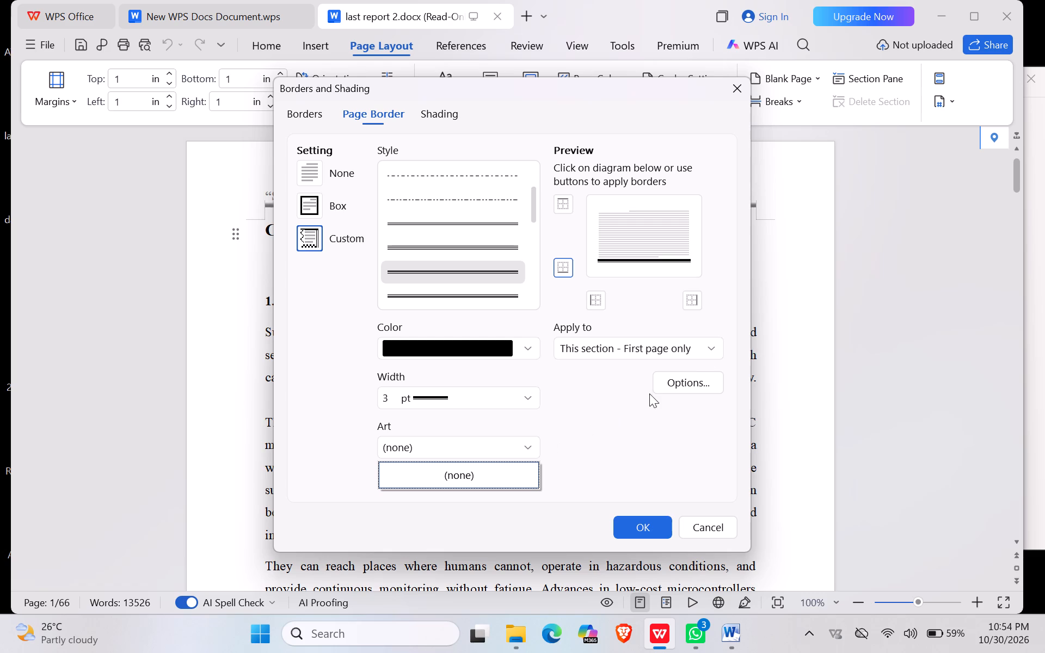
pyautogui.click(636, 523)
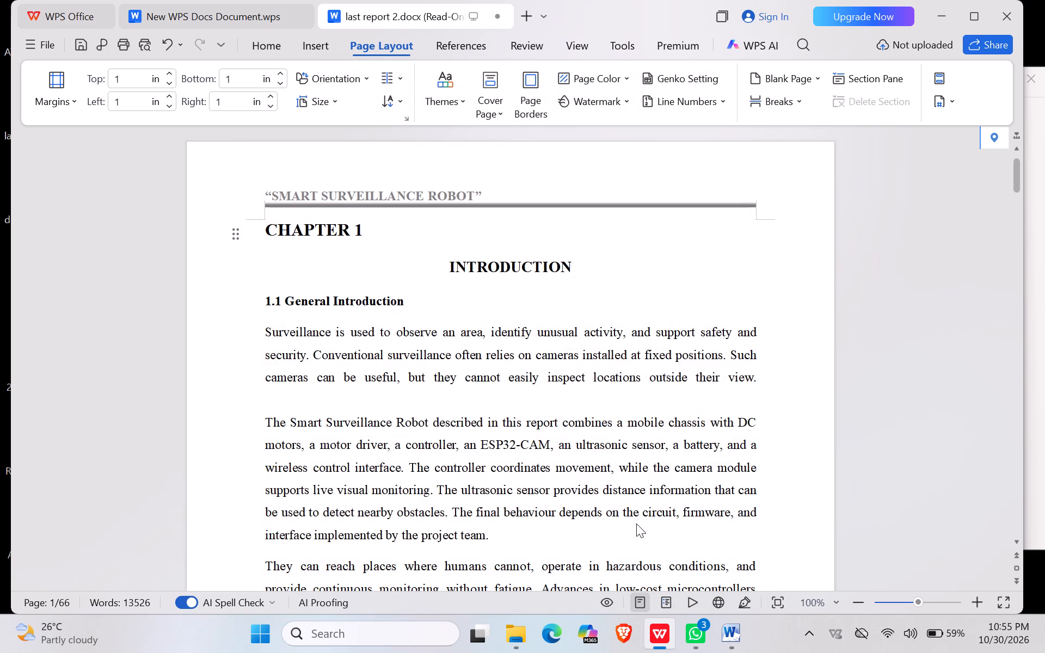
# Check the bottom of page 1, open the page 1 header for editing and place the cursor in its title text.
pyautogui.scroll(-4, 636, 523)
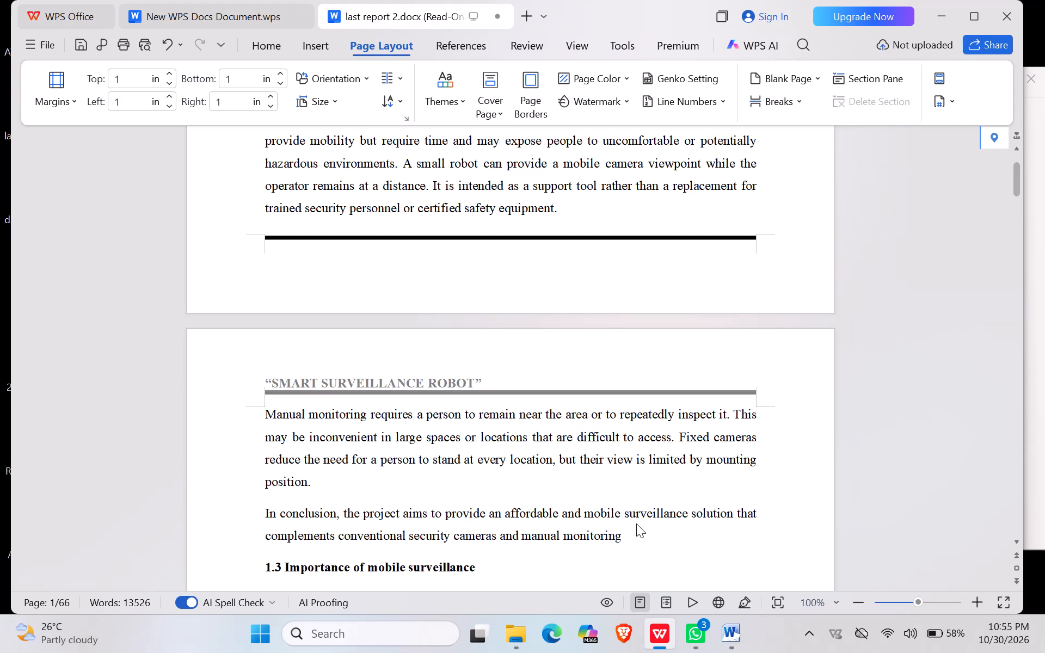
pyautogui.scroll(4, 636, 523)
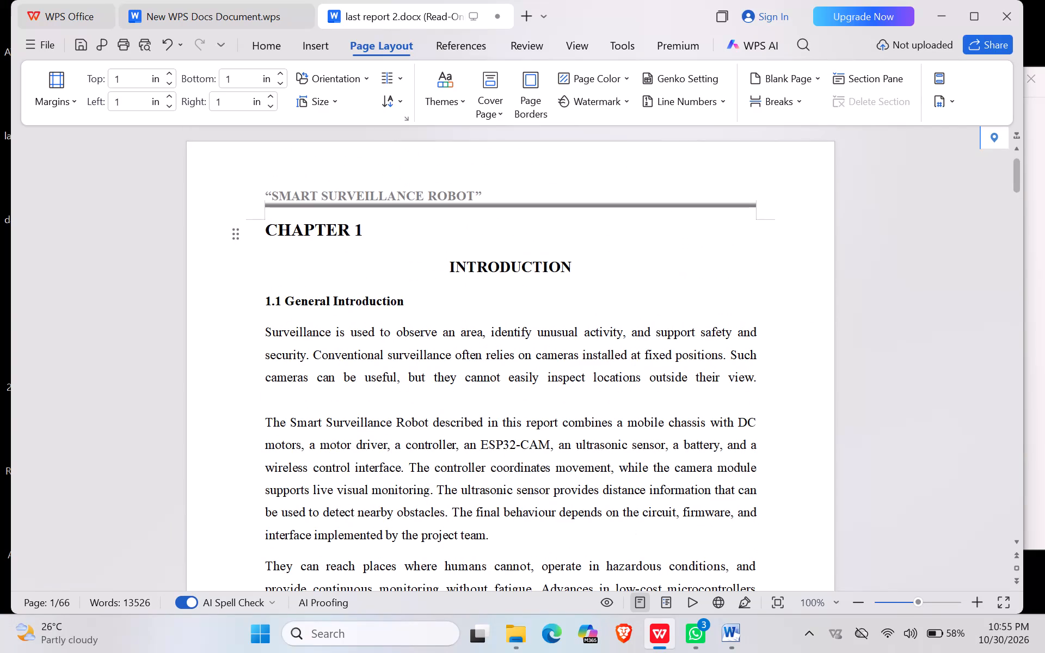
pyautogui.click(481, 193)
pyautogui.tripleClick(481, 193)
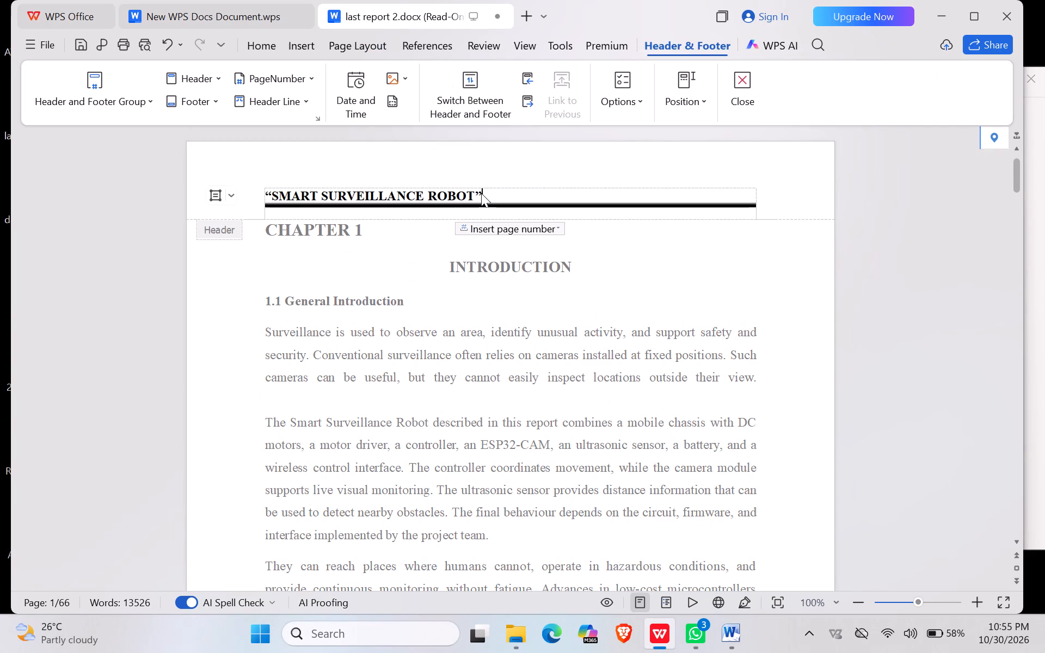
pyautogui.click(481, 193)
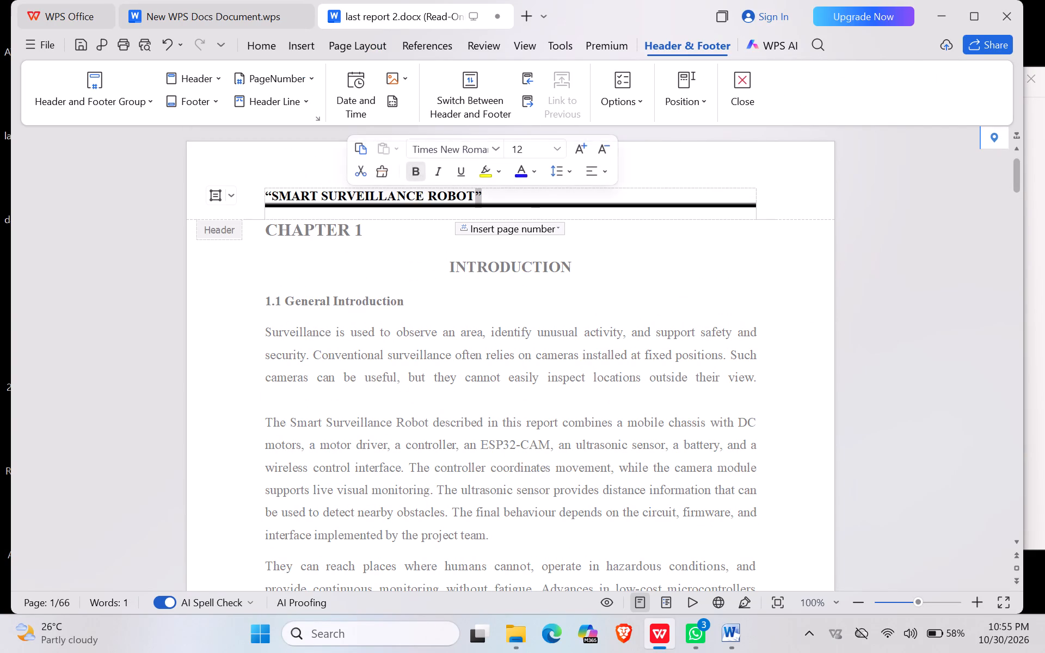
pyautogui.scroll(-3, 605, 289)
pyautogui.scroll(1, 605, 289)
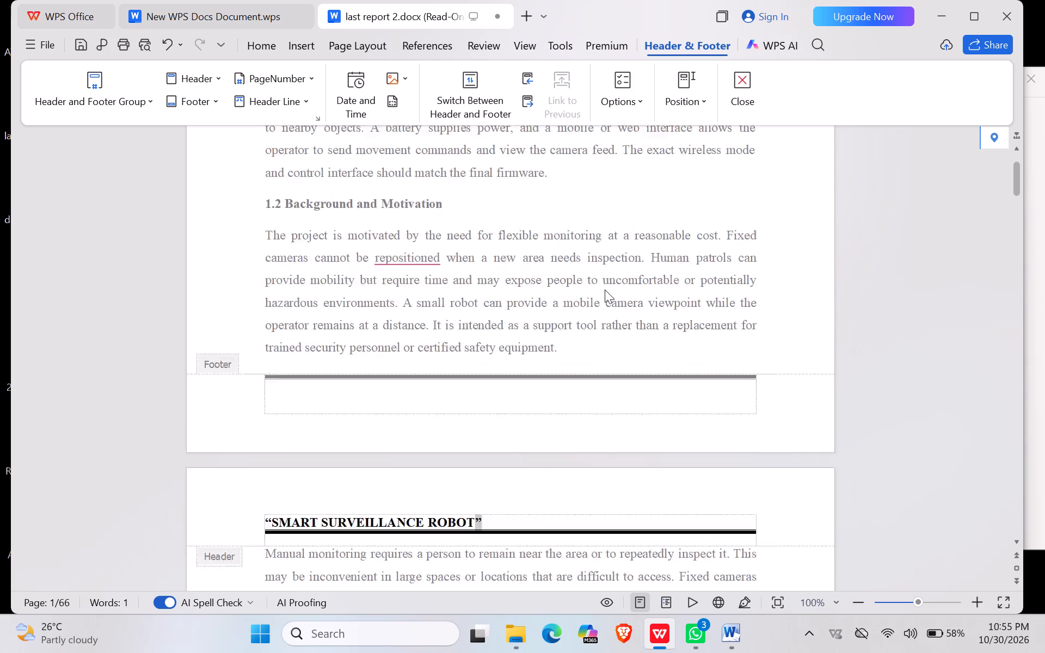
pyautogui.scroll(2, 605, 289)
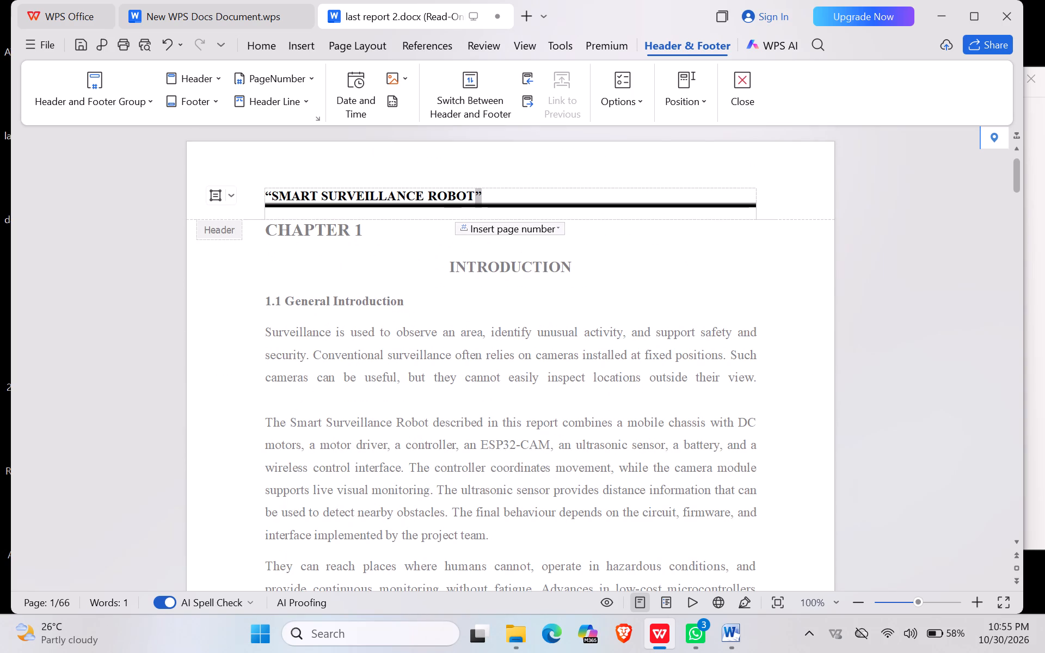
pyautogui.click(277, 199)
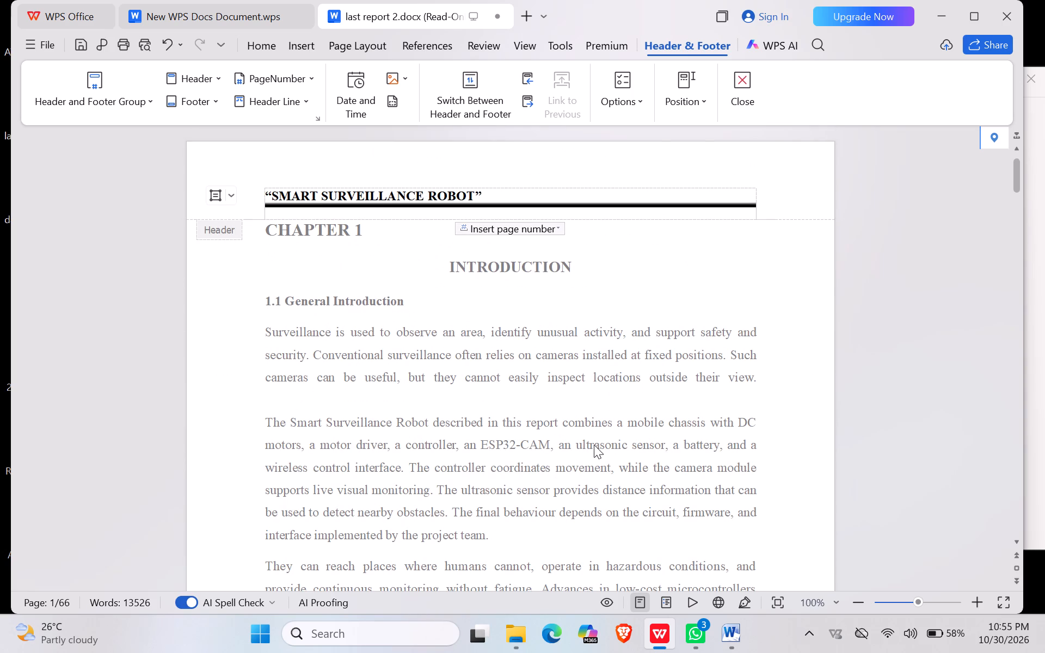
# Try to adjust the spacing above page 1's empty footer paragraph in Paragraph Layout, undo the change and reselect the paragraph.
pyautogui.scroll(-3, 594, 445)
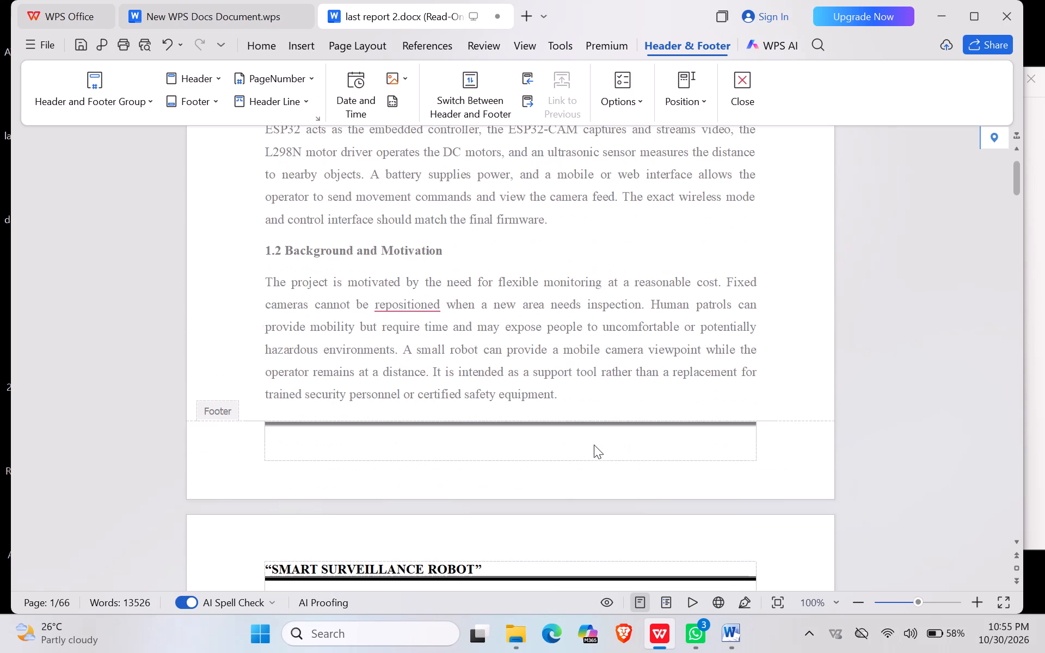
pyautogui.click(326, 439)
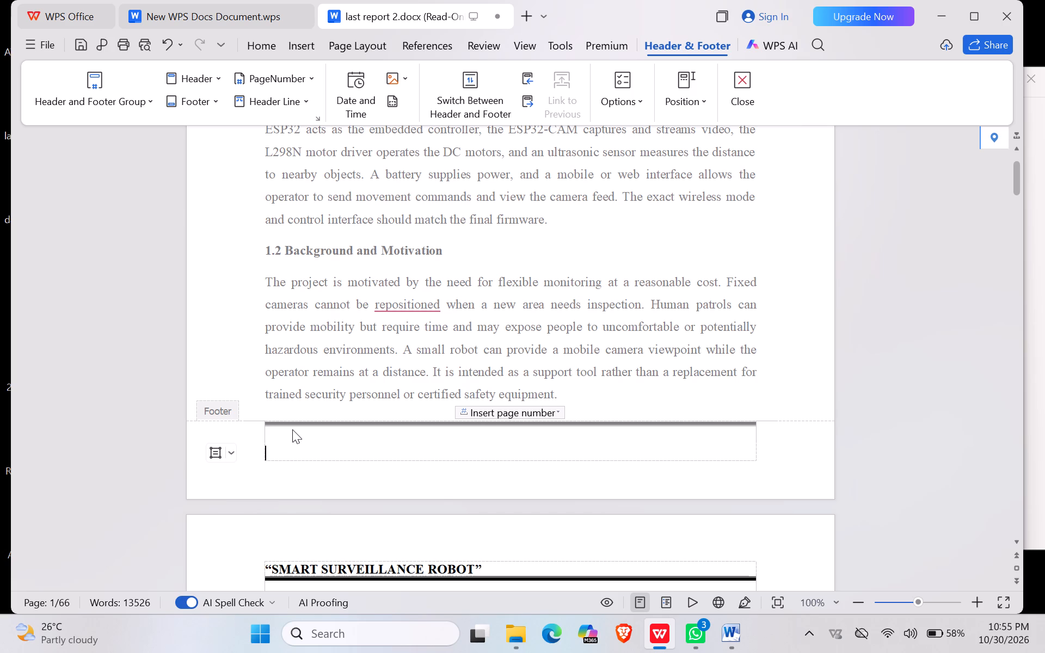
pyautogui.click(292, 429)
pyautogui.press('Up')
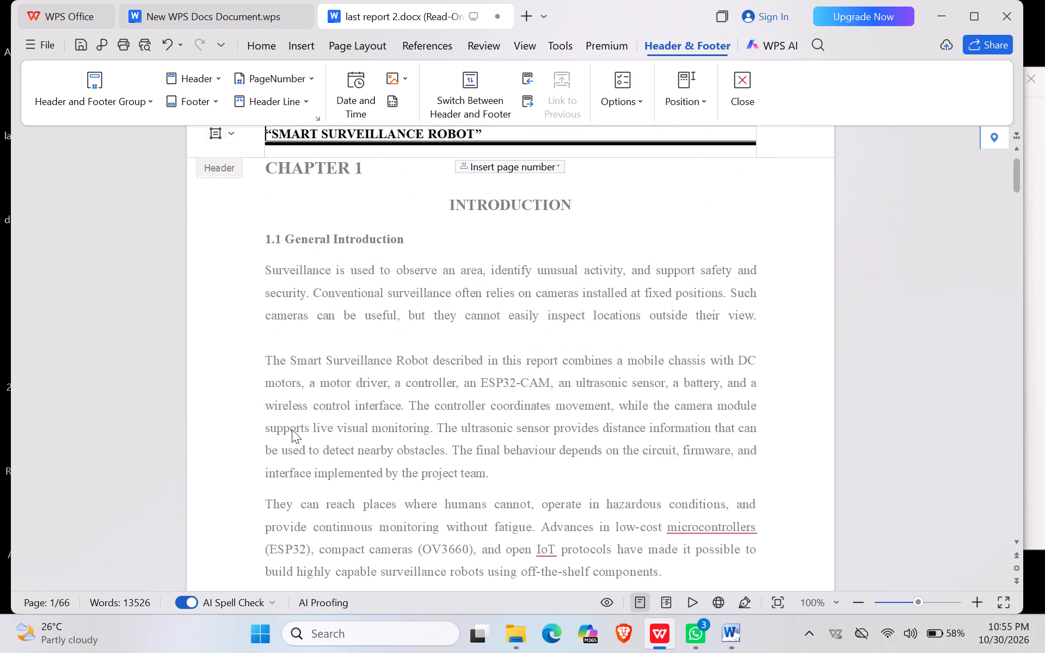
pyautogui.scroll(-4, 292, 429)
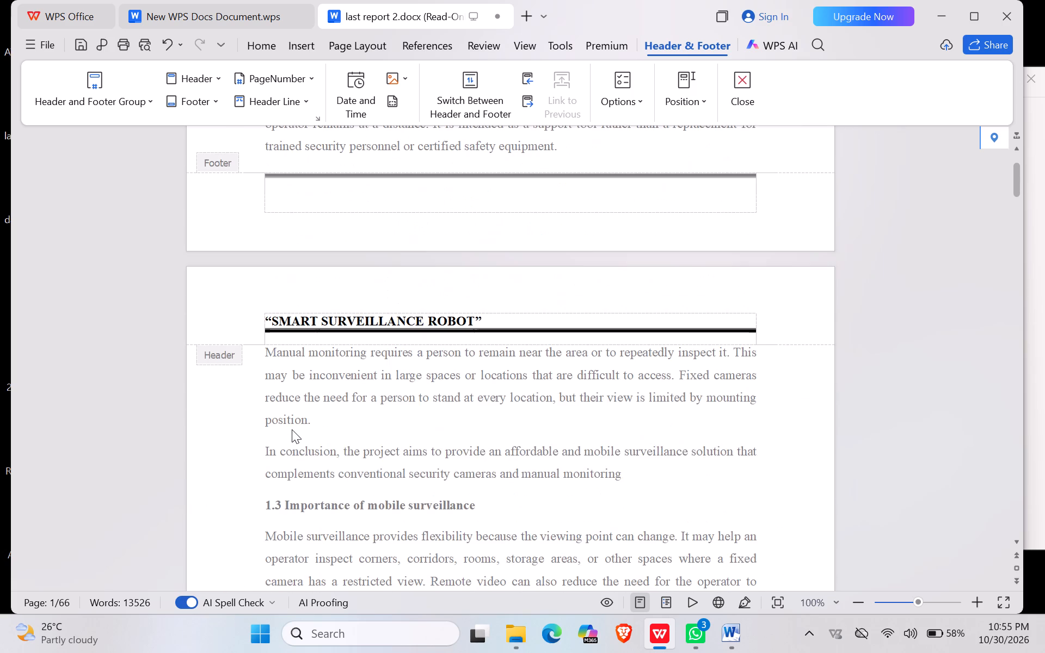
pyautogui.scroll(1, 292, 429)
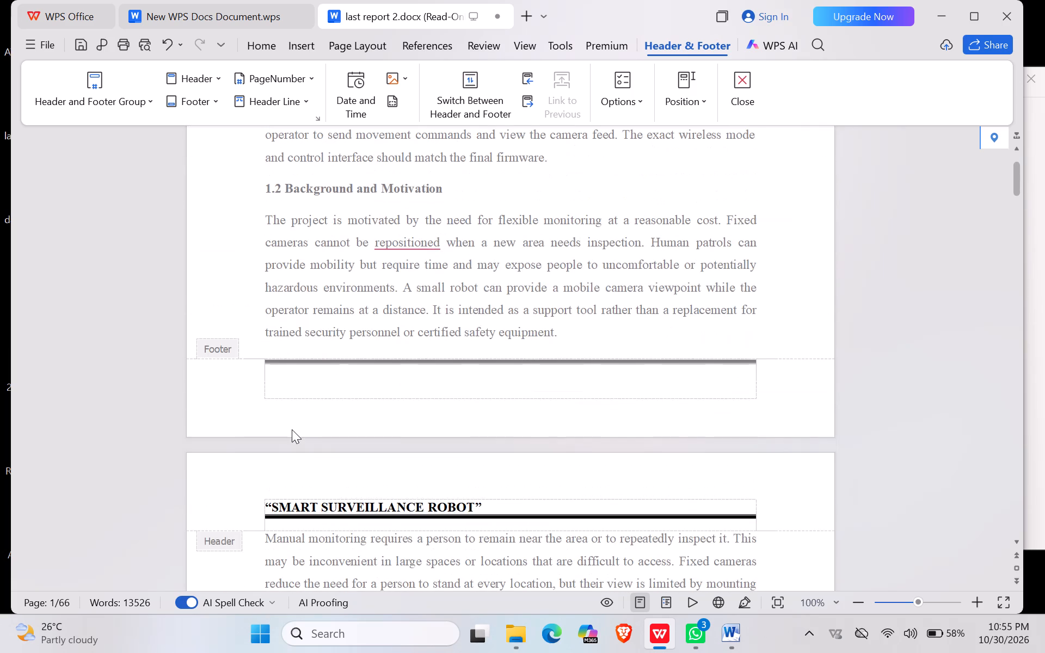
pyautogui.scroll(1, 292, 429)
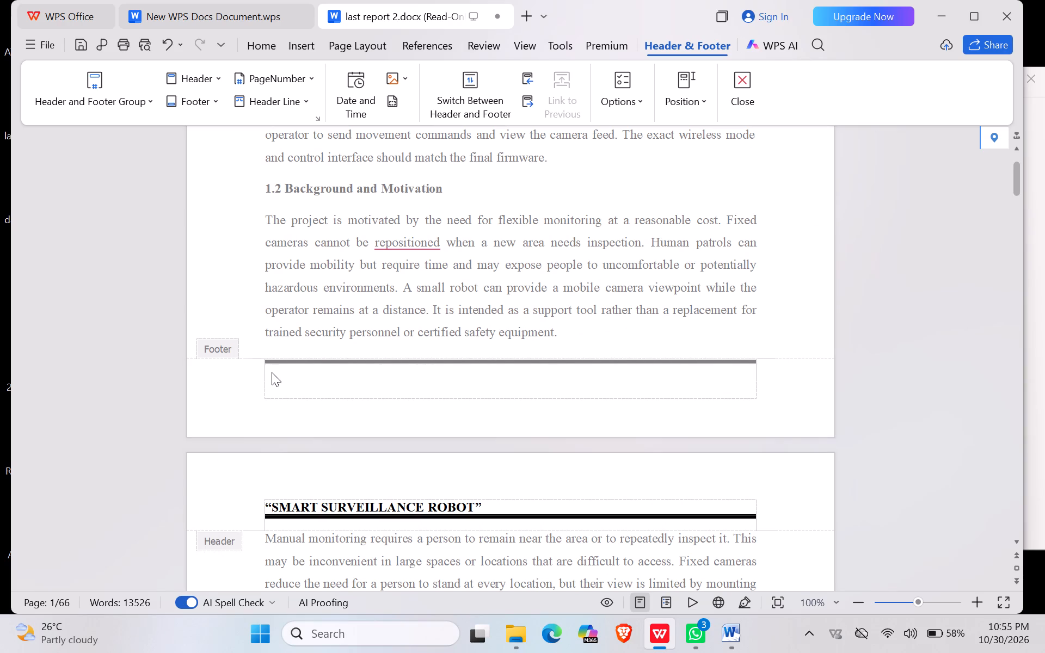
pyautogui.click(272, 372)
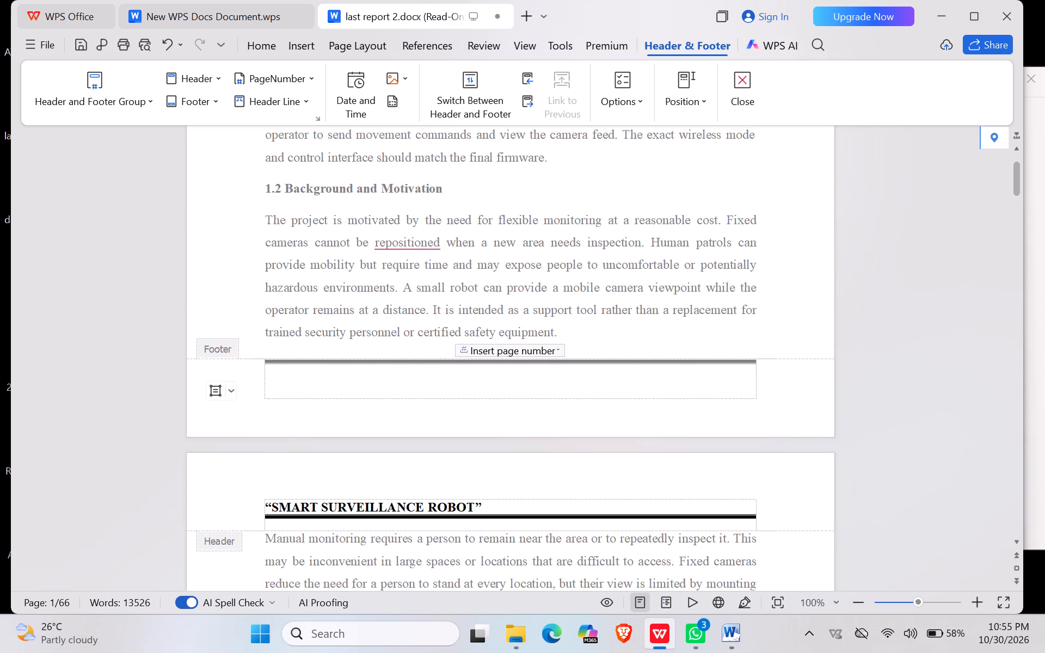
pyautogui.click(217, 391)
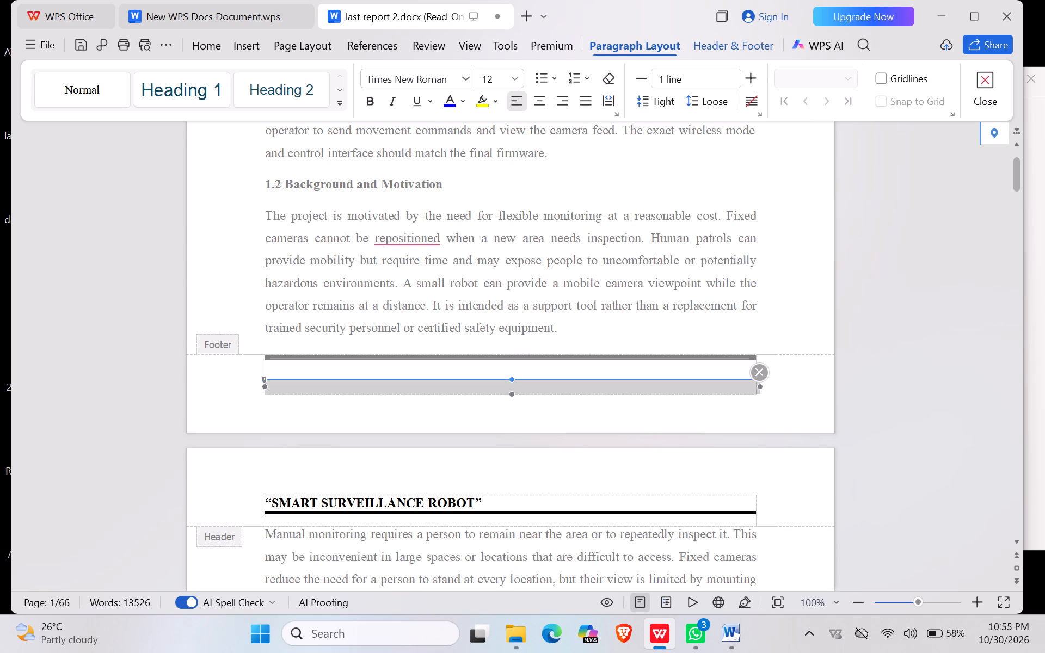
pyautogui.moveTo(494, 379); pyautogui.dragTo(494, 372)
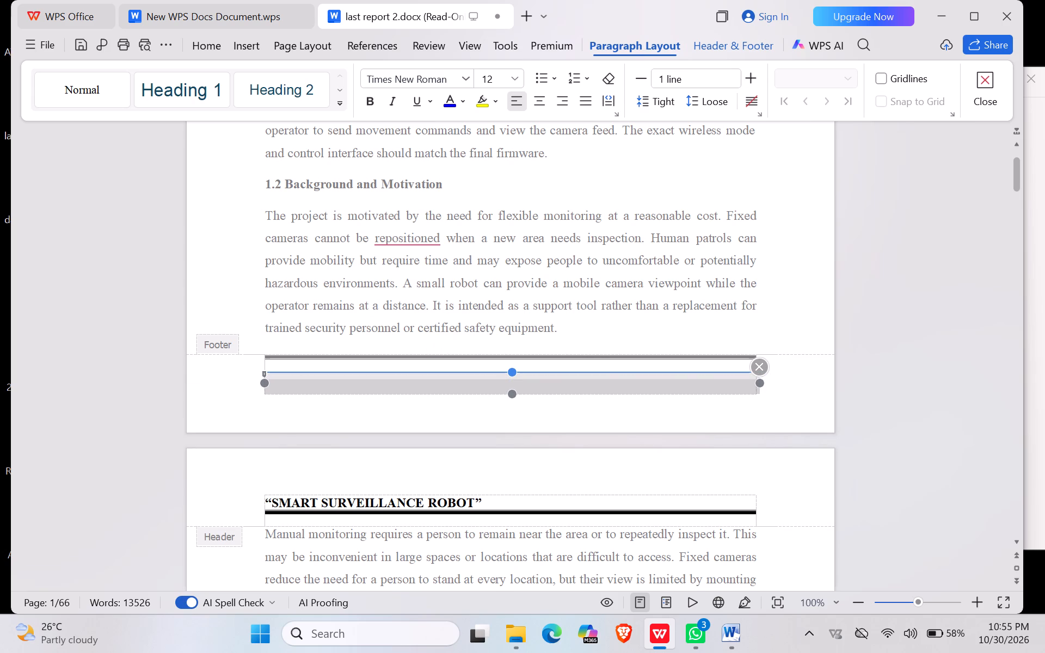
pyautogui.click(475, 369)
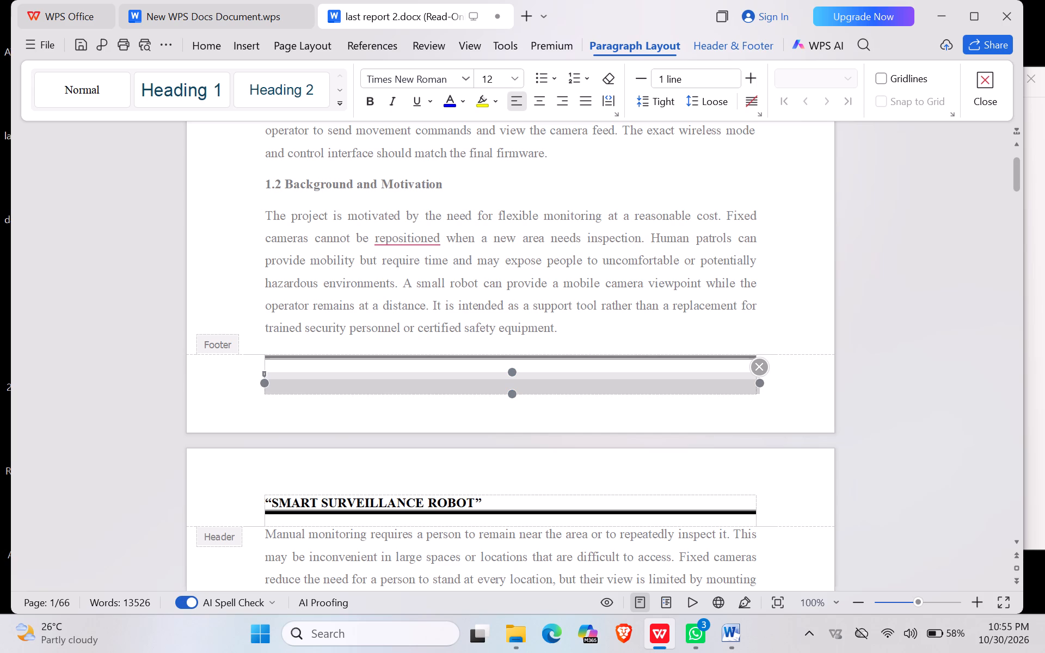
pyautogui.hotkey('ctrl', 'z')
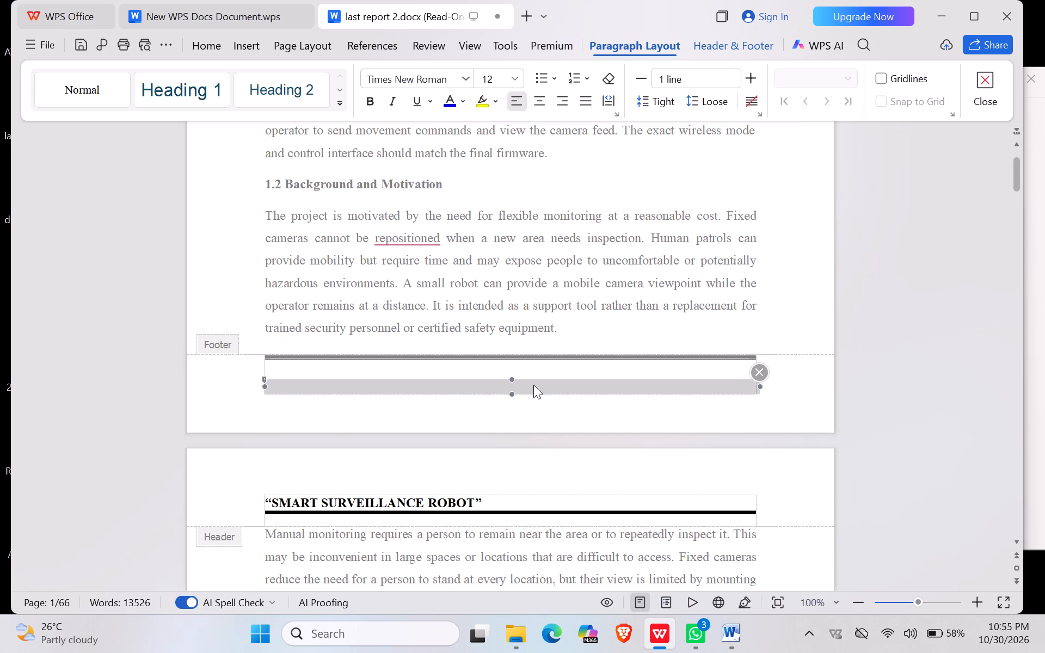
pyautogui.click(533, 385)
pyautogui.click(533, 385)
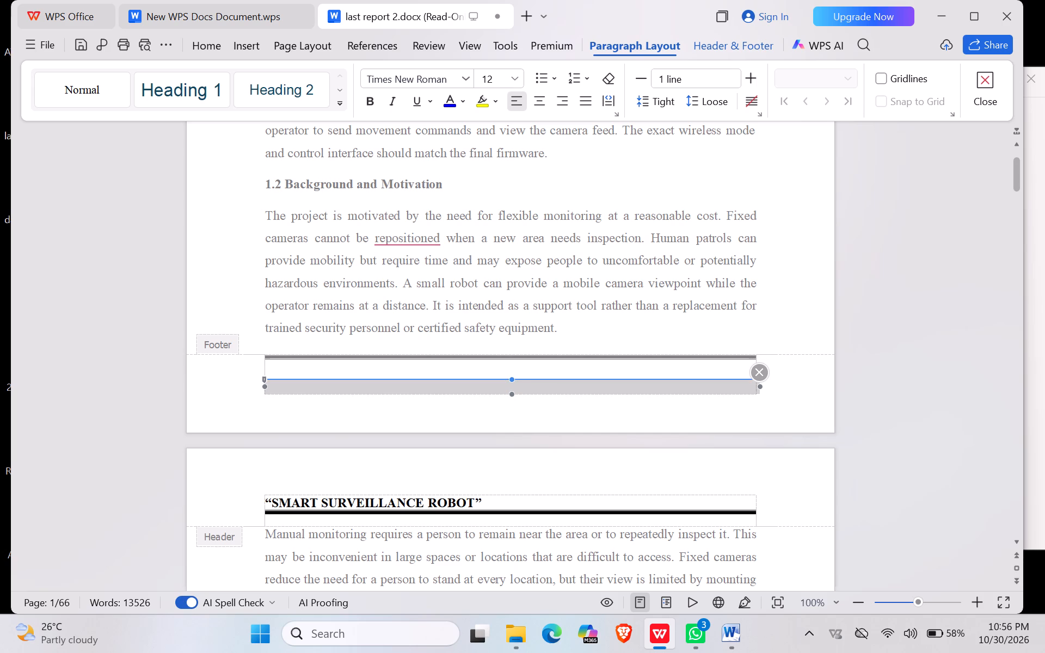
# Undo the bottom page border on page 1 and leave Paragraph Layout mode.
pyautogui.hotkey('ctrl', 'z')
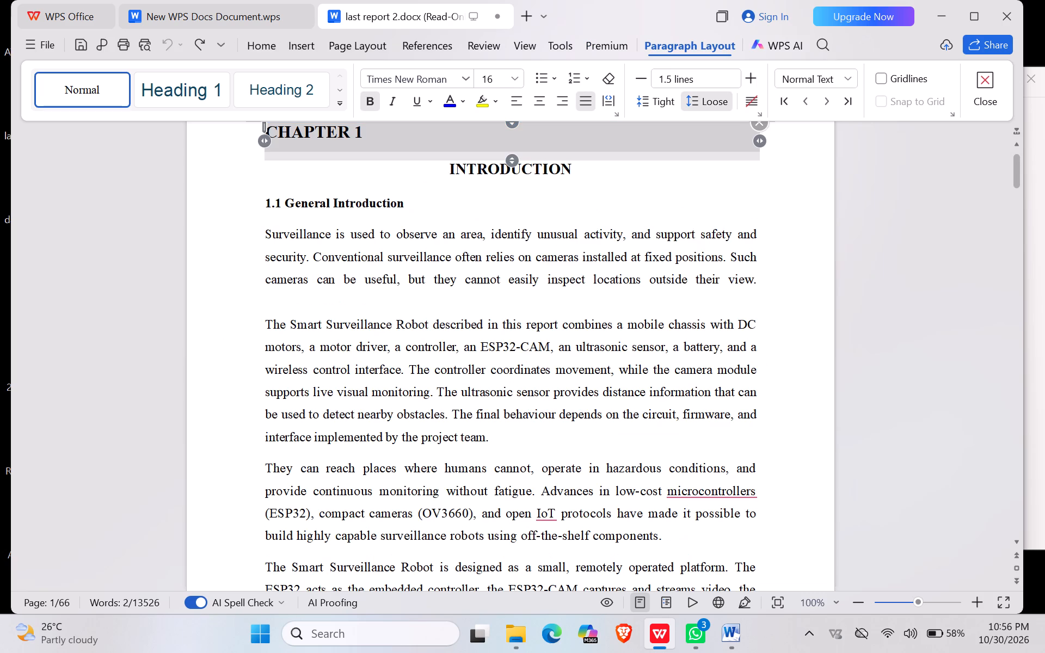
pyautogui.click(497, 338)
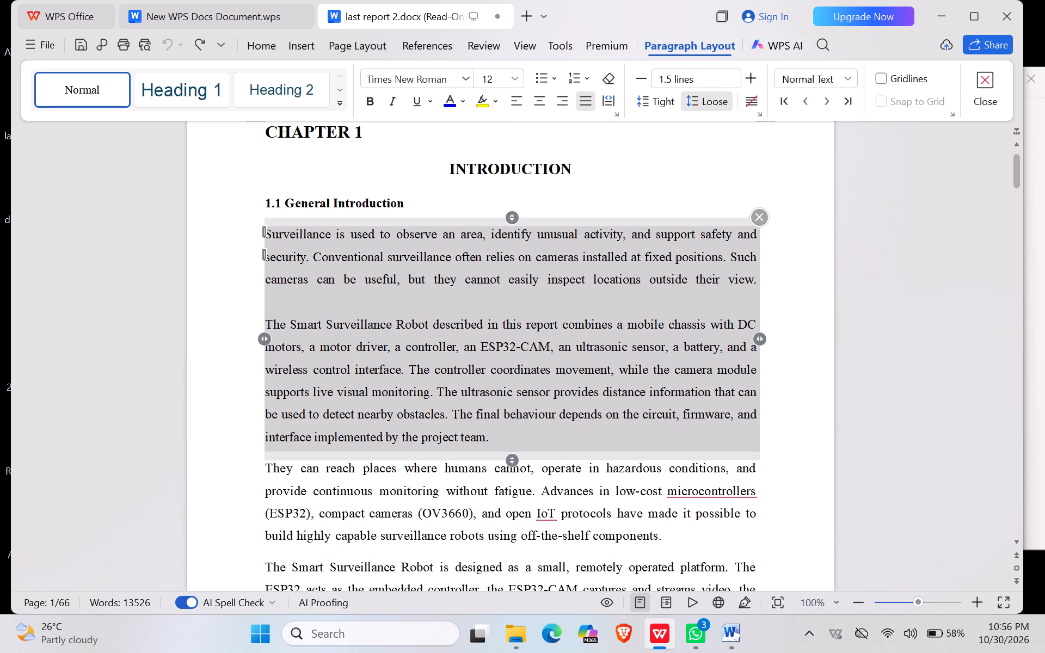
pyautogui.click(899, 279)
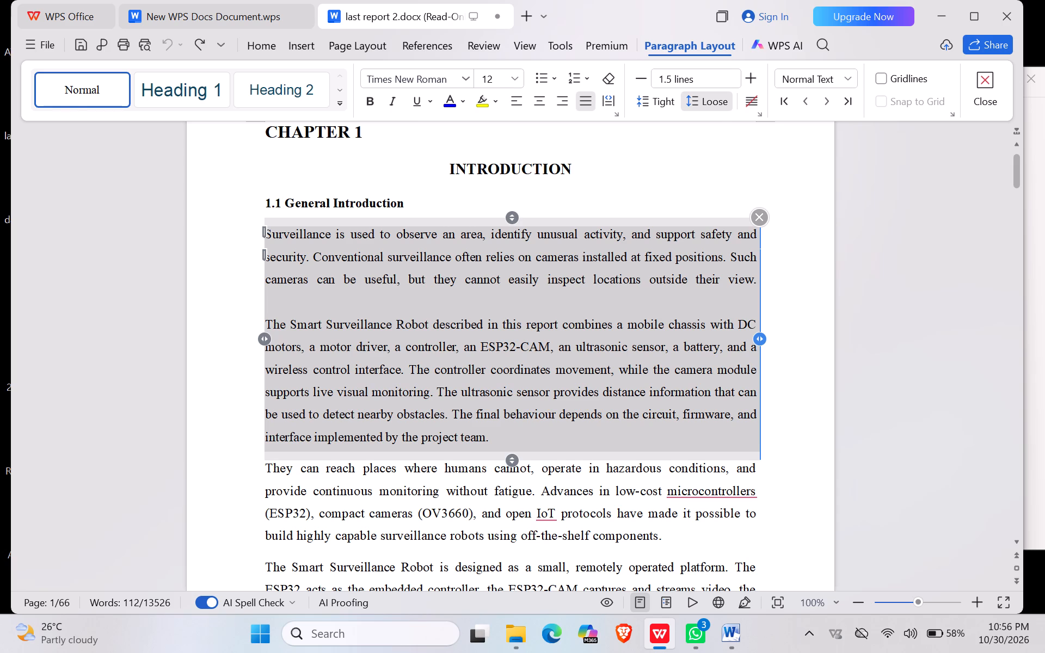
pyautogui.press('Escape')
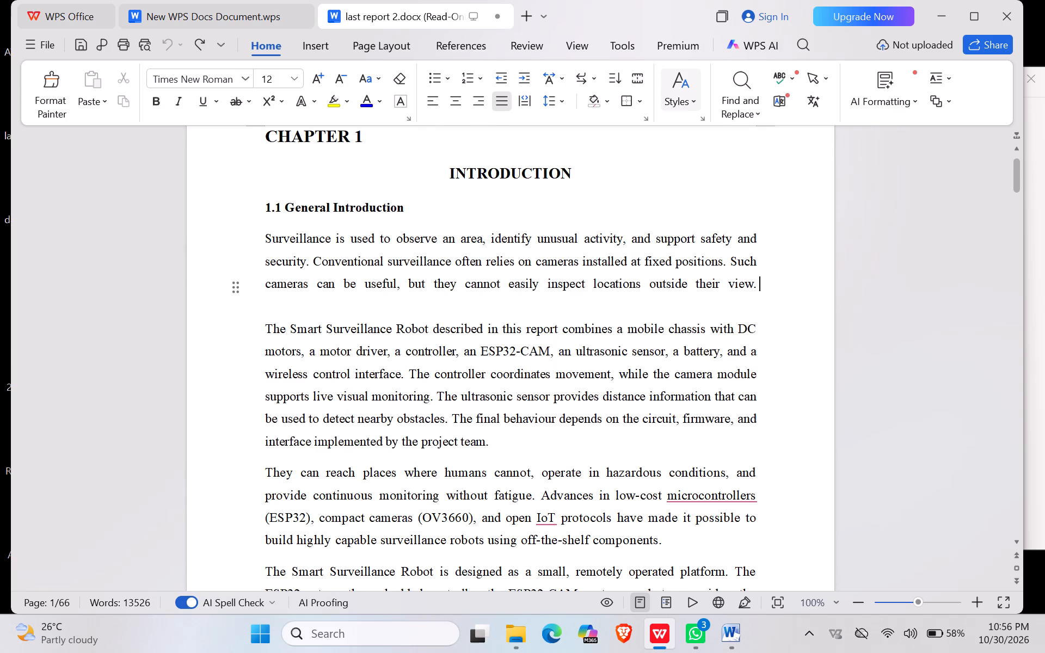
# Start a new page border using the thick-and-thin line style in black.
pyautogui.hscroll(1, 478, 217)
pyautogui.scroll(1, 478, 217)
pyautogui.hscroll(1, 478, 217)
pyautogui.scroll(-2, 478, 217)
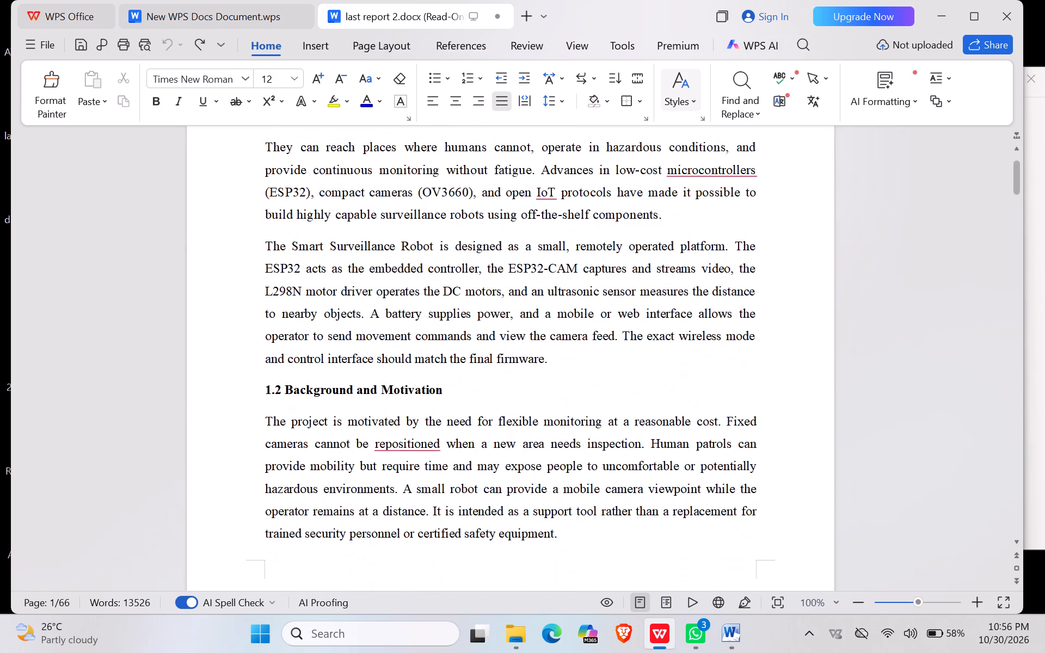
pyautogui.scroll(-1, 478, 217)
pyautogui.scroll(1, 478, 217)
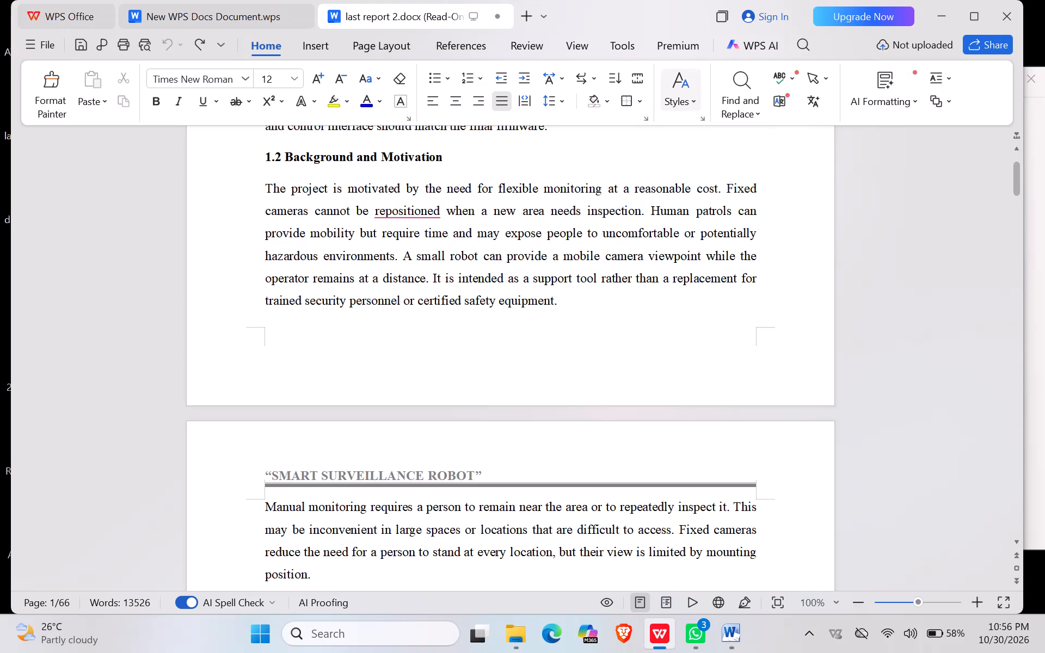
pyautogui.click(376, 52)
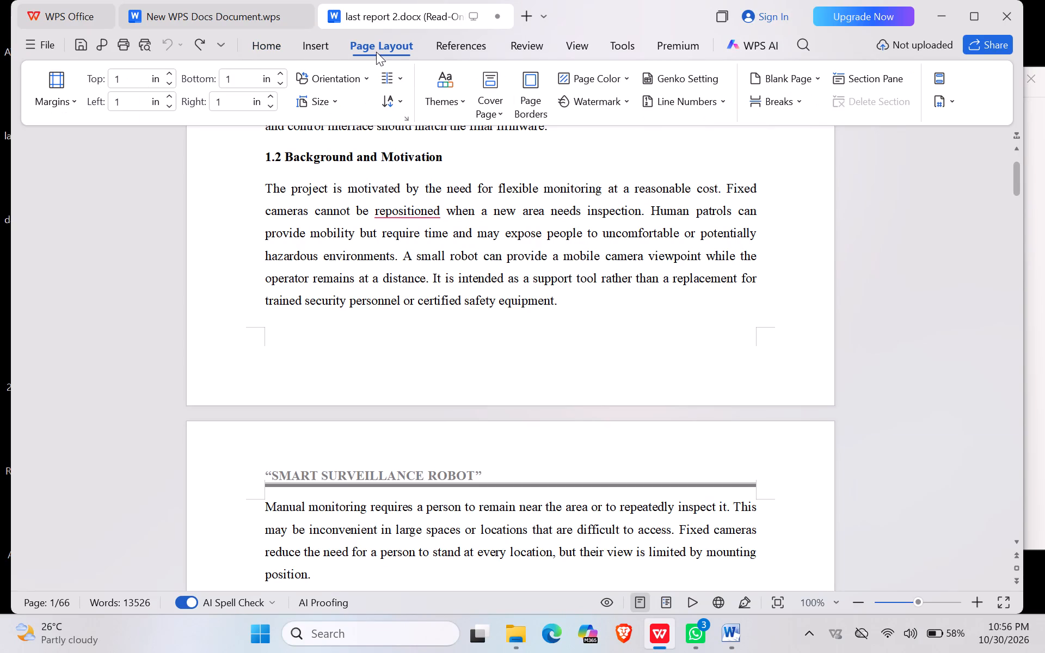
pyautogui.click(526, 89)
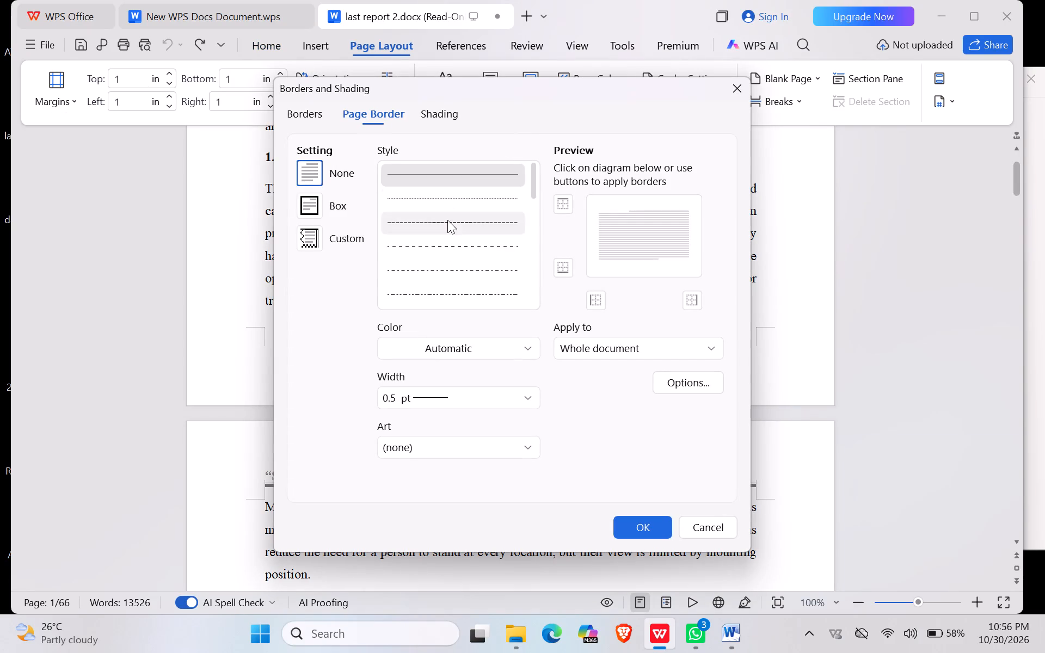
pyautogui.scroll(-1, 448, 274)
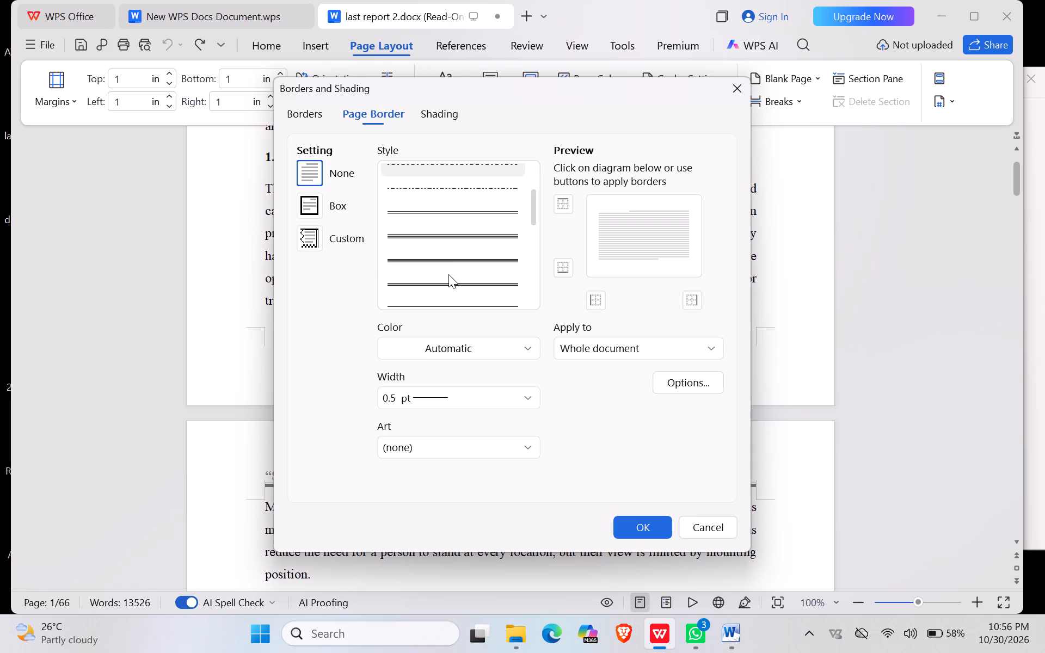
pyautogui.click(448, 260)
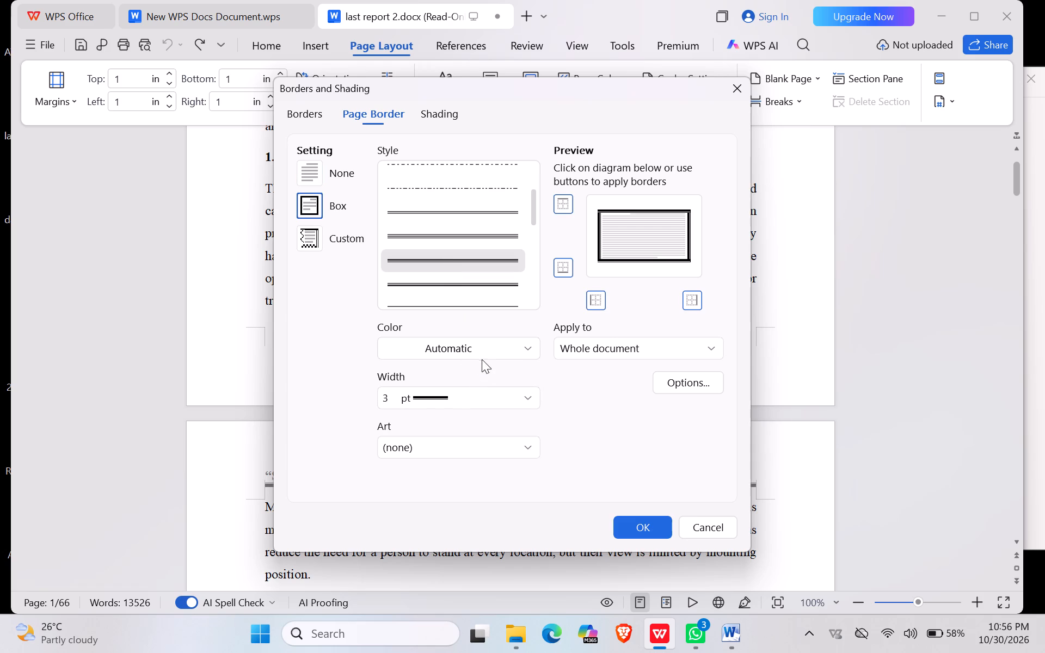
pyautogui.click(483, 356)
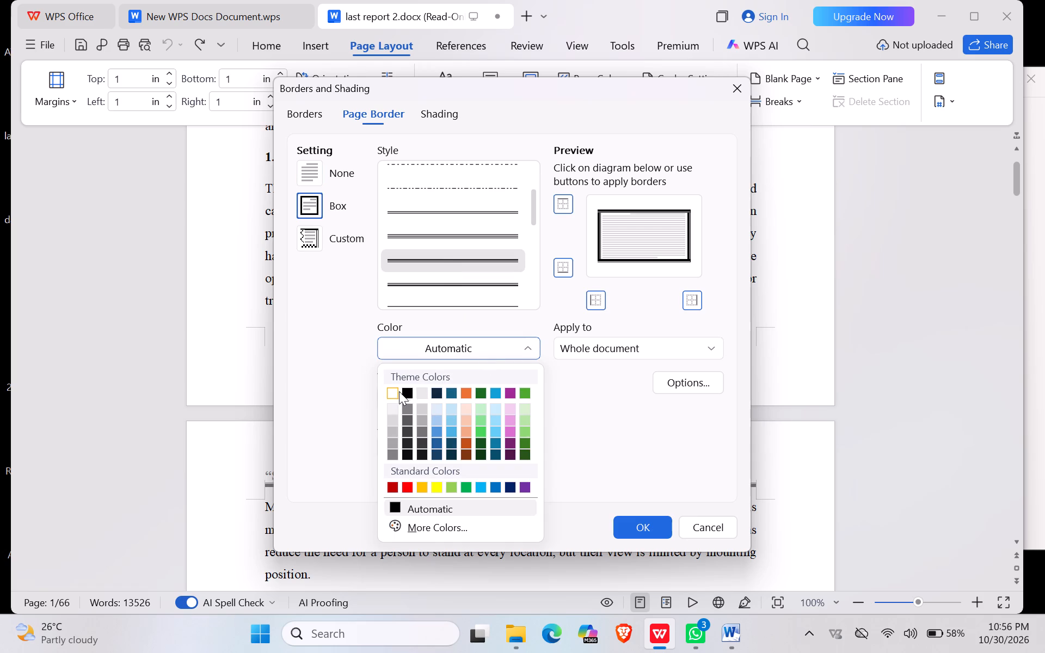
pyautogui.click(403, 391)
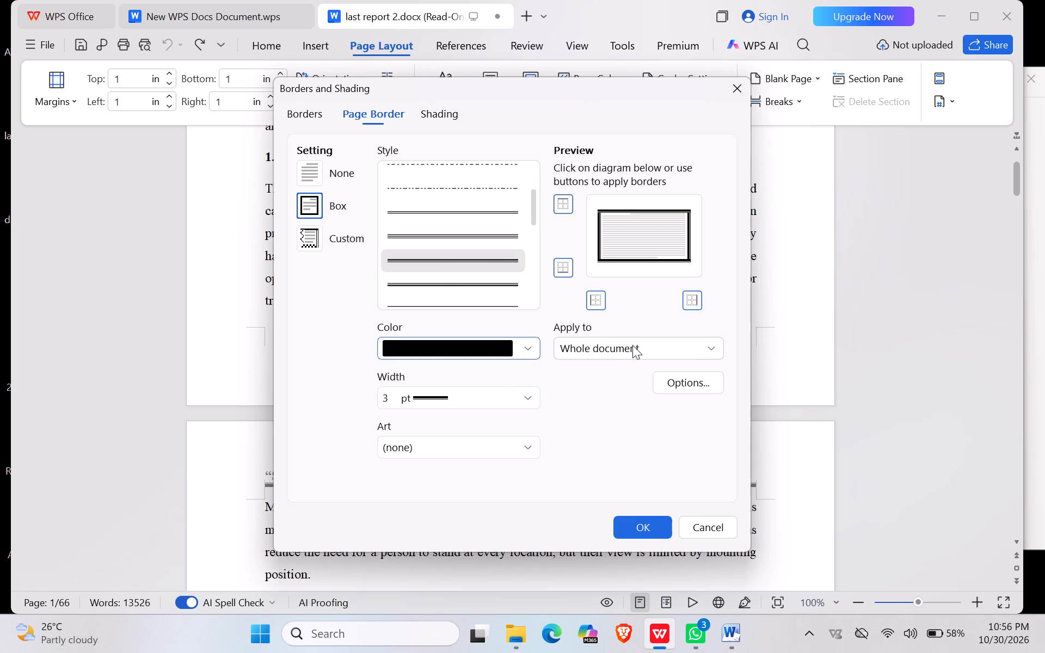
# Apply the border to This section - First page only, on the top and bottom edges only, with a 3 pt width.
pyautogui.click(632, 344)
pyautogui.click(611, 398)
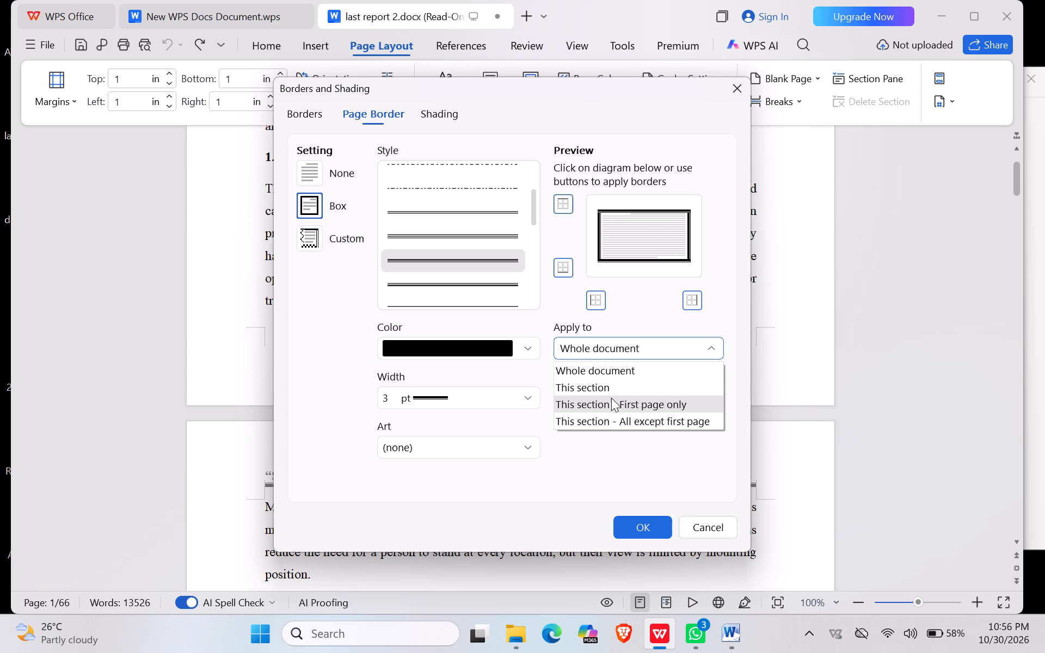
pyautogui.click(561, 207)
pyautogui.click(592, 304)
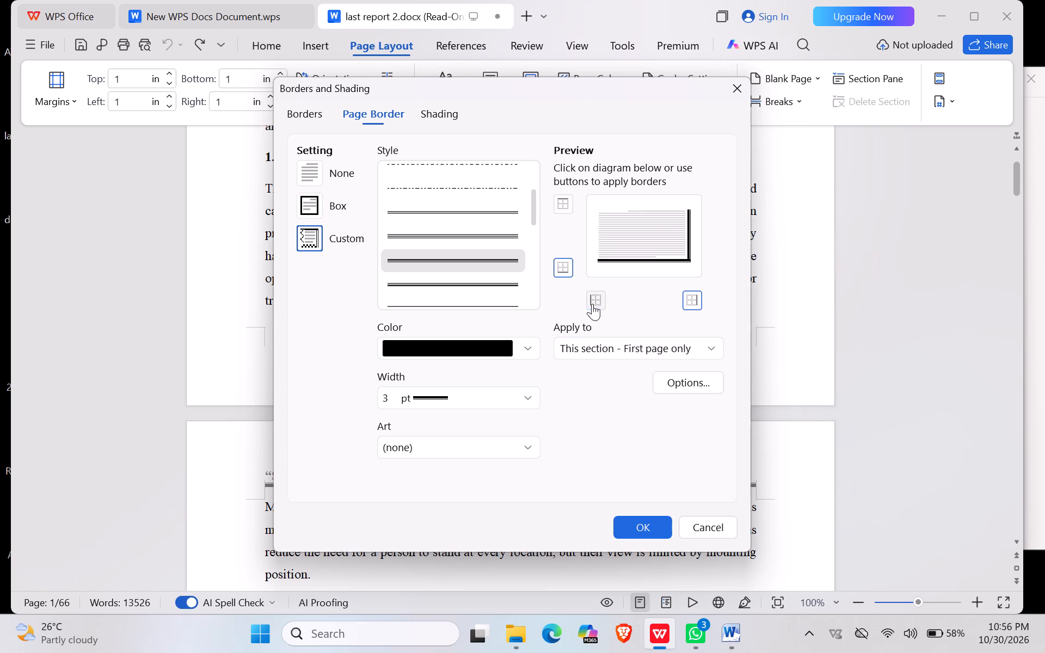
pyautogui.click(685, 299)
pyautogui.click(566, 201)
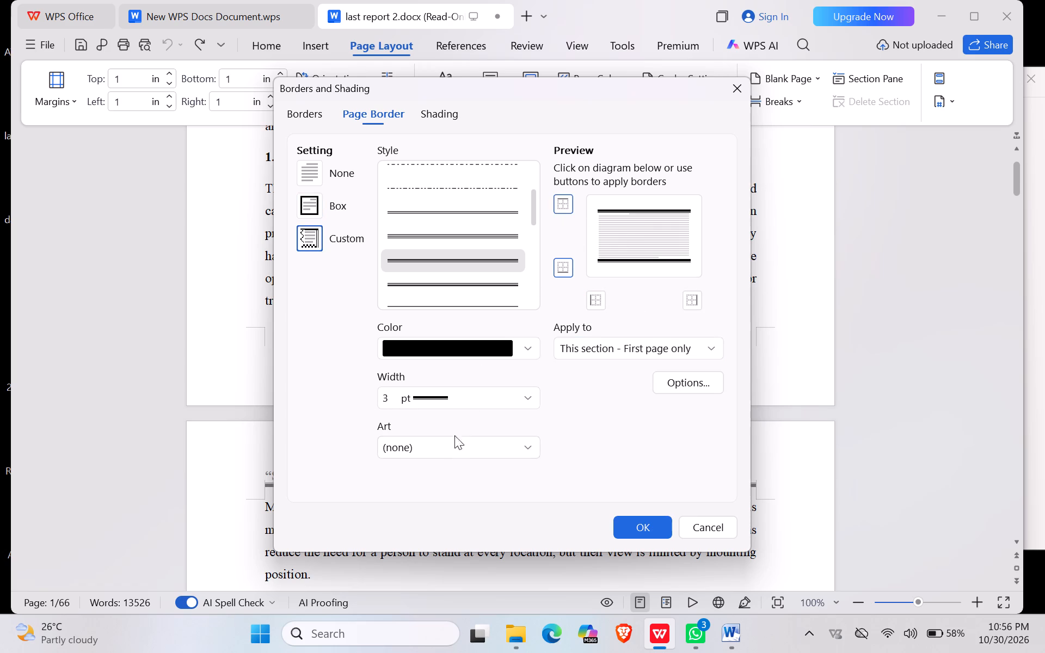
pyautogui.click(506, 448)
pyautogui.moveTo(592, 406); pyautogui.dragTo(522, 393)
pyautogui.click(522, 393)
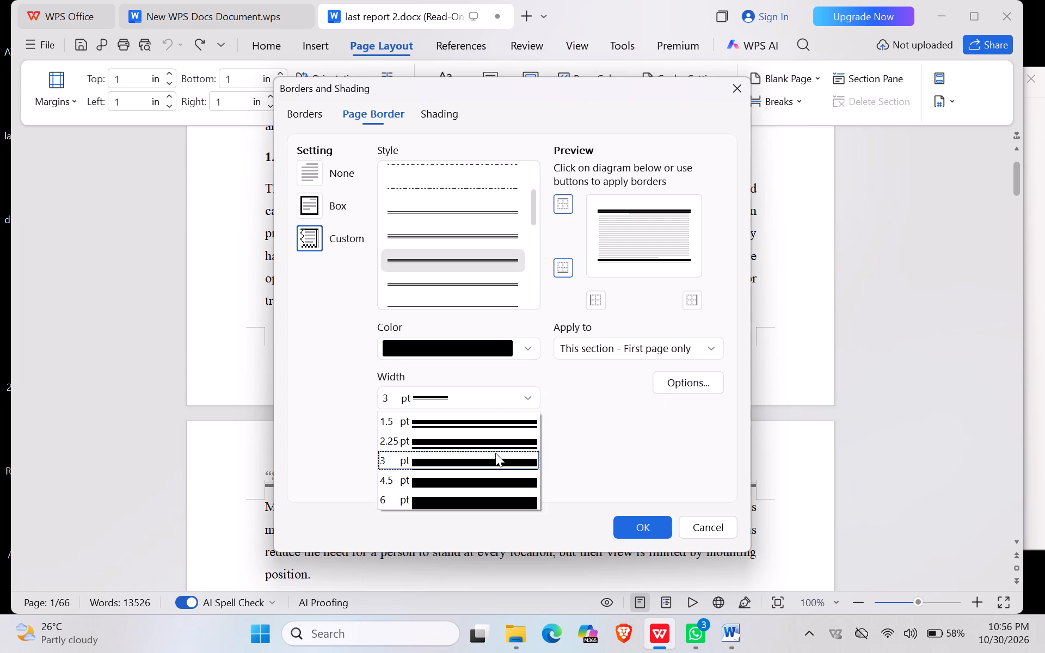
pyautogui.click(493, 456)
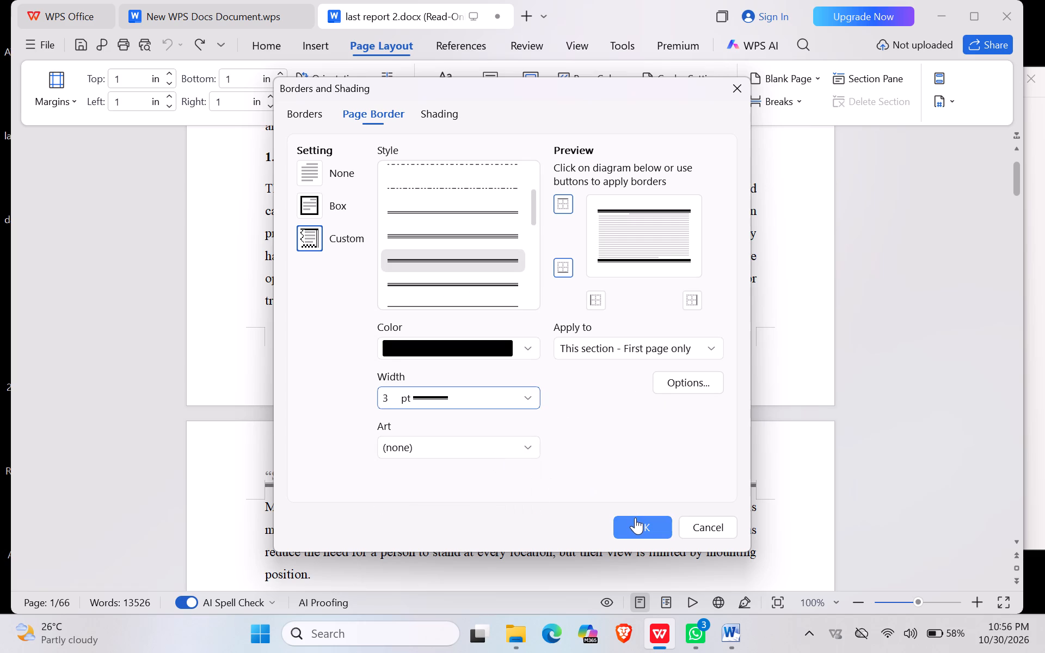
pyautogui.click(635, 518)
# Examine the border lines at the top and bottom of page 1 and compare them with page 2.
pyautogui.scroll(2, 635, 518)
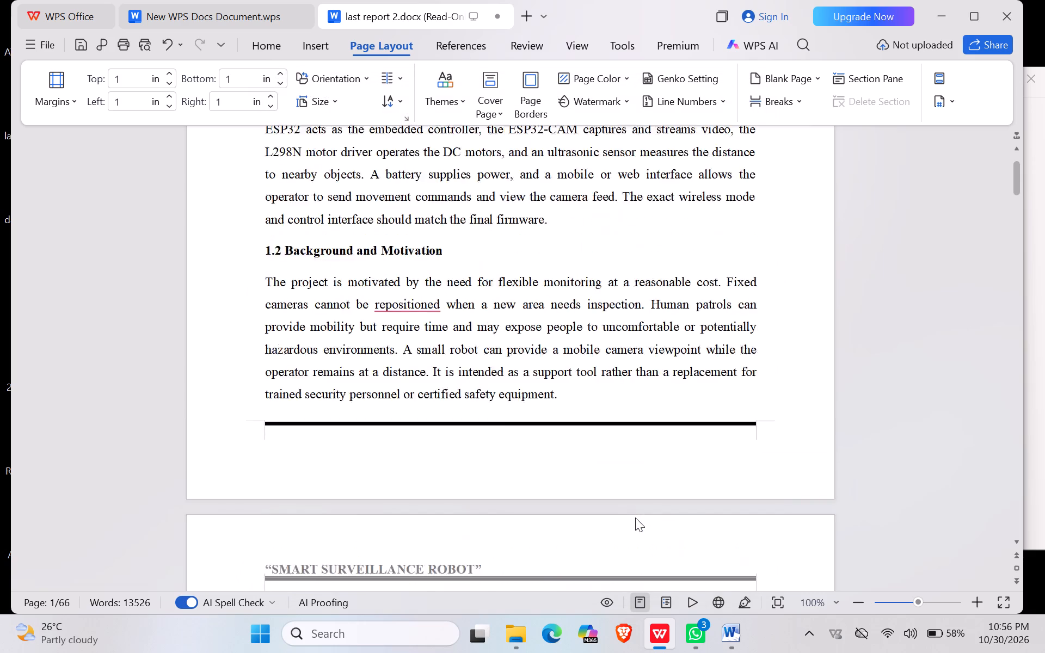
pyautogui.scroll(2, 635, 518)
pyautogui.scroll(-2, 635, 518)
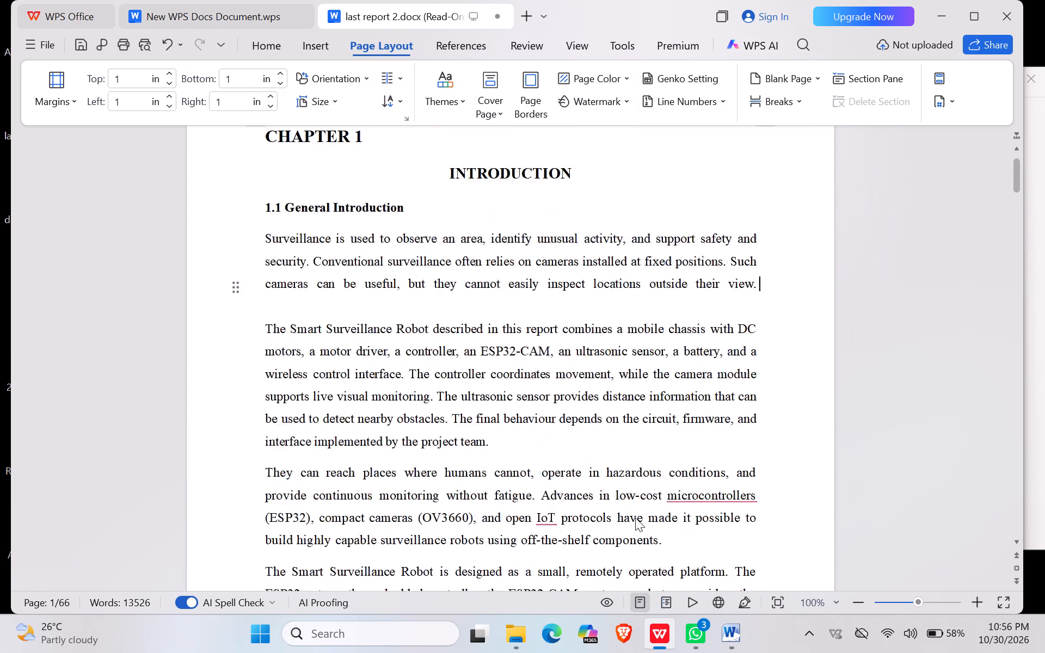
pyautogui.scroll(-7, 635, 518)
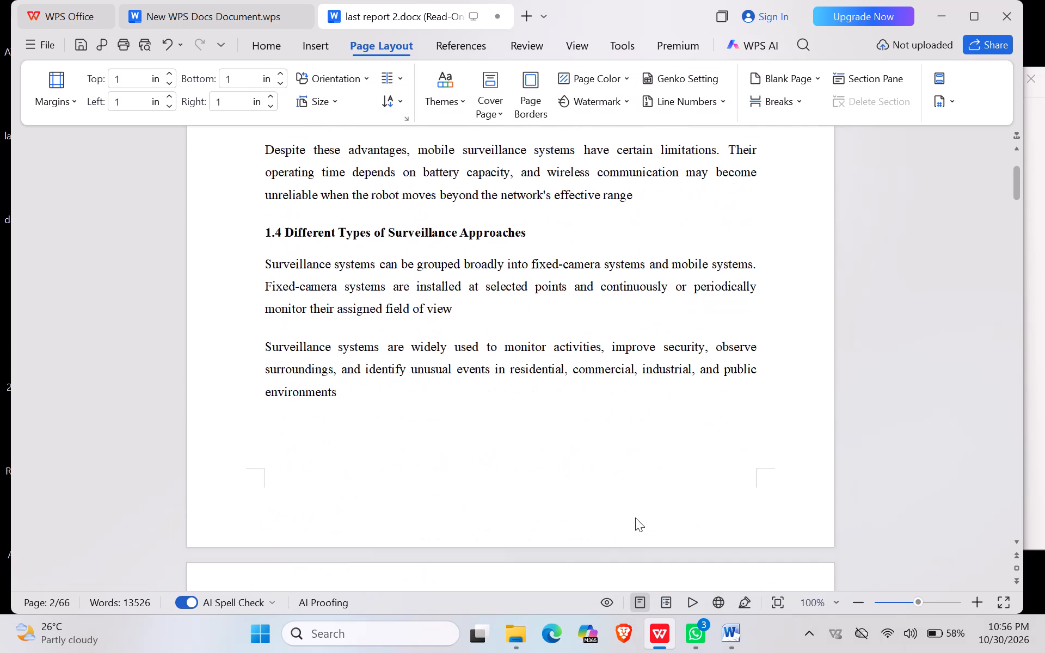
pyautogui.scroll(3, 635, 518)
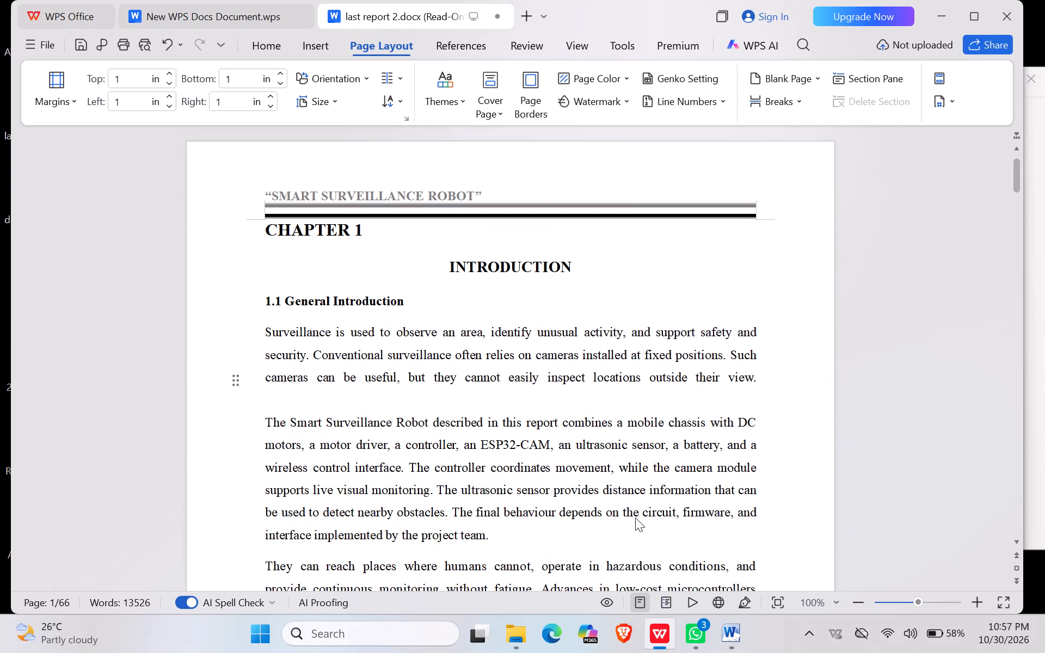
# Remove the existing header, with its “SMART SURVEILLANCE ROBOT” text and line, from the report.
pyautogui.doubleClick(520, 205)
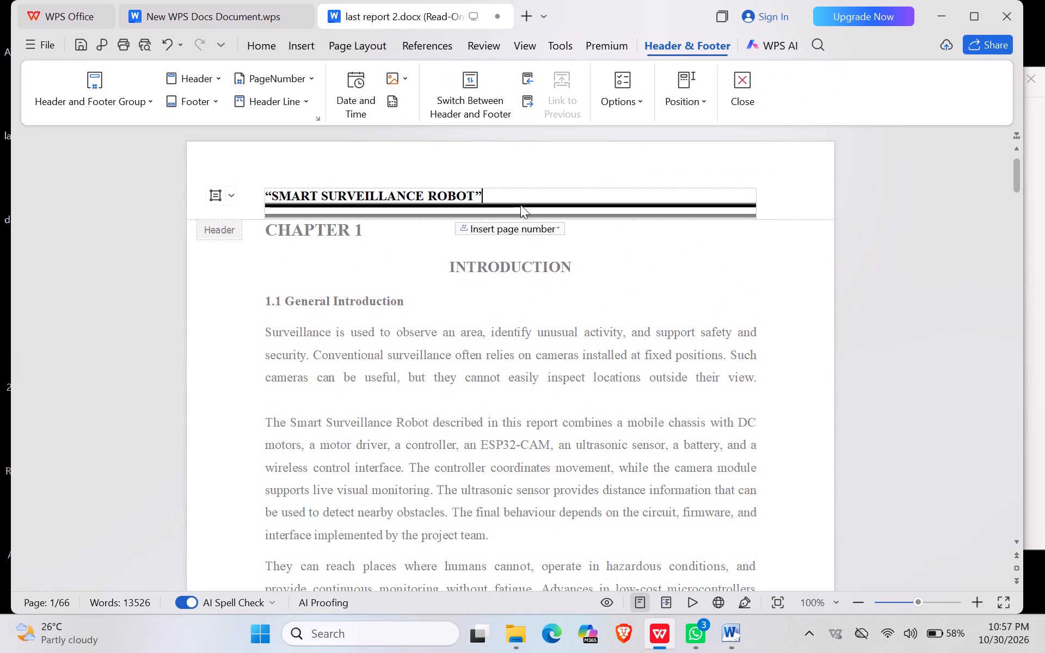
pyautogui.click(210, 81)
pyautogui.click(220, 136)
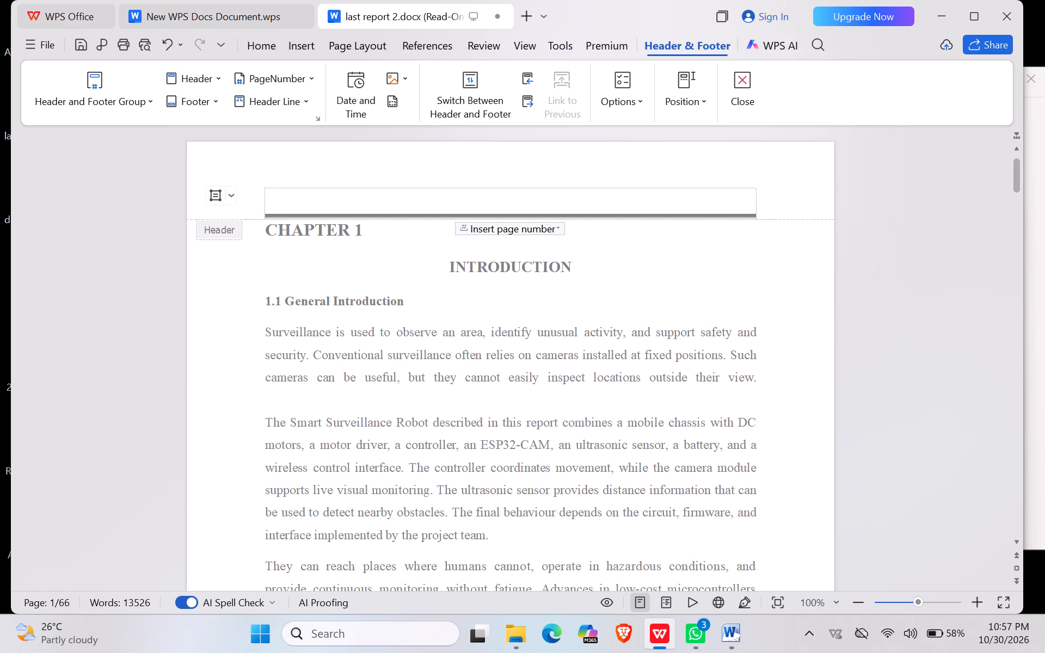
# Apply the black 3 pt thick-and-thin top and bottom page border to the Whole document.
pyautogui.scroll(-2, 368, 198)
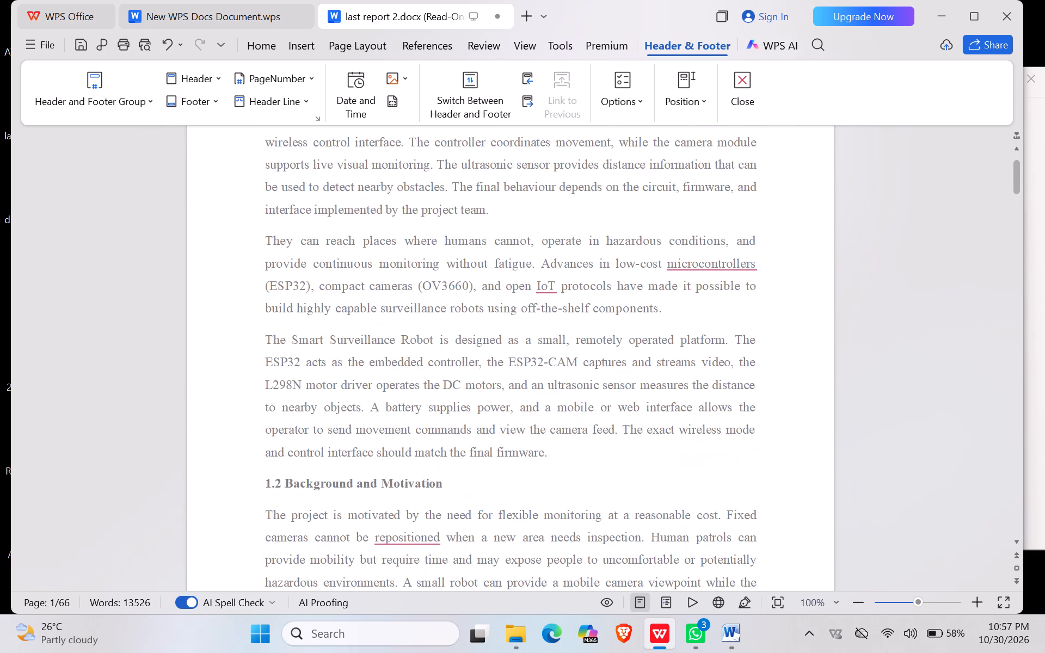
pyautogui.scroll(-2, 368, 198)
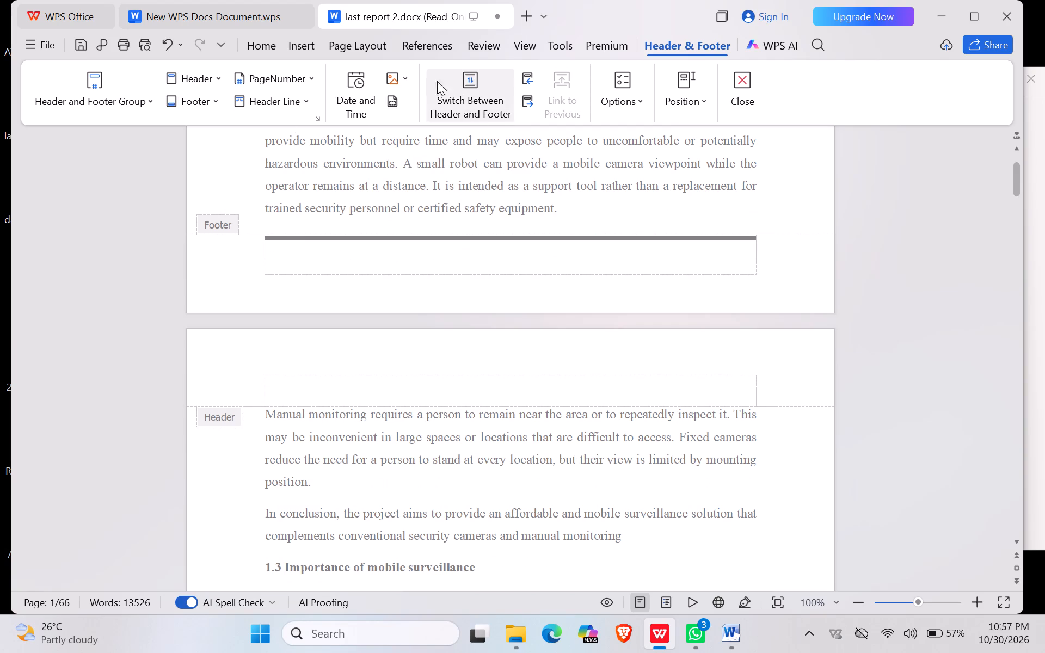
pyautogui.scroll(4, 377, 249)
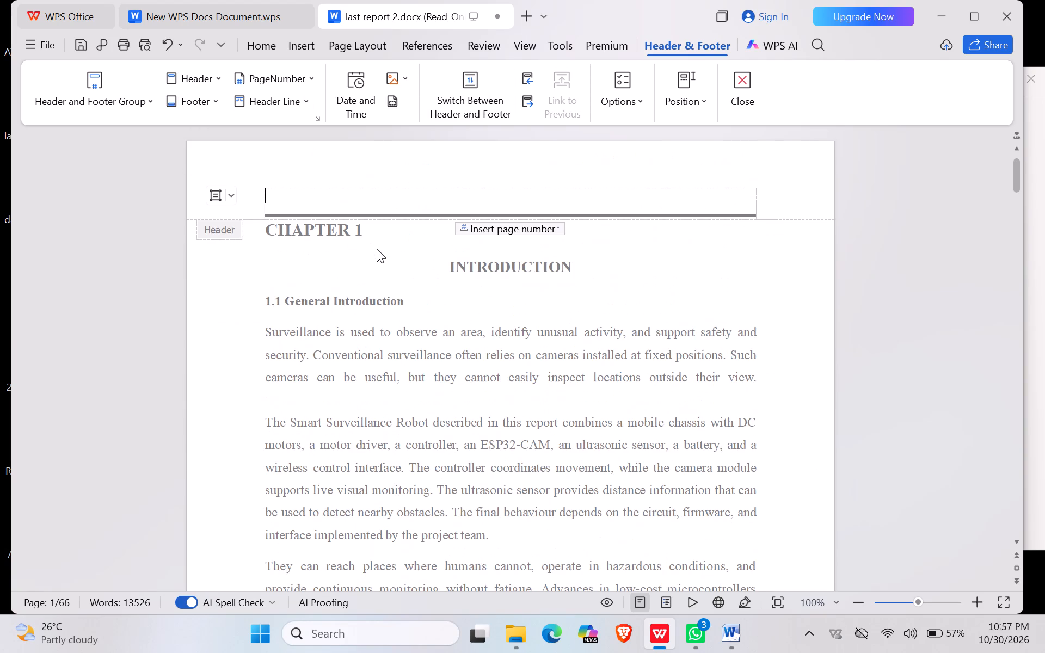
pyautogui.scroll(1, 377, 249)
pyautogui.click(355, 51)
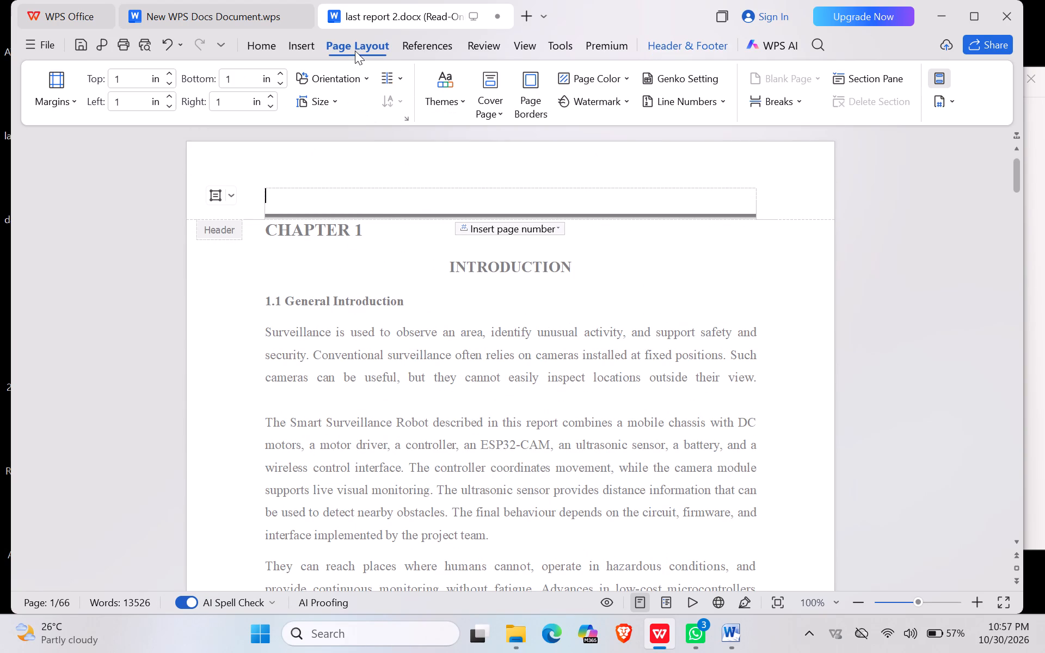
pyautogui.click(521, 98)
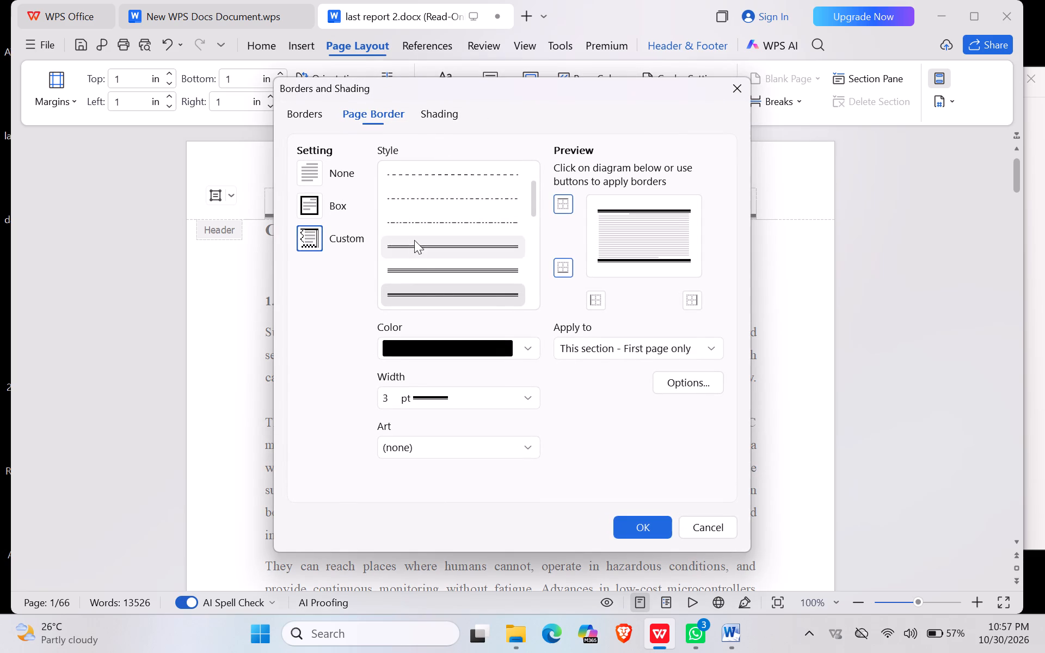
pyautogui.click(436, 293)
pyautogui.click(655, 351)
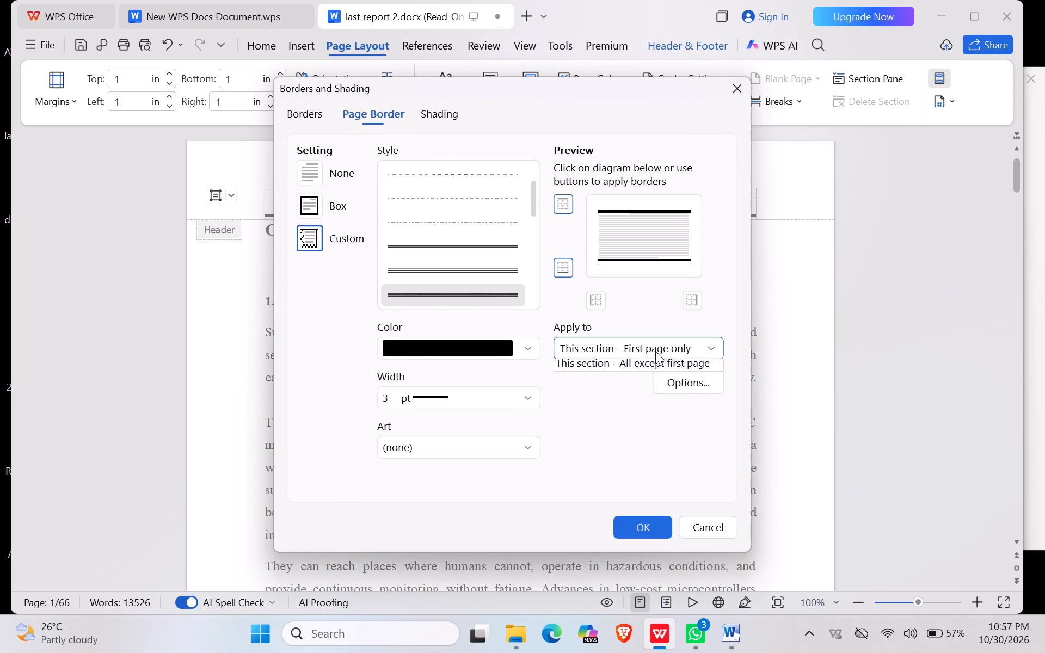
pyautogui.click(607, 375)
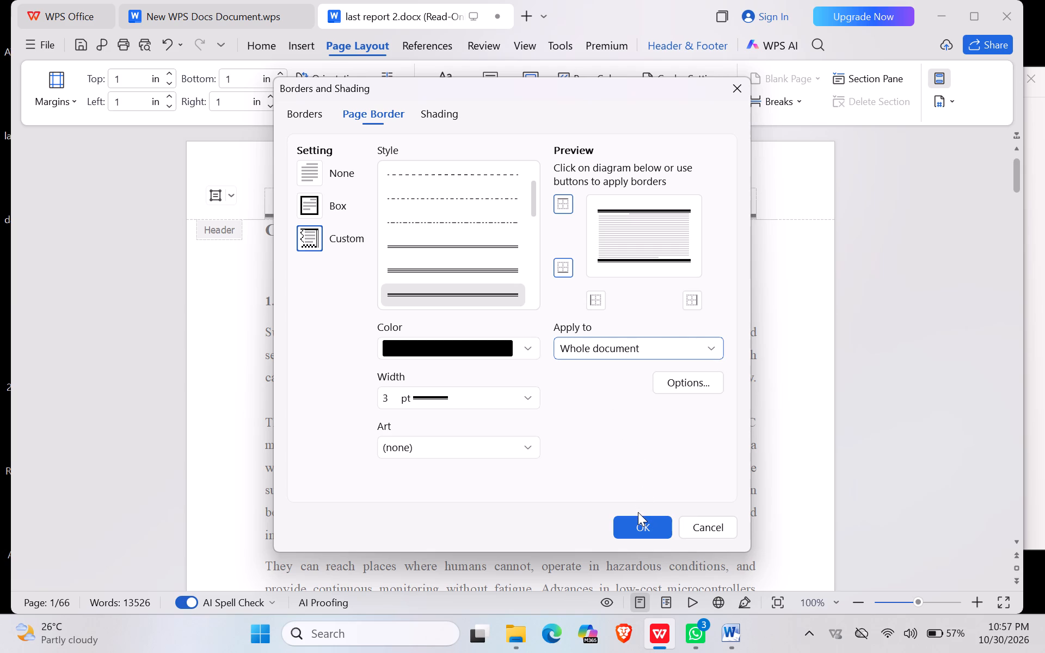
pyautogui.click(635, 527)
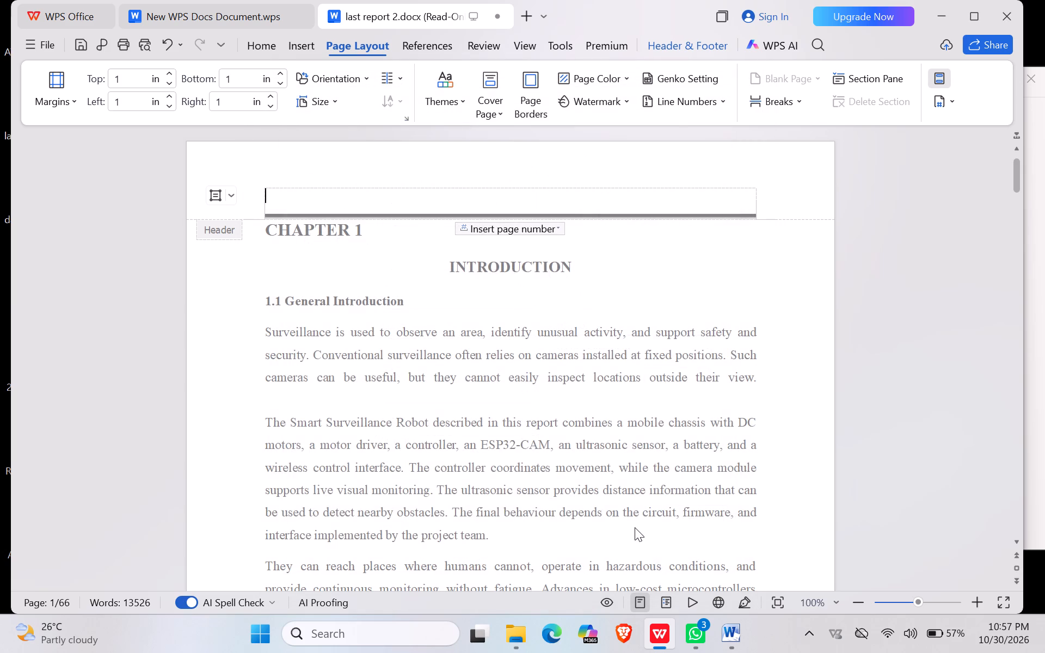
# Examine the header and footer border lines on the first three pages.
pyautogui.scroll(-7, 635, 527)
pyautogui.scroll(1, 635, 527)
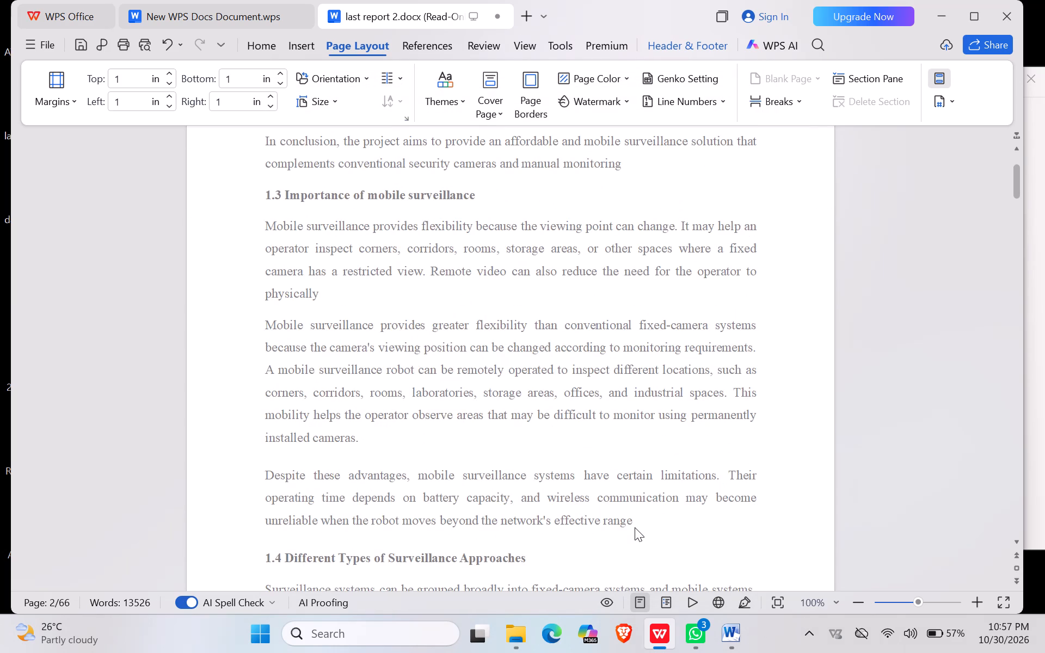
pyautogui.scroll(1, 635, 527)
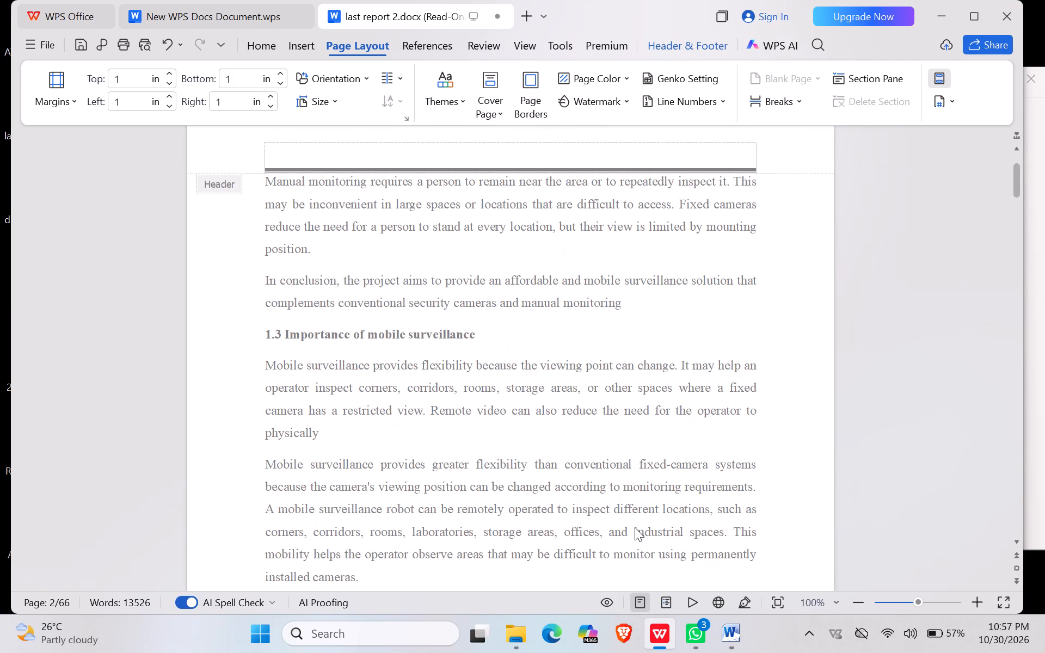
pyautogui.scroll(-1, 635, 527)
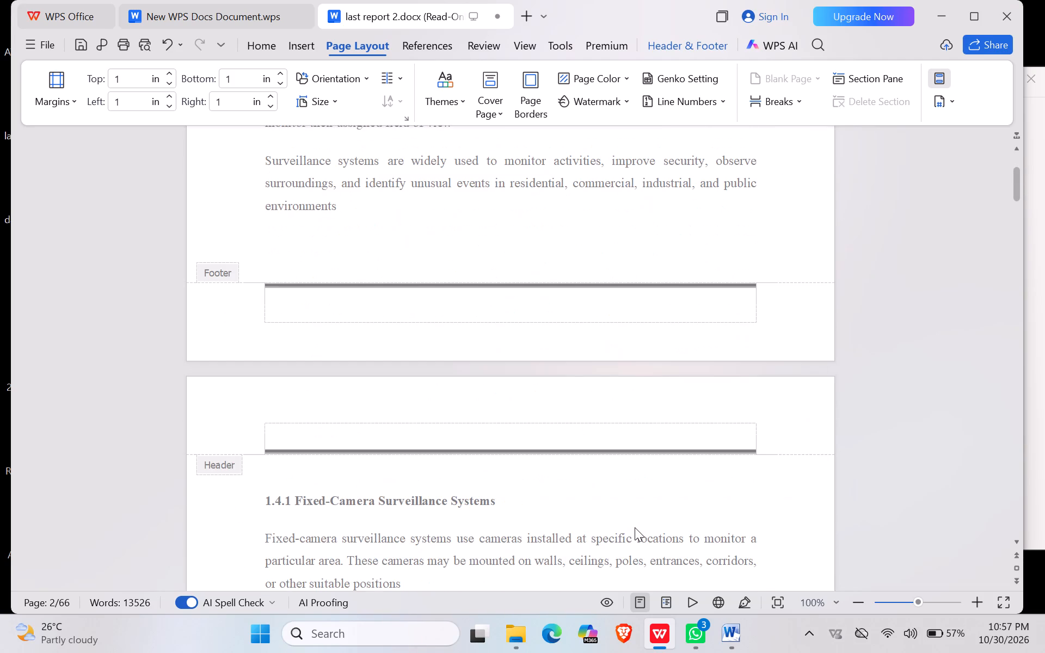
pyautogui.scroll(7, 635, 527)
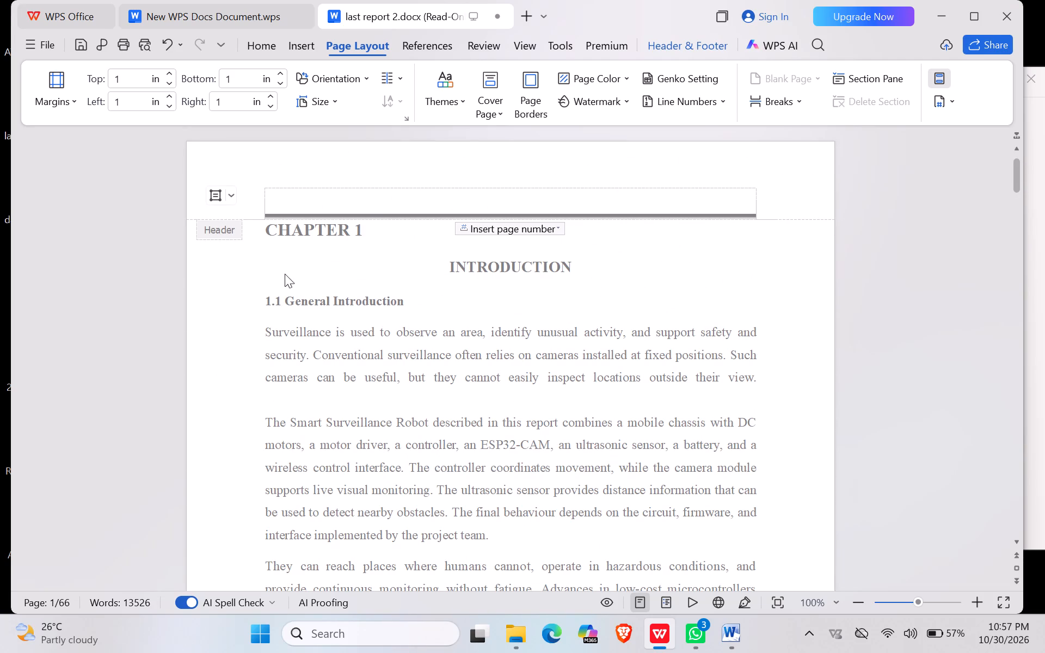
# Enter “SMART SURVEILLANCE ROBOT” in double quotation marks as the header text on page 1.
pyautogui.press('s')
pyautogui.write('MART')
pyautogui.press('space')
pyautogui.write('SURVEILLANCE RO')
pyautogui.write('BOT')
pyautogui.press('space')
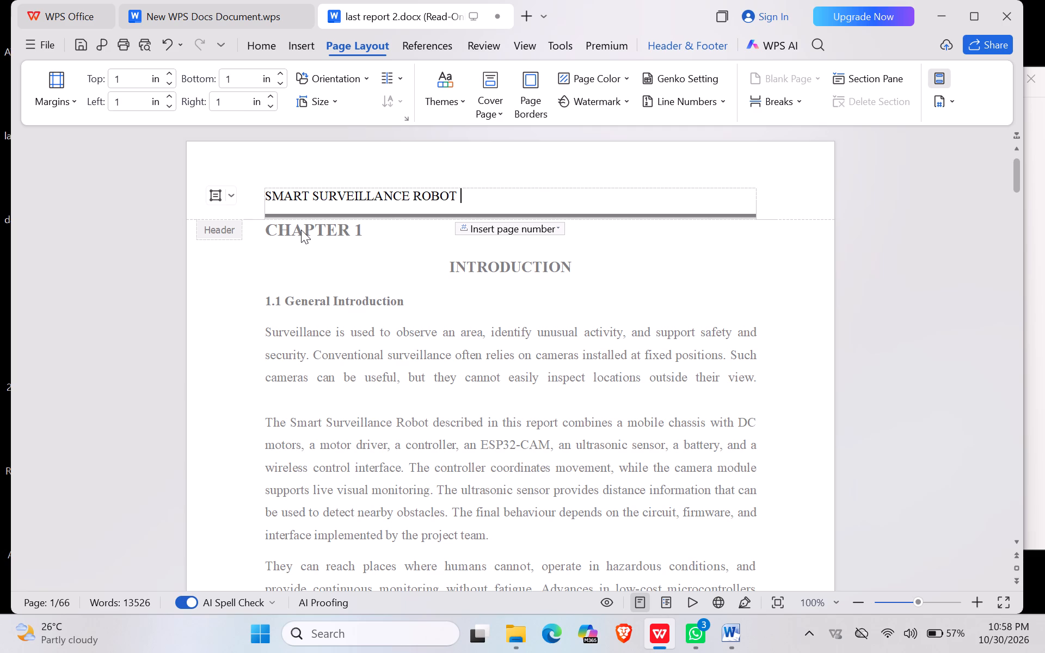
pyautogui.click(262, 194)
pyautogui.hotkey('shift', '"')
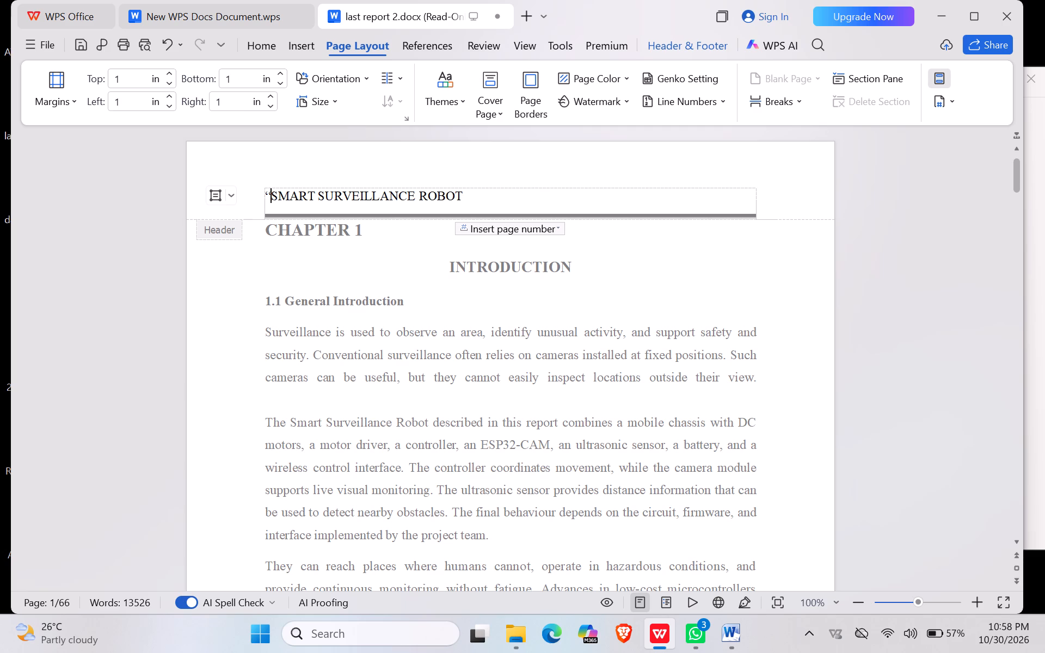
pyautogui.click(464, 194)
pyautogui.hotkey('shift', '"')
# Enter ECE as the footer text on page 1 and leave header and footer editing.
pyautogui.scroll(-1, 347, 237)
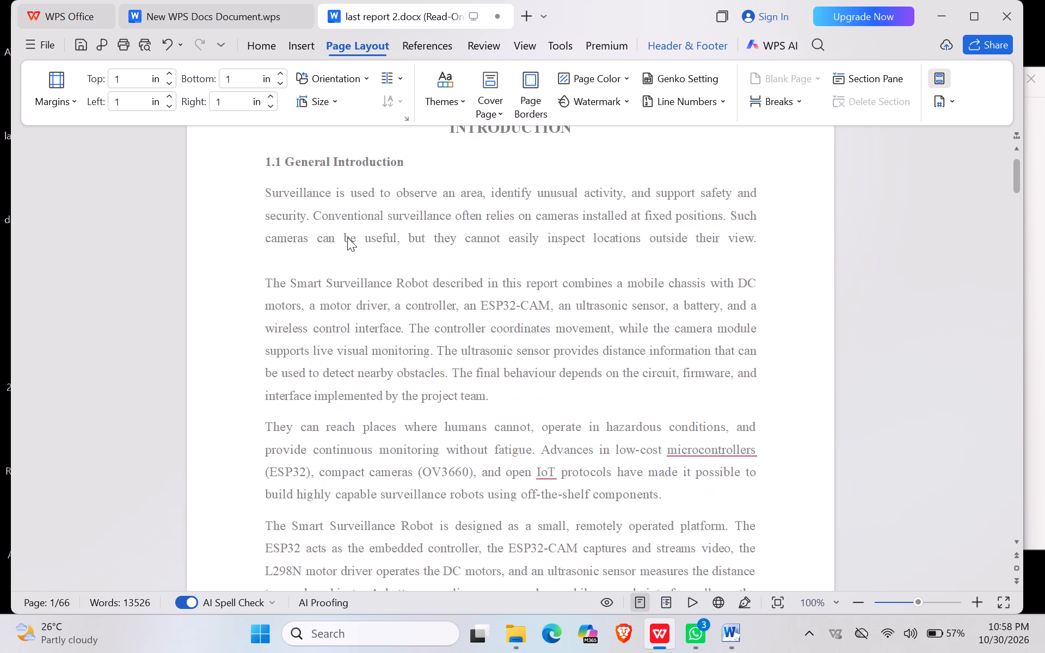
pyautogui.scroll(-4, 347, 237)
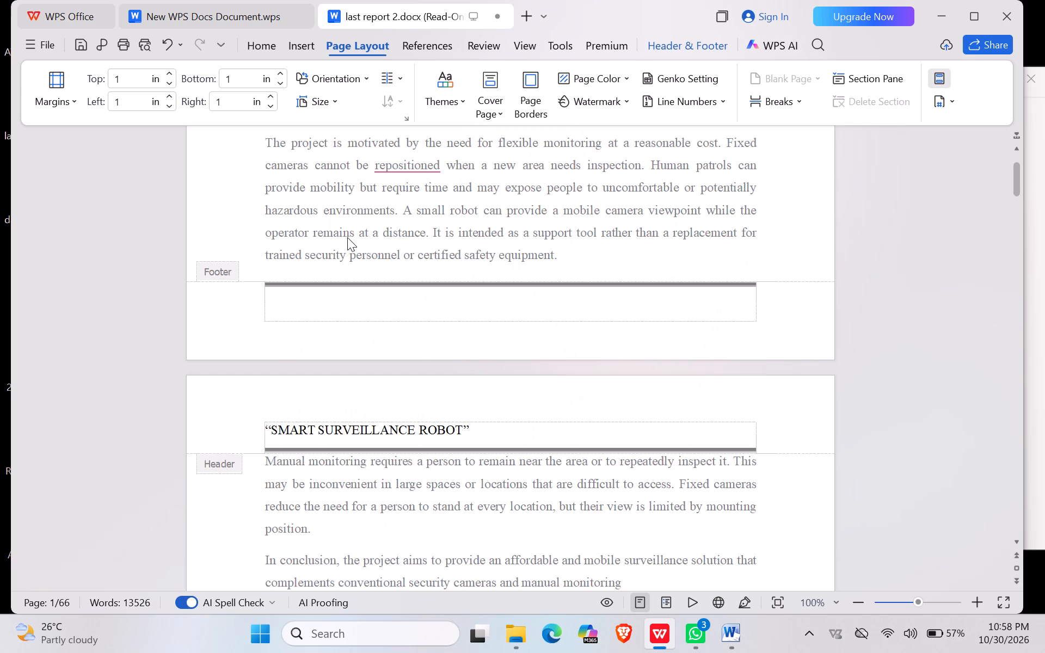
pyautogui.scroll(1, 347, 237)
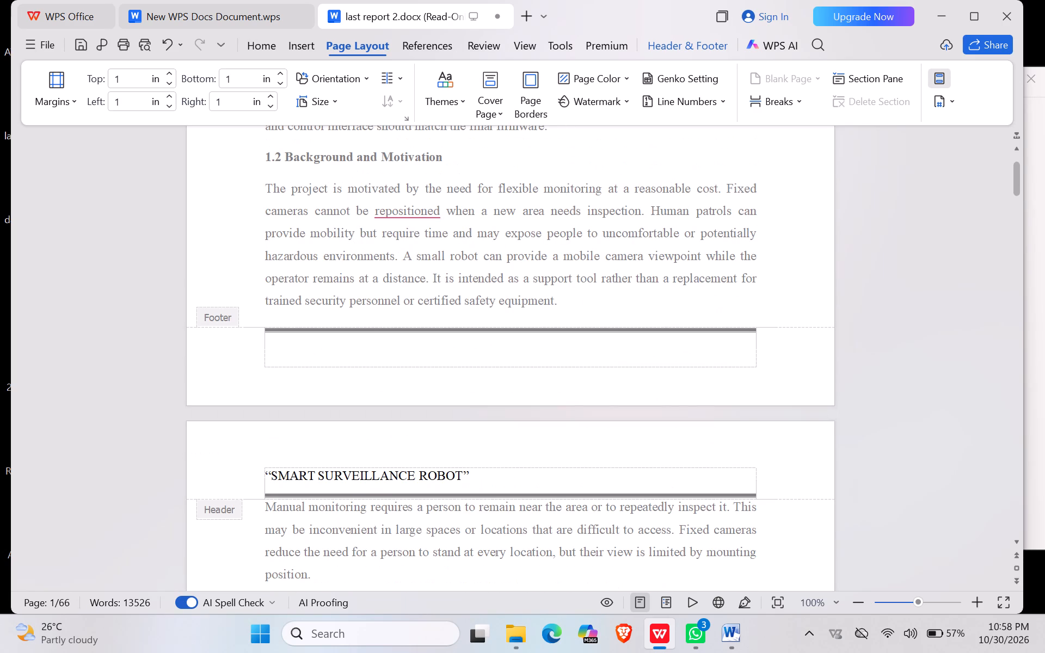
pyautogui.click(290, 353)
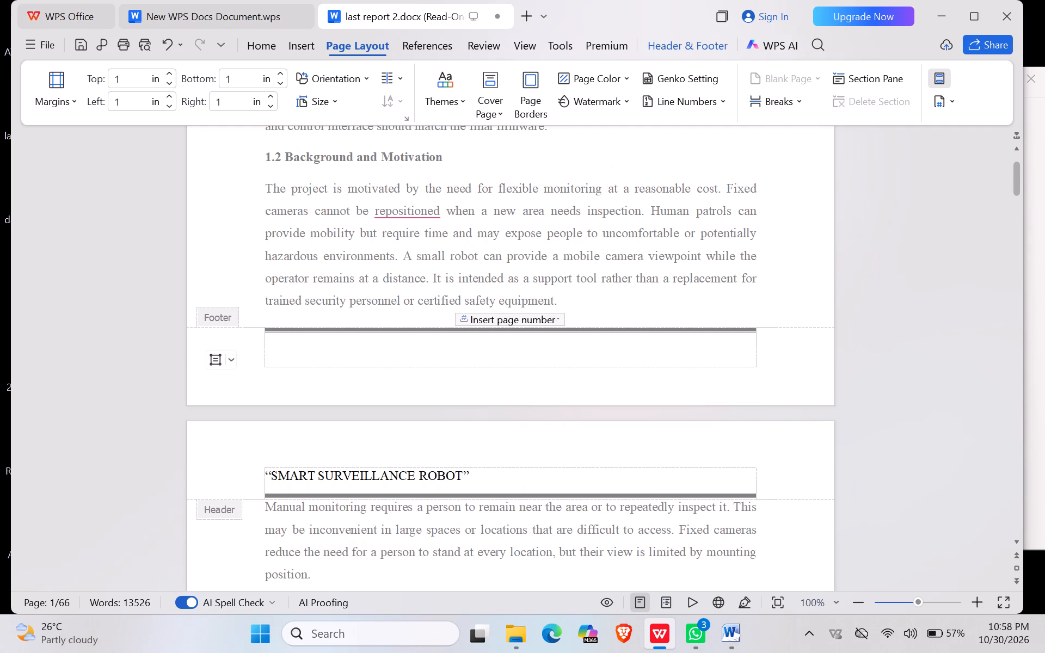
pyautogui.click(273, 335)
pyautogui.write('ECE')
pyautogui.click(285, 330)
pyautogui.moveTo(774, 325); pyautogui.dragTo(776, 338)
pyautogui.doubleClick(776, 326)
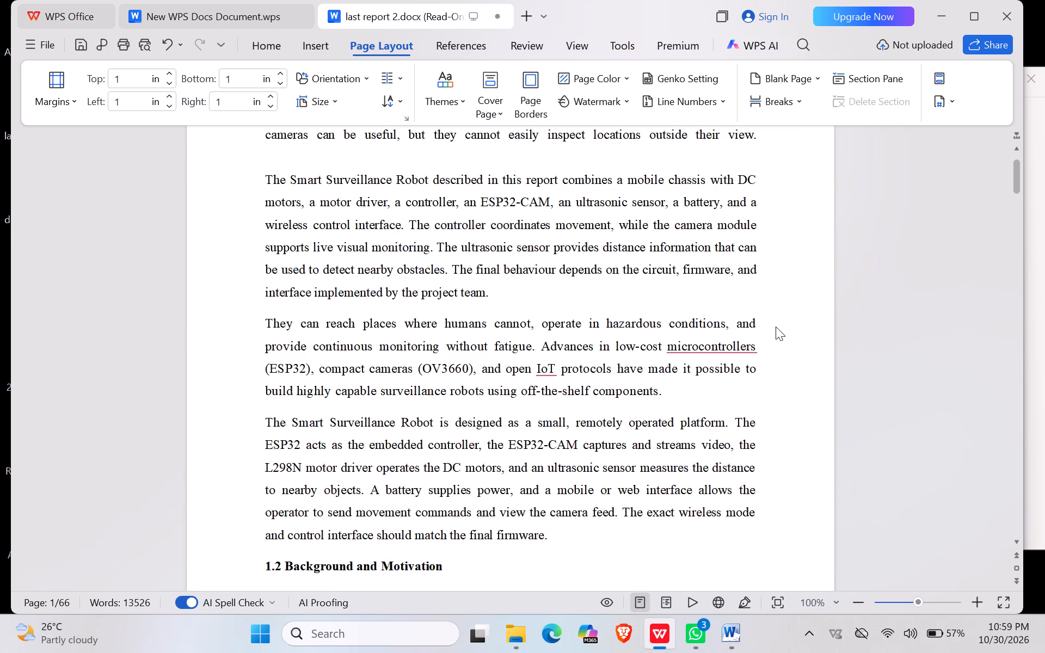
# Open the ECE footer on page 1 for editing and check the available footer editing and removal options.
pyautogui.scroll(-2, 776, 326)
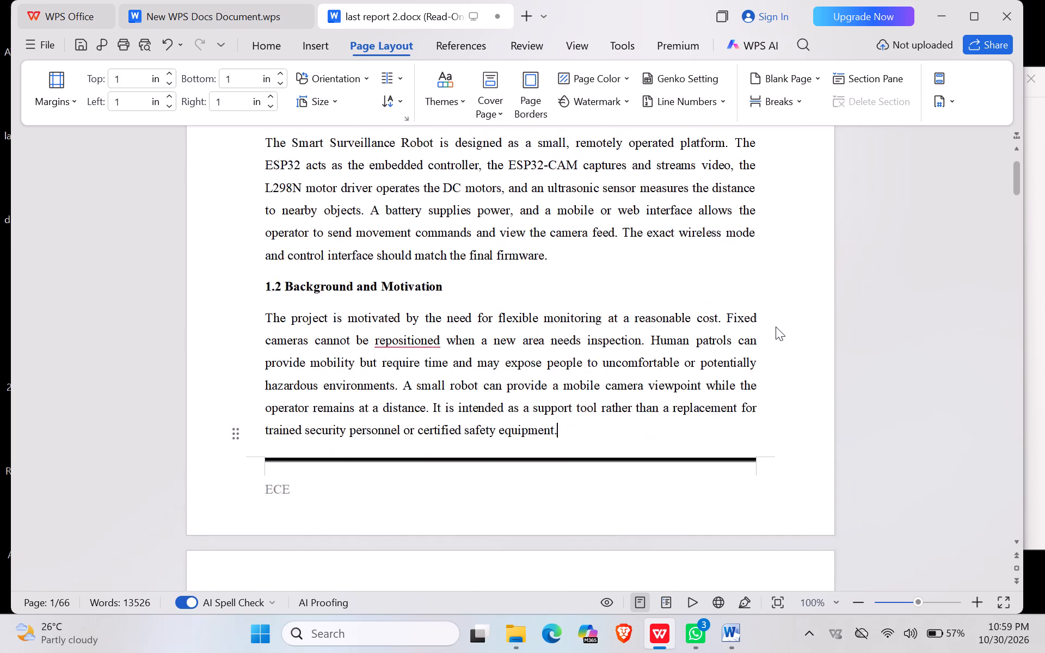
pyautogui.scroll(-1, 776, 326)
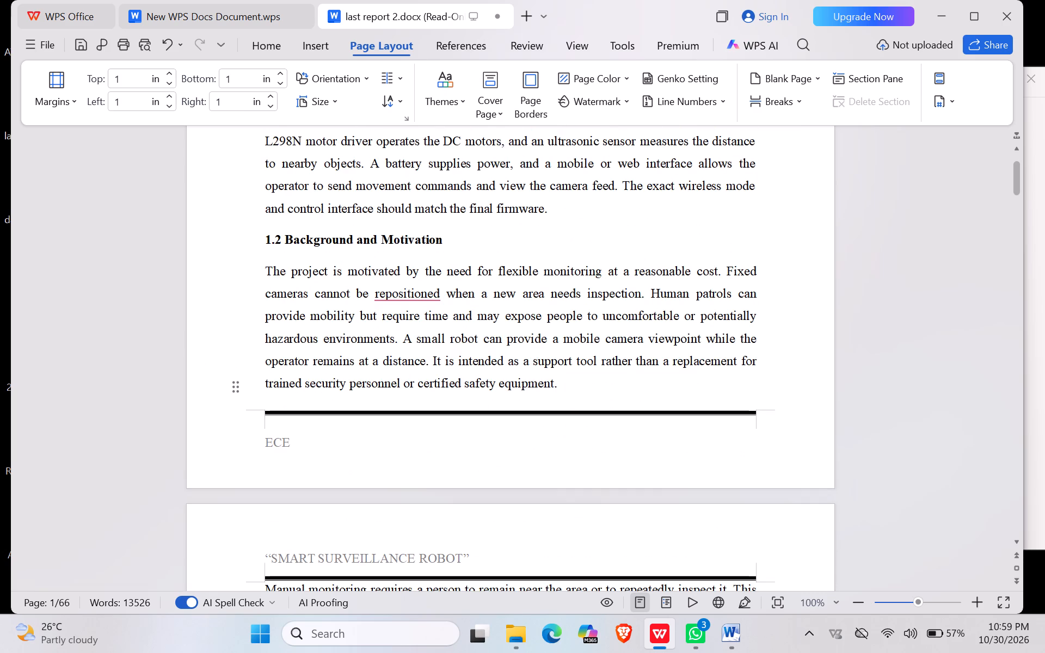
pyautogui.click(724, 412)
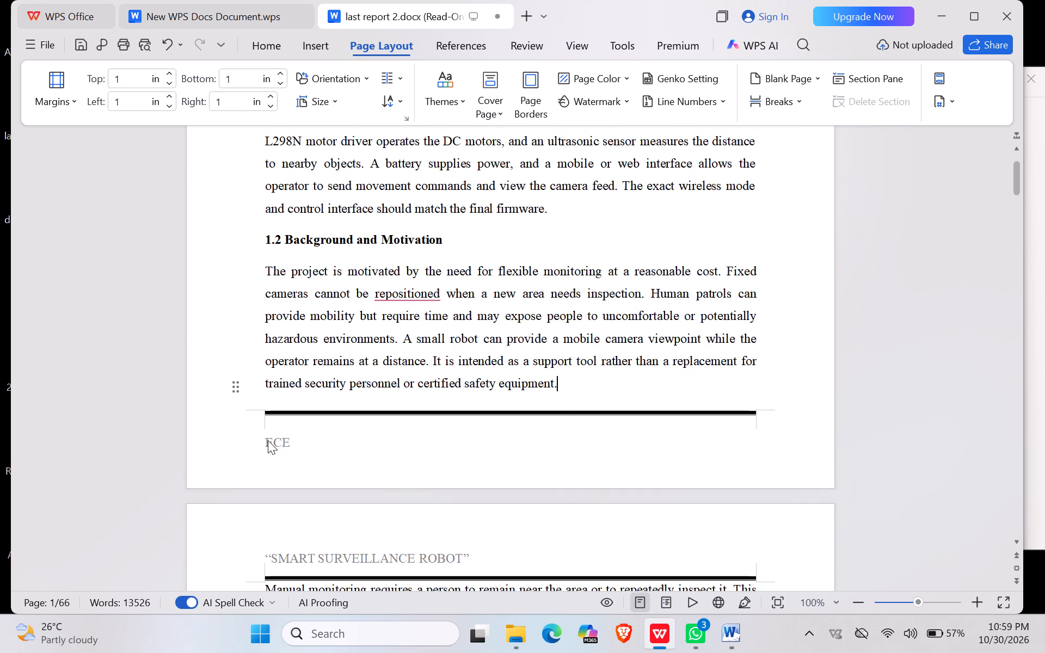
pyautogui.click(268, 440)
pyautogui.doubleClick(268, 440)
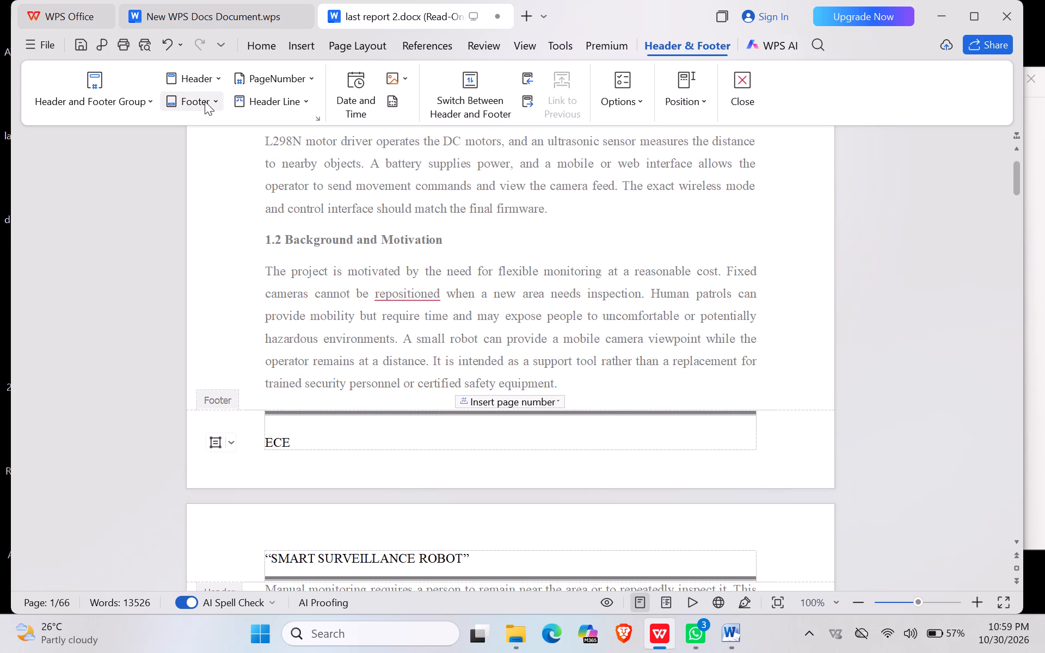
pyautogui.click(182, 99)
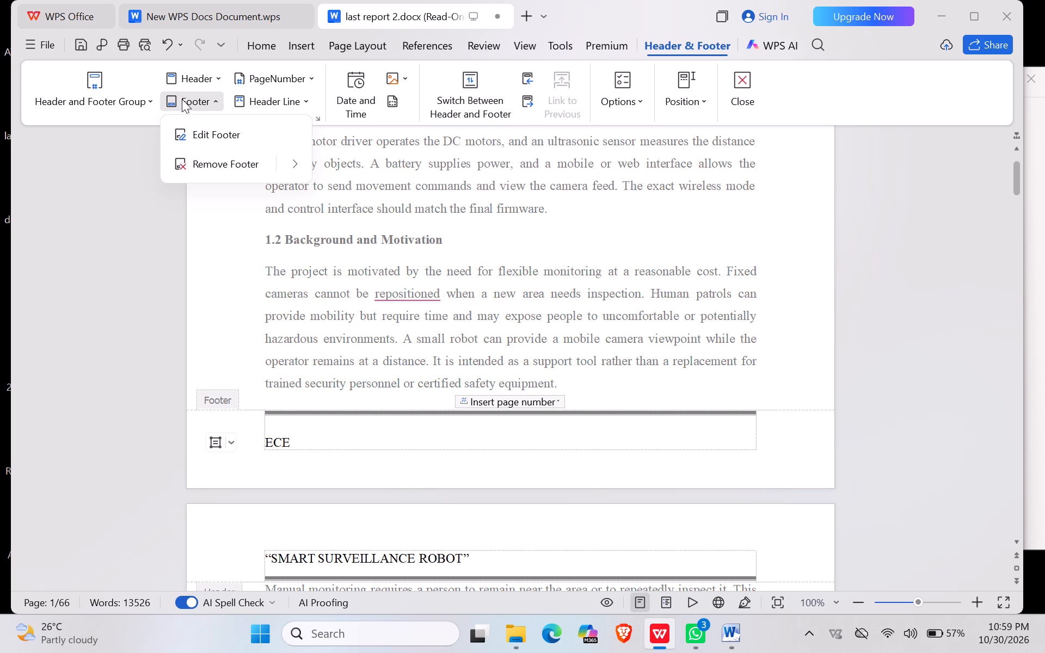
pyautogui.click(287, 160)
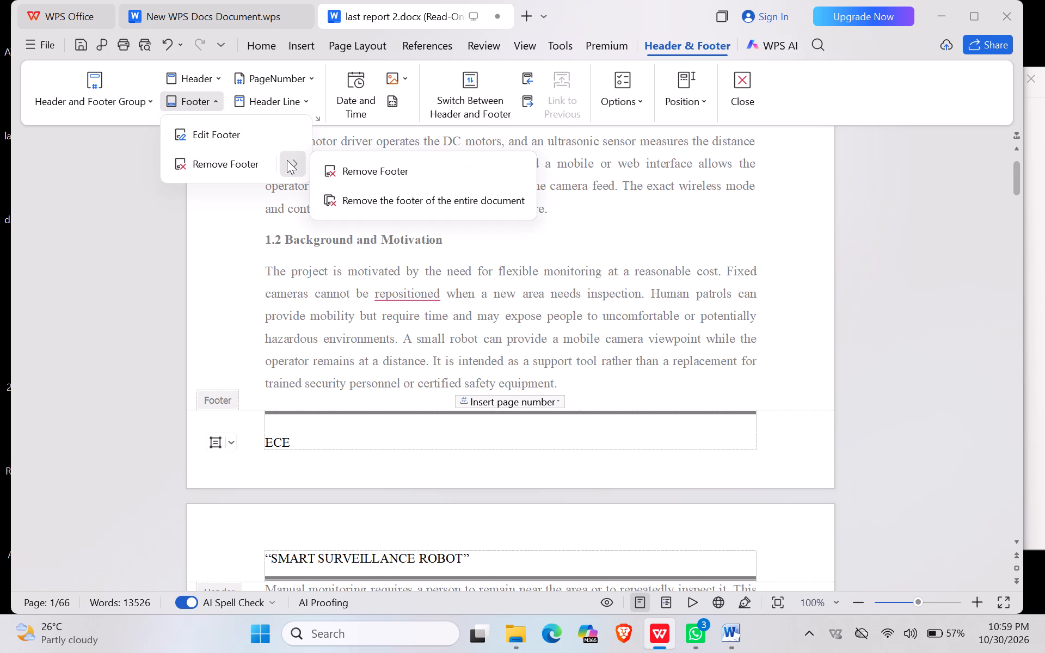
pyautogui.click(208, 144)
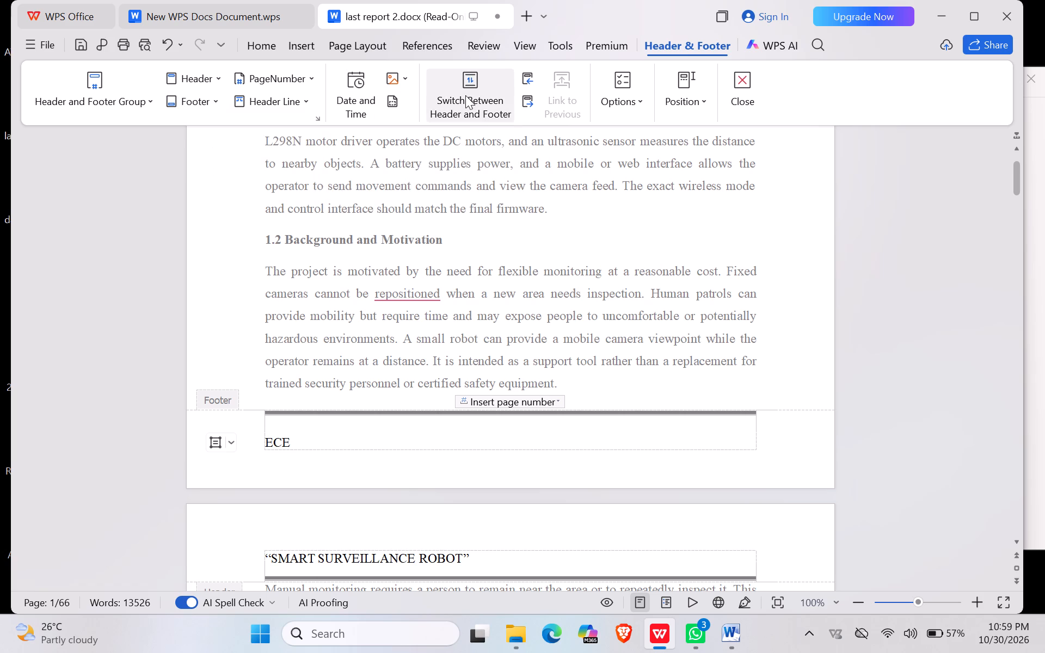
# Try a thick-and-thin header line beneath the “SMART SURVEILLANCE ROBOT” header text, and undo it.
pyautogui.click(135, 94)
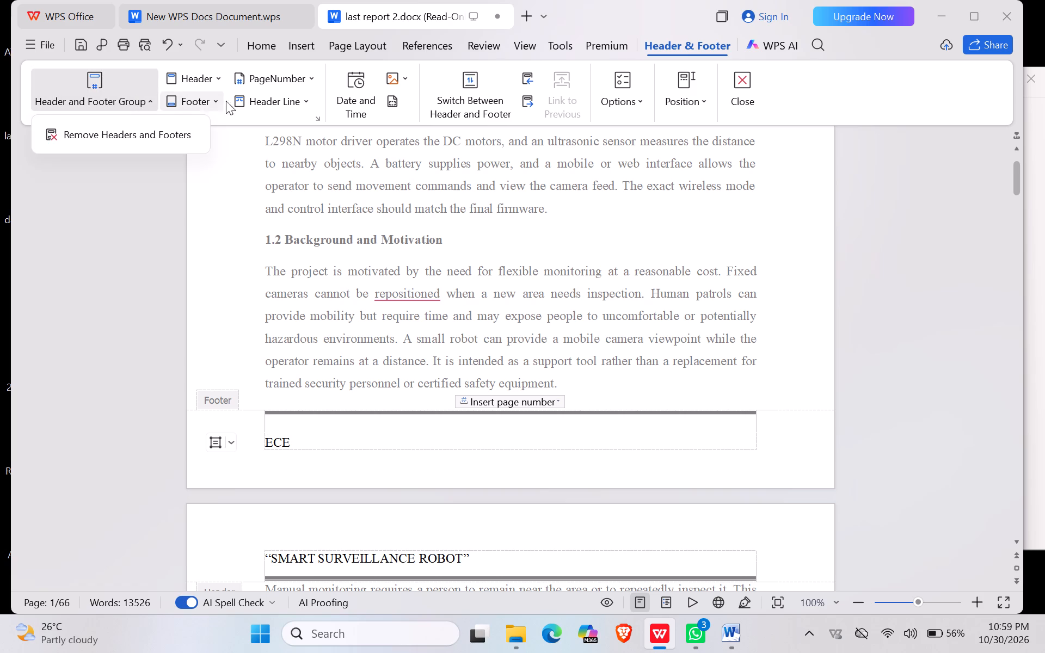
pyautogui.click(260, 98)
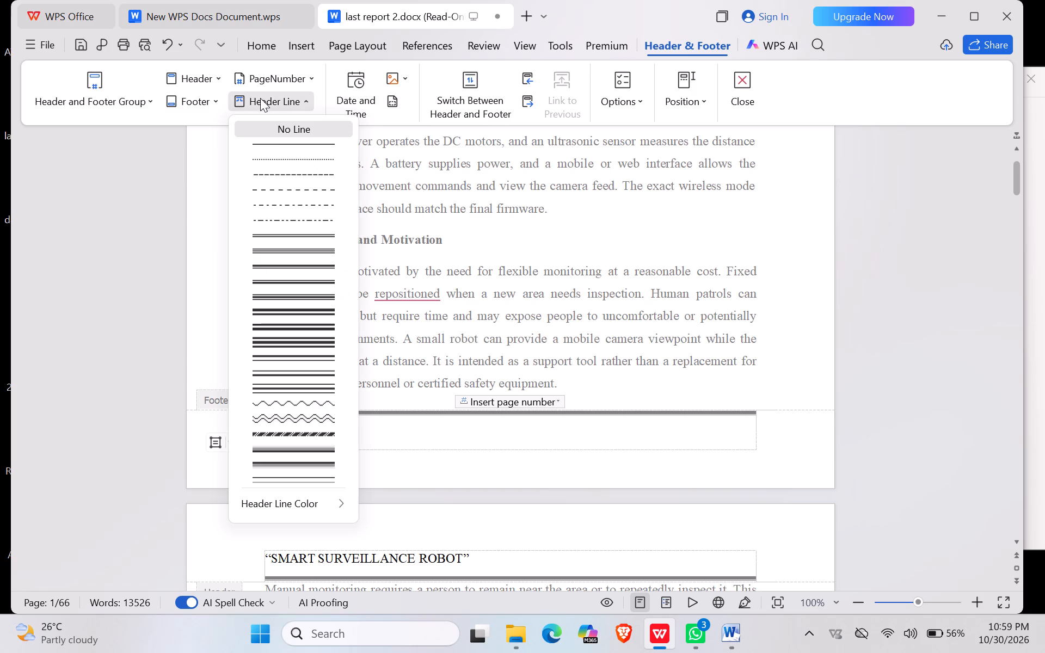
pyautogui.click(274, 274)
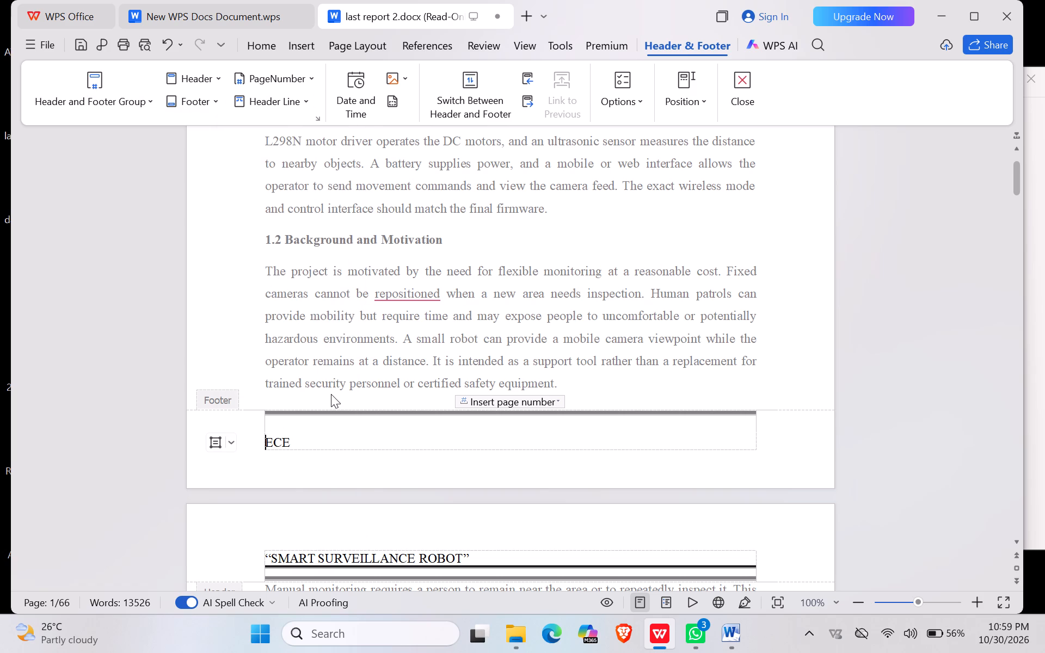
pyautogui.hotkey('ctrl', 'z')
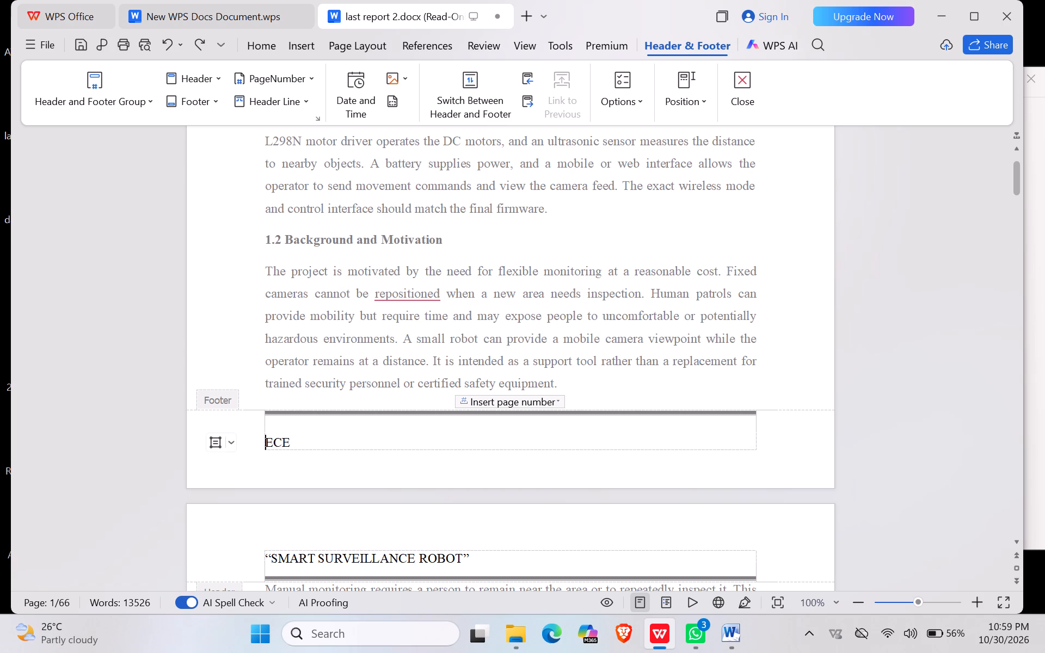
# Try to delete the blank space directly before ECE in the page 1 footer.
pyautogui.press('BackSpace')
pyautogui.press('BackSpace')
# Return to the page 1 header and close the window holding last report 2.docx.
pyautogui.scroll(4, 647, 157)
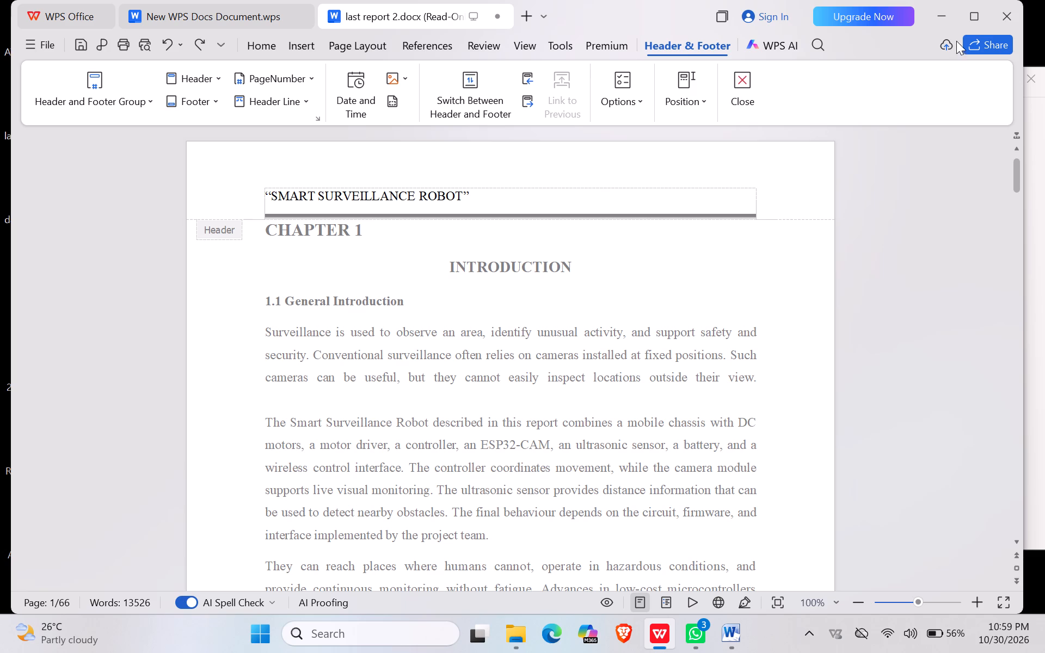
pyautogui.click(996, 19)
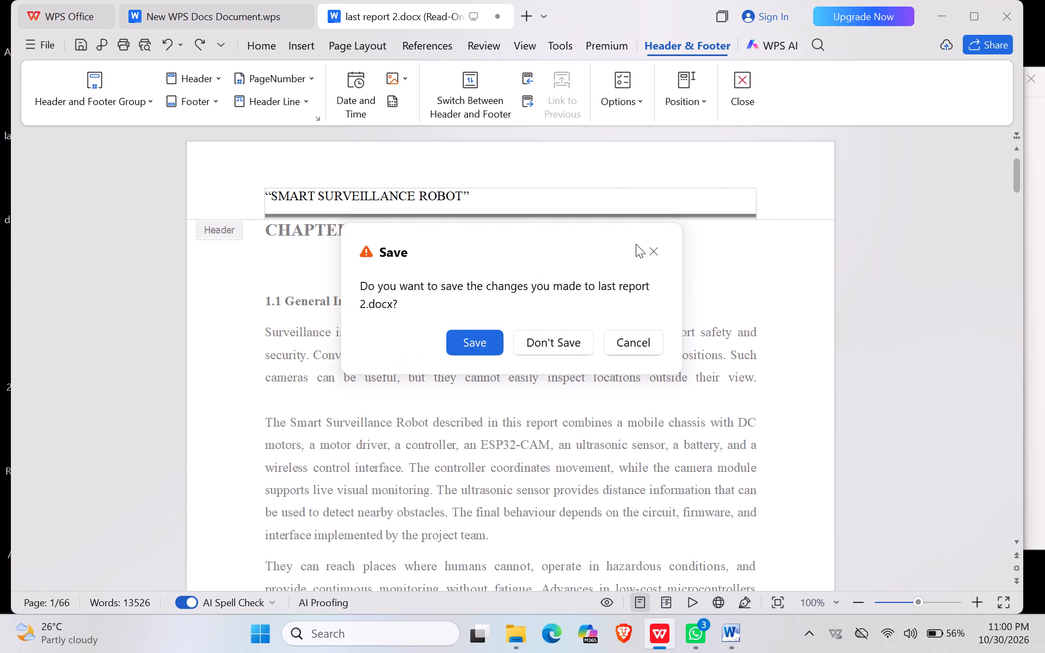
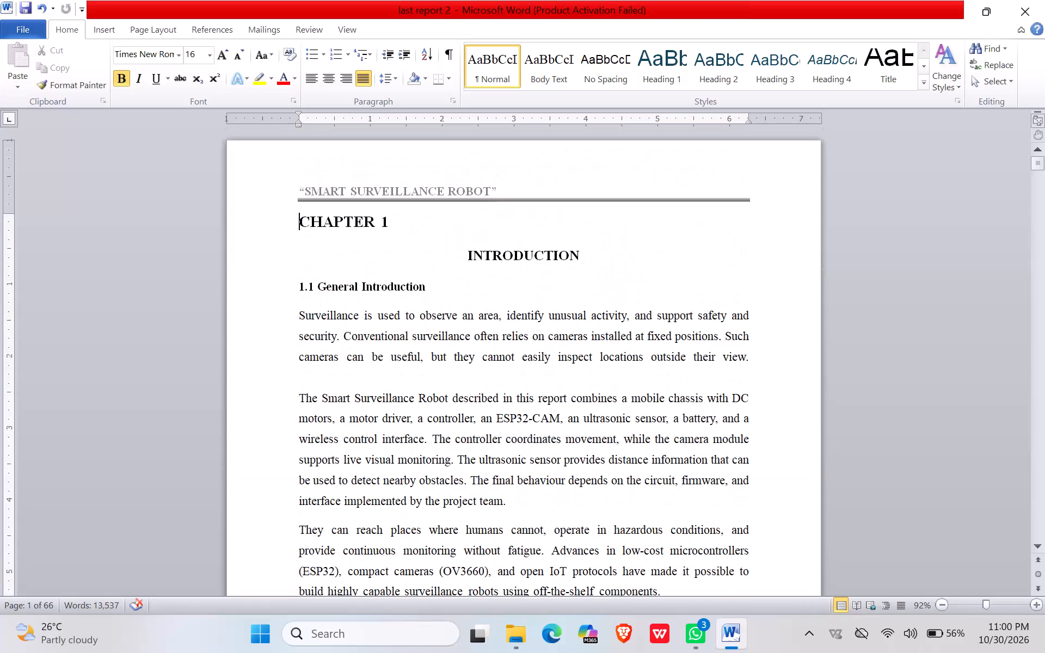
# Remove the “SMART SURVEILLANCE ROBOT” header from last report 2 in Microsoft Word.
pyautogui.click(99, 30)
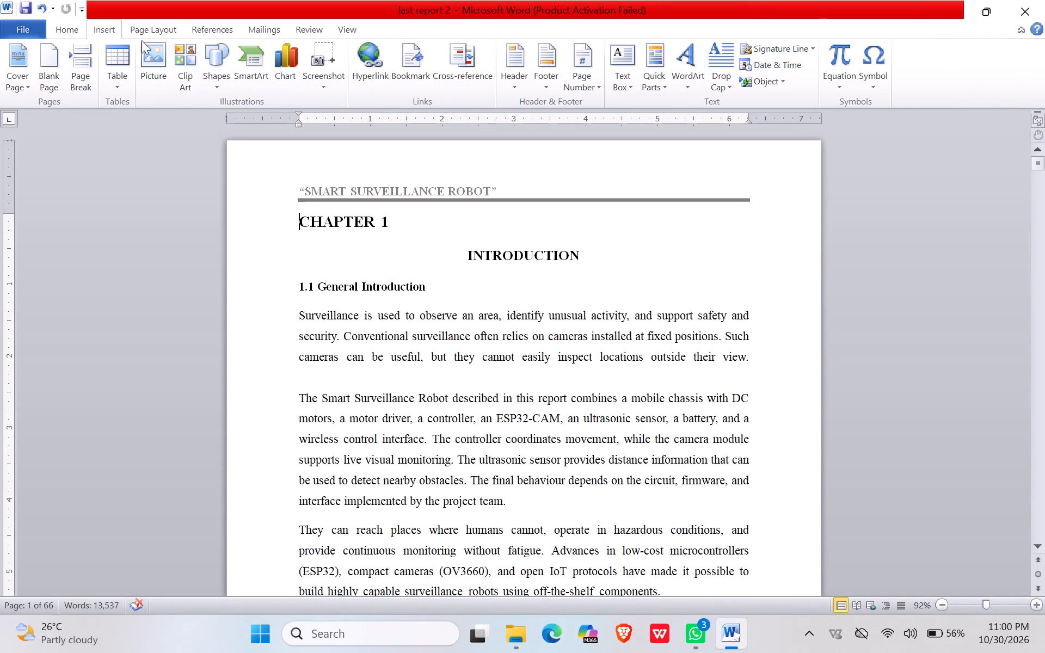
pyautogui.click(519, 74)
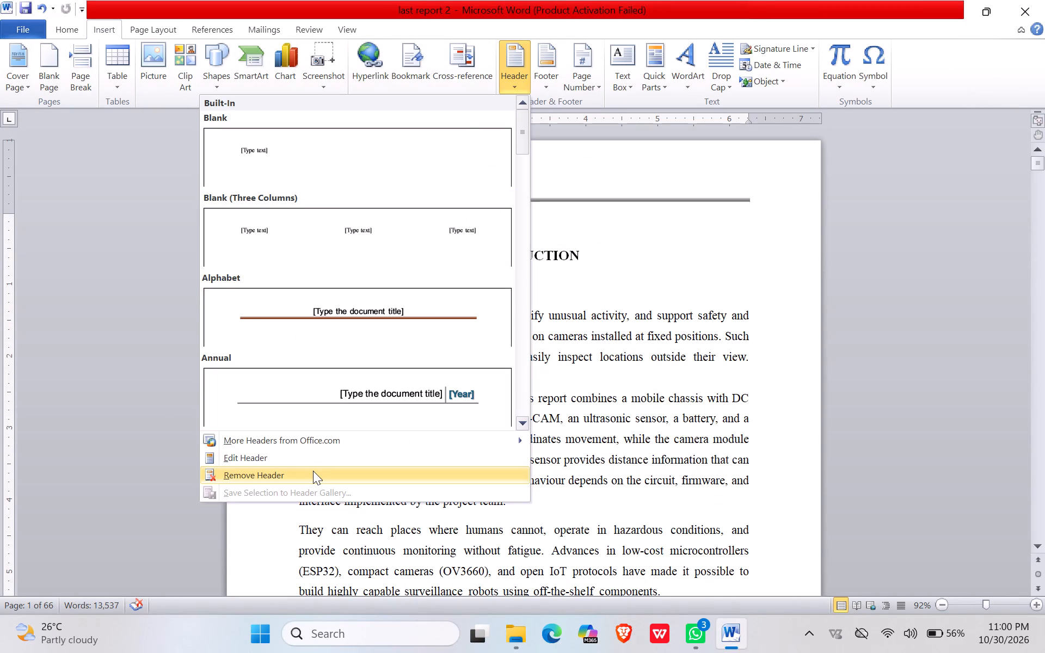
pyautogui.click(313, 473)
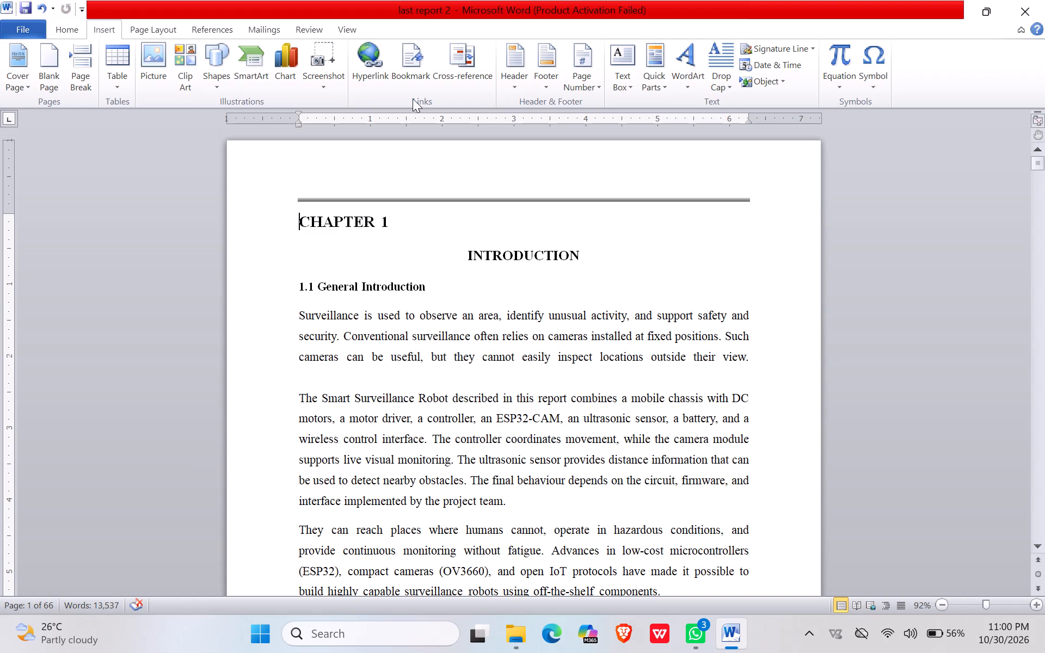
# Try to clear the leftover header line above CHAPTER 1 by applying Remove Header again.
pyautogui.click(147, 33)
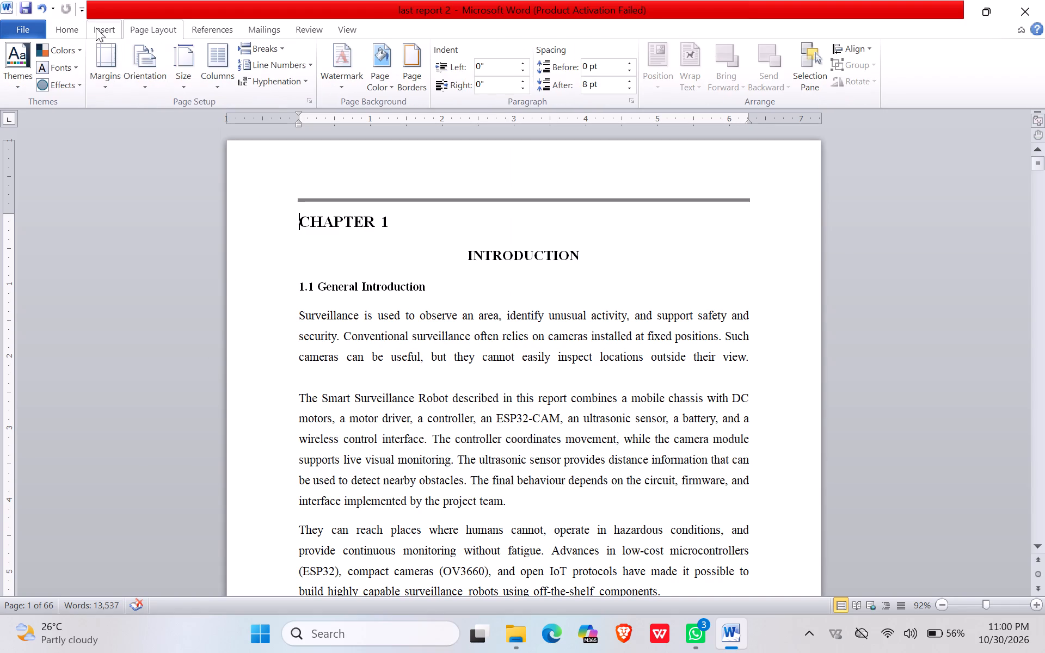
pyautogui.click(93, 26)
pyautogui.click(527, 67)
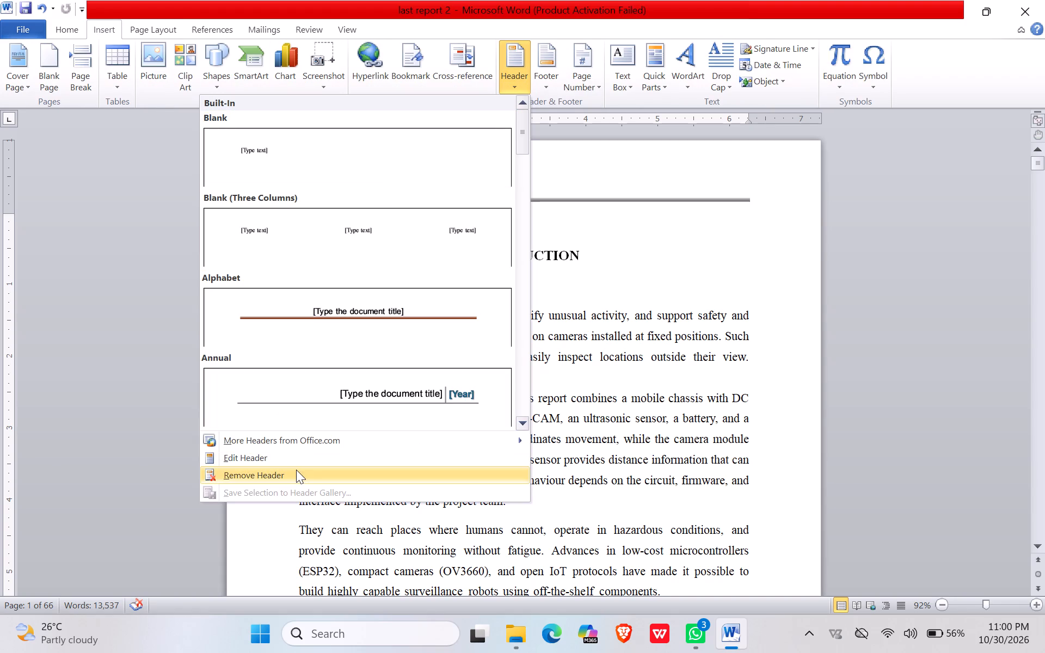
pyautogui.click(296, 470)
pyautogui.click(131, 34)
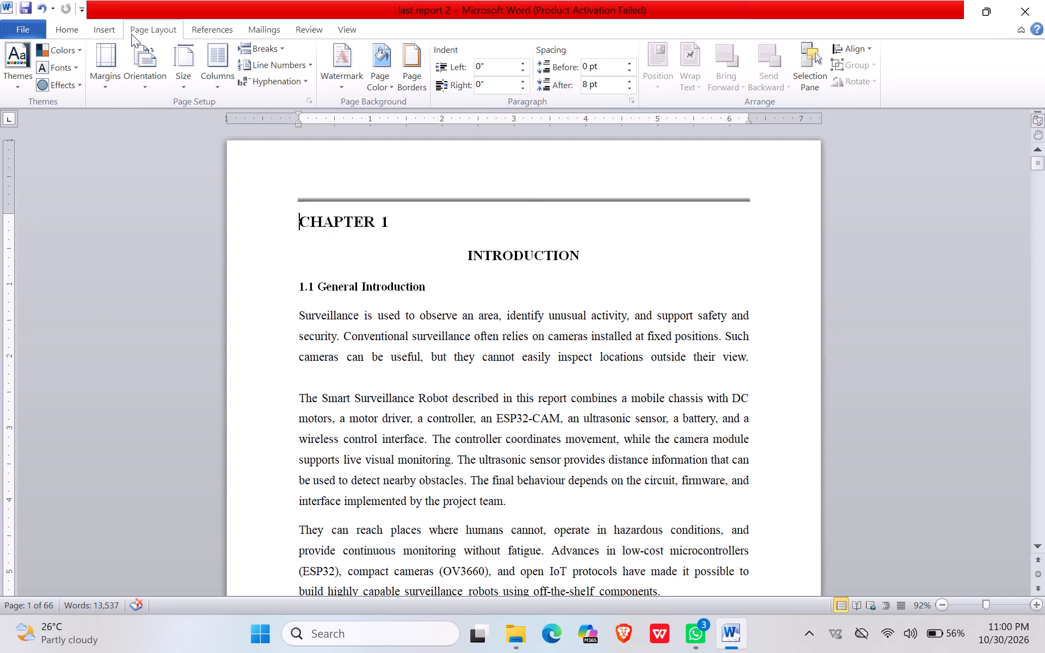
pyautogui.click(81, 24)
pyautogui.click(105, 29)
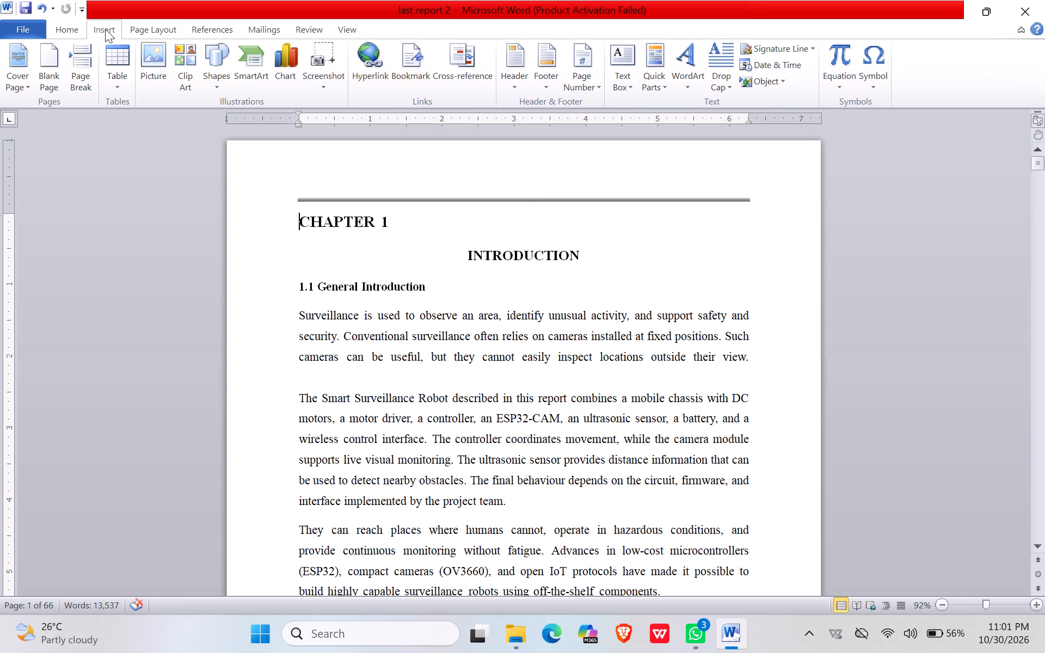
# Open the page 1 header for editing and try Remove Header on its remaining border line.
pyautogui.tripleClick(359, 196)
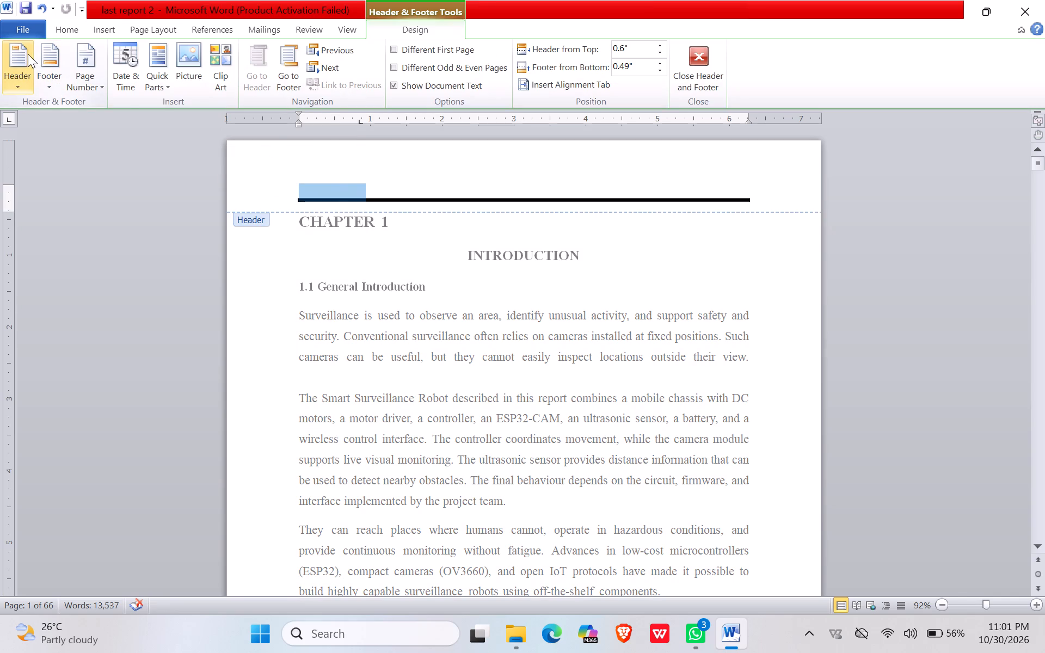
pyautogui.click(28, 54)
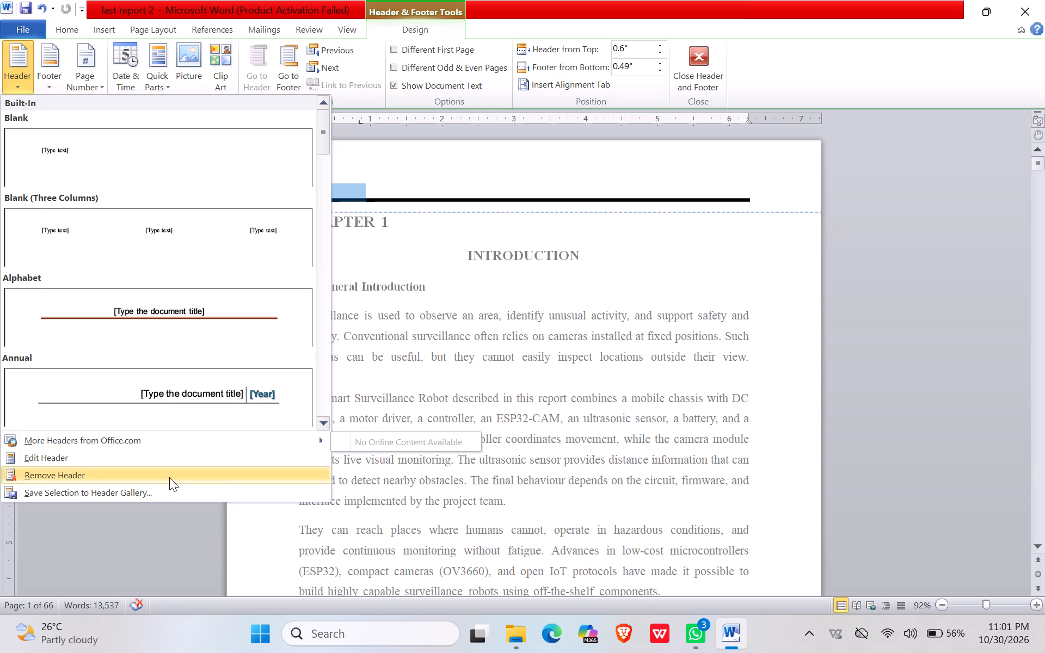
pyautogui.click(169, 477)
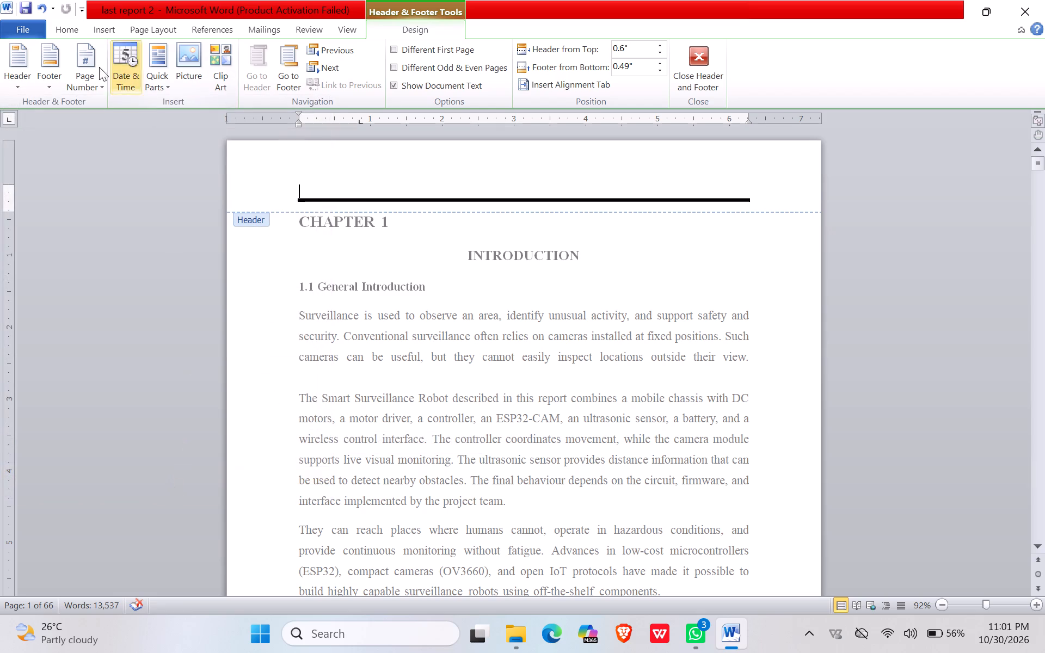
pyautogui.click(22, 71)
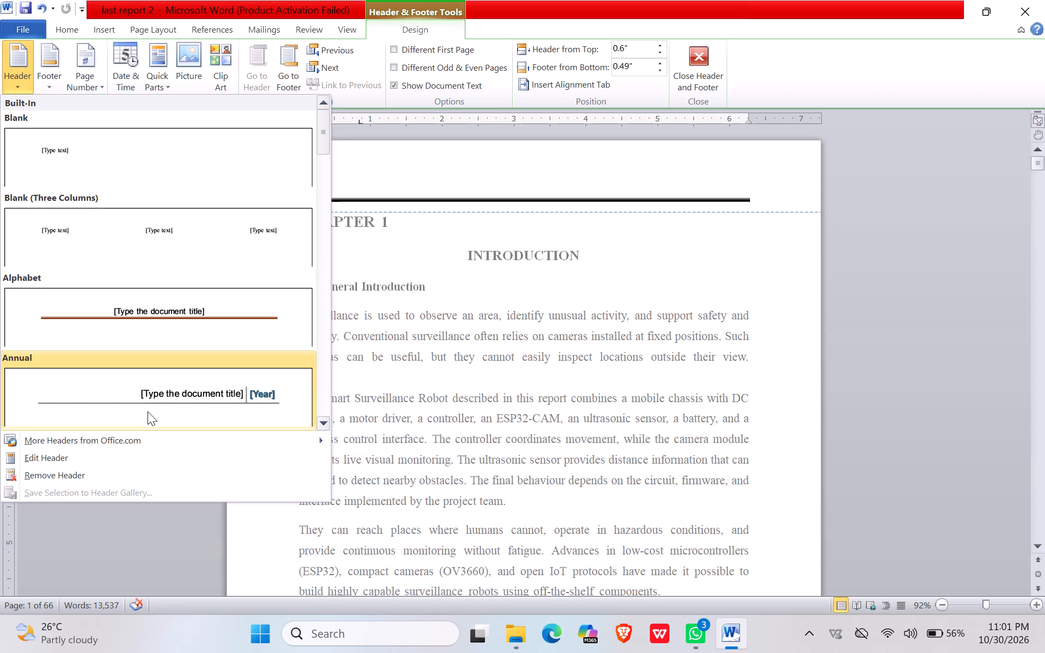
pyautogui.click(80, 469)
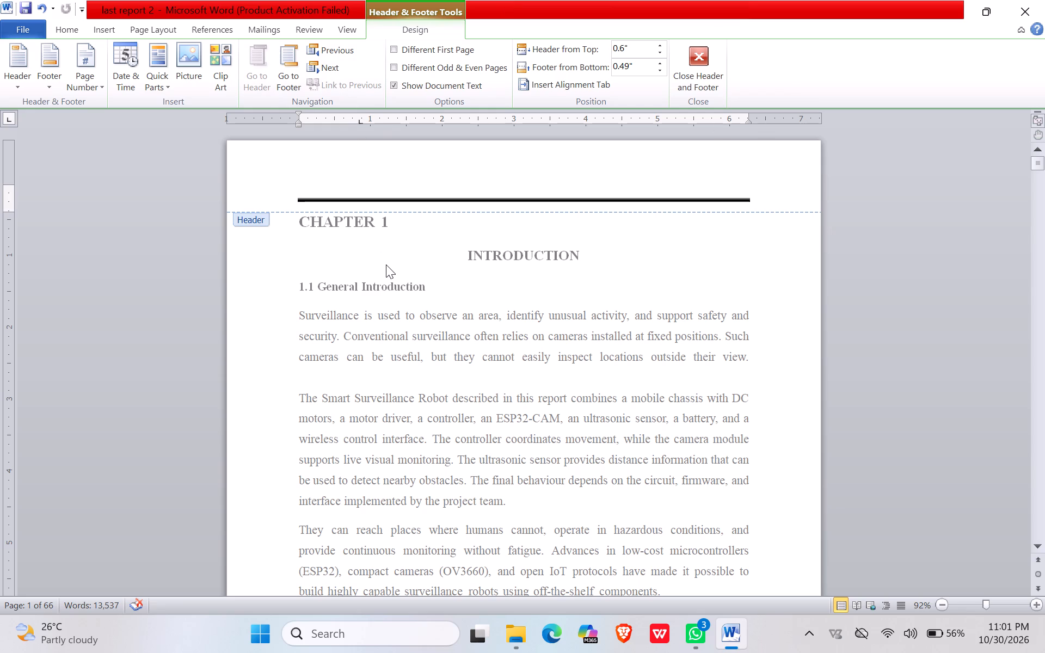
pyautogui.click(643, 238)
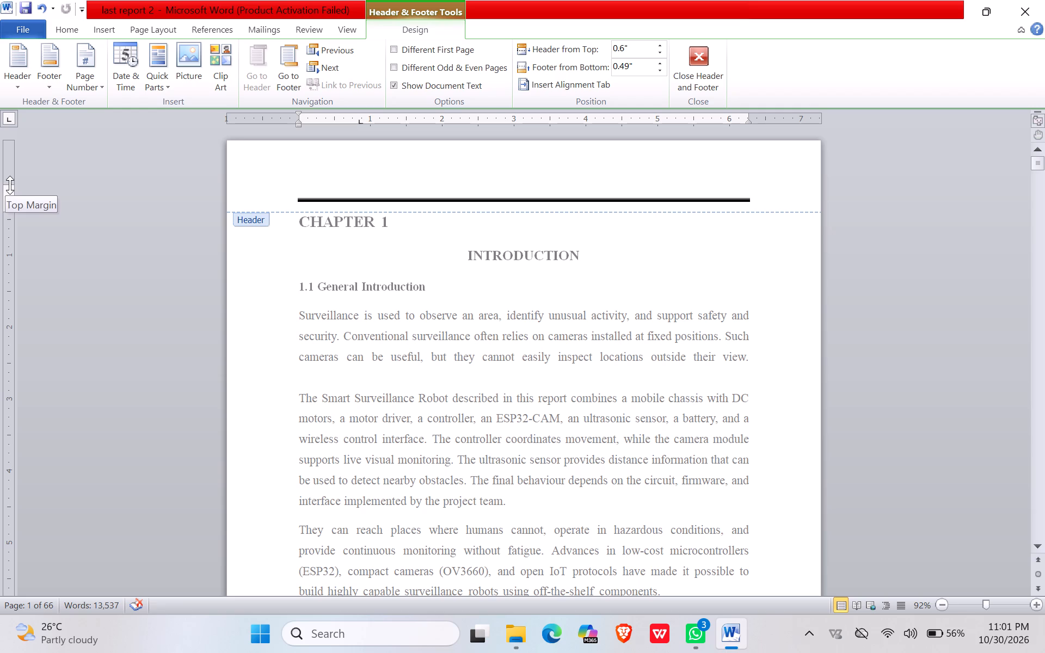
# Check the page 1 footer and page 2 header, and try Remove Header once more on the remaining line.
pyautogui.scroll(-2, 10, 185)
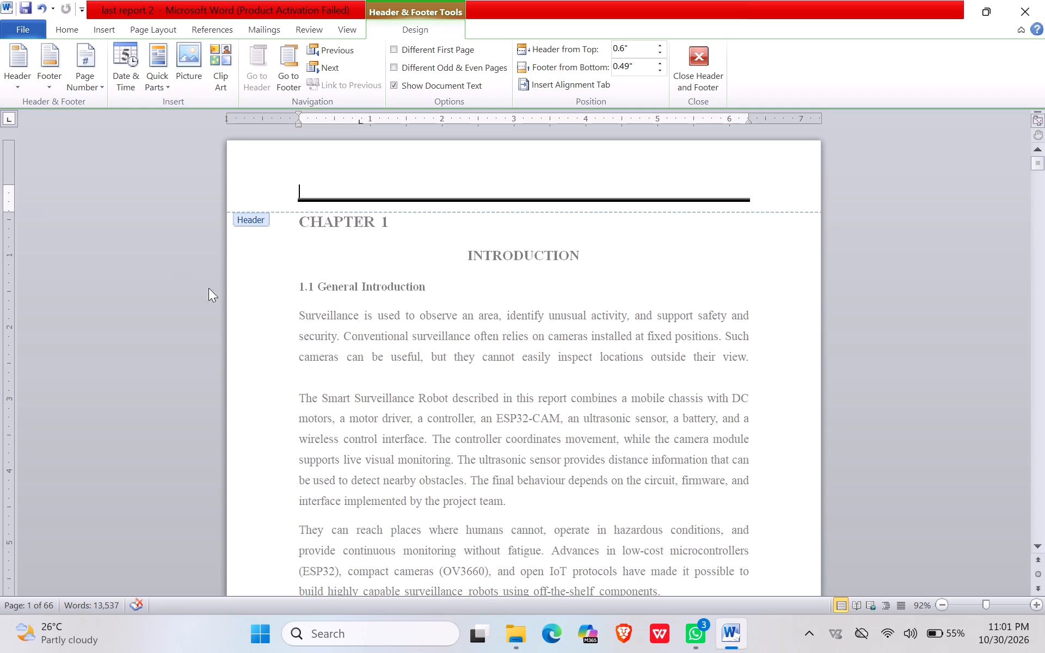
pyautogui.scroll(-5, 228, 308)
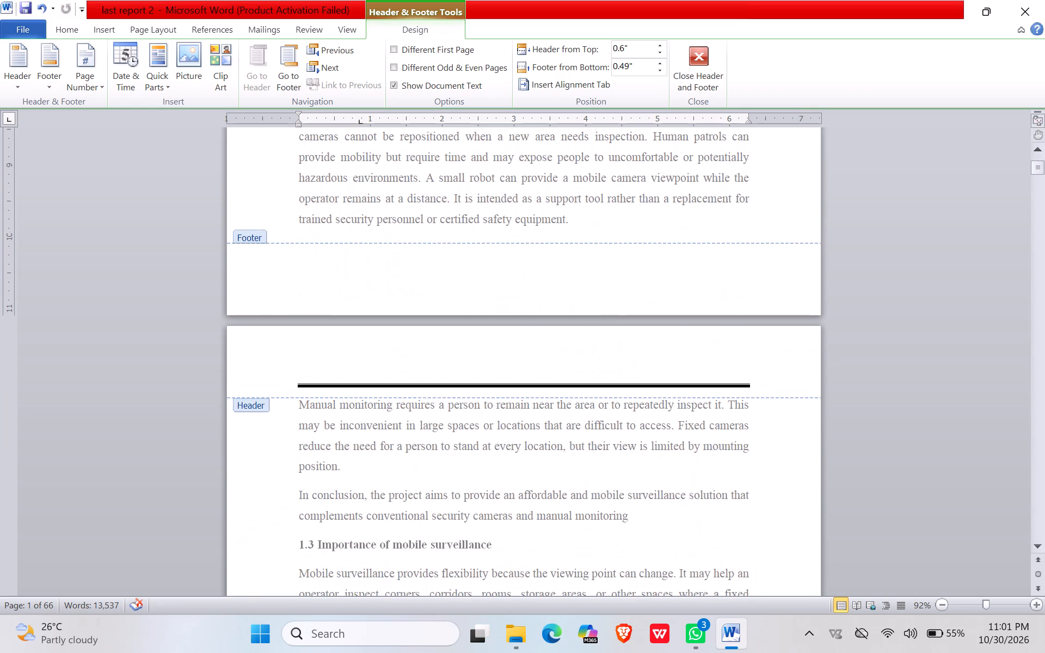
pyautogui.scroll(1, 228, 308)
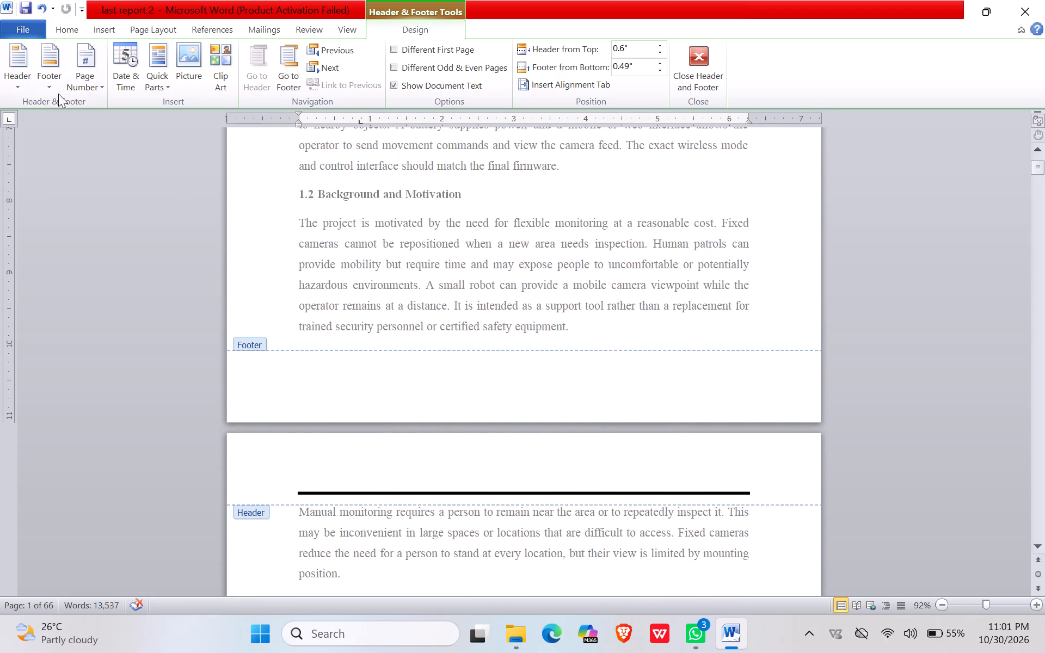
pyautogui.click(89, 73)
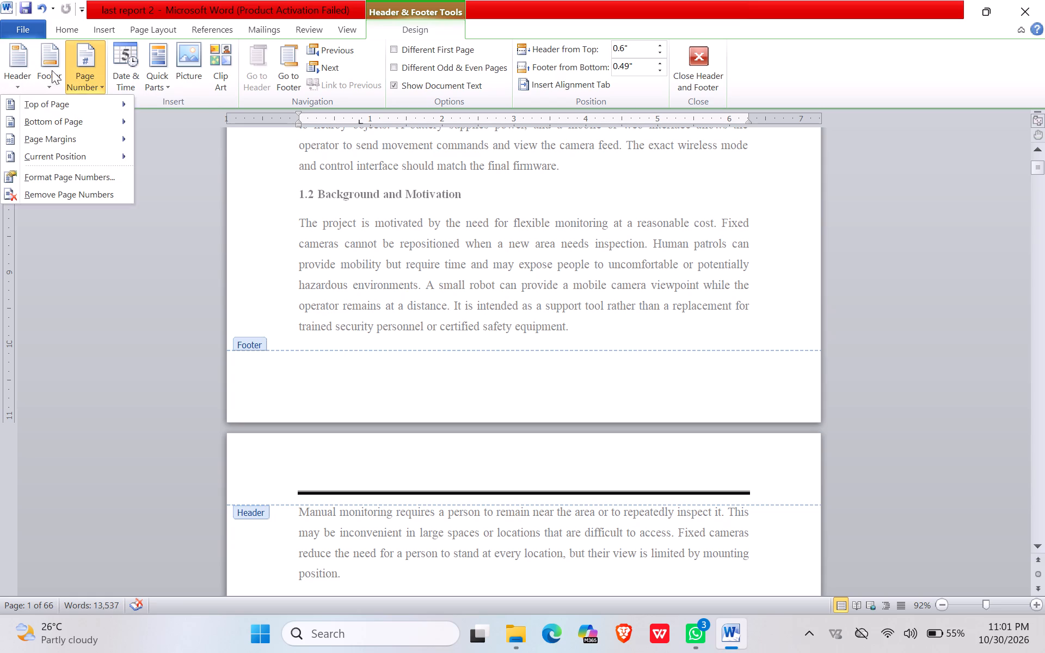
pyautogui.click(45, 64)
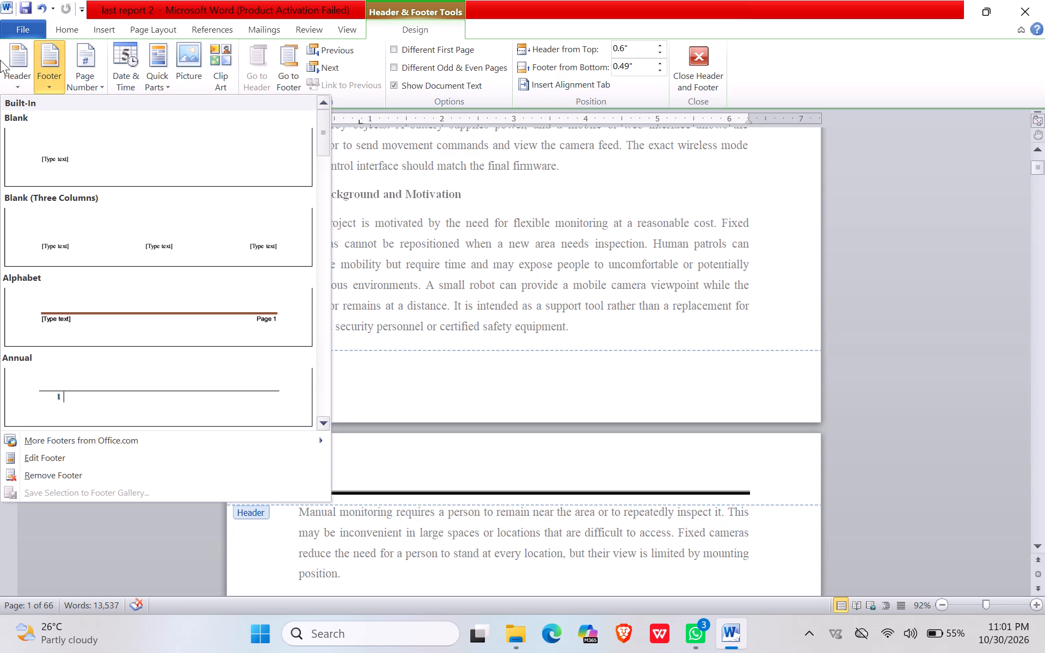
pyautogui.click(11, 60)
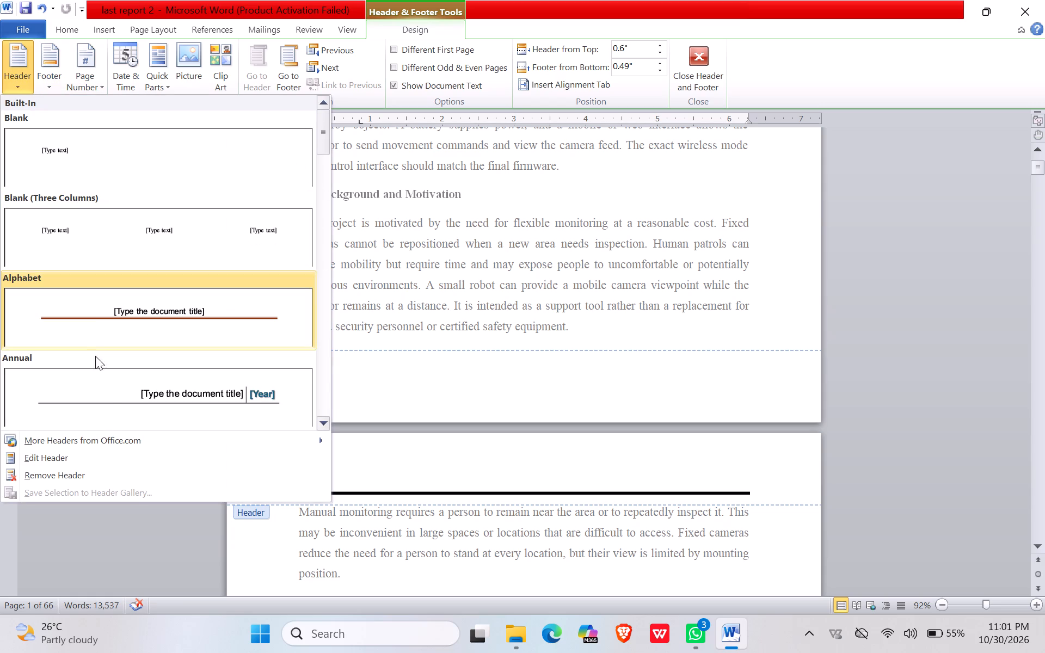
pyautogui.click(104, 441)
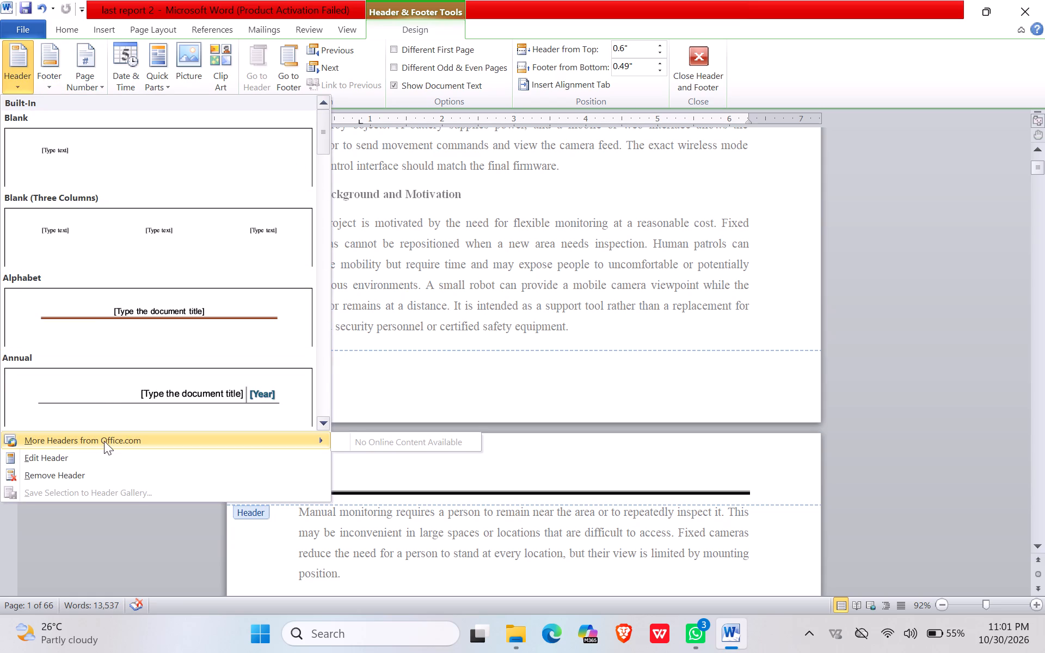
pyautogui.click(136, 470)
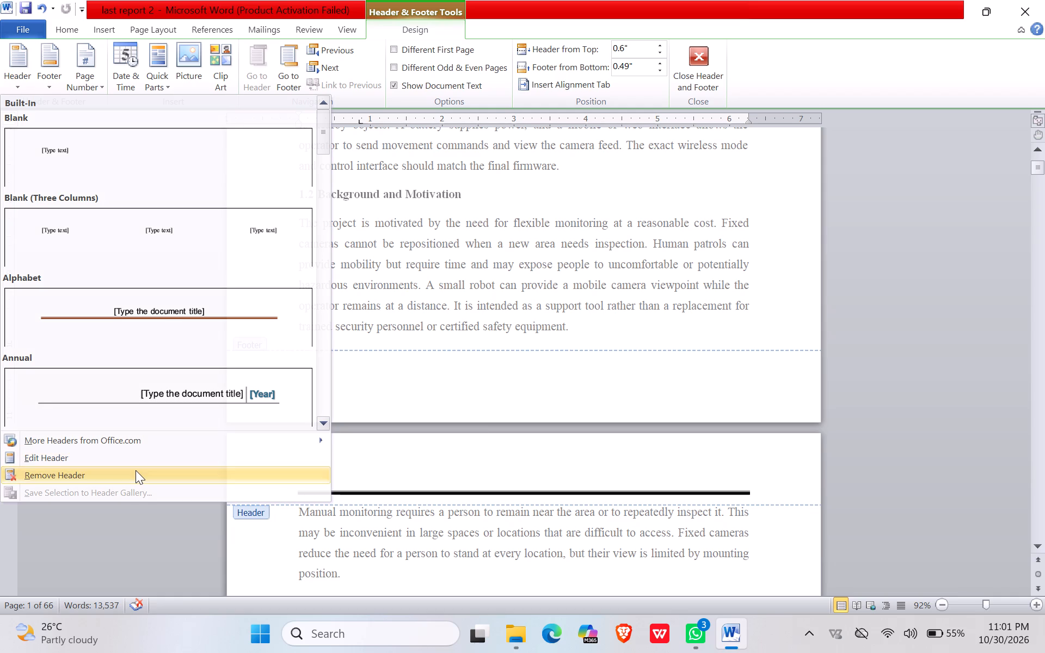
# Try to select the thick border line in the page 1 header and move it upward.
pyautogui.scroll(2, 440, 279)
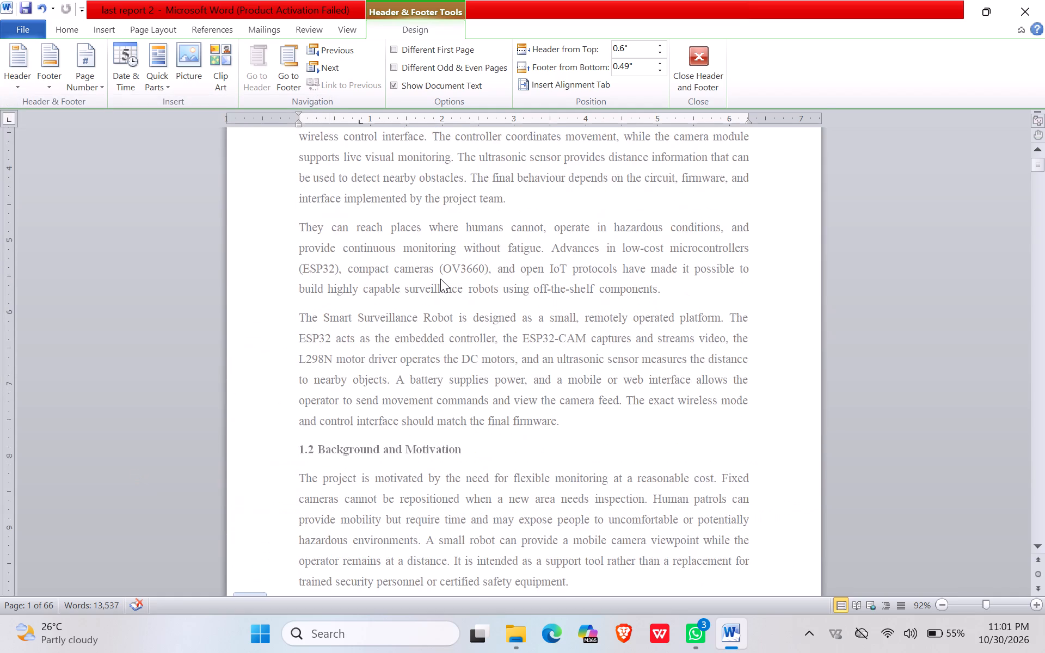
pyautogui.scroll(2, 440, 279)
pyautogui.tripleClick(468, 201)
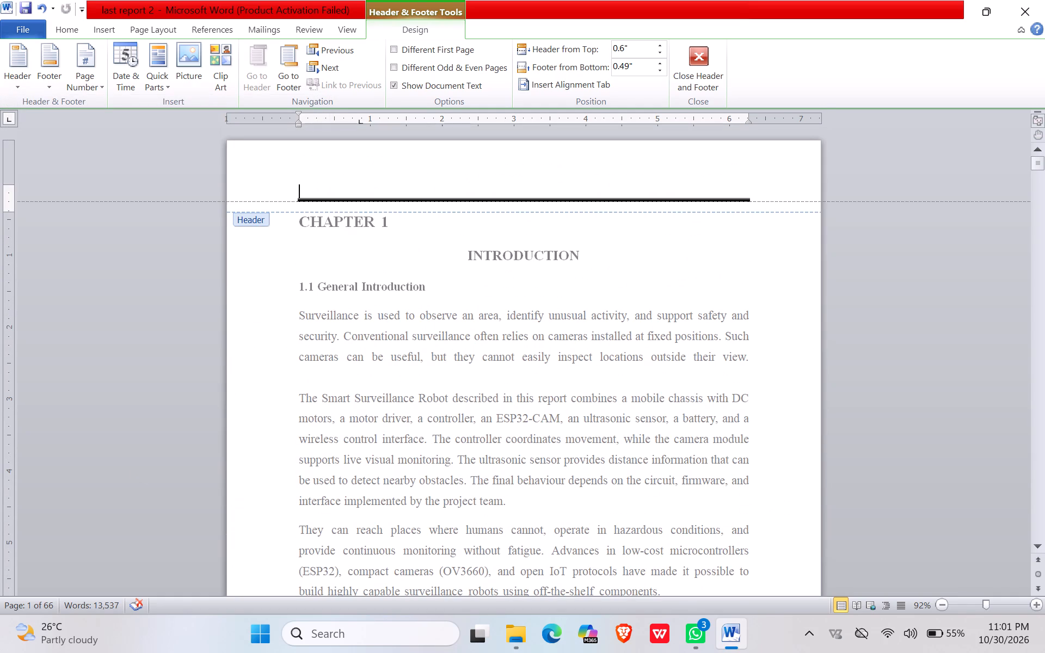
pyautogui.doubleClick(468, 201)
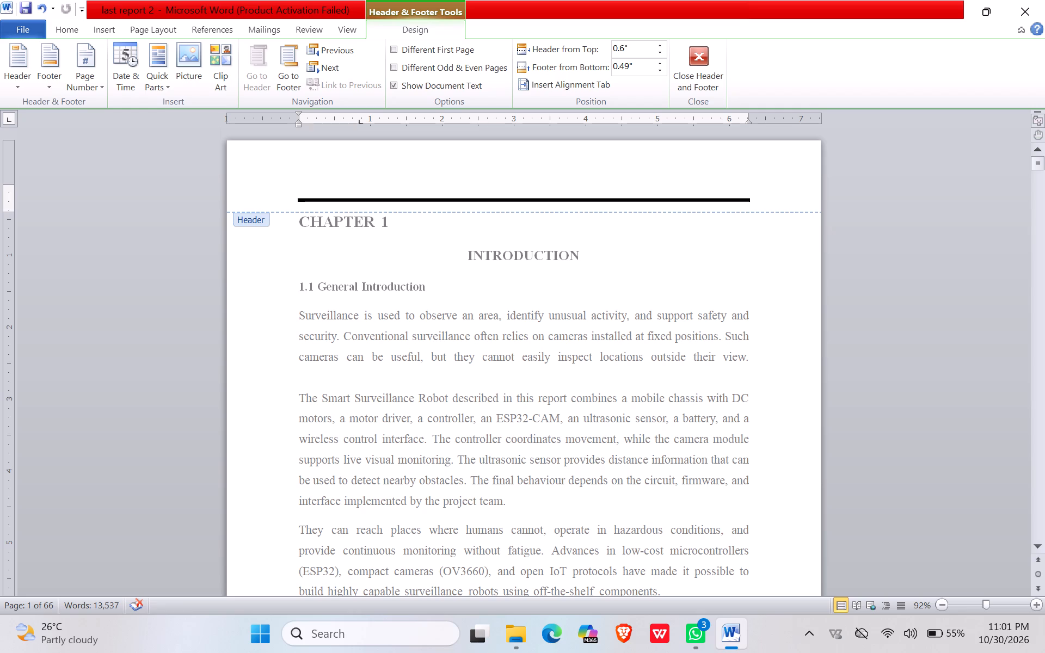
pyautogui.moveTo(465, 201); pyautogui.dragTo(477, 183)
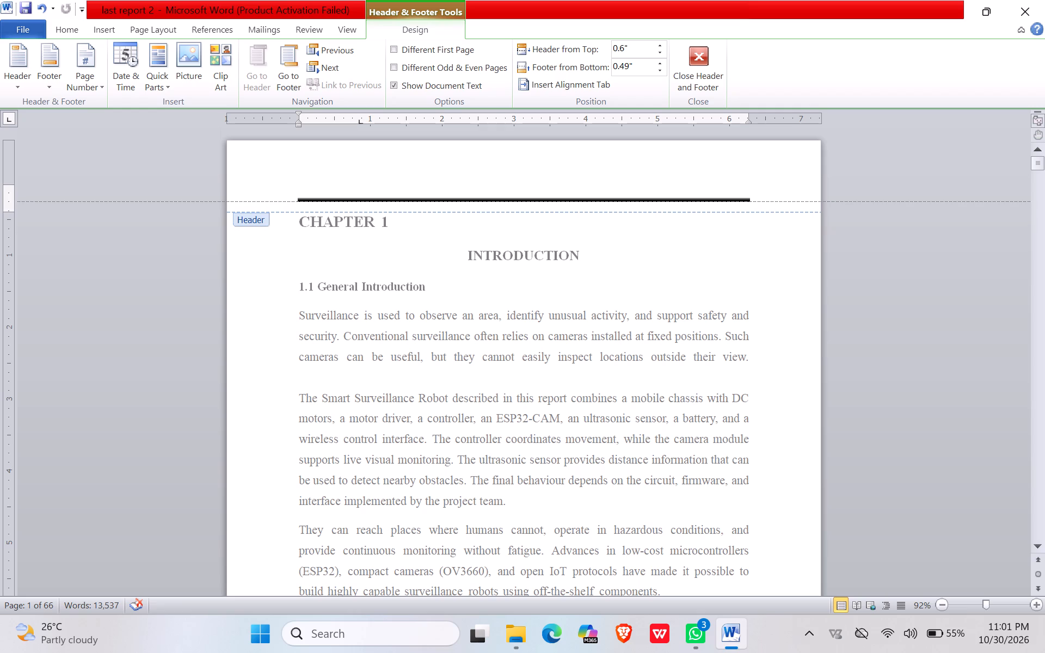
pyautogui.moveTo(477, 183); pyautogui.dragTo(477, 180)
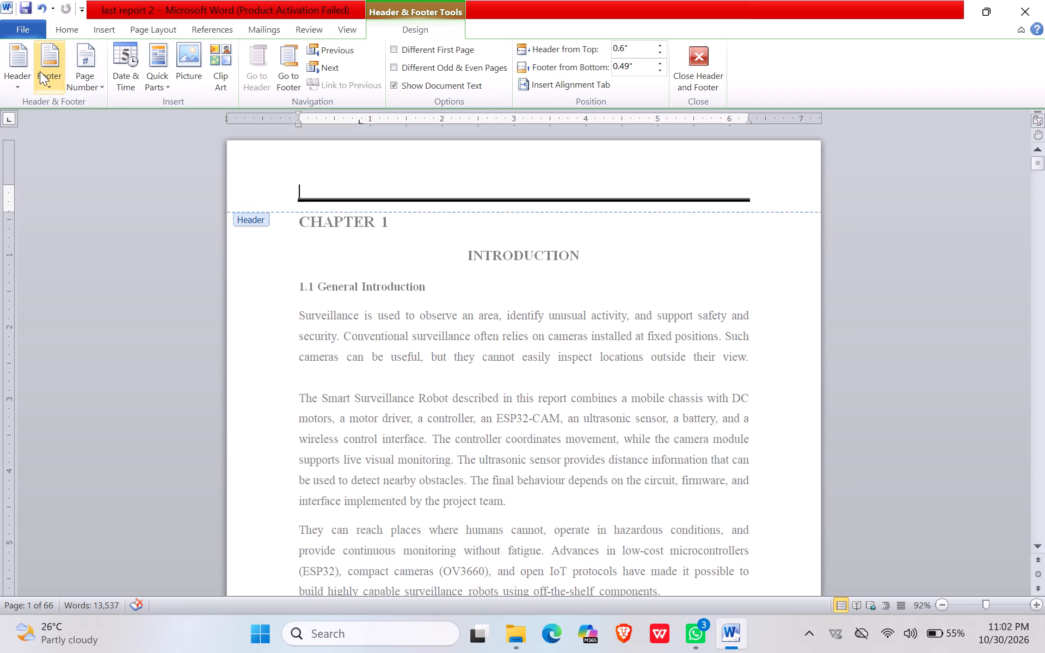
# Try Remove Header again on the thick line above CHAPTER 1, and leave header editing to return to the body text.
pyautogui.click(19, 61)
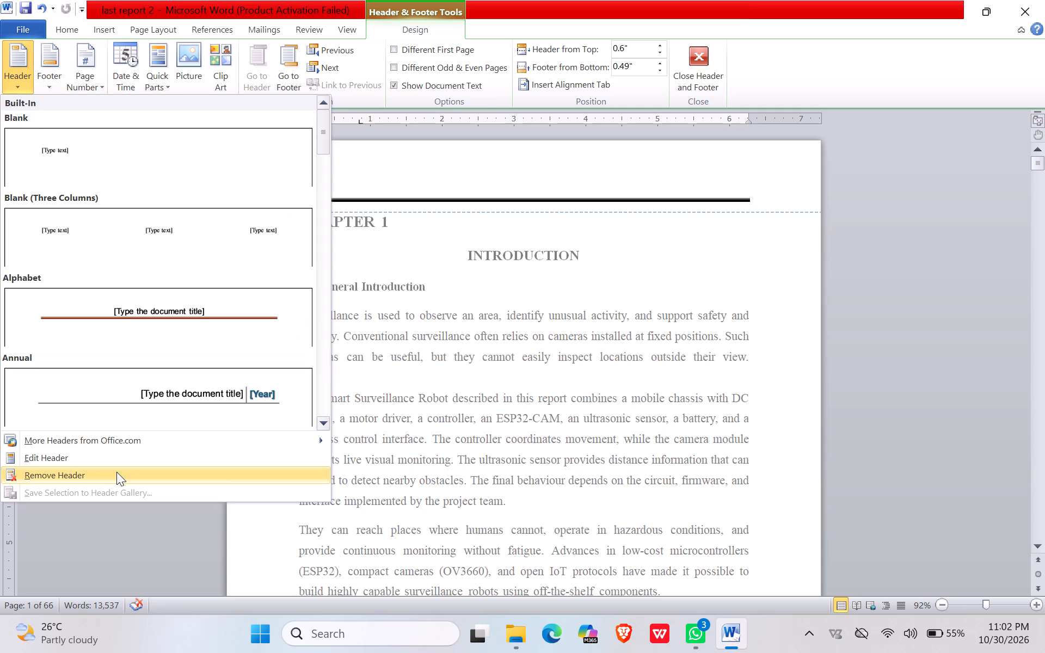
pyautogui.click(116, 472)
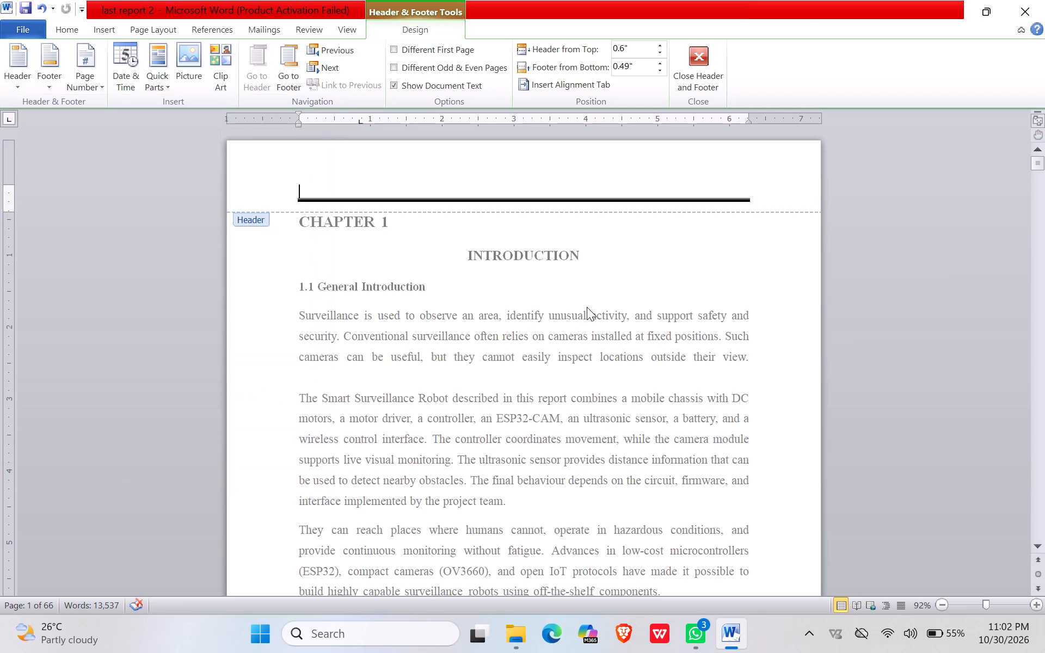
pyautogui.click(689, 68)
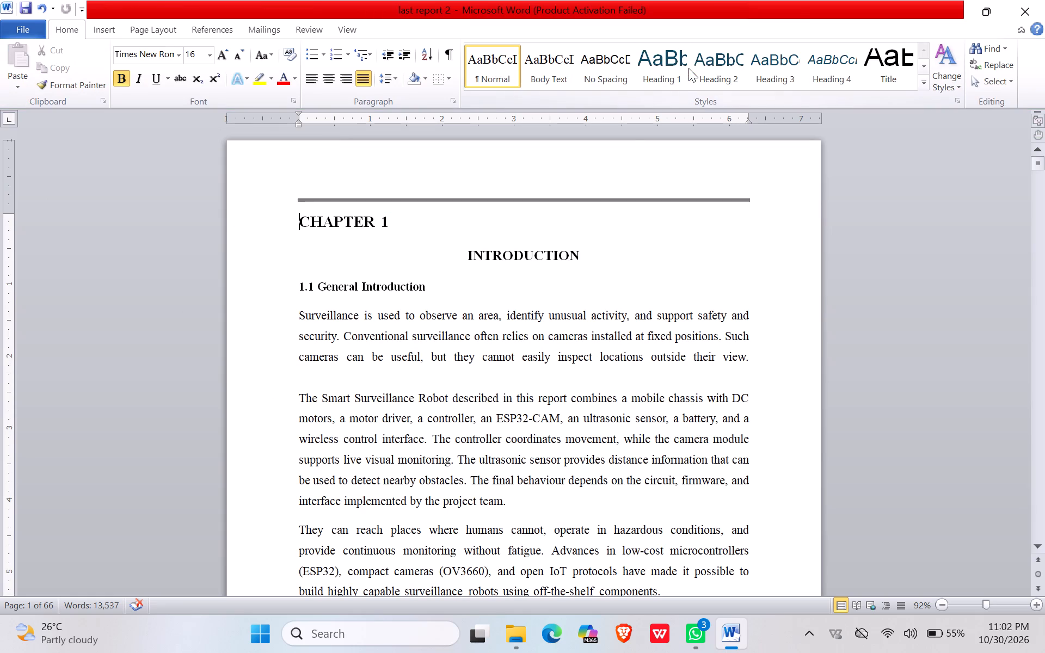
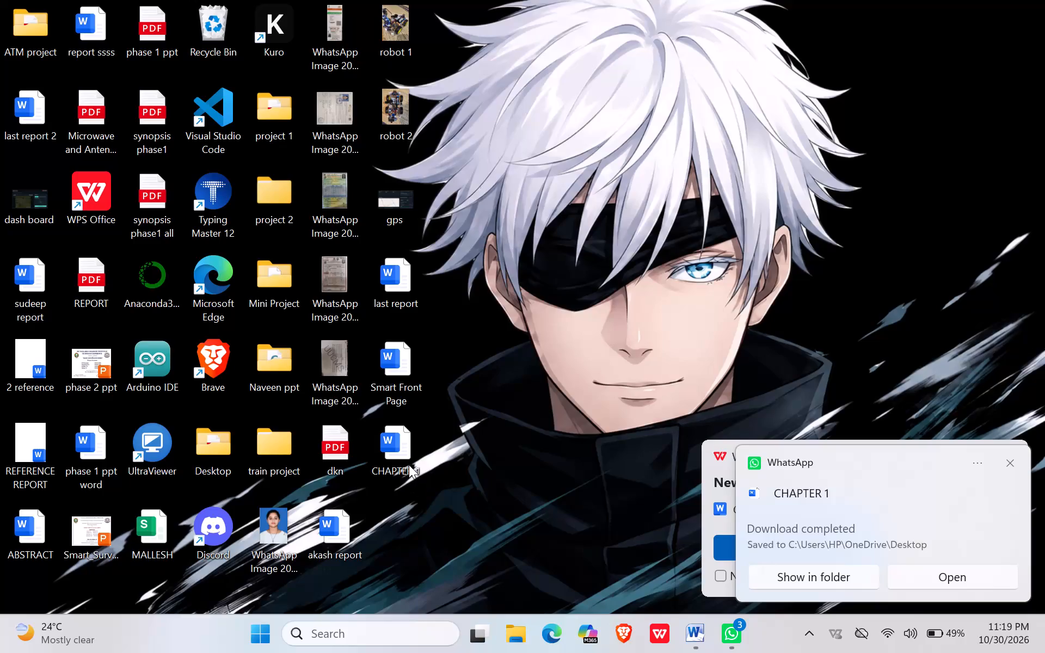
# Open the CHAPTER 1 document from the Desktop to check its first page, and close it again.
pyautogui.doubleClick(409, 465)
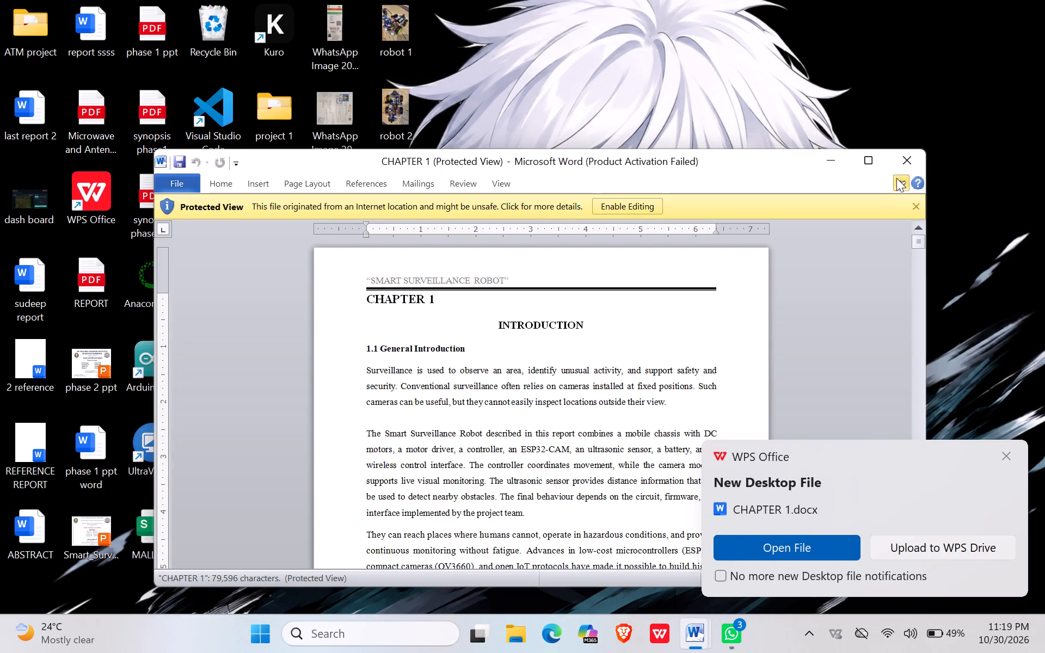
pyautogui.click(906, 154)
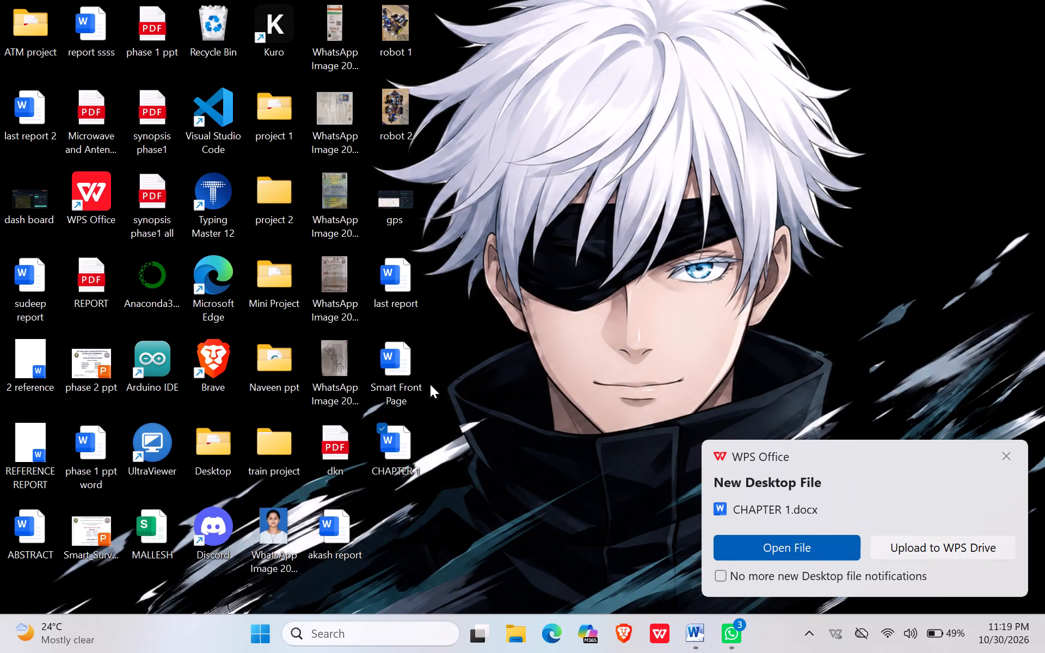
# Open the CHAPTER 1 document from the desktop with WPS Office.
pyautogui.rightClick(404, 450)
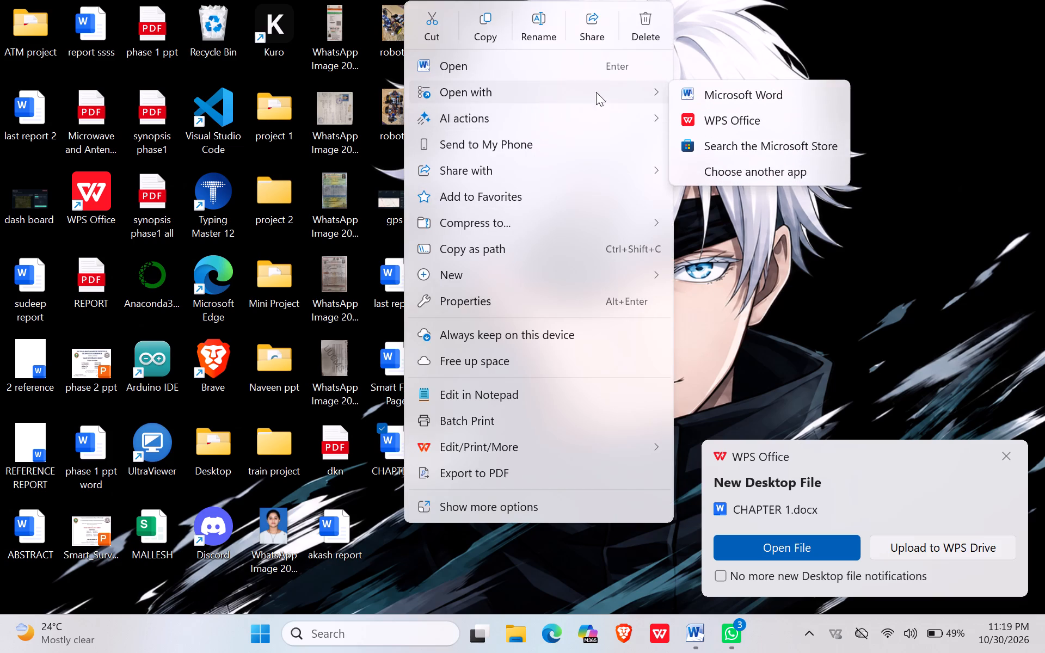
pyautogui.click(715, 122)
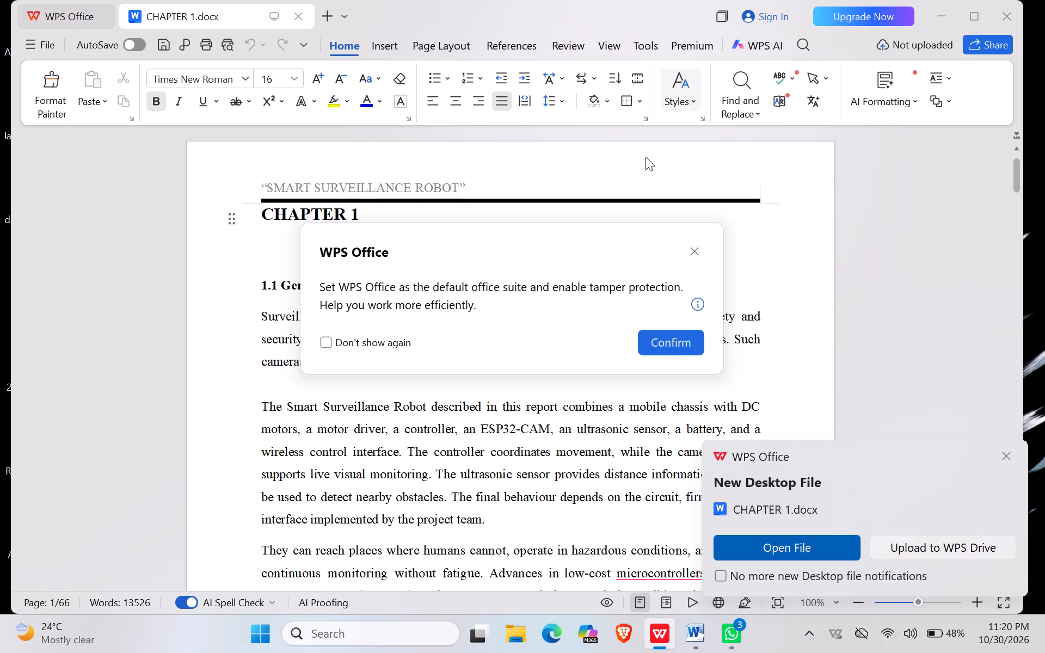
# Accept WPS Office as the default office suite with tamper protection, and dismiss the new desktop file notification.
pyautogui.click(663, 349)
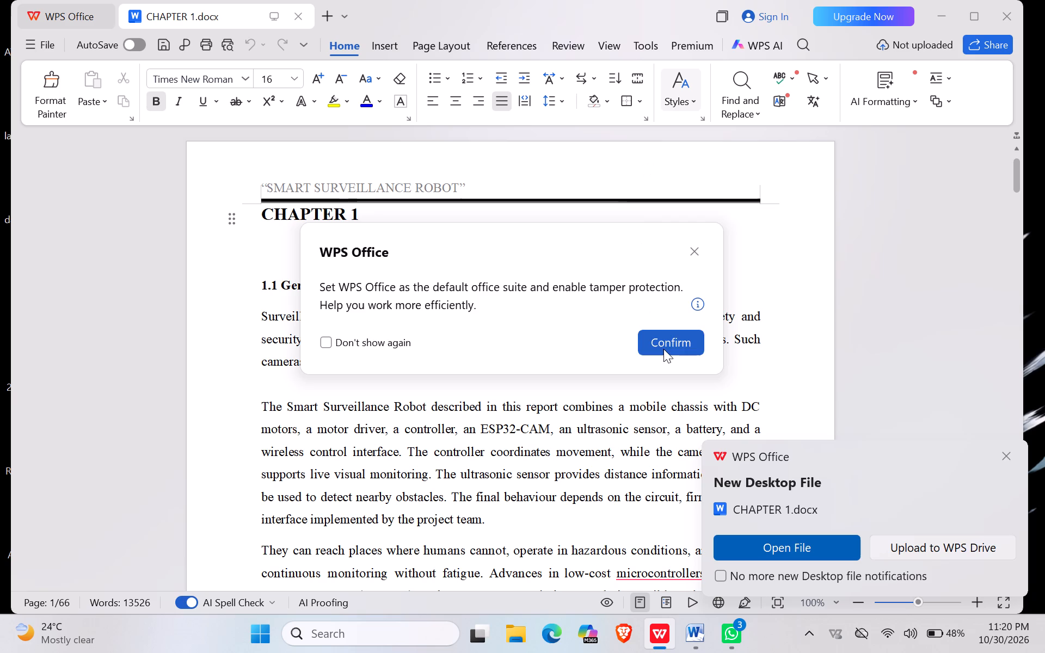
pyautogui.click(1008, 459)
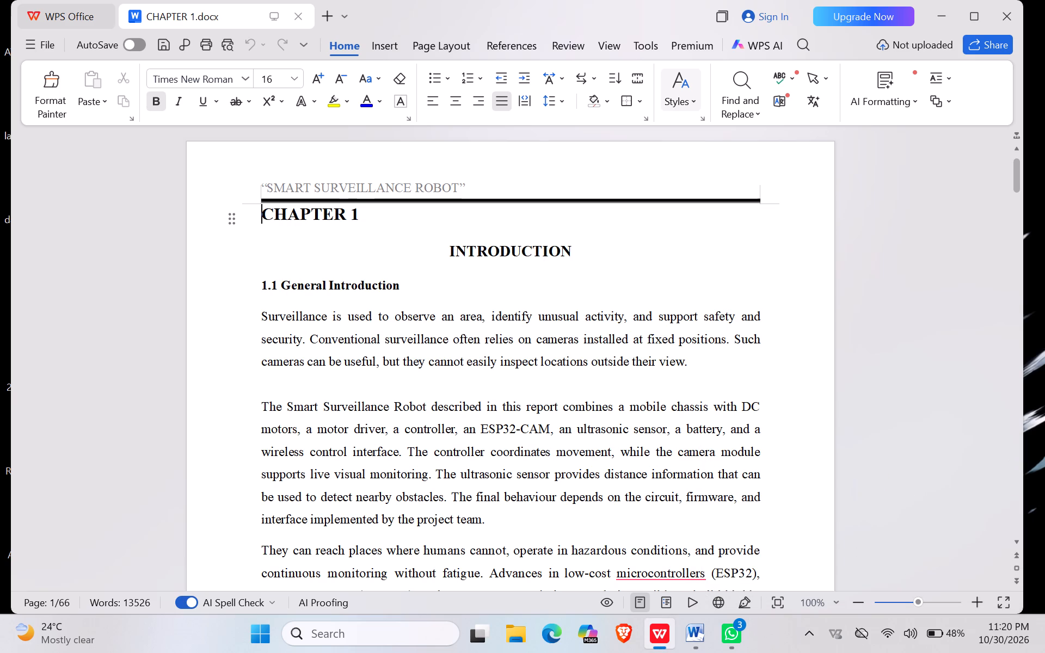
# Examine the headers, footers and body layout on pages 1 and 2 of the report.
pyautogui.scroll(-3, 681, 385)
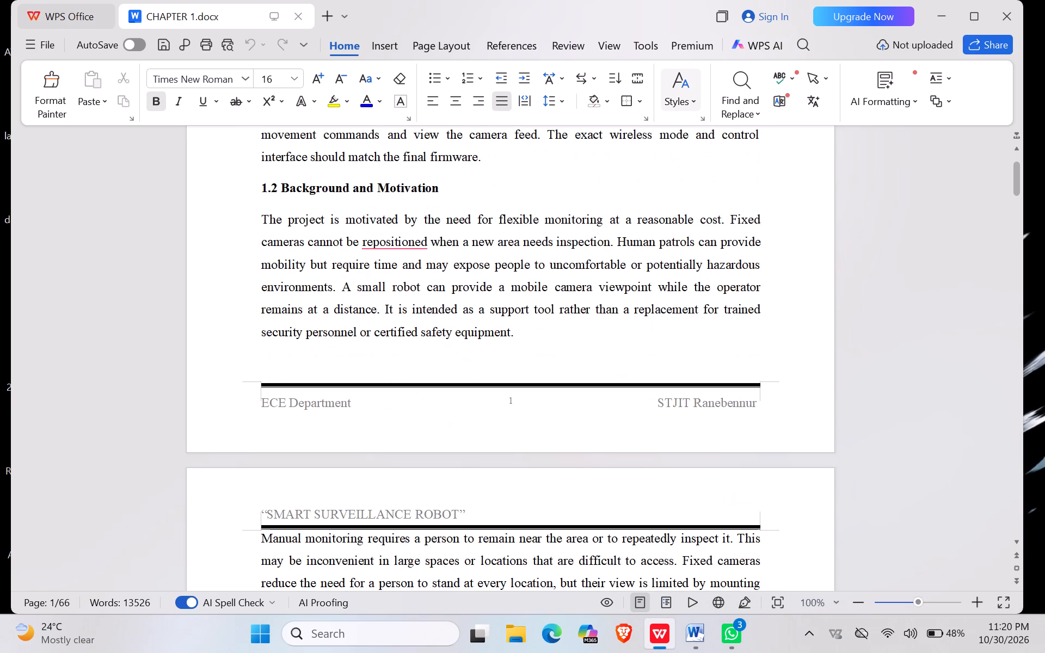
pyautogui.scroll(-1, 473, 439)
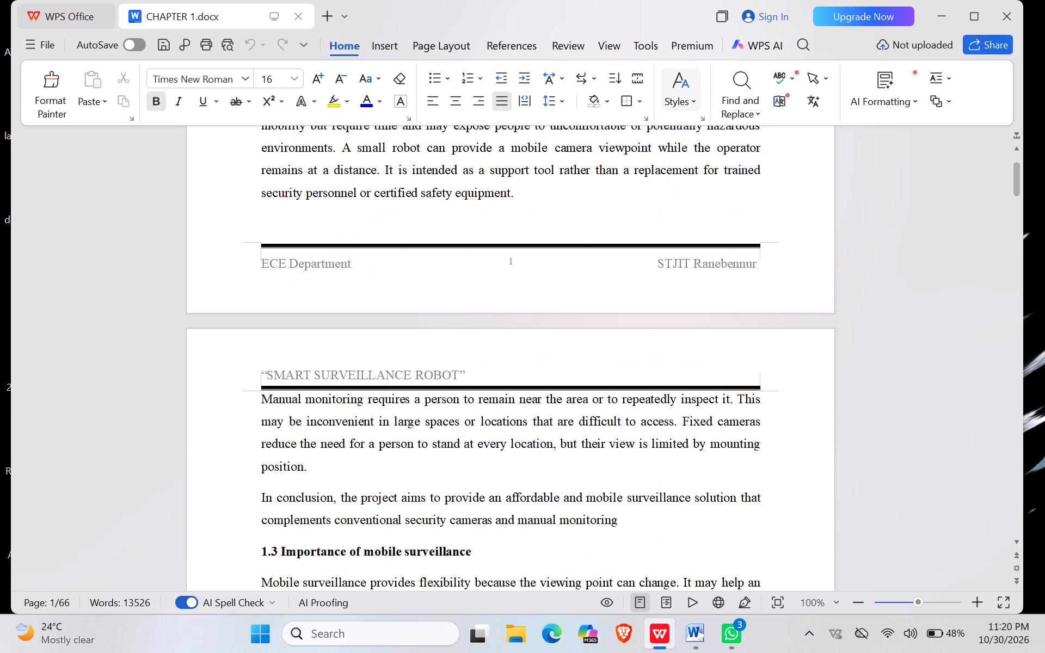
pyautogui.click(473, 439)
pyautogui.scroll(-2, 473, 439)
pyautogui.scroll(2, 473, 439)
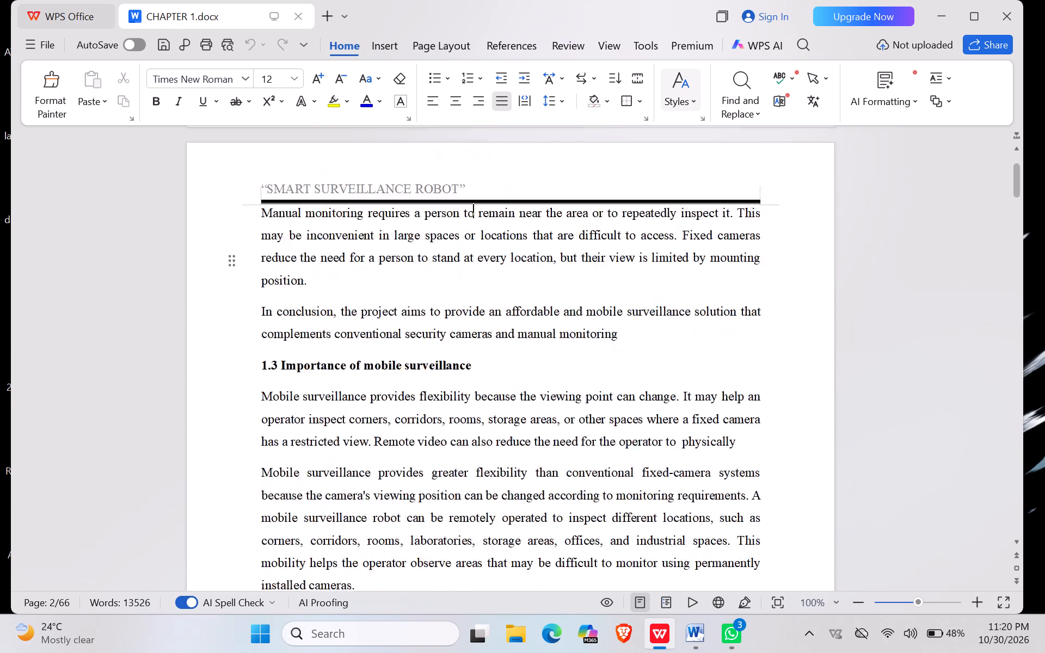
pyautogui.scroll(4, 473, 439)
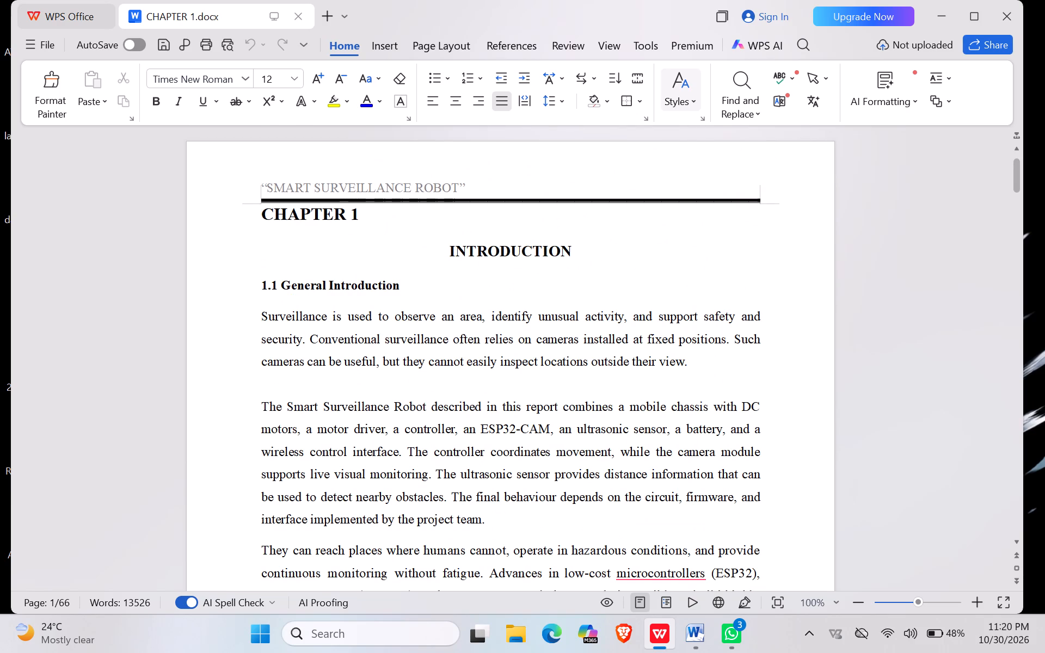
# Capitalize "microcontrollers" in section 1.1 and replace it with the dictionary suggestion "Micro controllers".
pyautogui.scroll(-5, 531, 502)
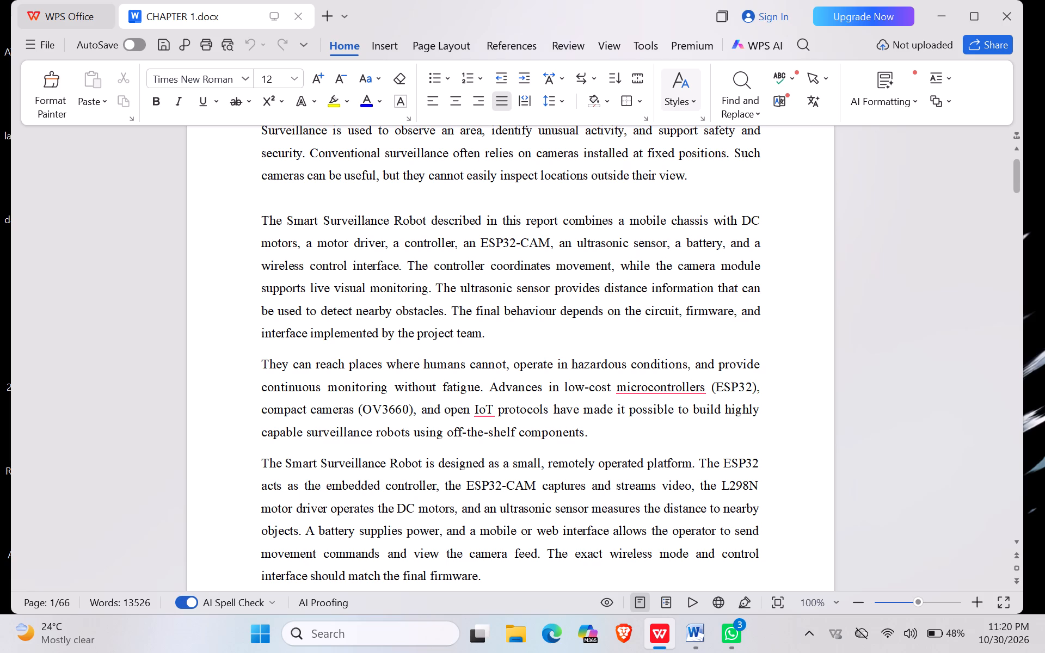
pyautogui.click(626, 389)
pyautogui.press('BackSpace')
pyautogui.hotkey('shift', 'm')
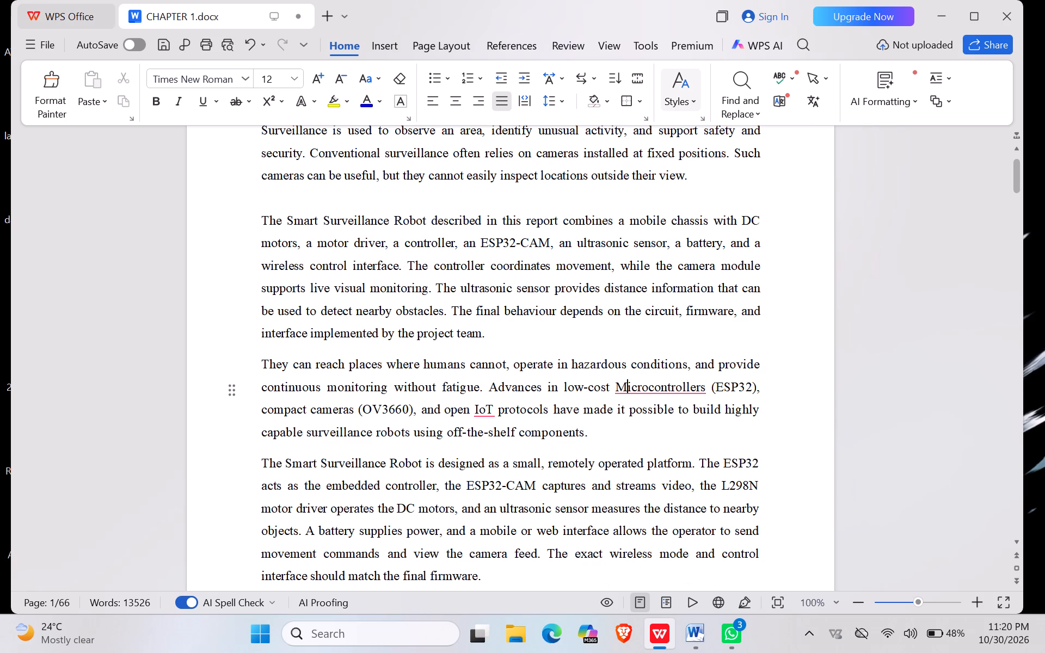
pyautogui.click(652, 391)
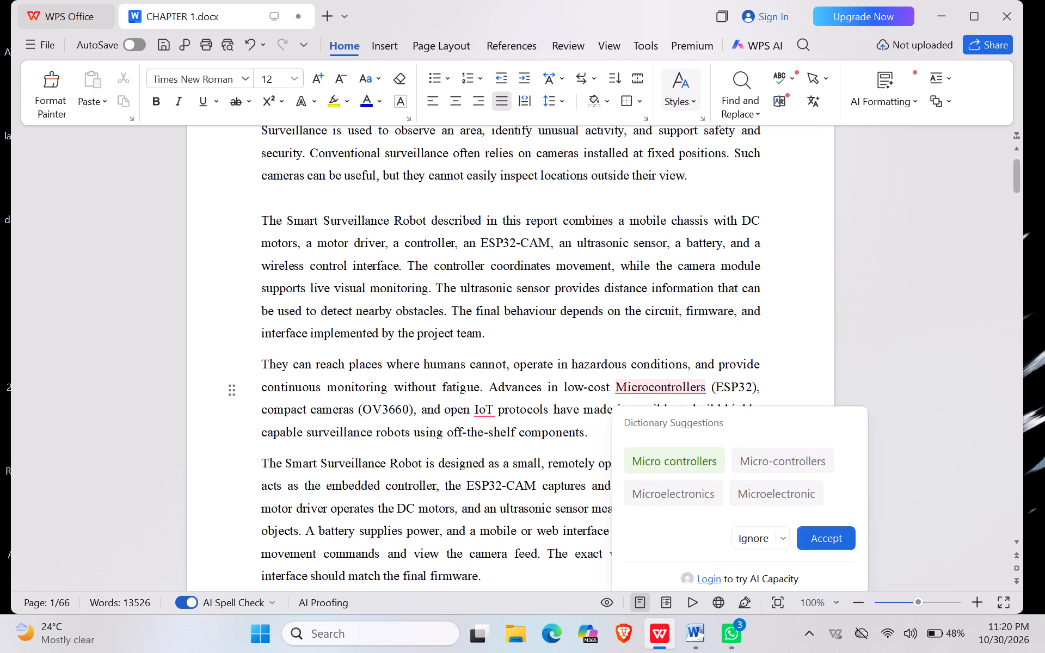
pyautogui.rightClick(652, 391)
pyautogui.rightClick(652, 391)
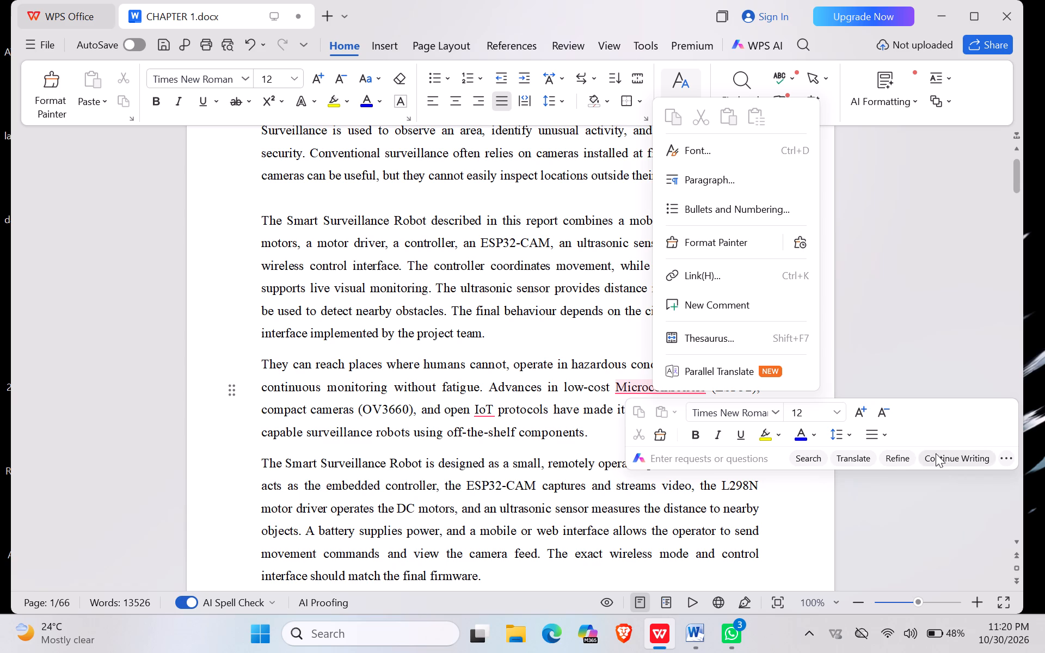
pyautogui.click(917, 364)
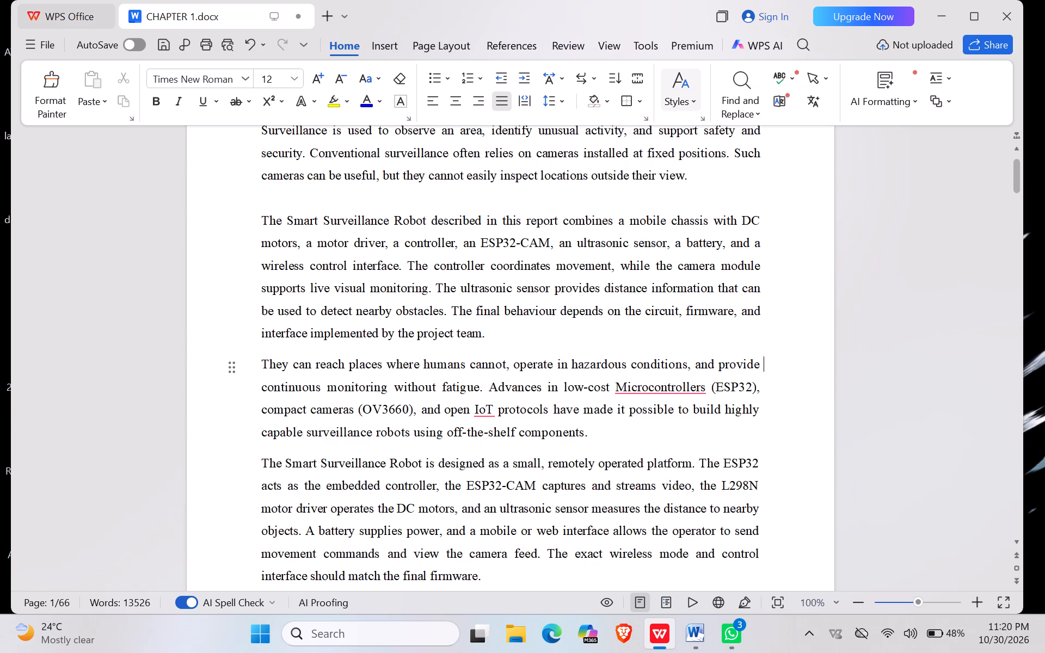
pyautogui.click(668, 387)
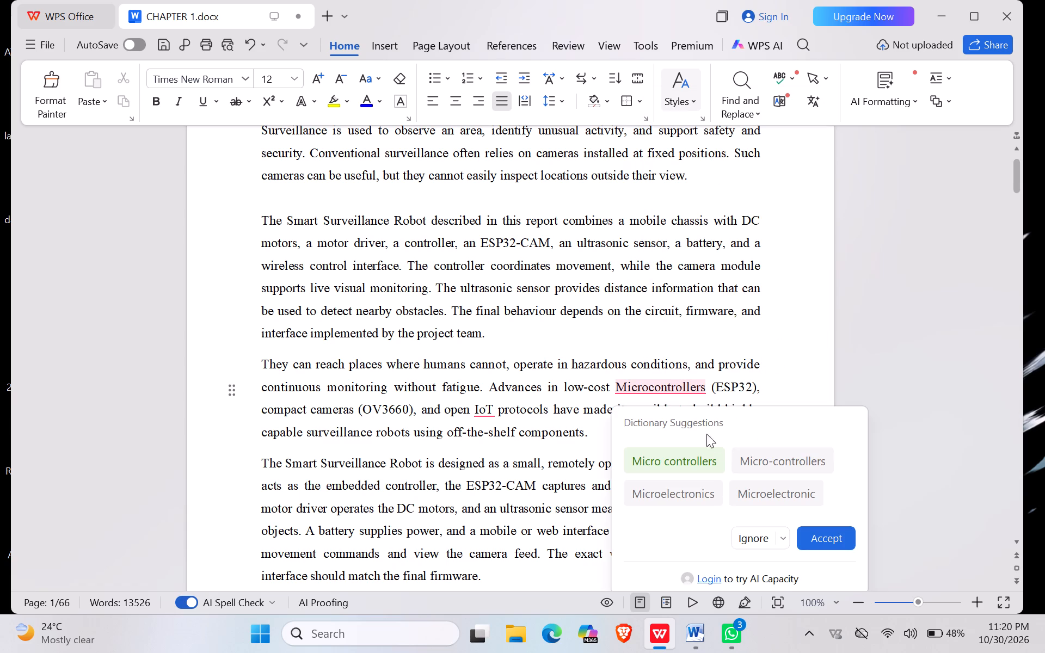
pyautogui.click(692, 462)
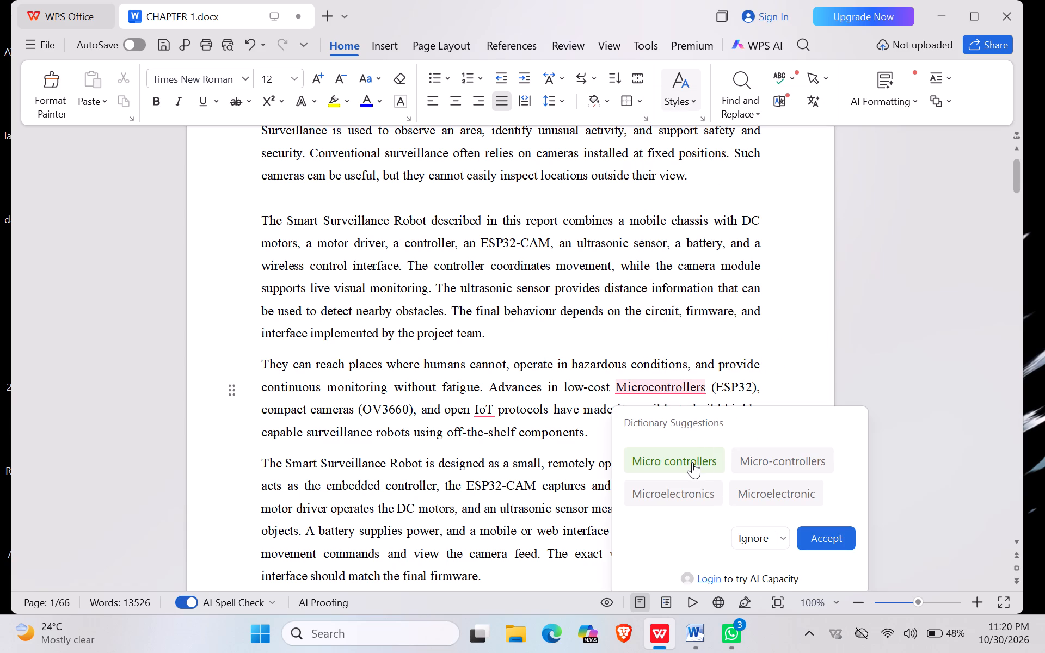
pyautogui.click(692, 462)
pyautogui.click(817, 540)
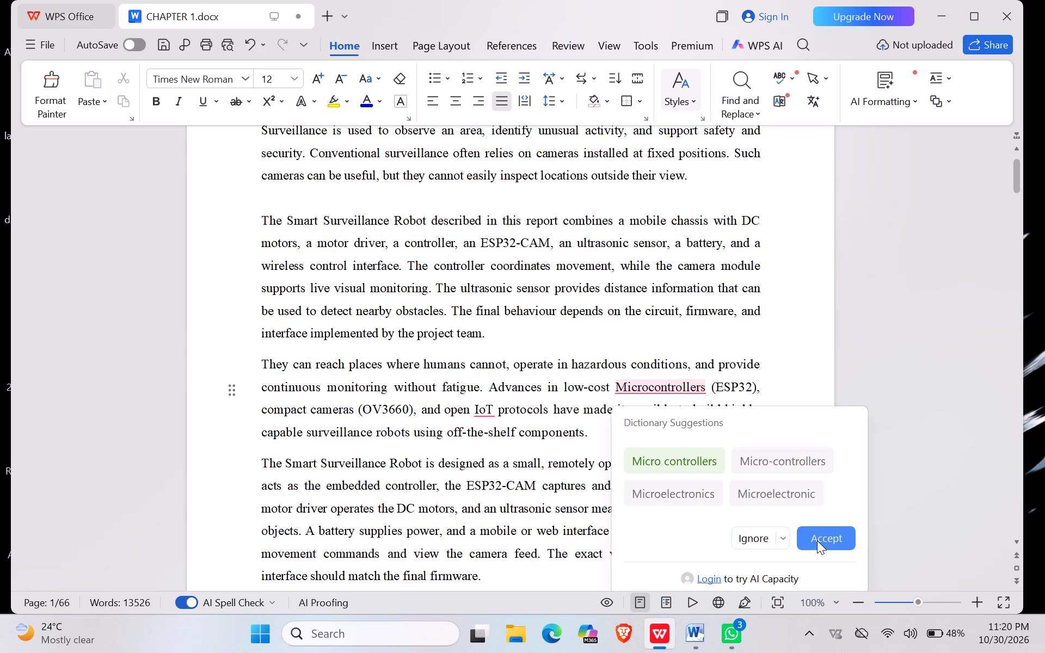
# Change "IoT" to "IOT" in the same section 1.1 paragraph.
pyautogui.click(487, 418)
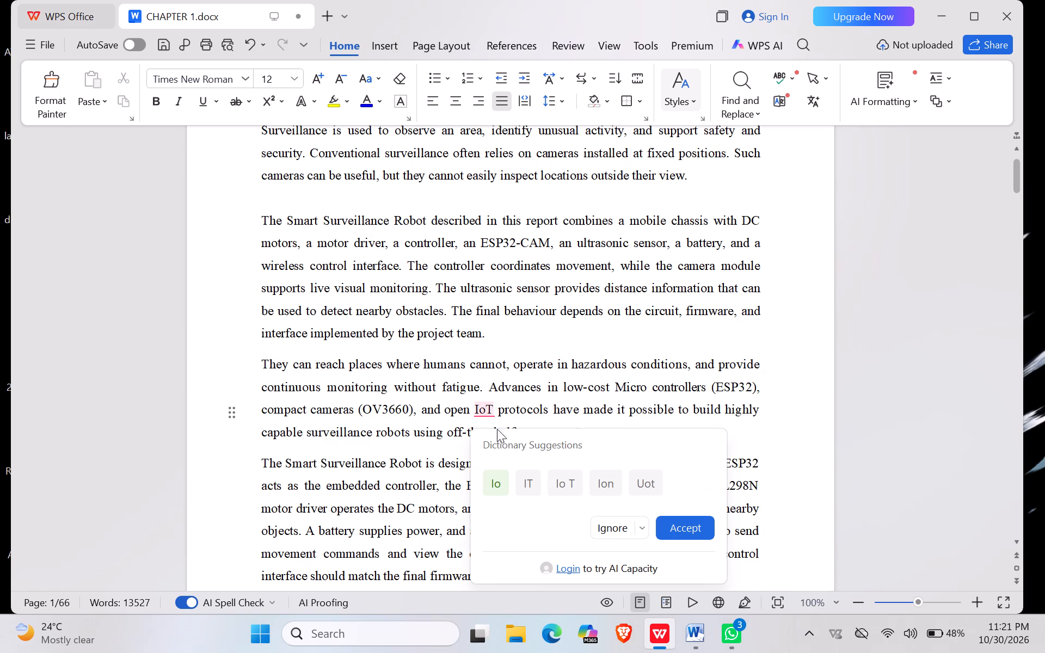
pyautogui.click(485, 415)
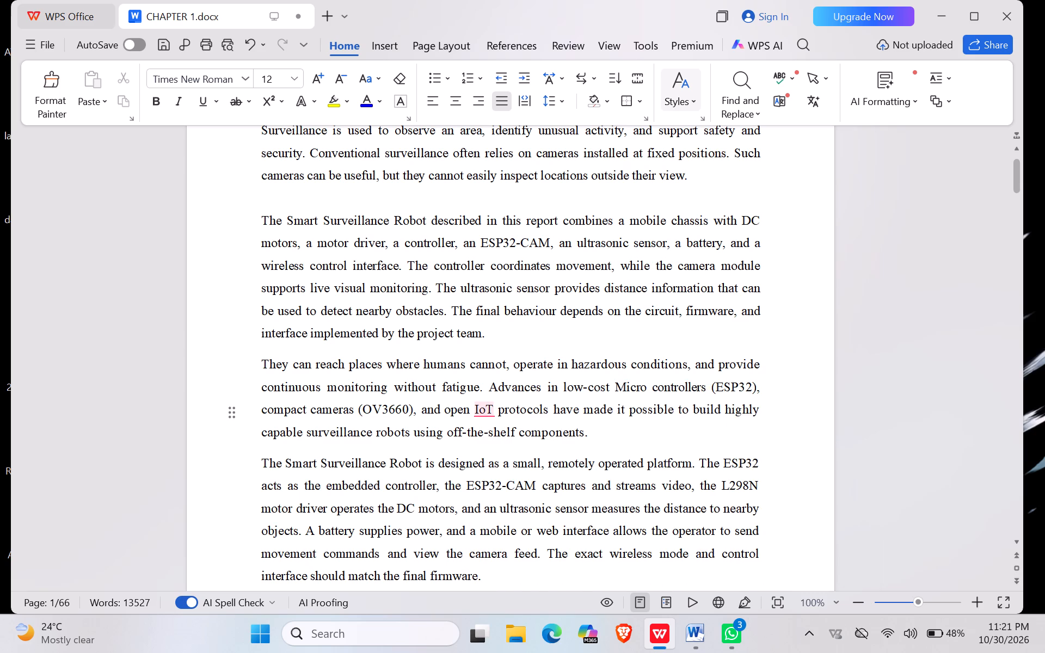
pyautogui.press('BackSpace')
pyautogui.hotkey('shift', 'o')
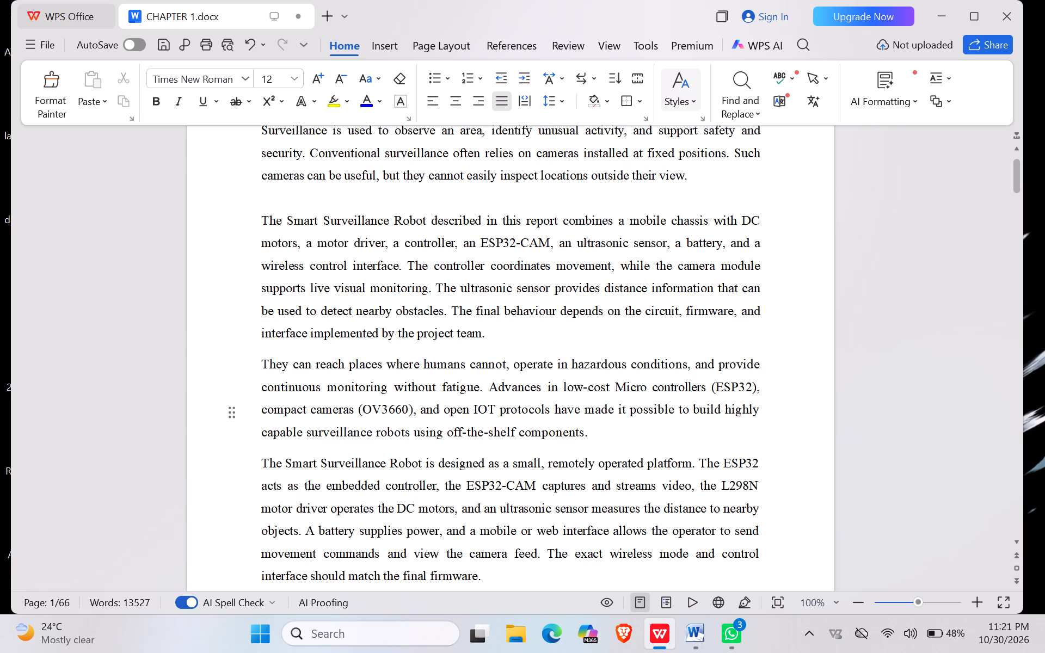
# Ignore the spelling flag on "repositioned" in section 1.2 Background and Motivation.
pyautogui.scroll(-2, 414, 397)
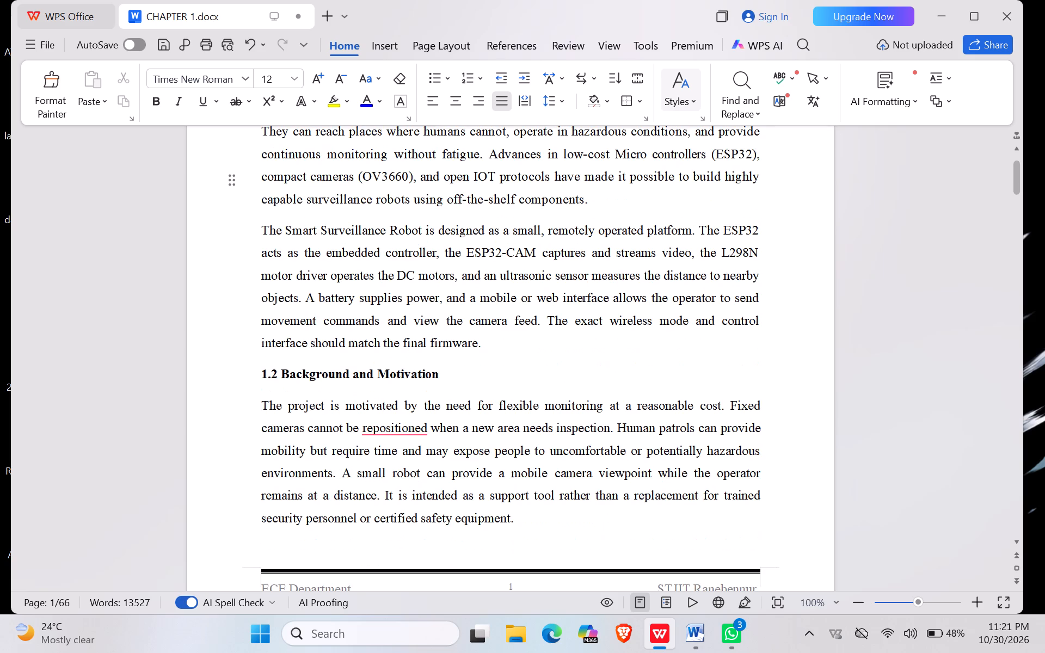
pyautogui.scroll(-1, 414, 397)
pyautogui.click(398, 433)
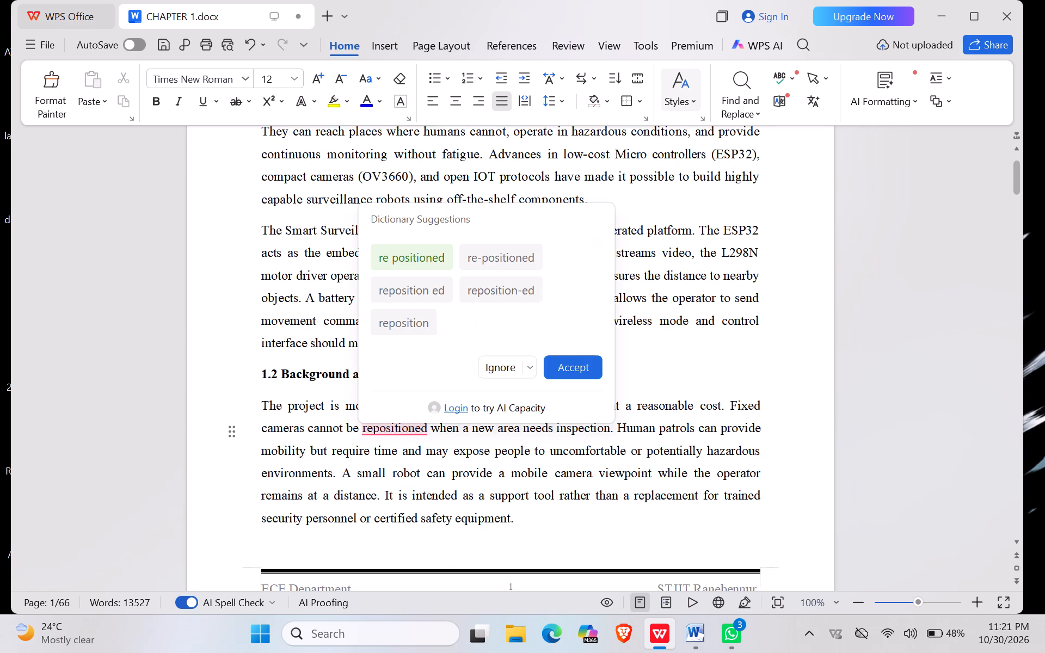
pyautogui.rightClick(398, 433)
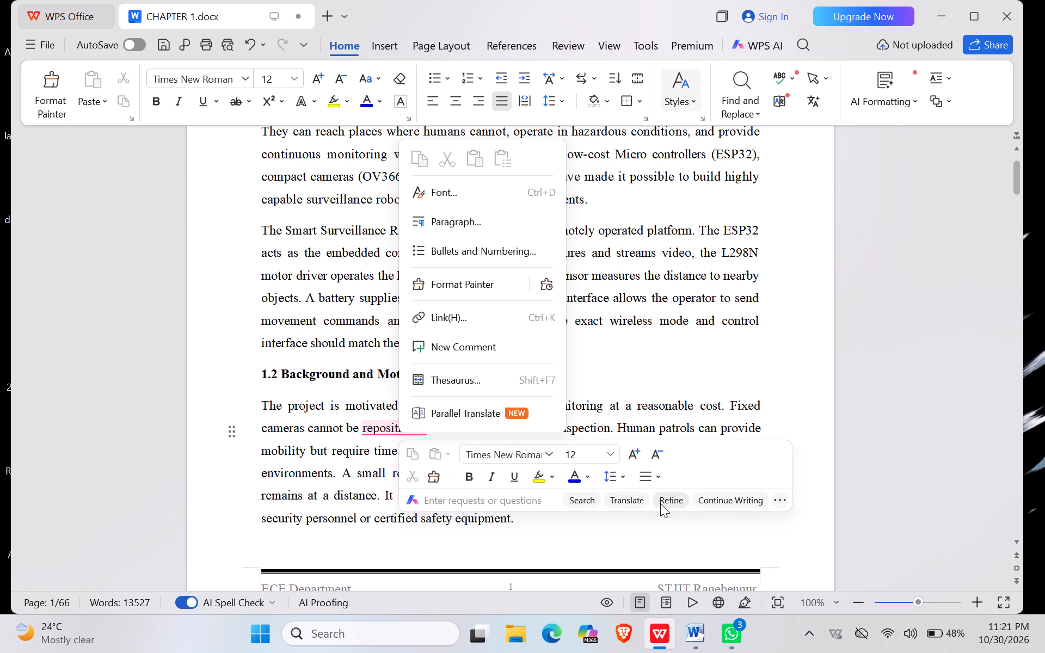
pyautogui.click(383, 422)
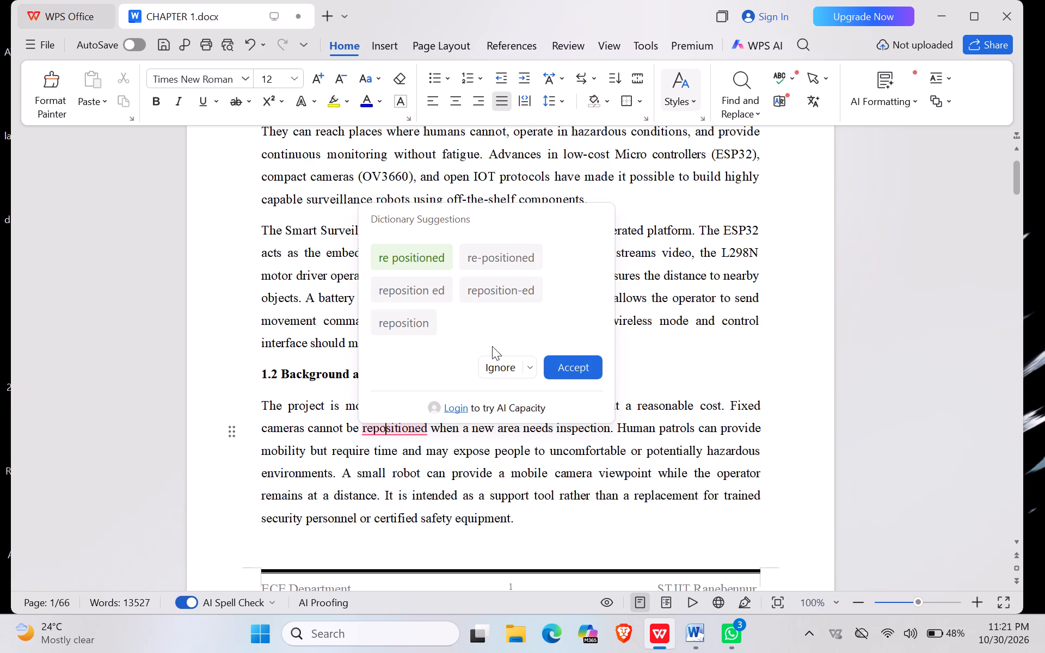
pyautogui.click(503, 364)
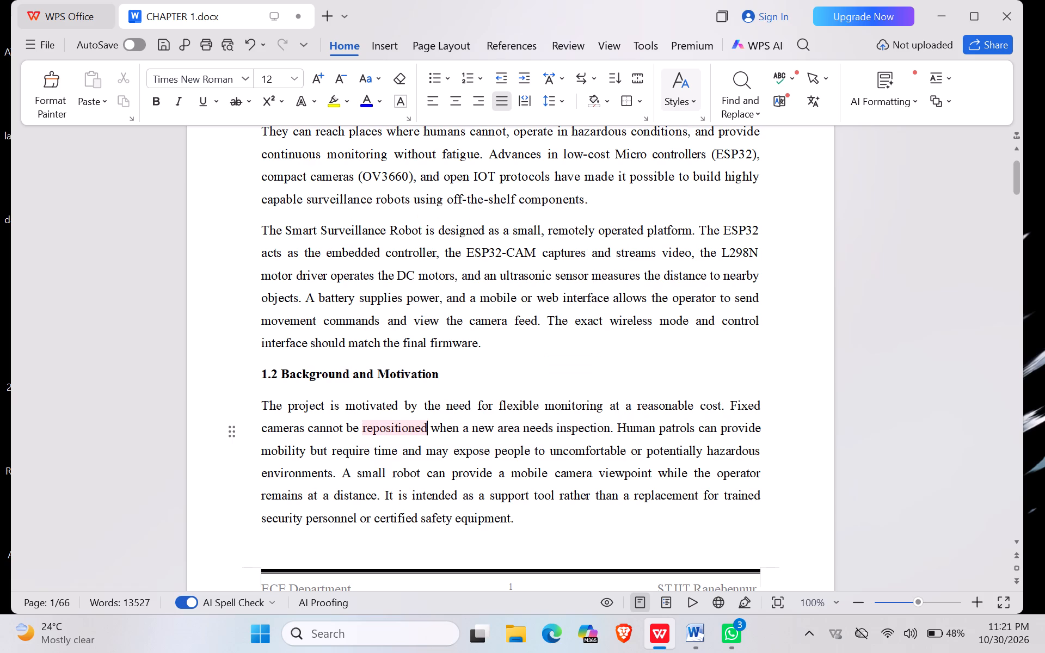
pyautogui.click(417, 440)
# Accept the dictionary suggestion "centers" for the flagged word "centres" in section 1.4.1 Fixed-Camera Surveillance Systems.
pyautogui.scroll(-1, 517, 574)
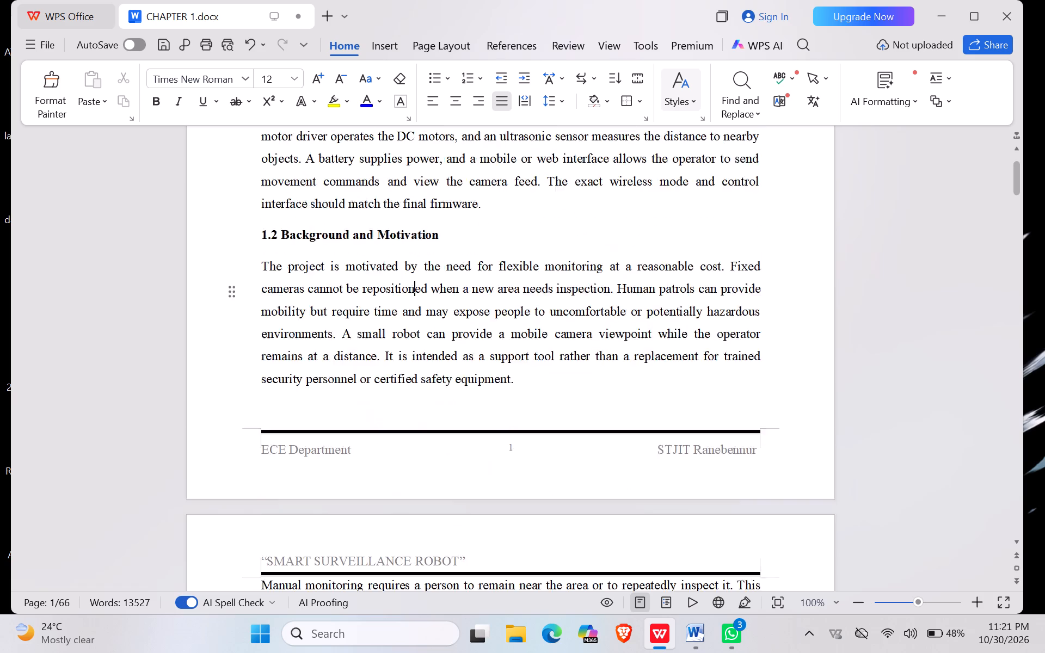
pyautogui.scroll(-3, 517, 574)
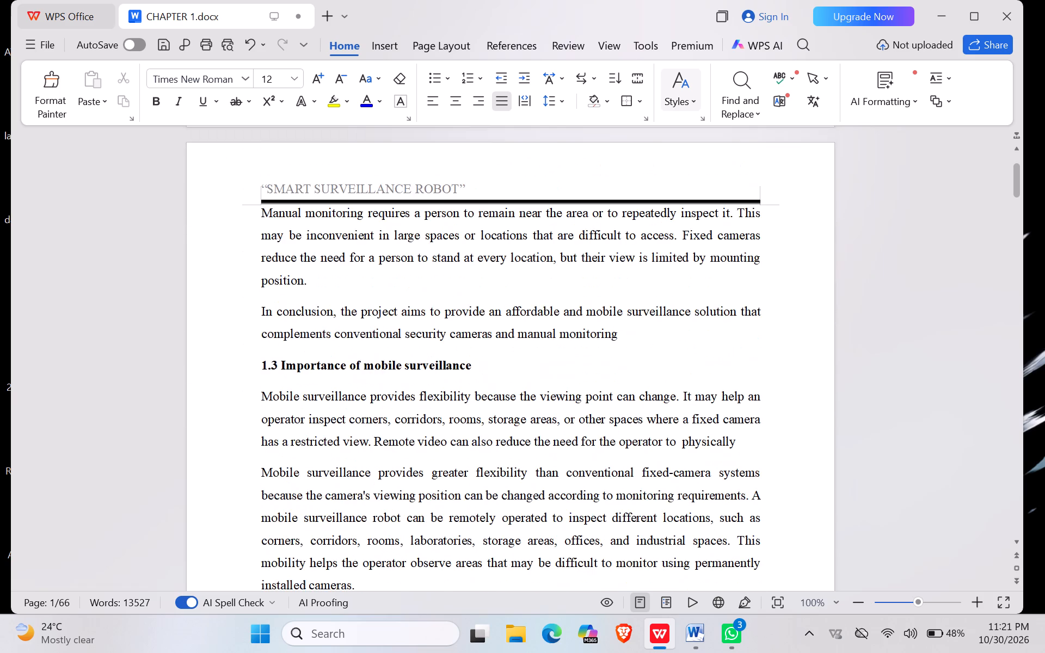
pyautogui.scroll(-3, 517, 574)
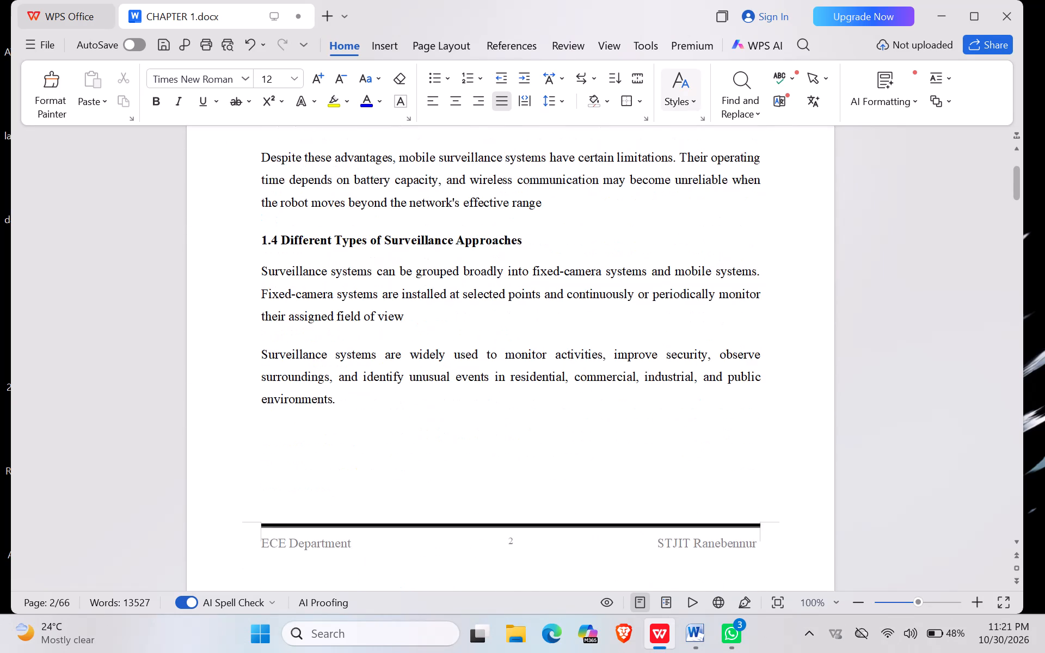
pyautogui.scroll(-3, 517, 574)
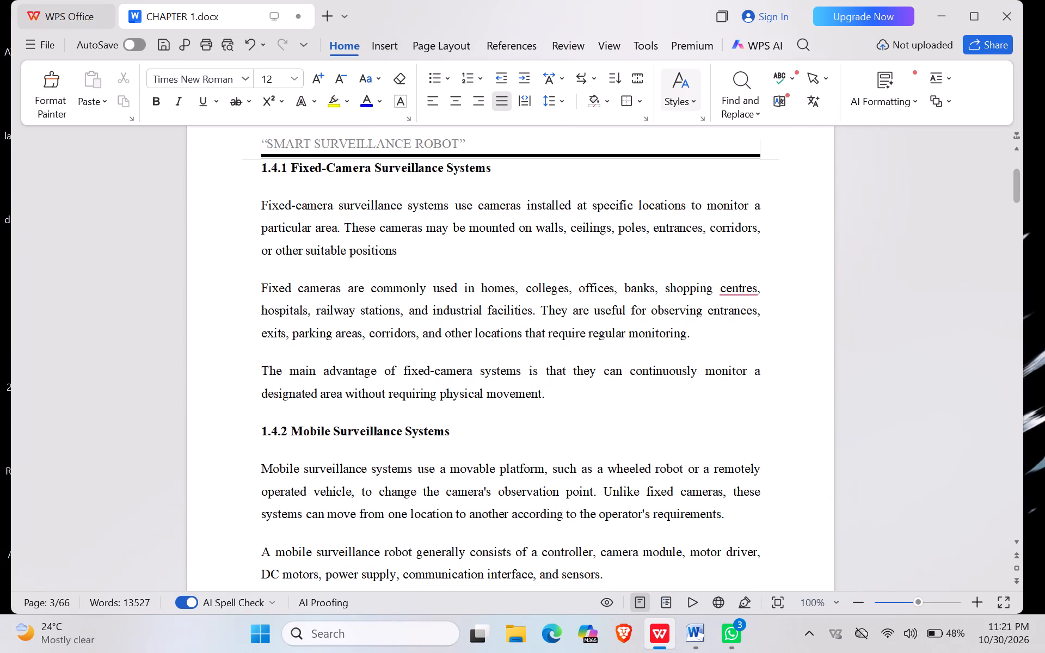
pyautogui.click(742, 290)
pyautogui.click(769, 359)
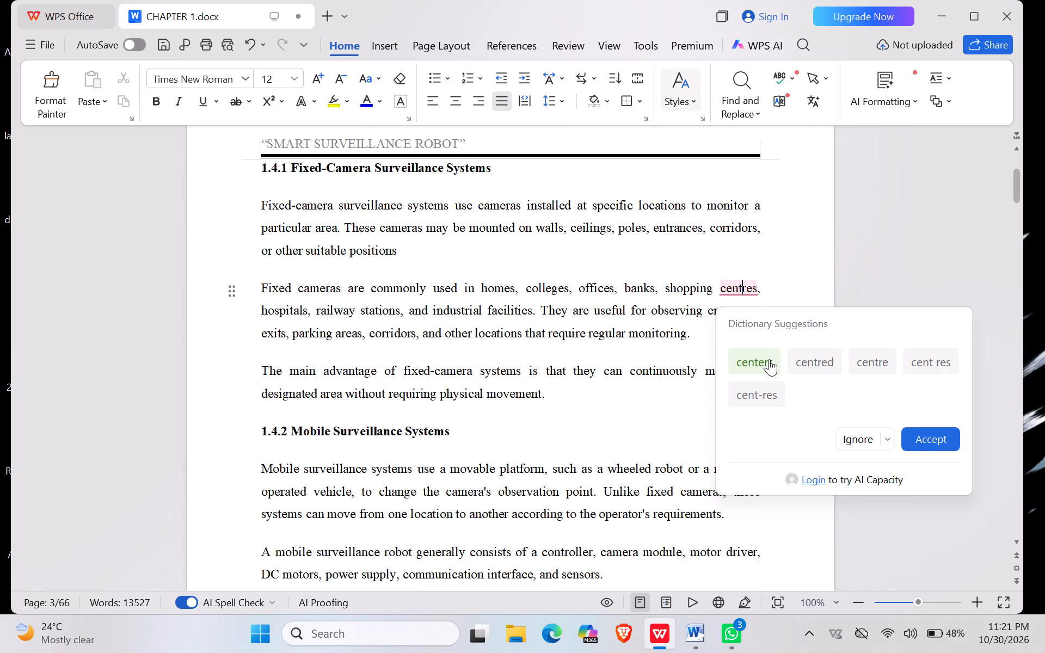
pyautogui.click(939, 442)
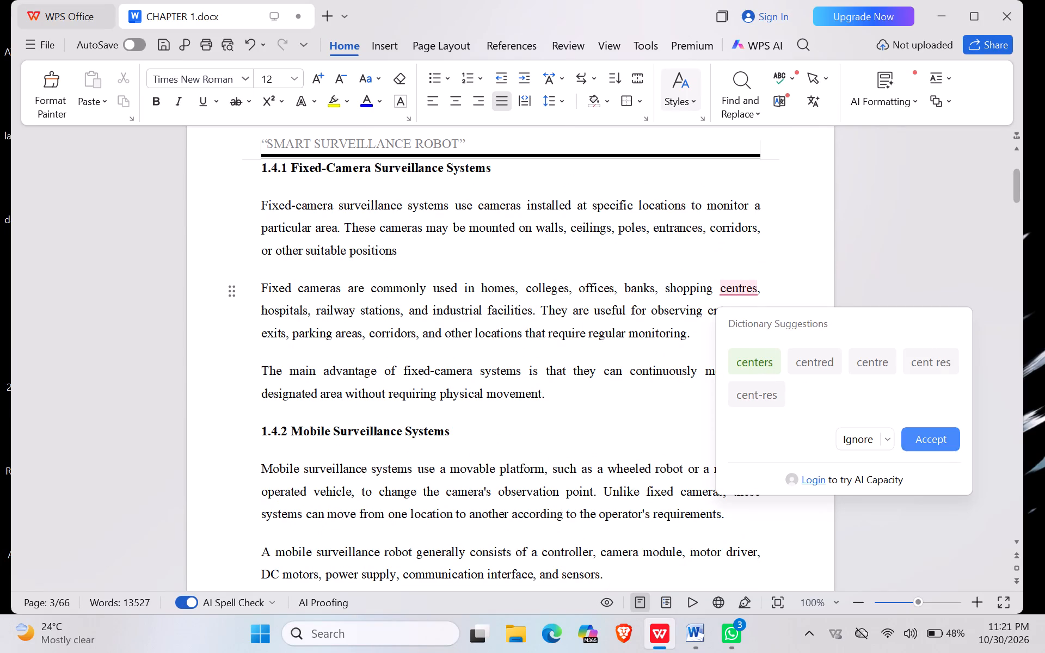
# Review sections 1.4.2 to 1.4.5 on pages 3 and 4, including the fixed versus mobile comparison table.
pyautogui.scroll(-1, 329, 448)
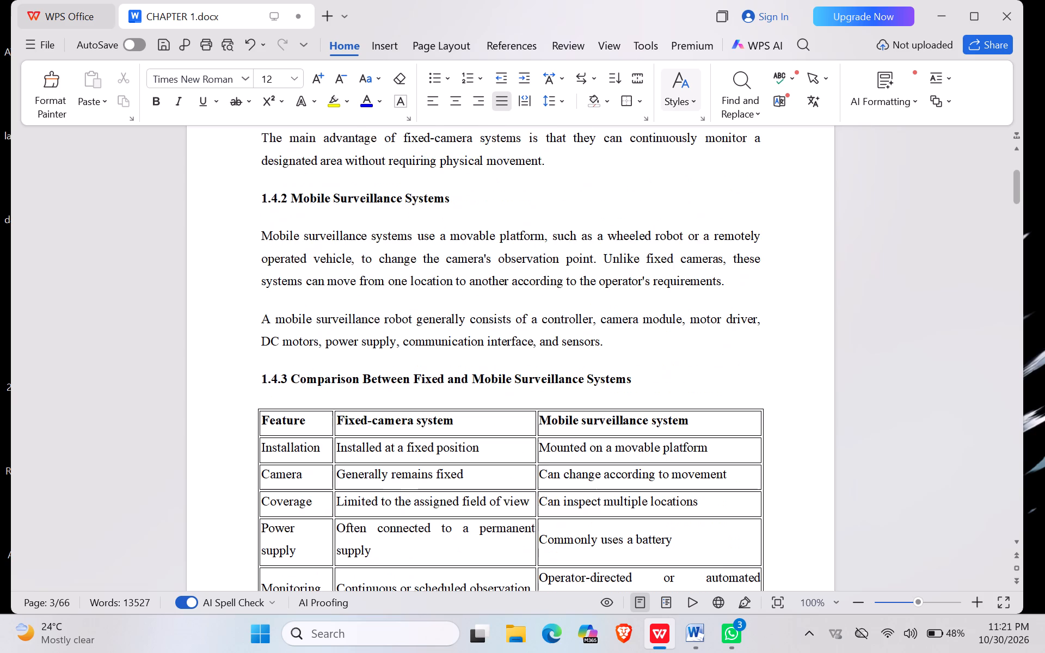
pyautogui.scroll(-1, 329, 448)
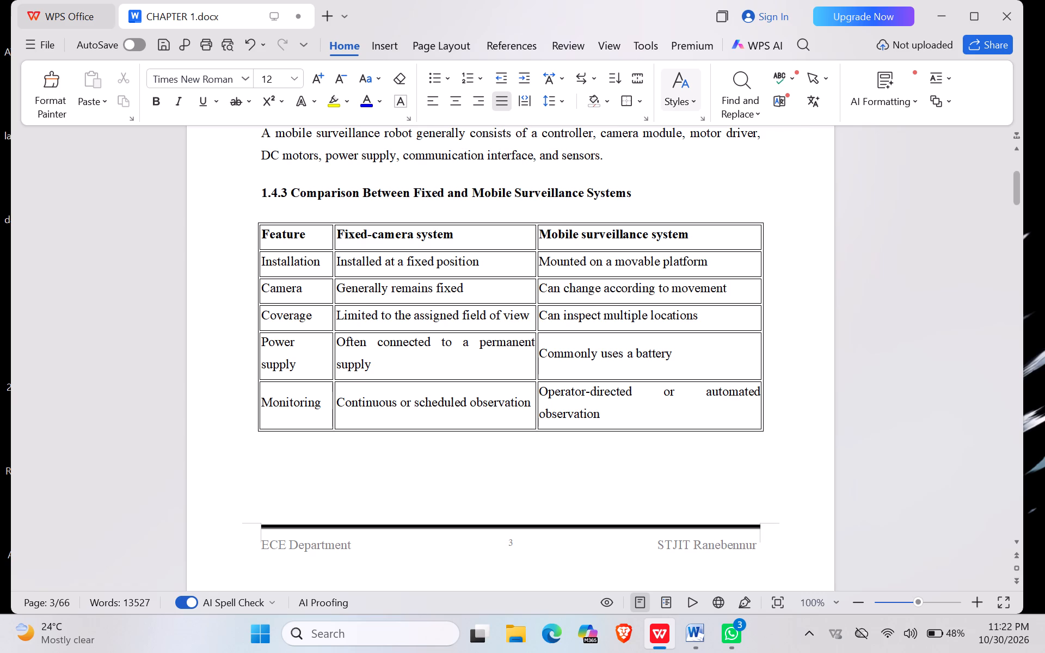
pyautogui.scroll(-1, 233, 392)
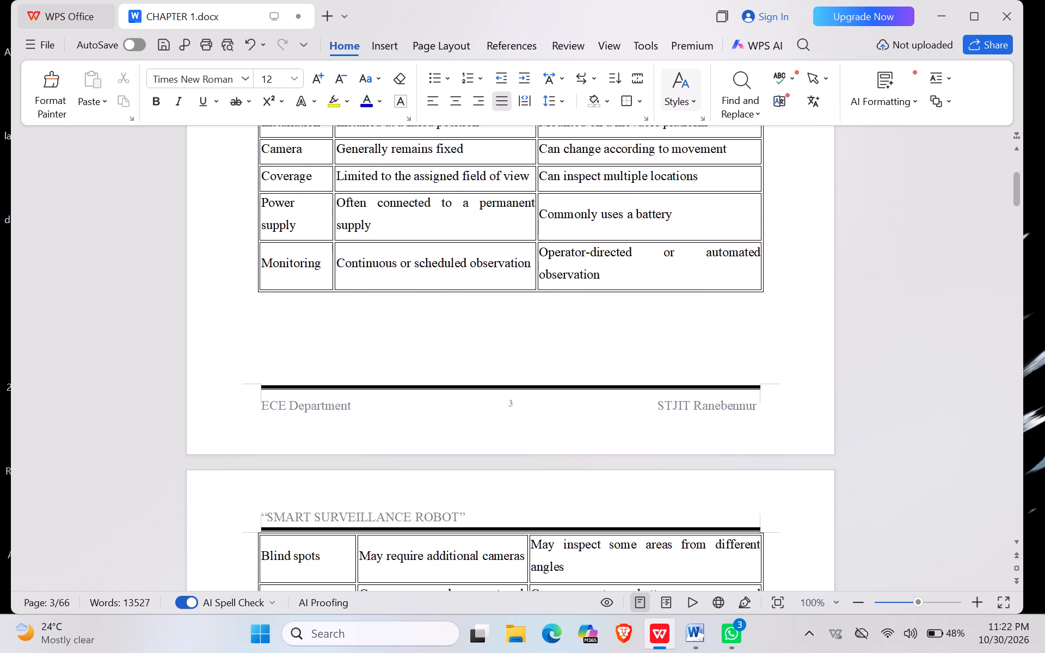
pyautogui.scroll(-2, 233, 392)
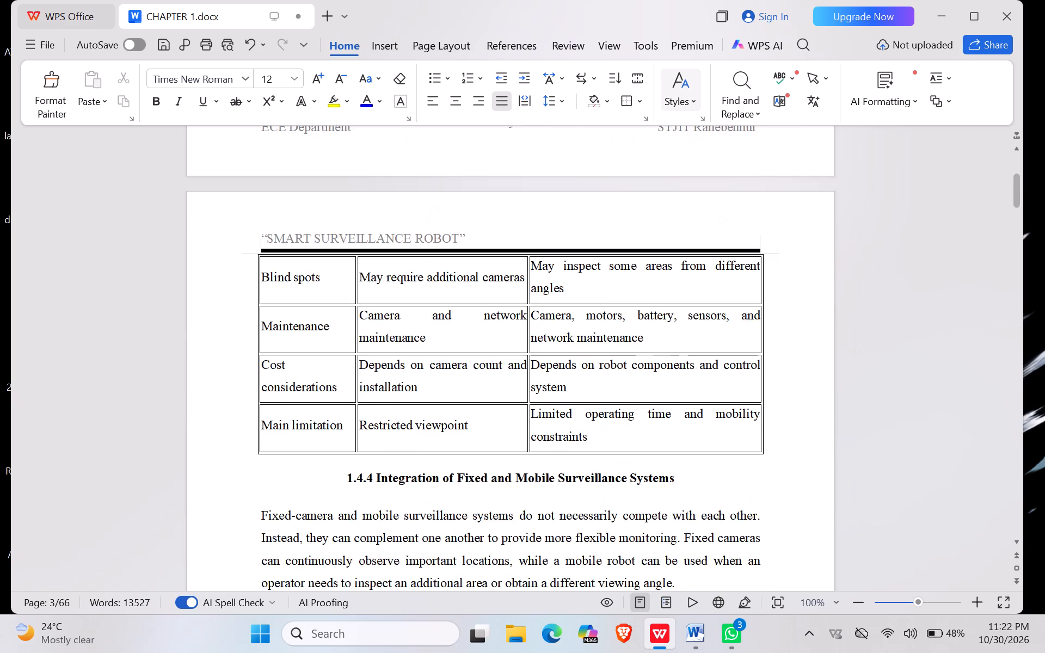
pyautogui.scroll(-2, 233, 392)
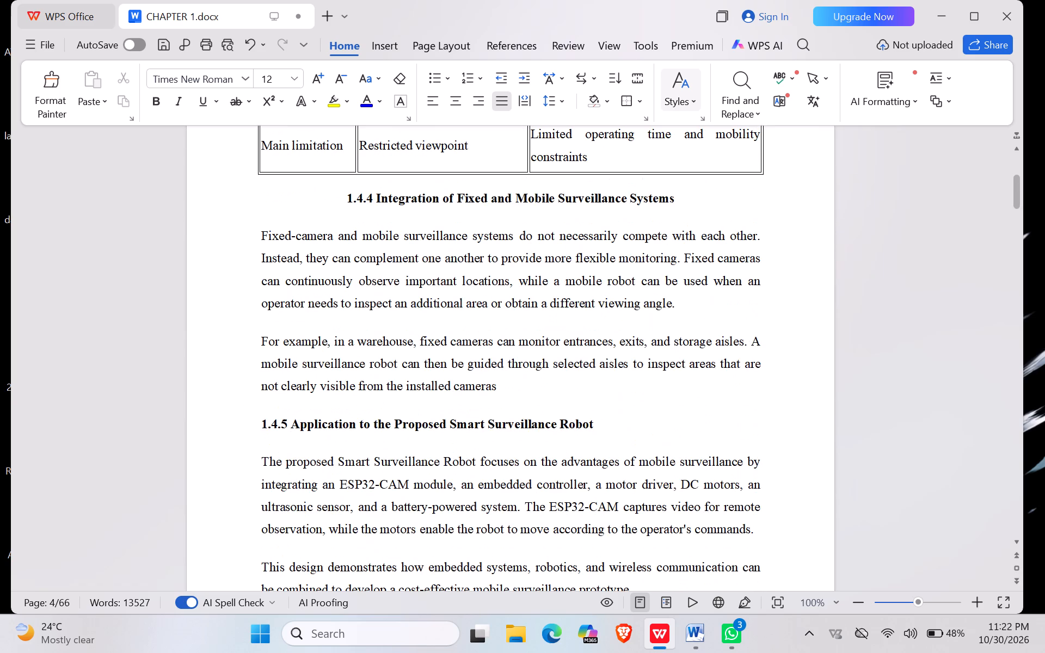
pyautogui.scroll(-1, 233, 392)
pyautogui.scroll(4, 233, 392)
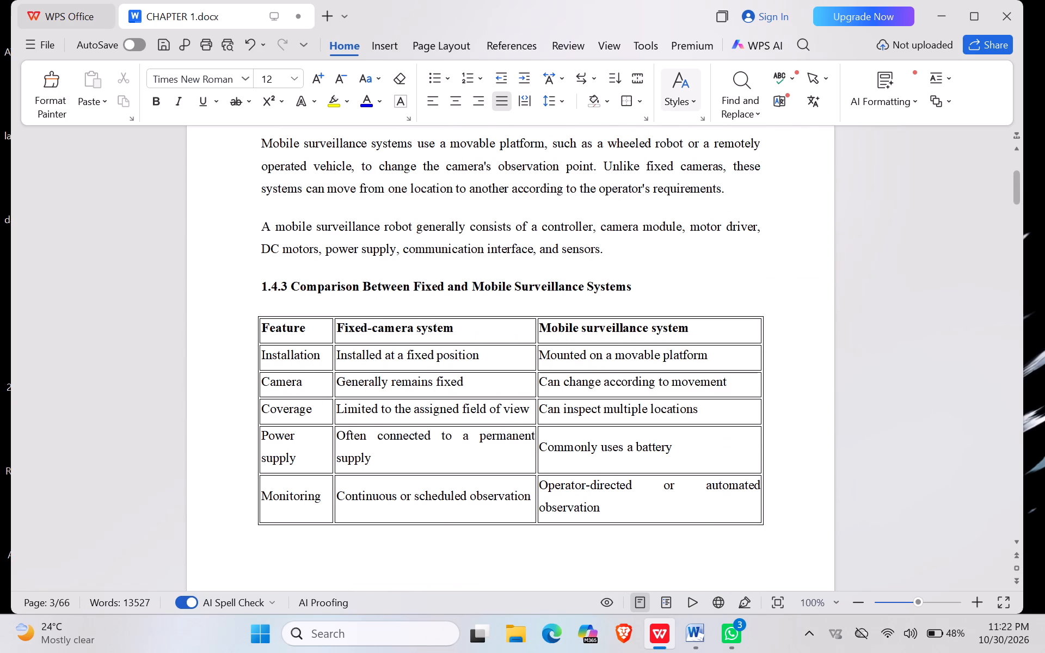
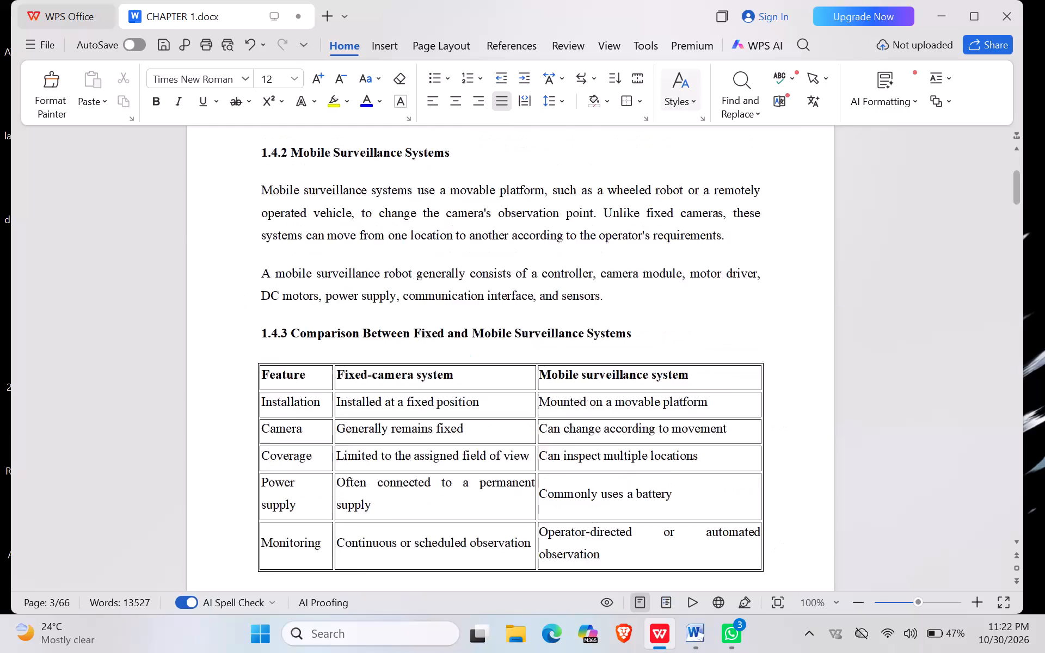
# Review sections 1.4.1 to 1.4.5 on pages 3 and 4 again, including the fixed versus mobile comparison table.
pyautogui.scroll(-1, 336, 286)
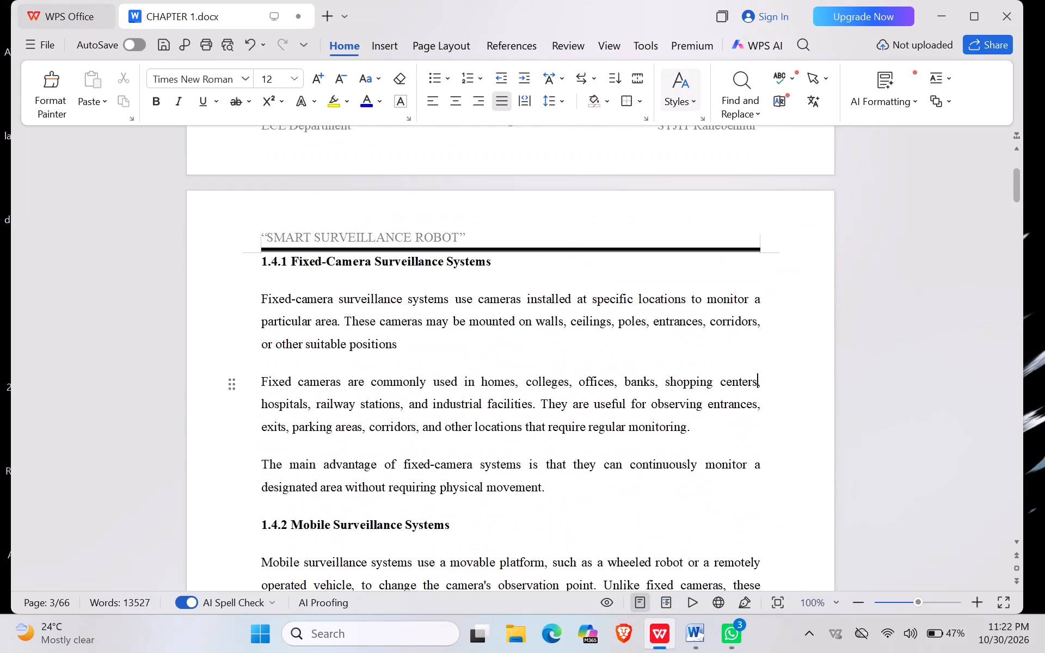
pyautogui.scroll(-1, 336, 286)
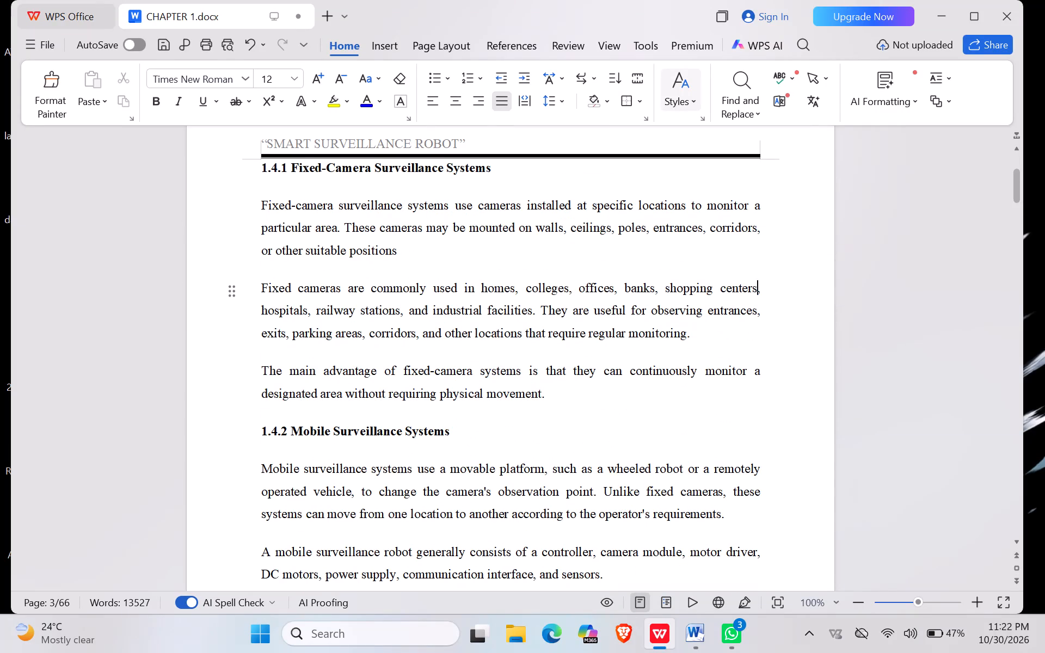
pyautogui.scroll(-2, 336, 286)
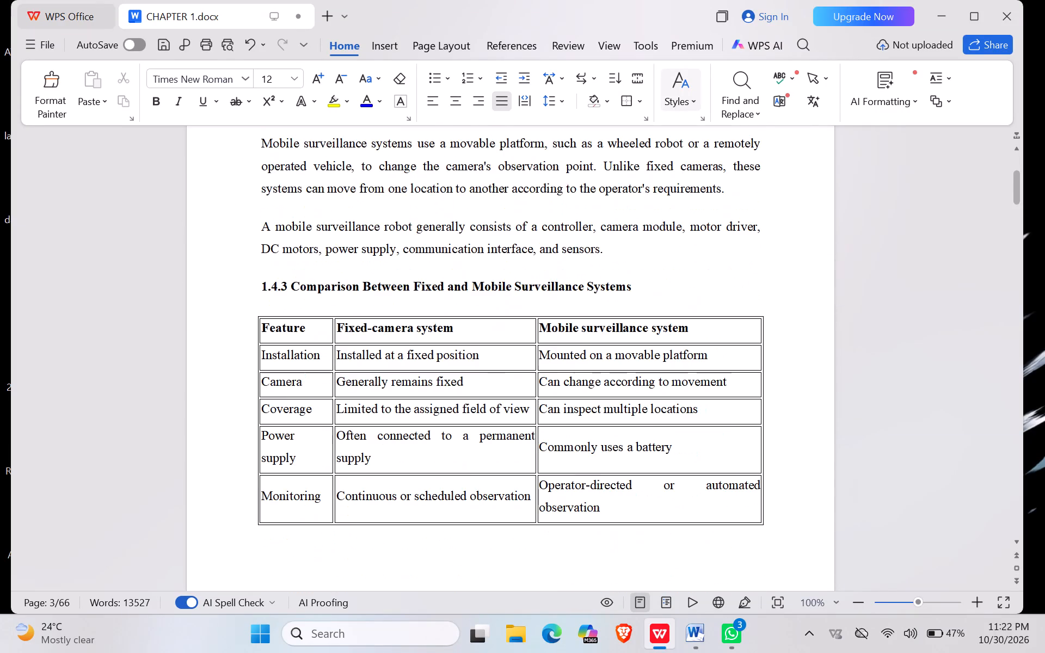
pyautogui.scroll(-3, 336, 286)
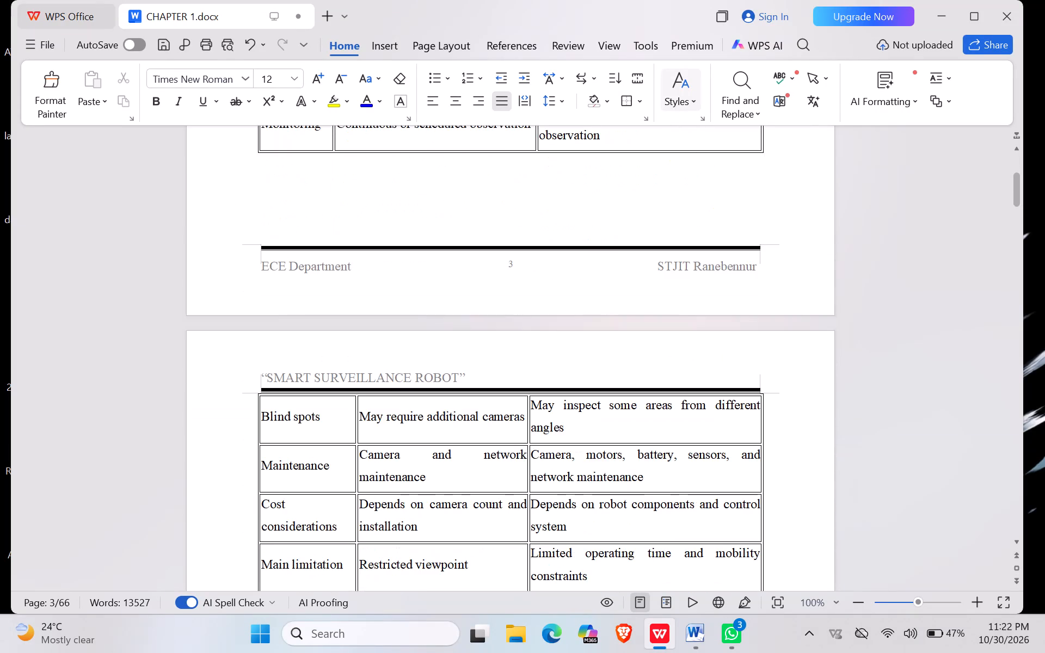
pyautogui.scroll(-2, 336, 286)
pyautogui.scroll(1, 340, 298)
pyautogui.scroll(-3, 340, 298)
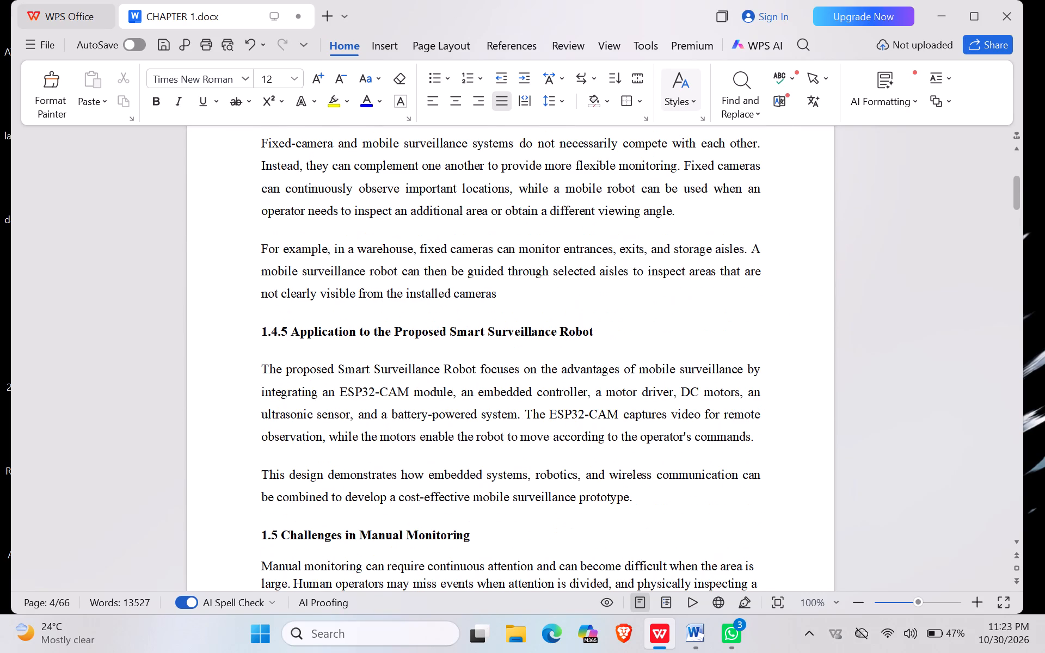
pyautogui.scroll(-2, 340, 298)
# Review section 1.5 Challenges in Manual Monitoring and its subsections on pages 4 to 6 for flagged words and layout.
pyautogui.scroll(-1, 340, 298)
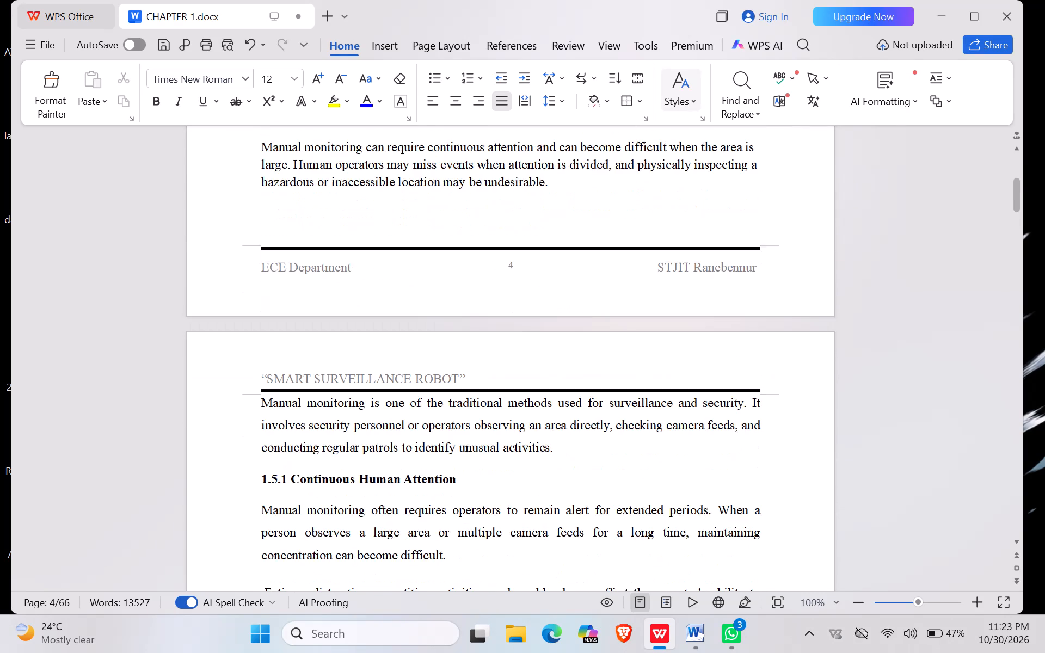
pyautogui.scroll(-3, 340, 298)
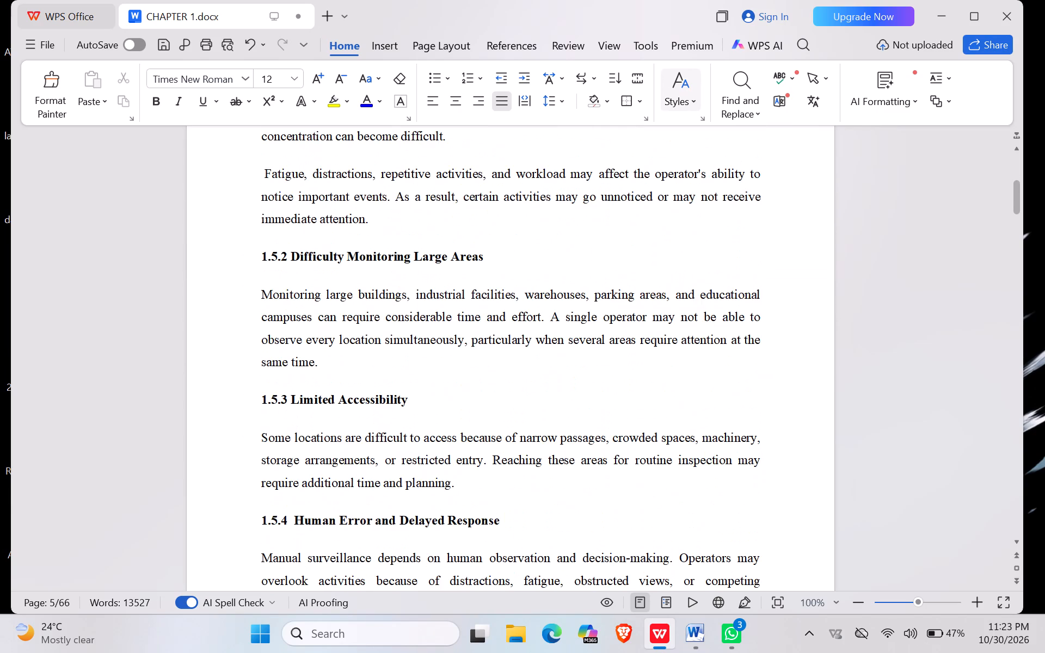
pyautogui.scroll(-4, 340, 298)
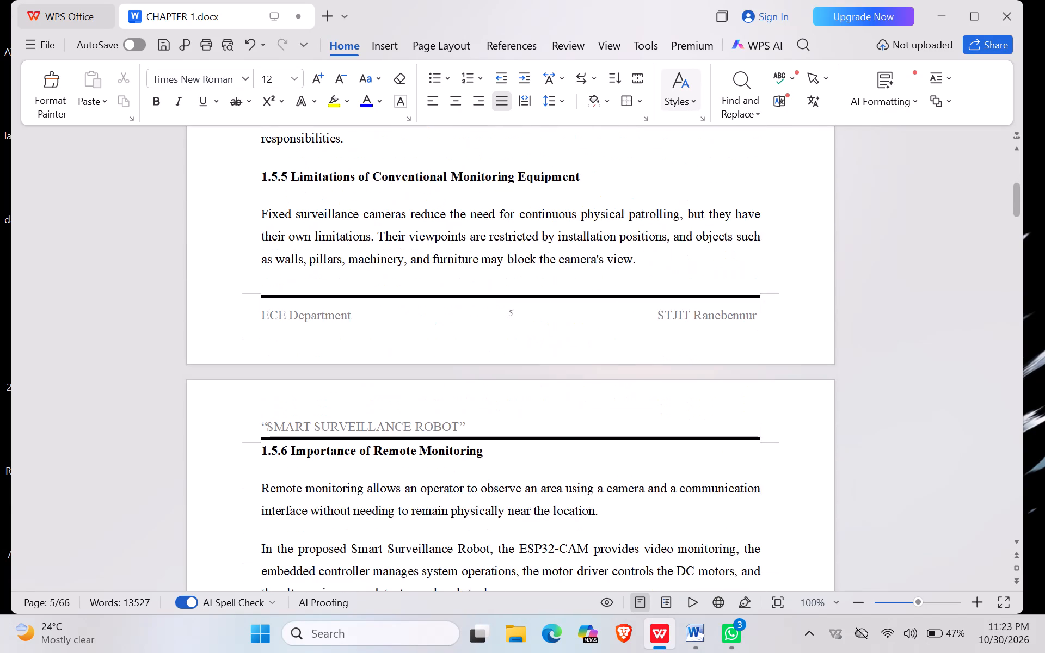
pyautogui.scroll(-2, 340, 298)
# Review section 1.6 Applications of the System and its subsections on pages 6 to 8 for flagged words and layout.
pyautogui.scroll(-1, 340, 298)
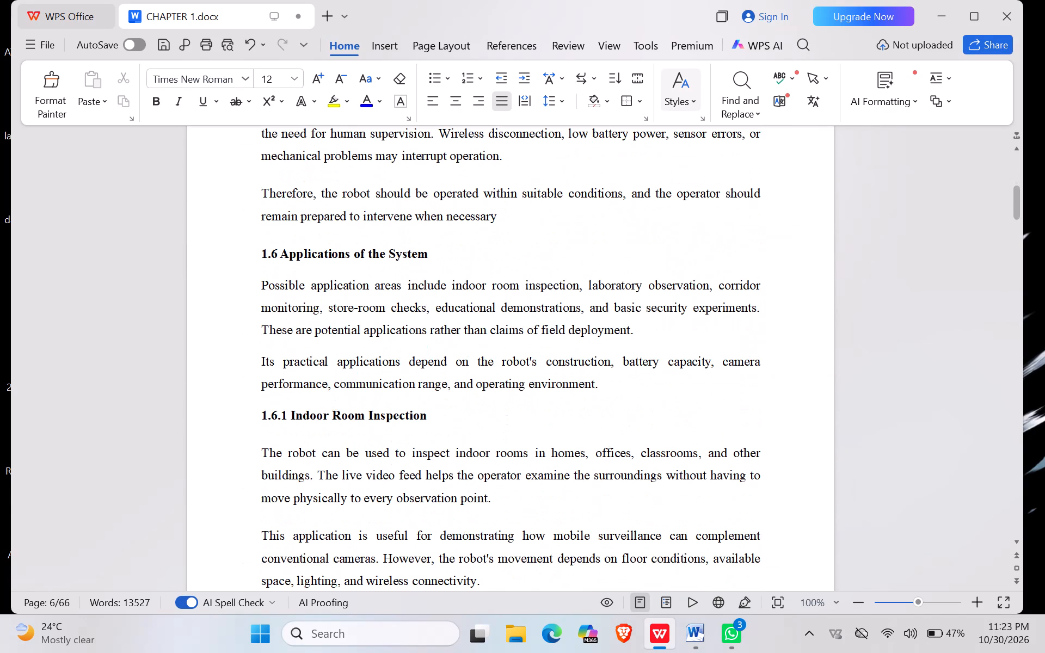
pyautogui.scroll(-2, 340, 298)
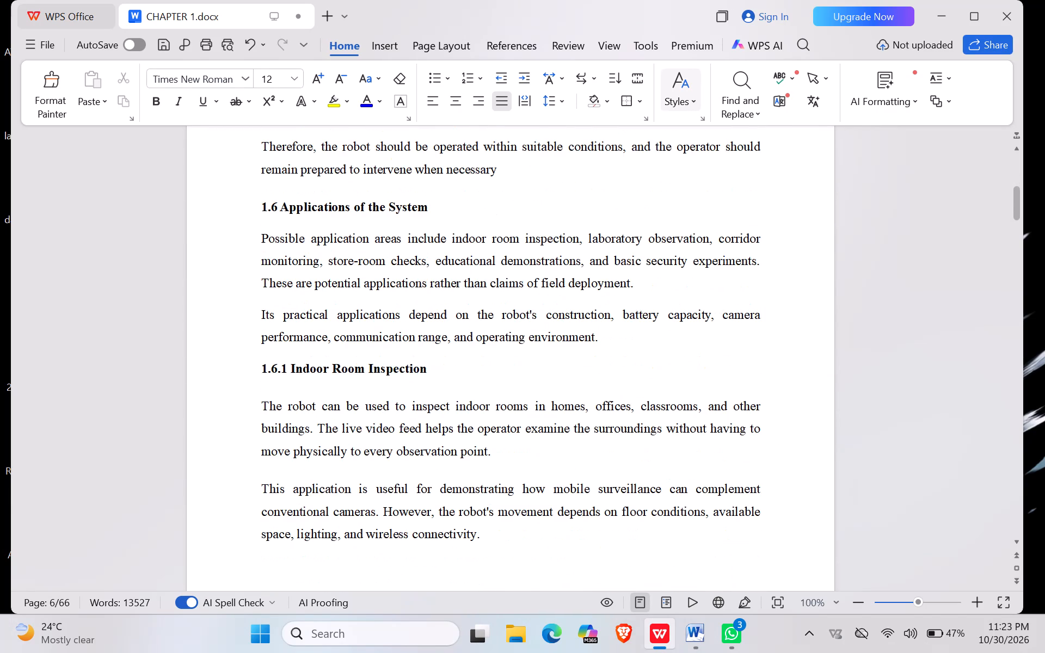
pyautogui.scroll(-3, 340, 298)
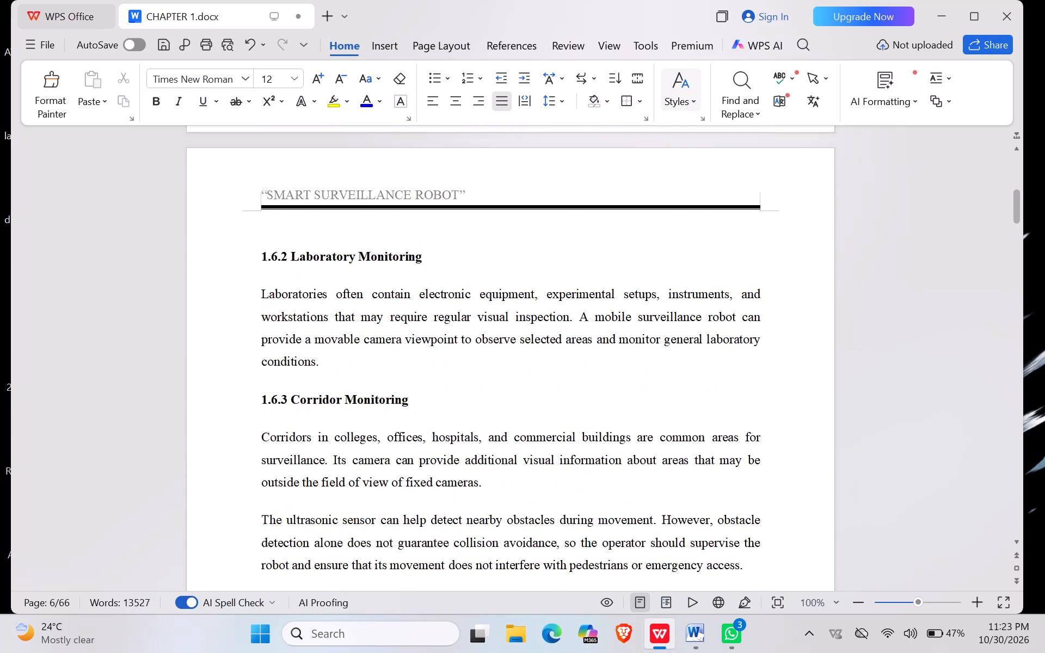
pyautogui.scroll(-4, 340, 298)
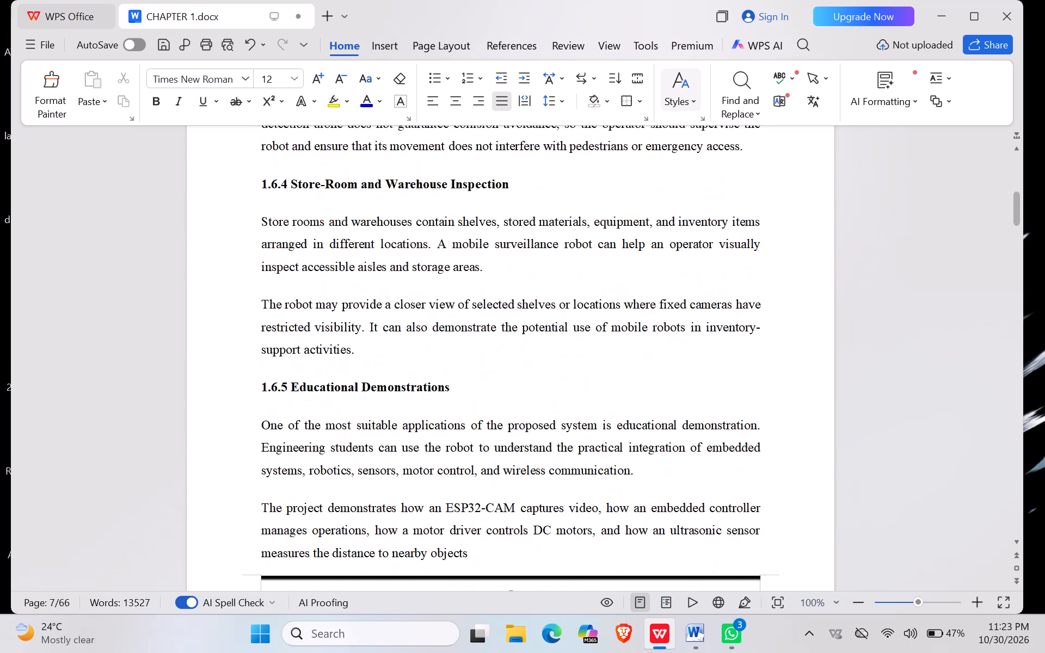
pyautogui.scroll(-4, 340, 298)
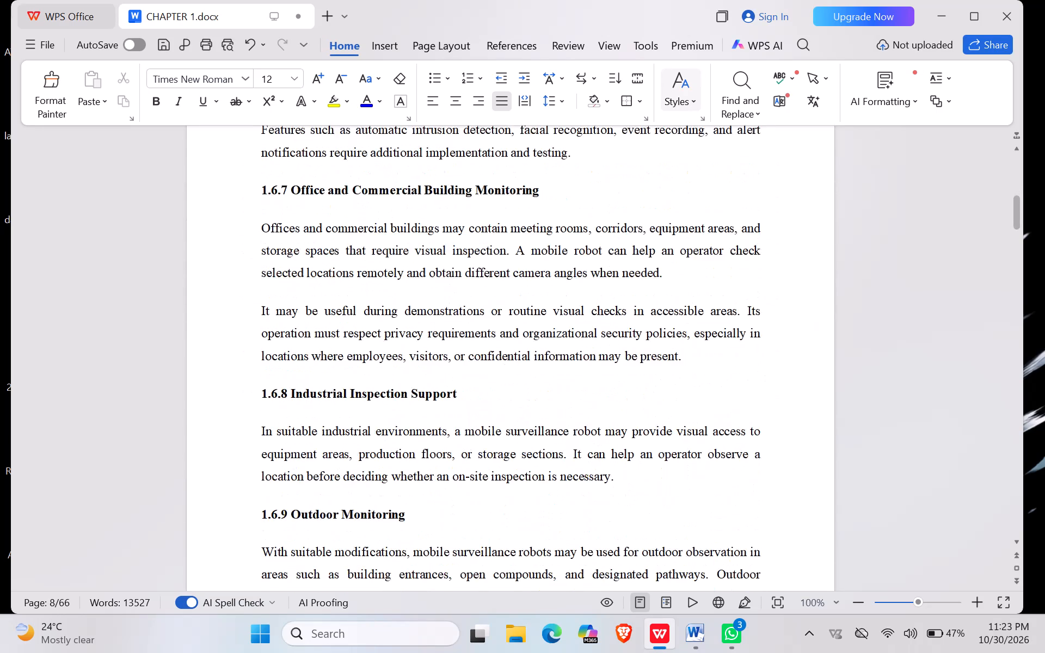
pyautogui.scroll(-3, 340, 298)
# Review section 1.7 Research Gap and its subsections on pages 8 to 11 for flagged words and layout.
pyautogui.scroll(-1, 340, 298)
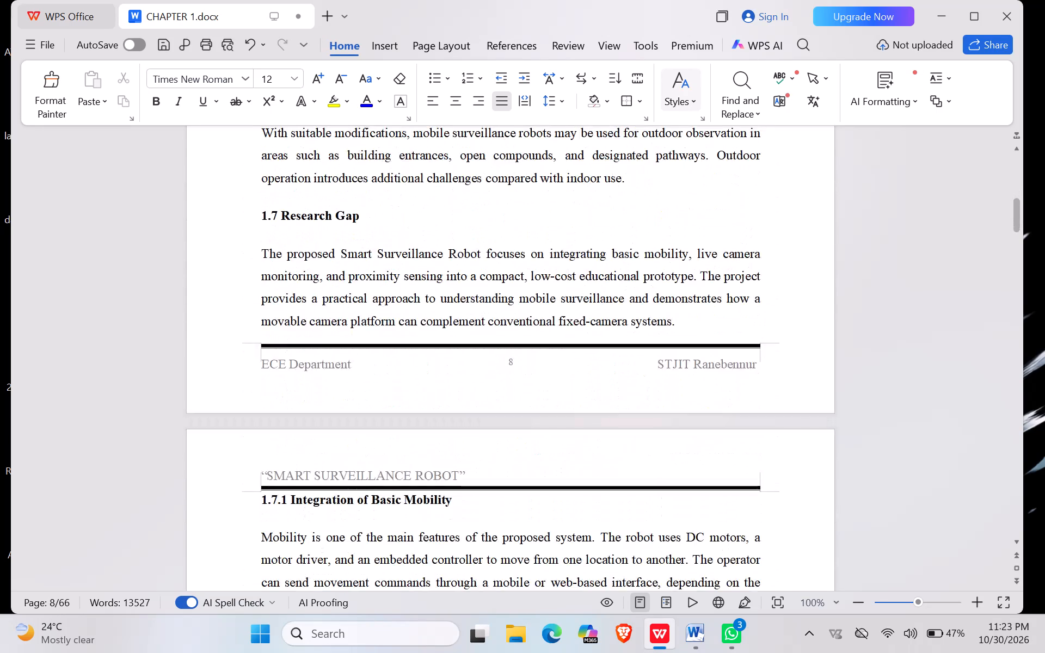
pyautogui.scroll(-4, 340, 298)
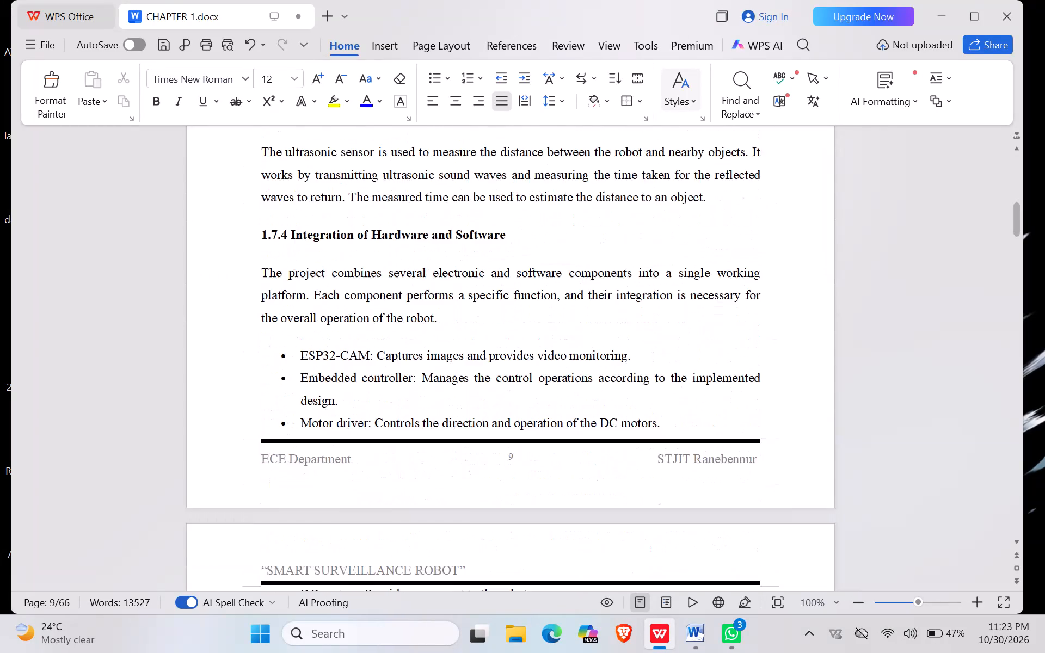
pyautogui.scroll(-4, 340, 298)
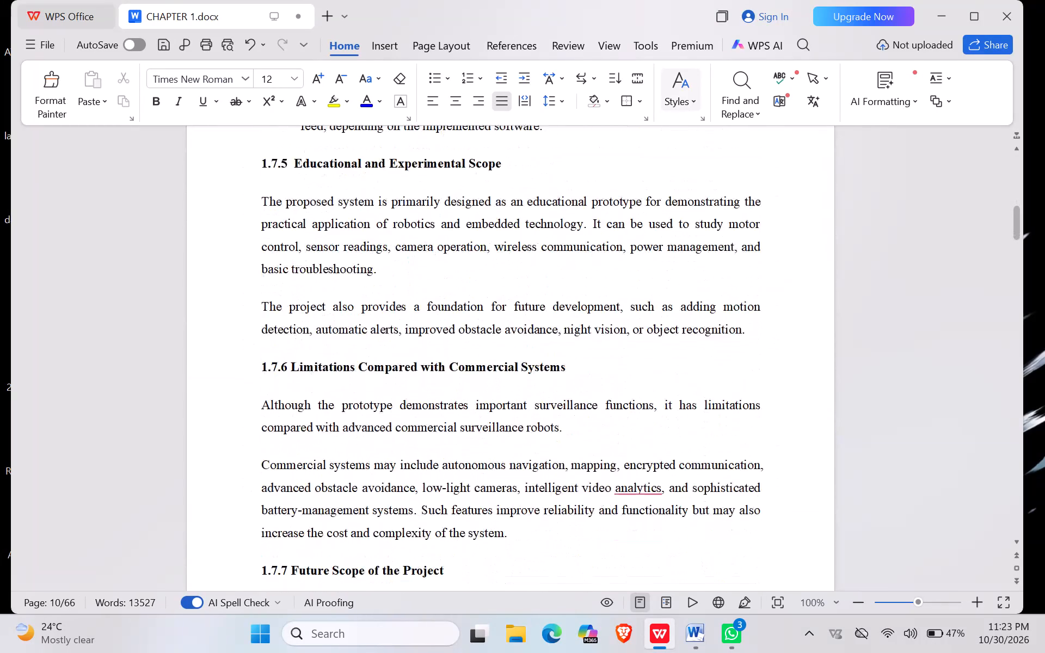
pyautogui.scroll(-3, 340, 298)
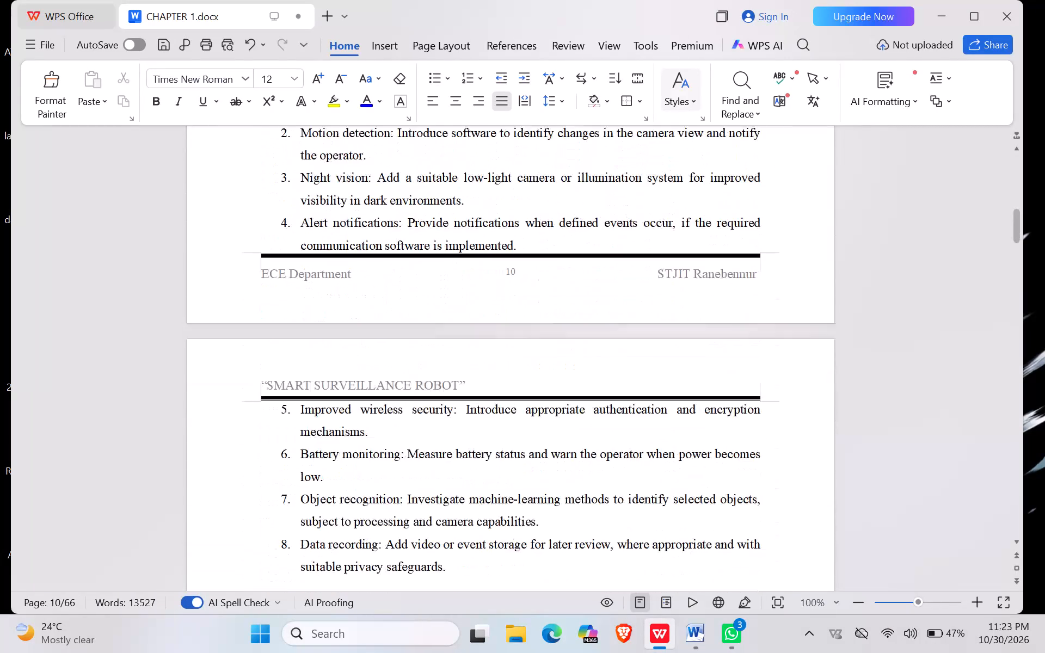
# Review the rest of Chapter 1 on pages 11 to 13, from the project objectives through section 1.10 Report Organization.
pyautogui.scroll(-4, 340, 298)
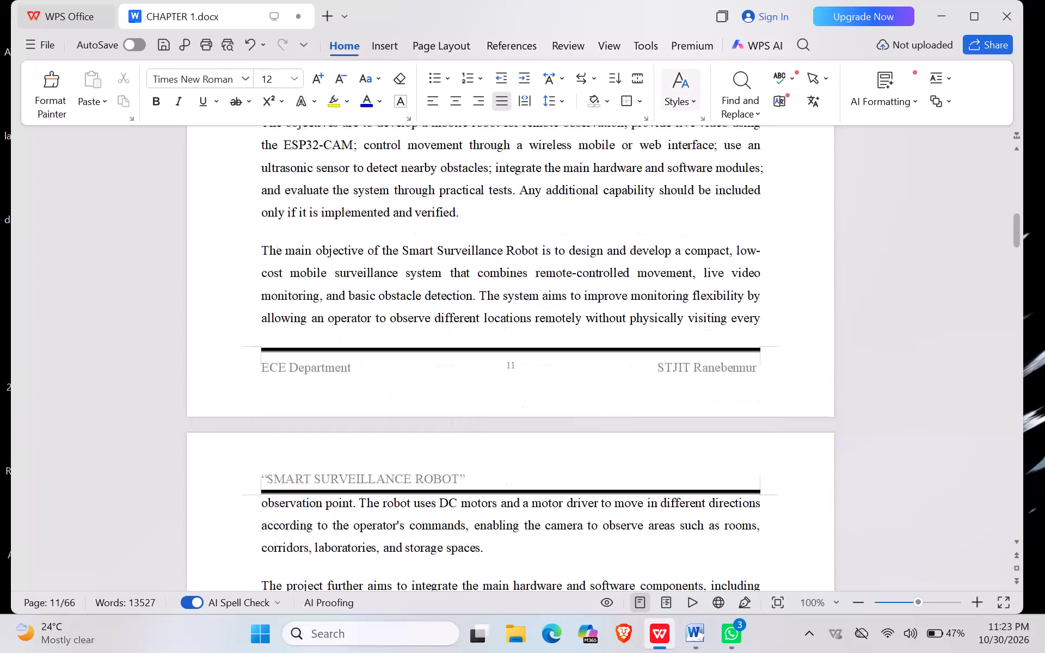
pyautogui.scroll(-4, 340, 298)
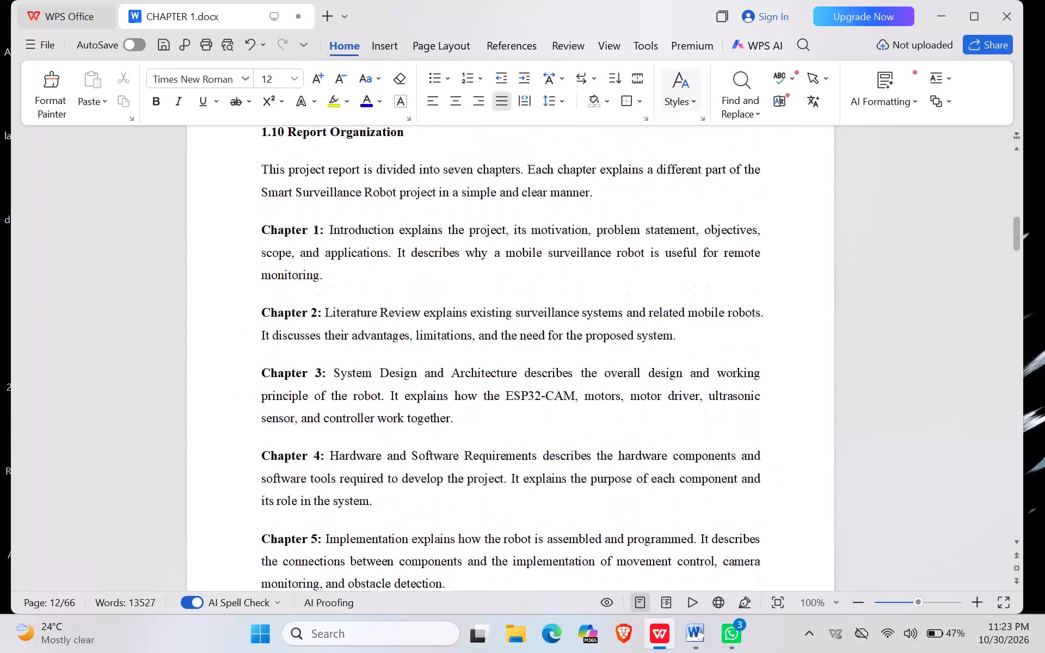
pyautogui.scroll(-3, 340, 298)
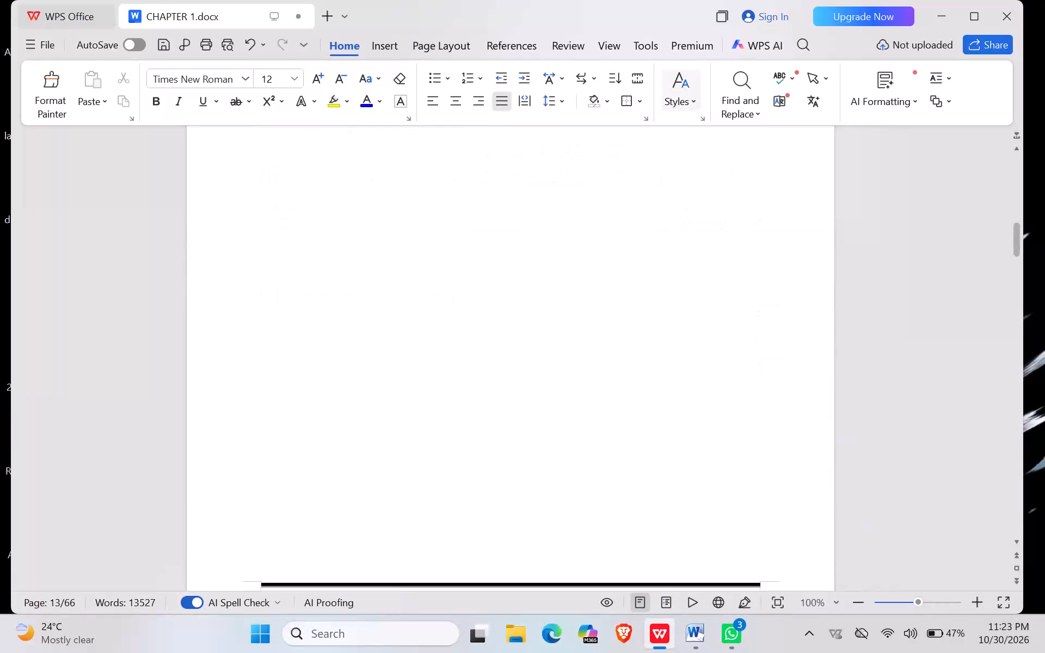
# Accept the dictionary suggestion "micro controllers" for the flagged word "microcontrollers" in section 2.1 Introduction of Chapter 2.
pyautogui.scroll(-4, 340, 298)
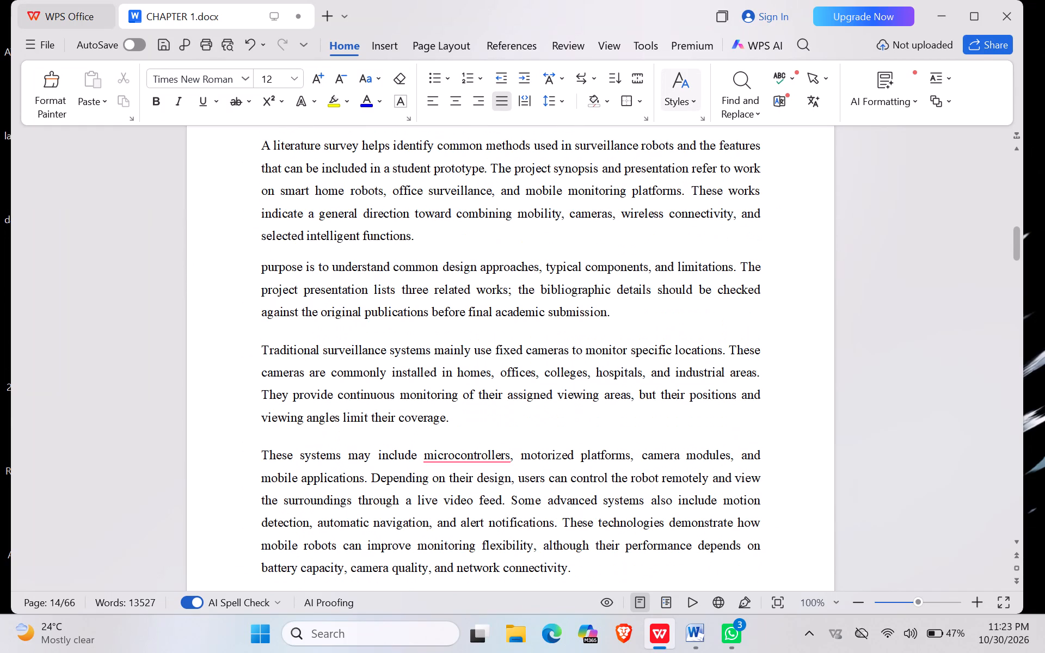
pyautogui.scroll(1, 340, 298)
pyautogui.scroll(-1, 340, 298)
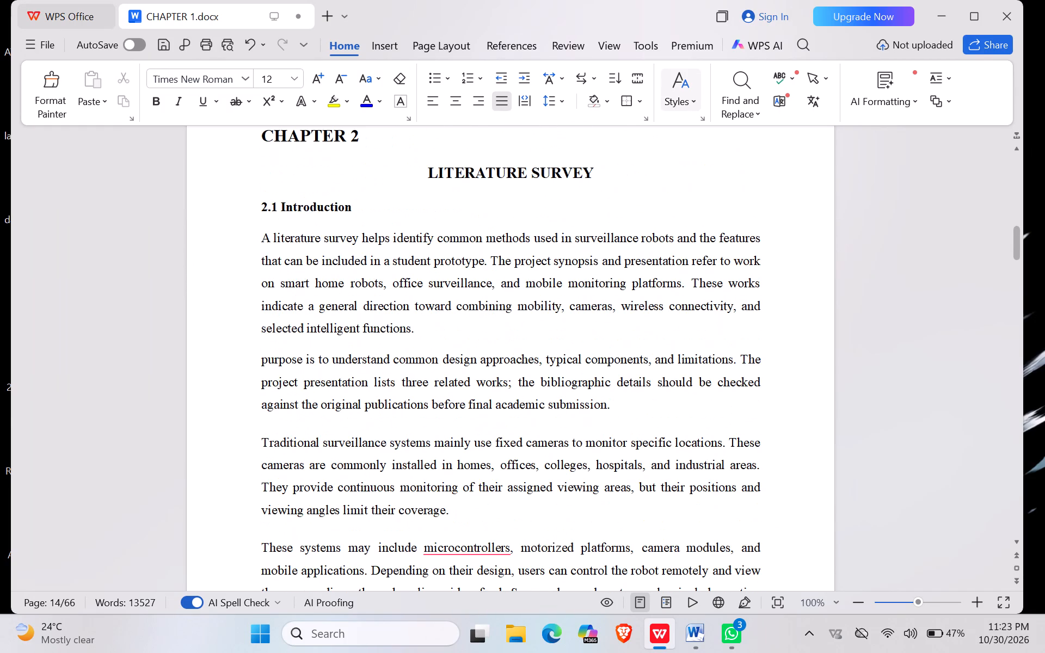
pyautogui.scroll(-1, 340, 298)
pyautogui.click(465, 412)
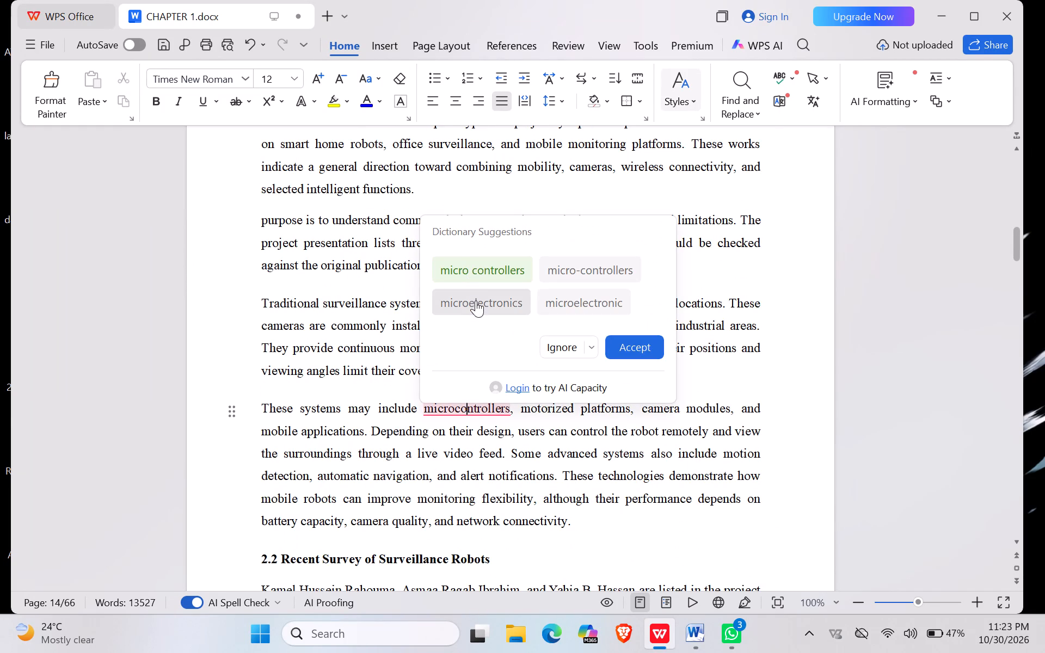
pyautogui.click(481, 267)
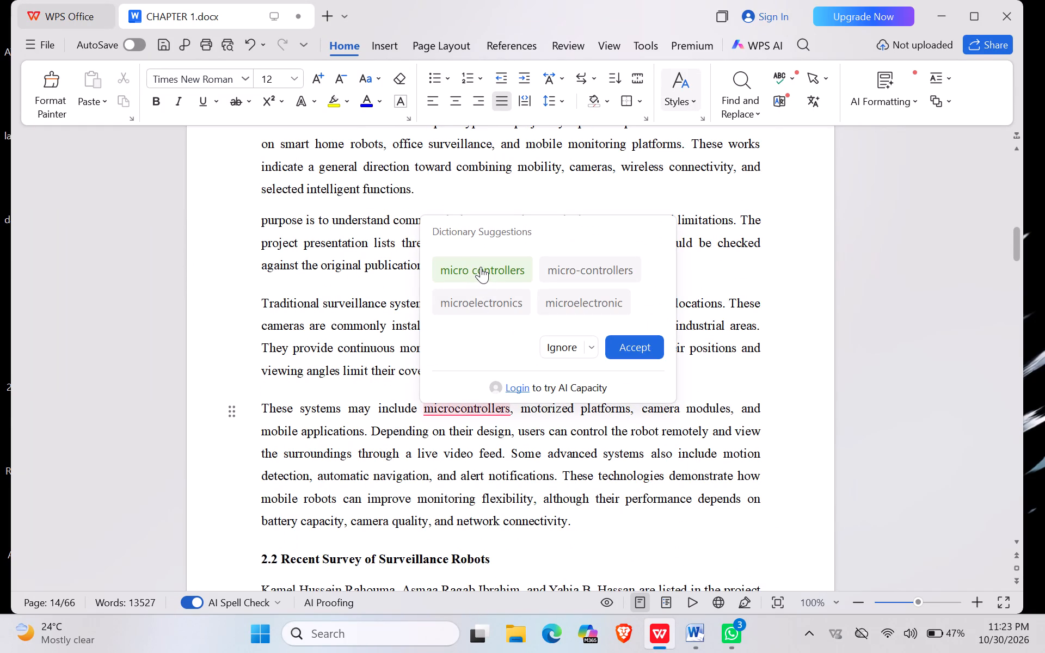
pyautogui.click(481, 267)
pyautogui.moveTo(481, 267); pyautogui.dragTo(624, 342)
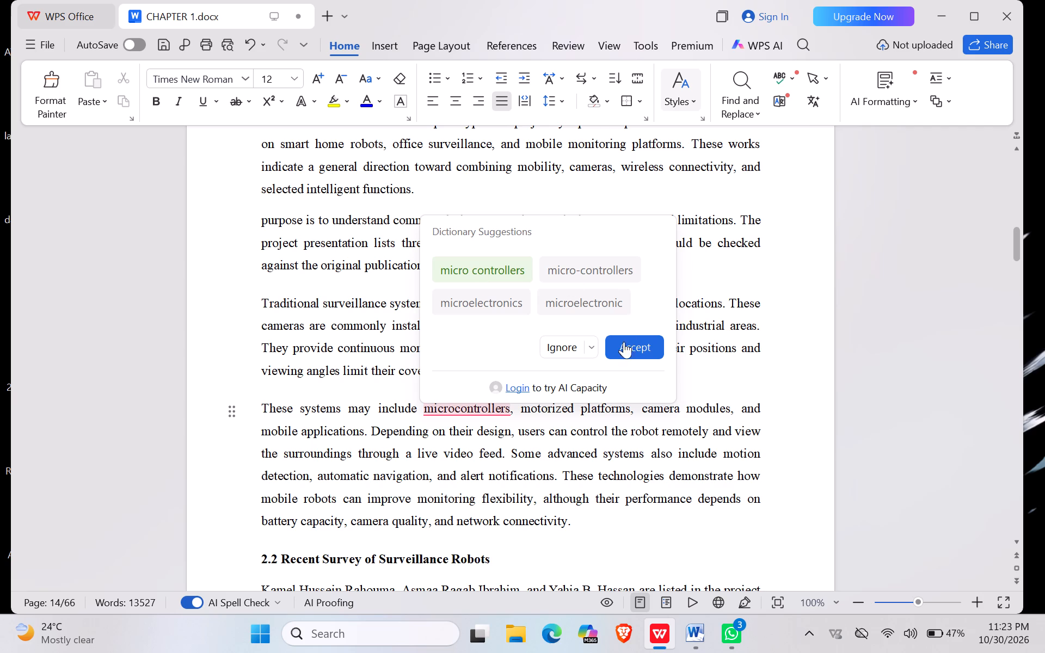
pyautogui.moveTo(624, 342); pyautogui.dragTo(622, 345)
pyautogui.click(622, 345)
pyautogui.click(622, 345)
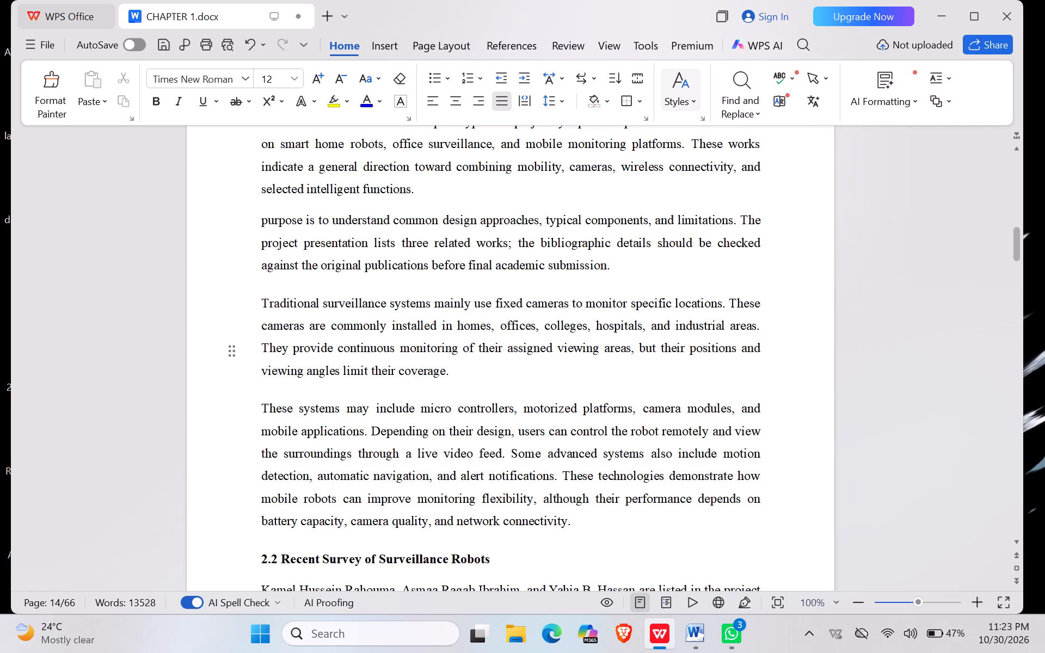
# Center the text in all cells of the fixed versus mobile comparison table in section 1.4.3, across pages 3 and 4.
pyautogui.scroll(9, 483, 278)
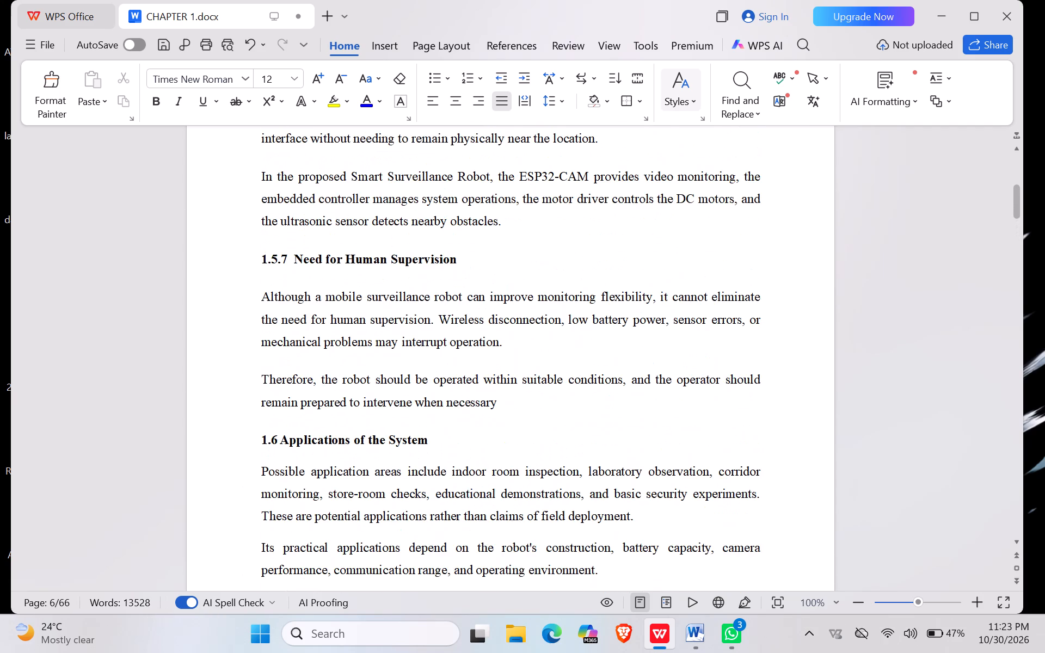
pyautogui.scroll(7, 483, 278)
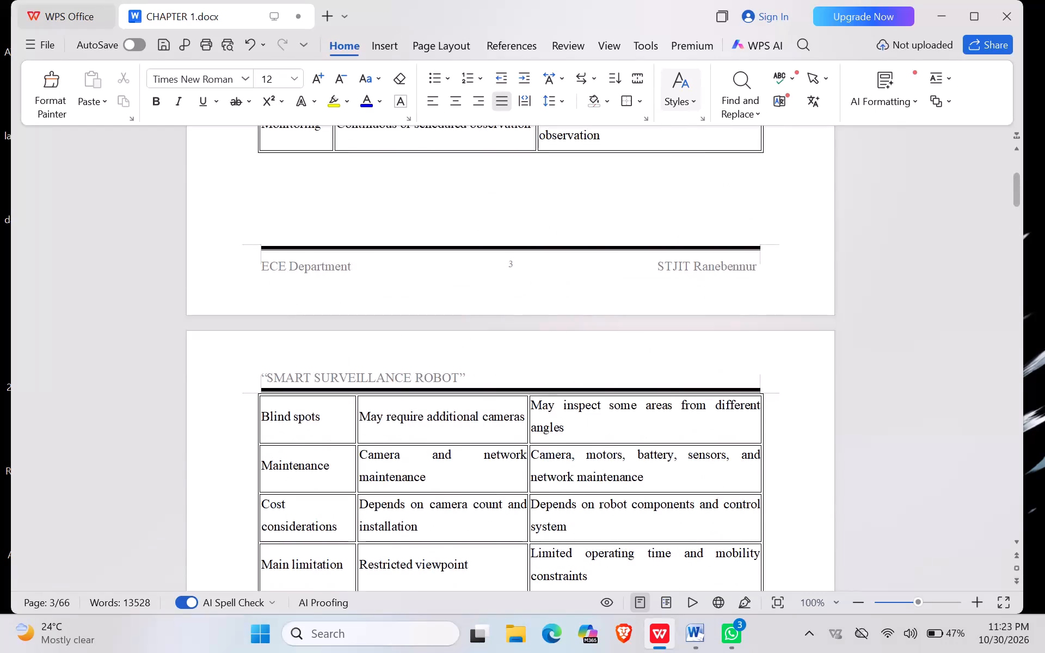
pyautogui.scroll(1, 483, 278)
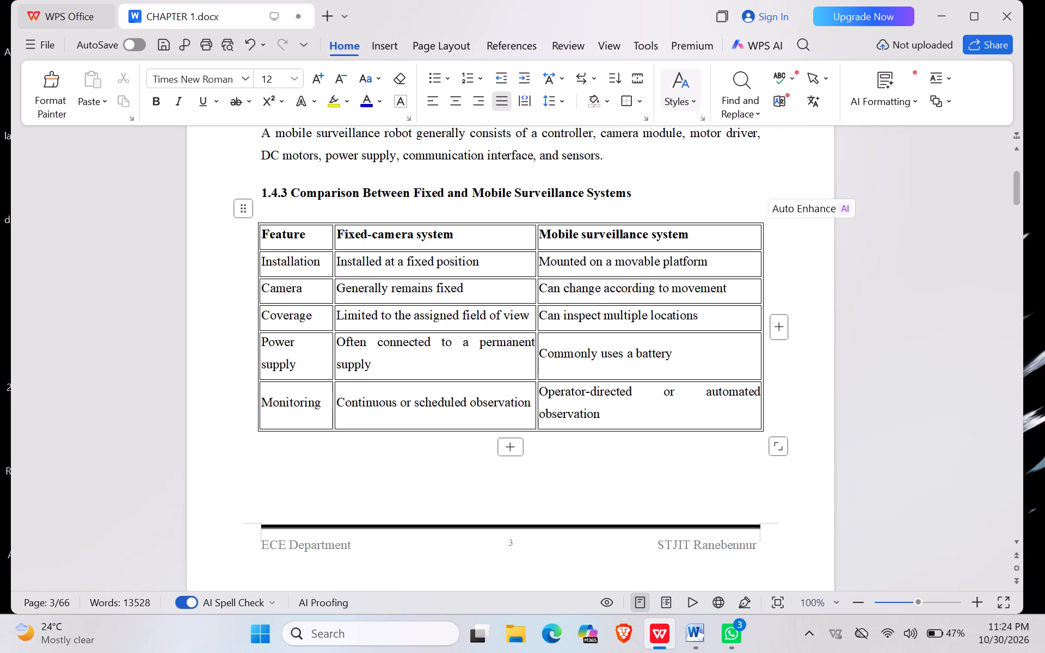
pyautogui.moveTo(263, 232); pyautogui.dragTo(502, 272)
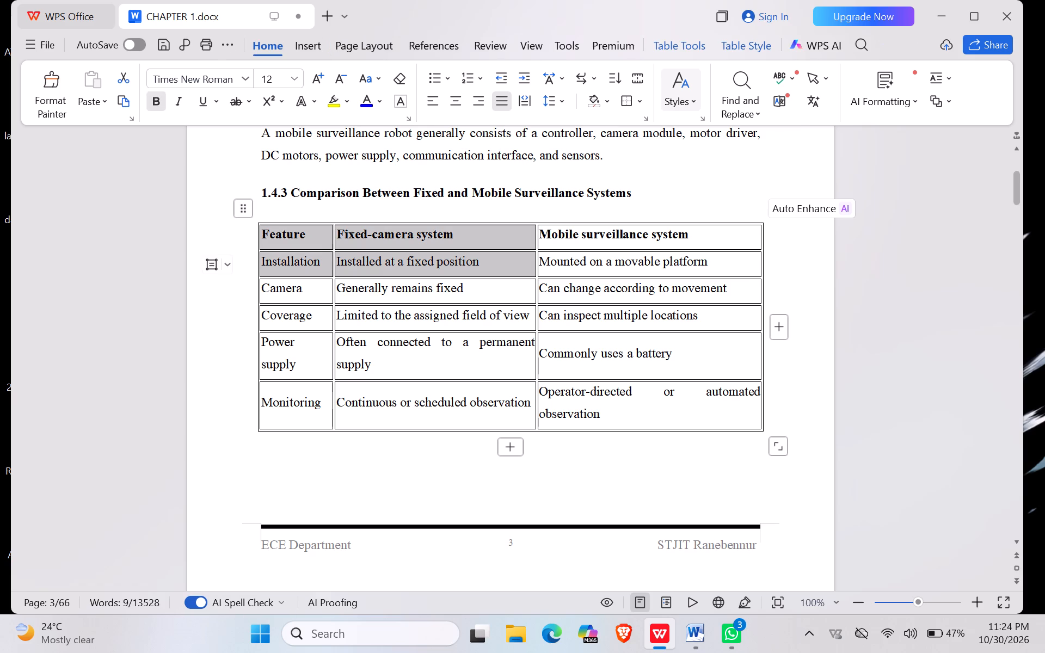
pyautogui.moveTo(502, 272); pyautogui.dragTo(691, 428)
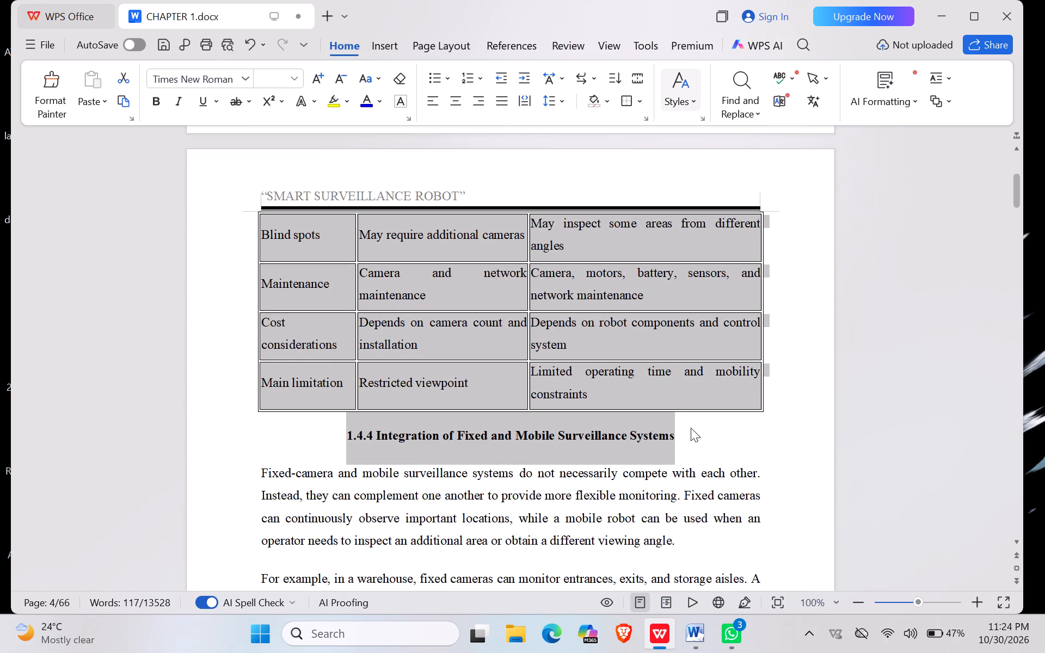
pyautogui.moveTo(691, 428); pyautogui.dragTo(622, 363)
pyautogui.moveTo(622, 363); pyautogui.dragTo(664, 381)
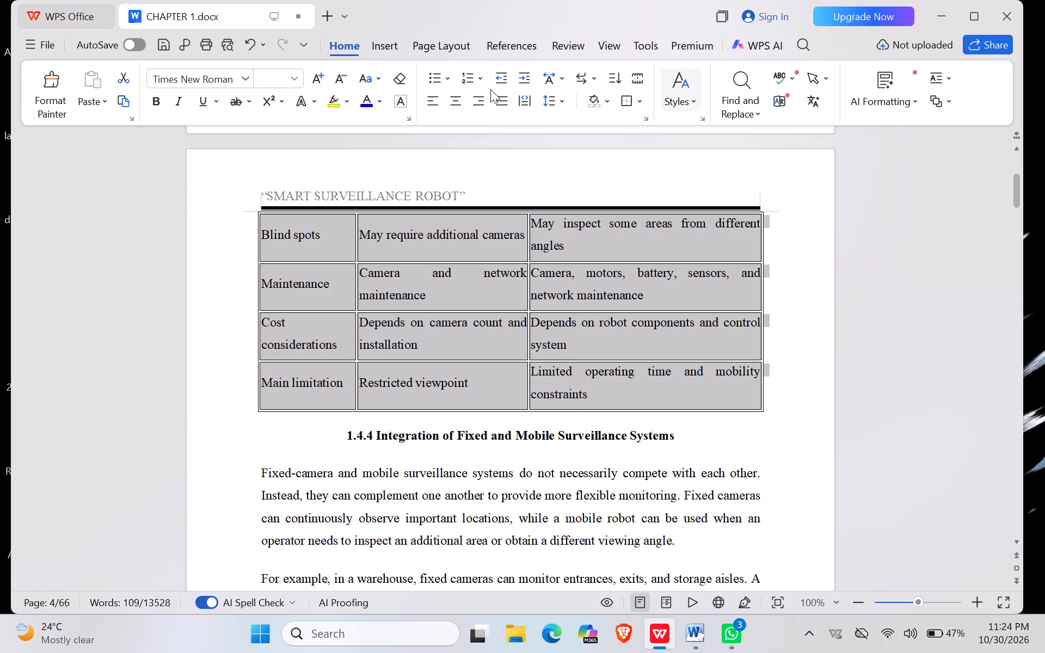
pyautogui.click(503, 100)
pyautogui.click(459, 100)
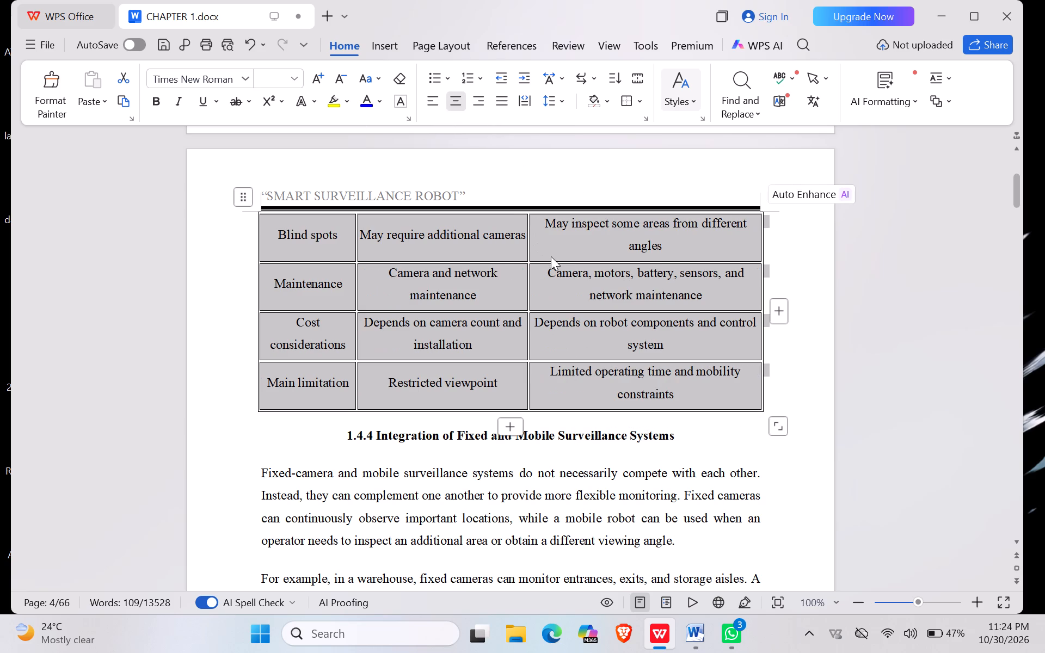
# Deselect the fixed versus mobile comparison table in section 1.4.3 and save the document.
pyautogui.scroll(1, 539, 290)
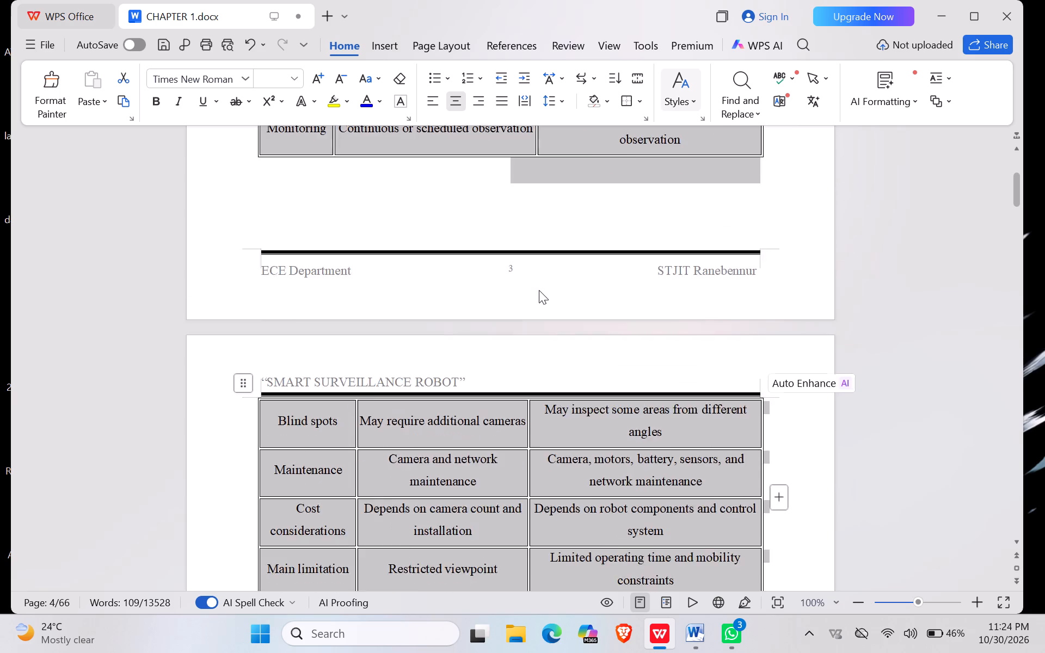
pyautogui.scroll(2, 539, 290)
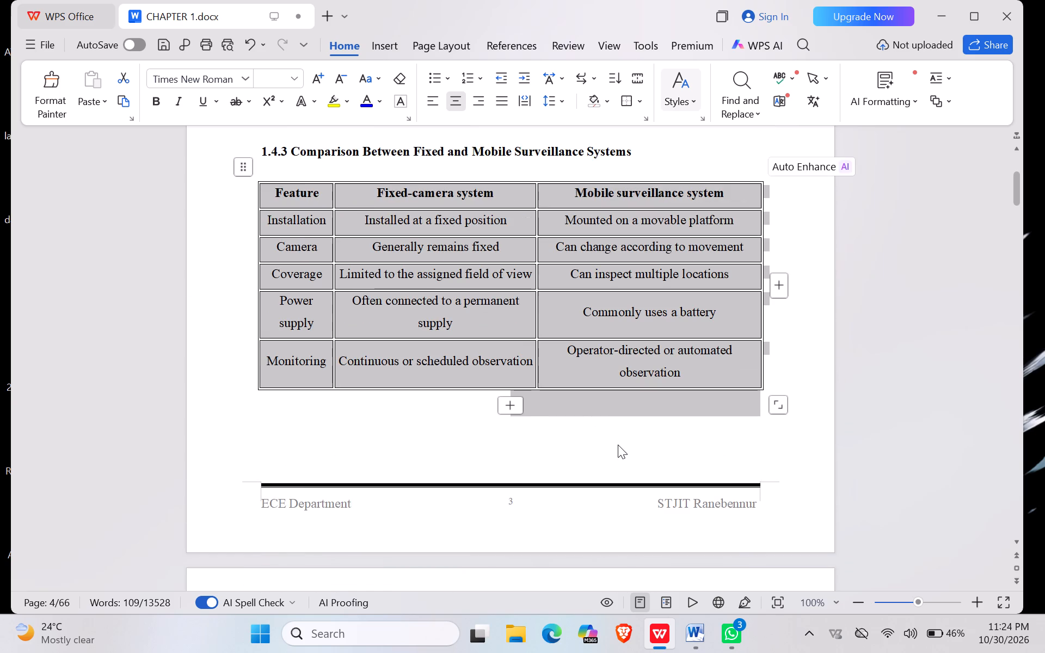
pyautogui.click(618, 445)
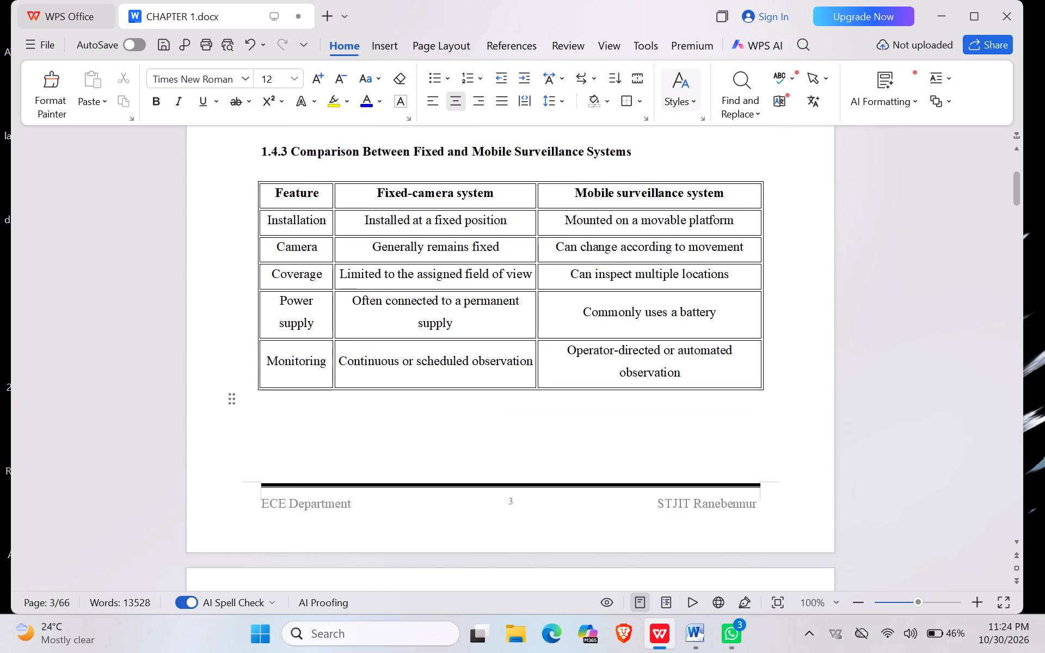
pyautogui.hotkey('ctrl', 's')
pyautogui.hotkey('ctrl', 's')
pyautogui.hotkey('ctrl', 's')
# Review the layout from the rest of the comparison table on page 4 through section 1.6.5 Educational Demonstrations on page 7.
pyautogui.scroll(-4, 618, 445)
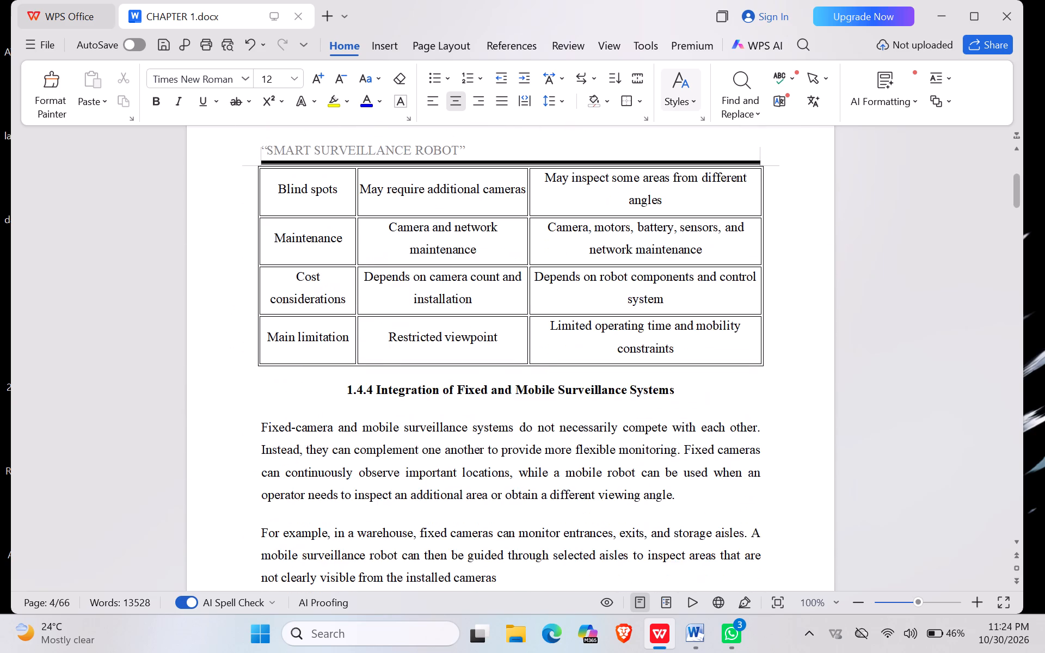
pyautogui.scroll(-5, 615, 453)
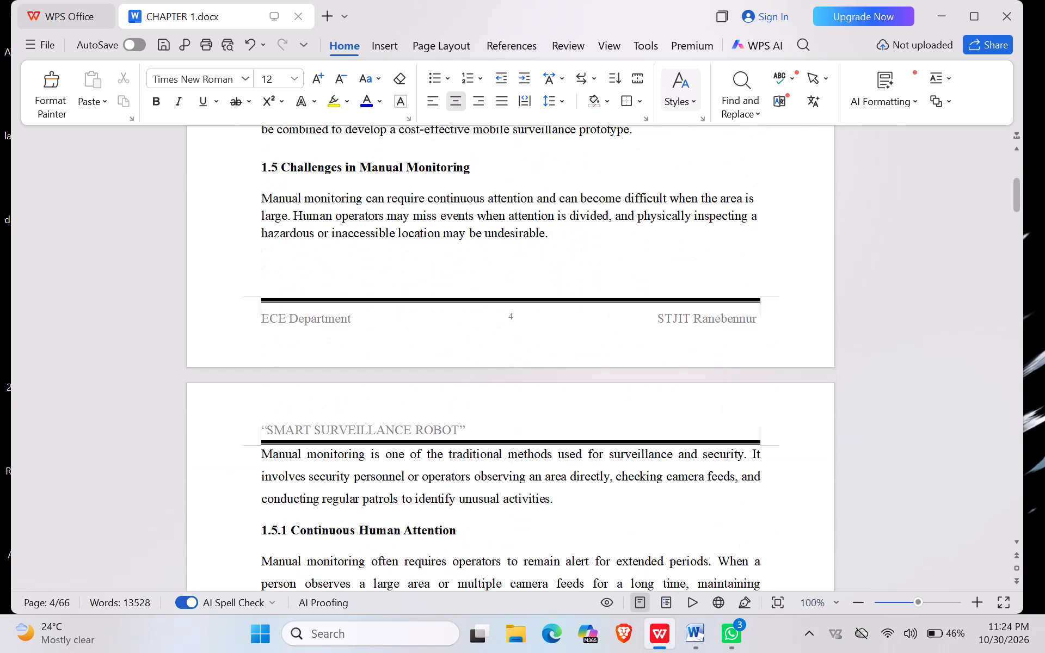
pyautogui.scroll(-5, 615, 453)
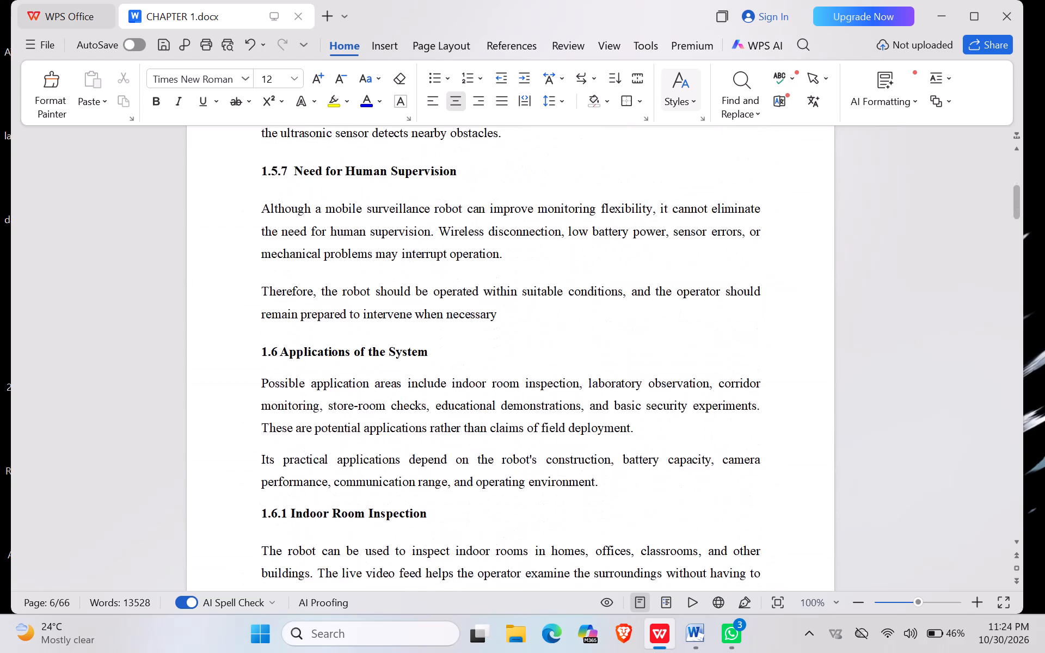
pyautogui.scroll(-5, 615, 453)
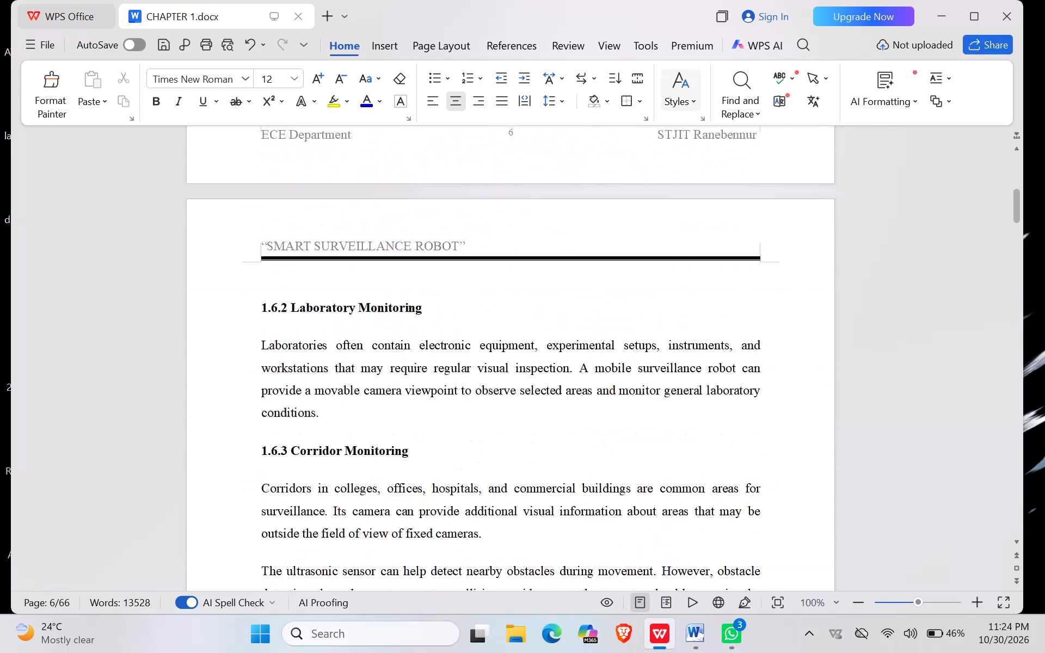
pyautogui.scroll(-4, 615, 453)
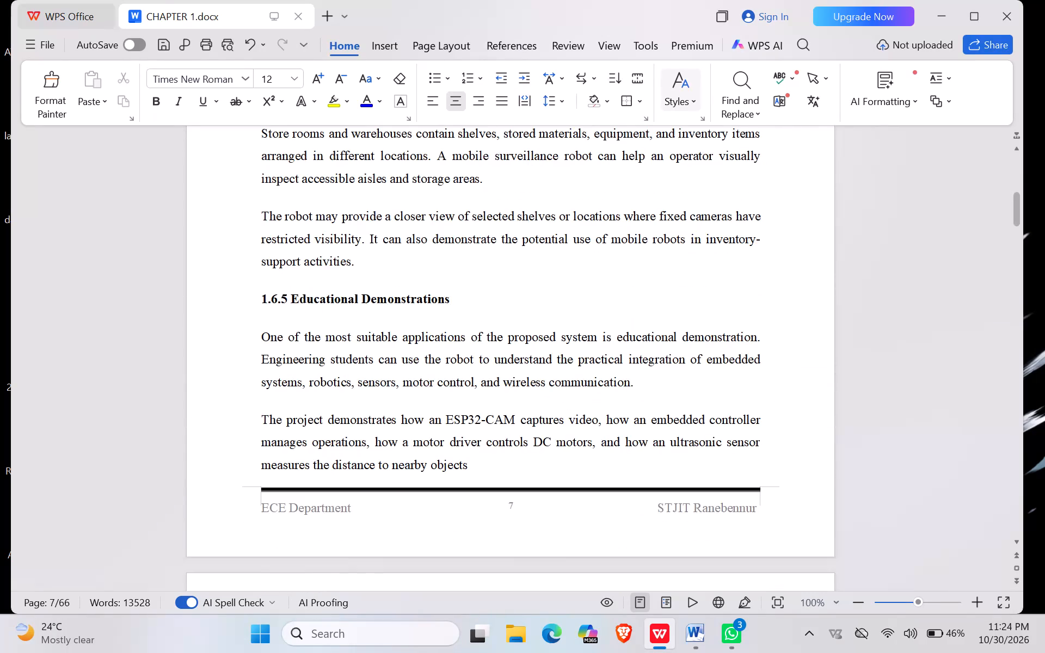
pyautogui.scroll(-1, 615, 453)
# Recheck the layout of pages 3 to 6, from section 1.6 back to the comparison table in section 1.4.3.
pyautogui.scroll(4, 615, 453)
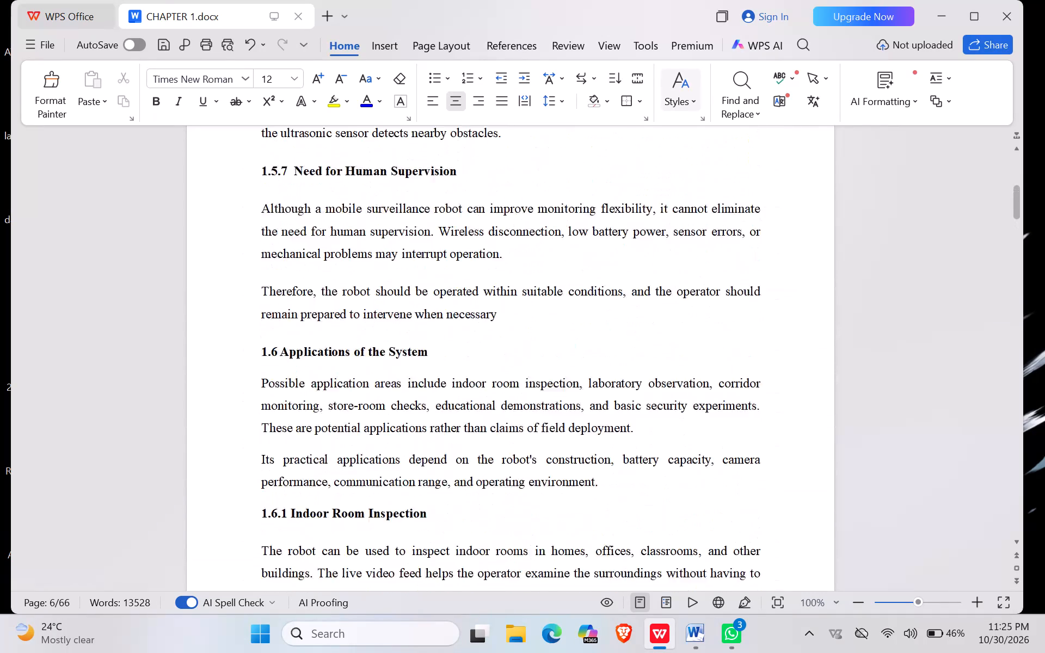
pyautogui.scroll(3, 615, 453)
pyautogui.scroll(-1, 615, 457)
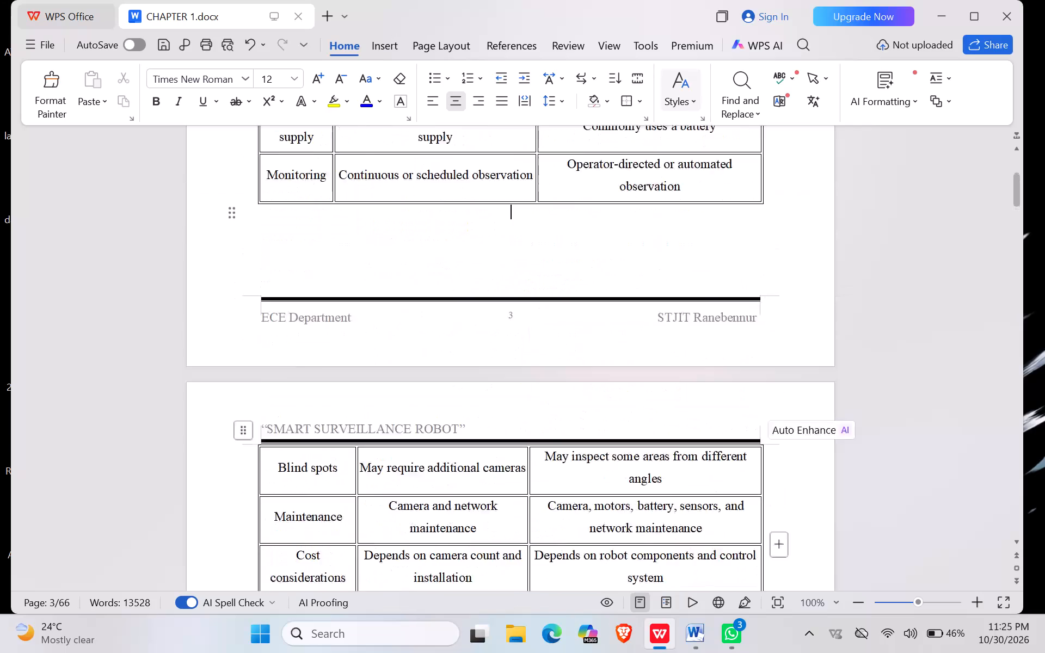
pyautogui.scroll(-3, 615, 457)
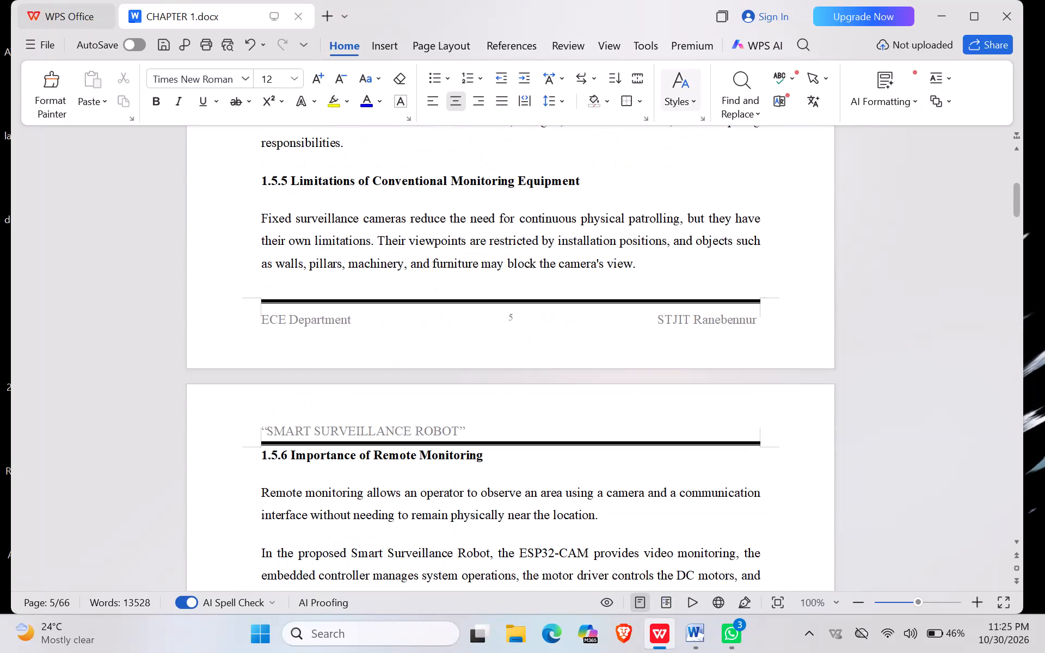
pyautogui.scroll(2, 615, 457)
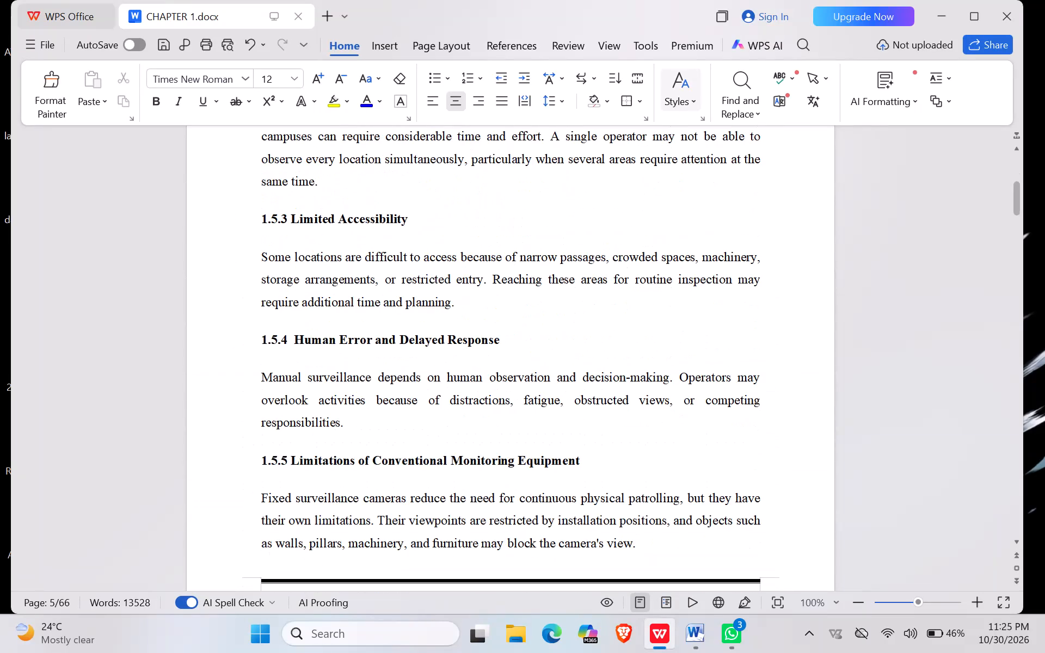
pyautogui.scroll(5, 615, 457)
pyautogui.scroll(-2, 615, 457)
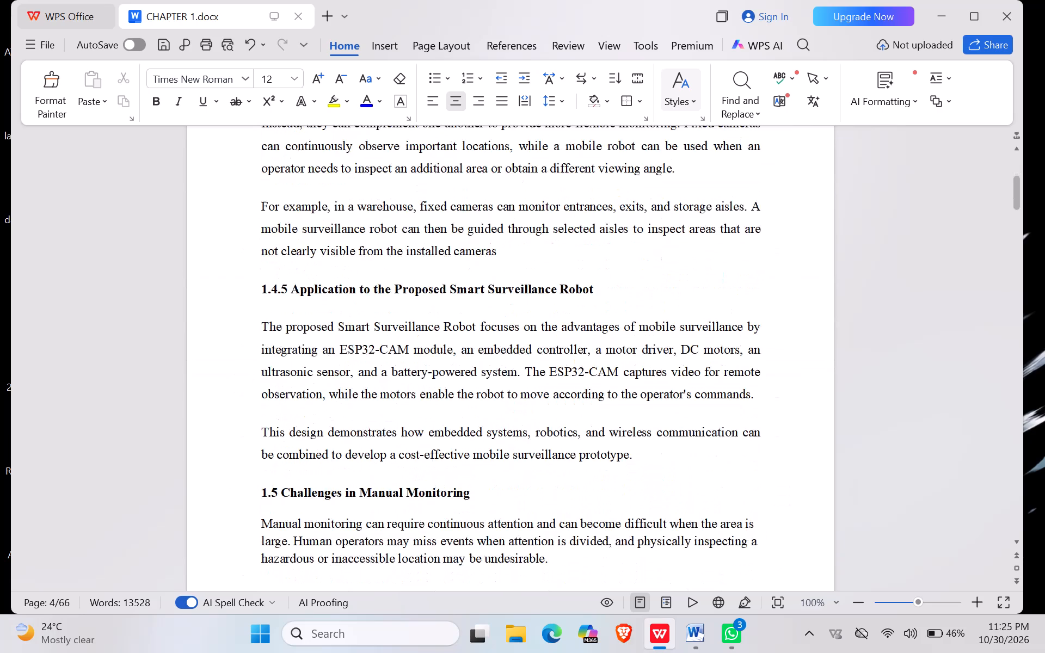
pyautogui.scroll(2, 615, 457)
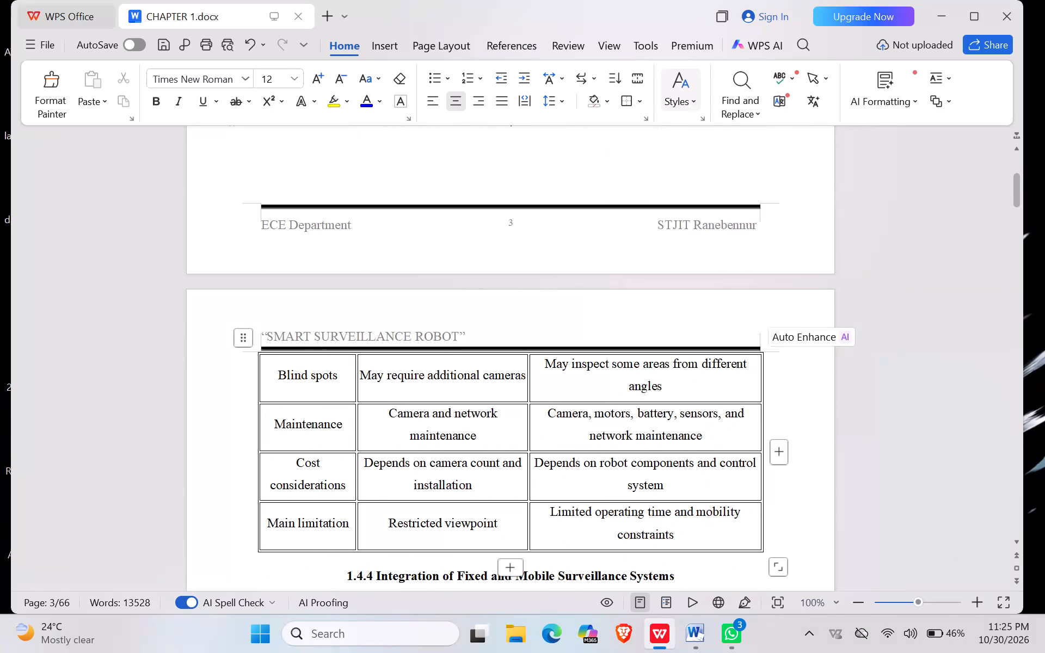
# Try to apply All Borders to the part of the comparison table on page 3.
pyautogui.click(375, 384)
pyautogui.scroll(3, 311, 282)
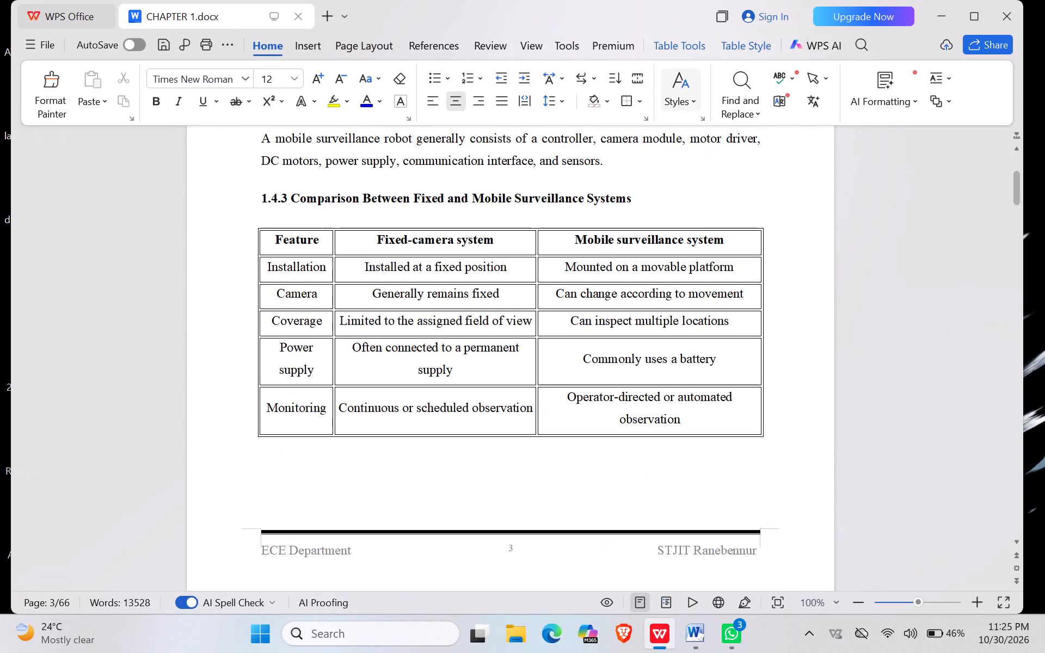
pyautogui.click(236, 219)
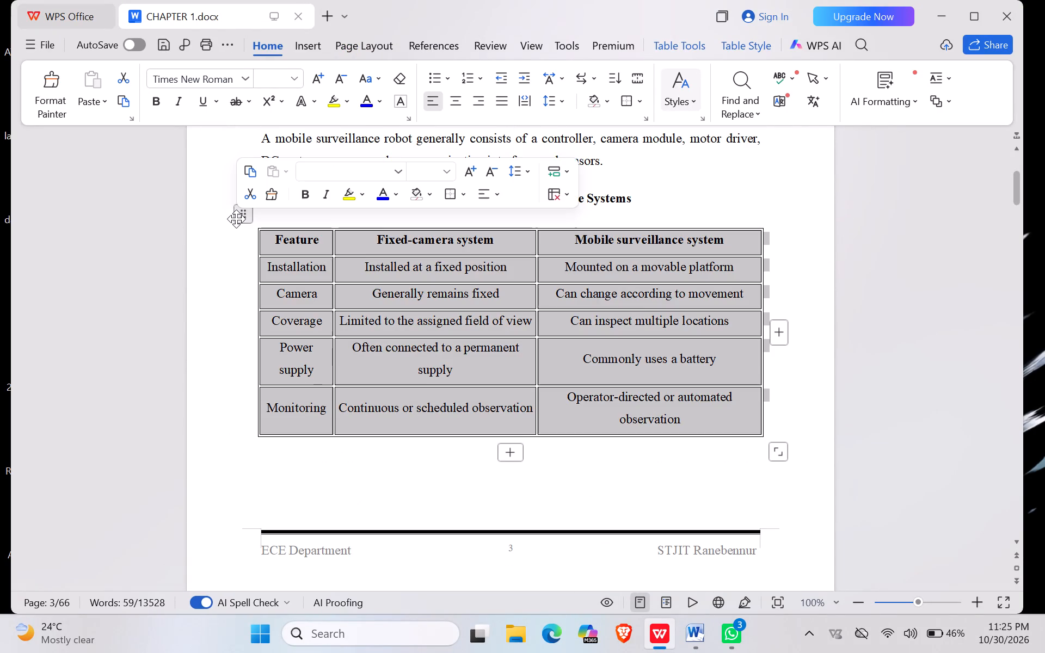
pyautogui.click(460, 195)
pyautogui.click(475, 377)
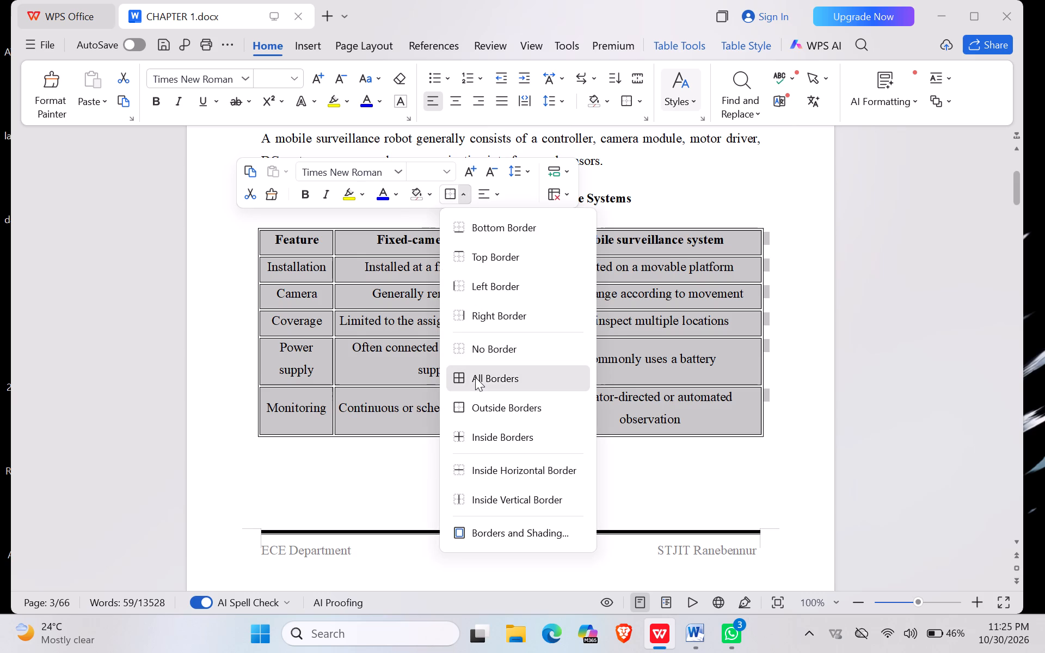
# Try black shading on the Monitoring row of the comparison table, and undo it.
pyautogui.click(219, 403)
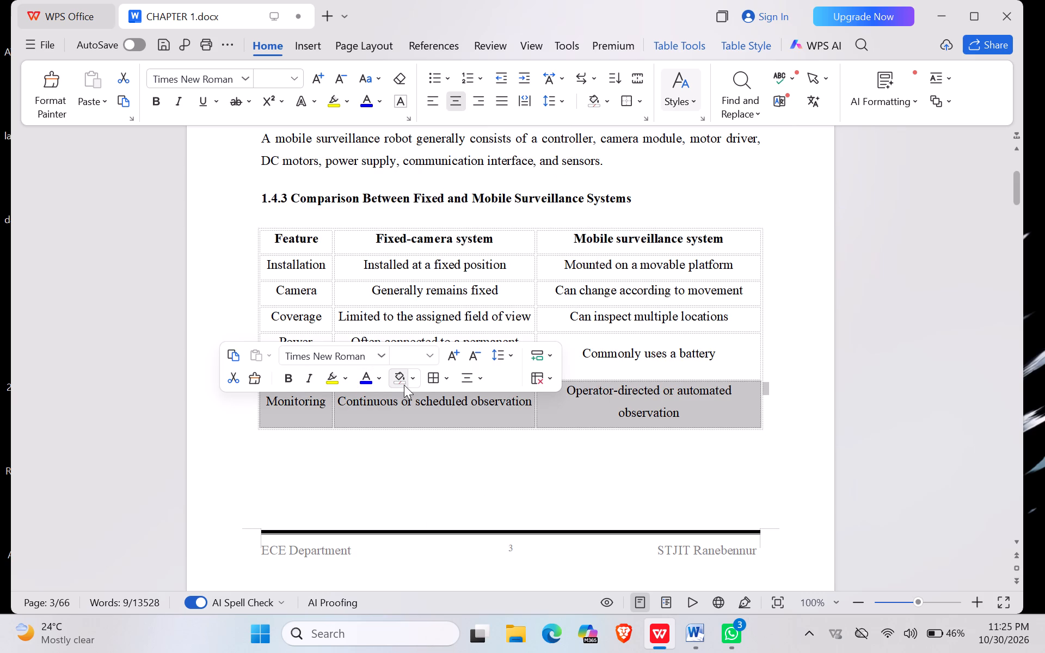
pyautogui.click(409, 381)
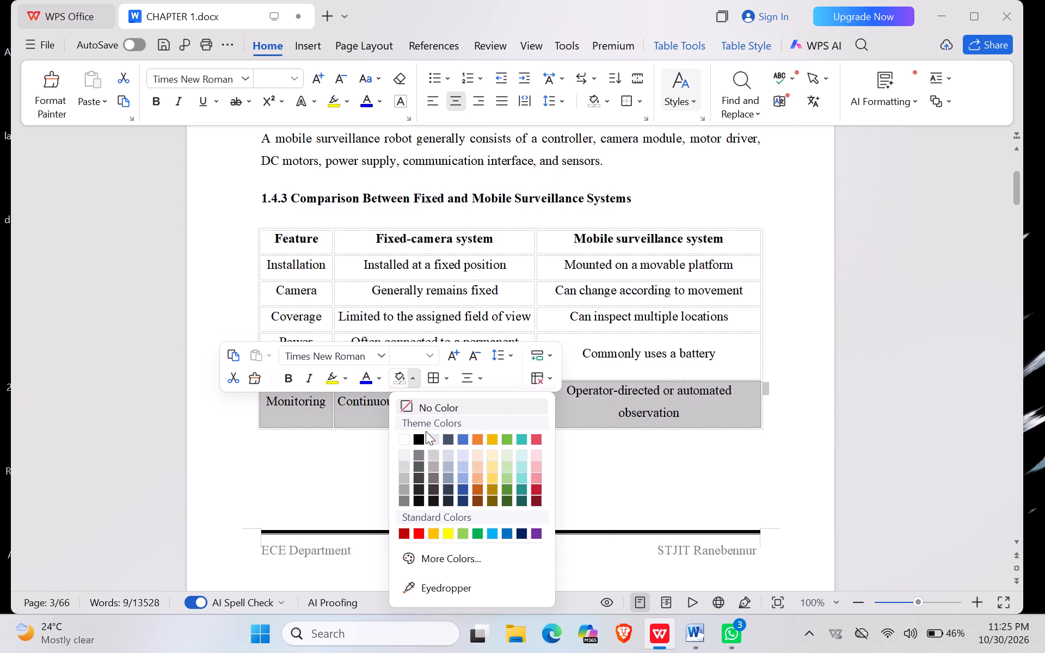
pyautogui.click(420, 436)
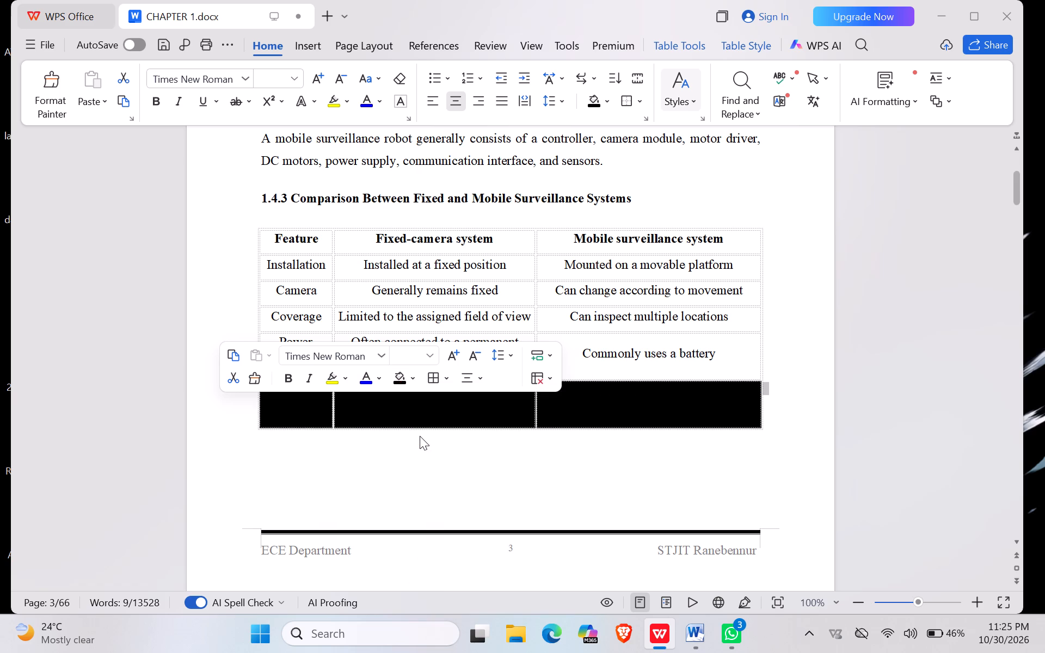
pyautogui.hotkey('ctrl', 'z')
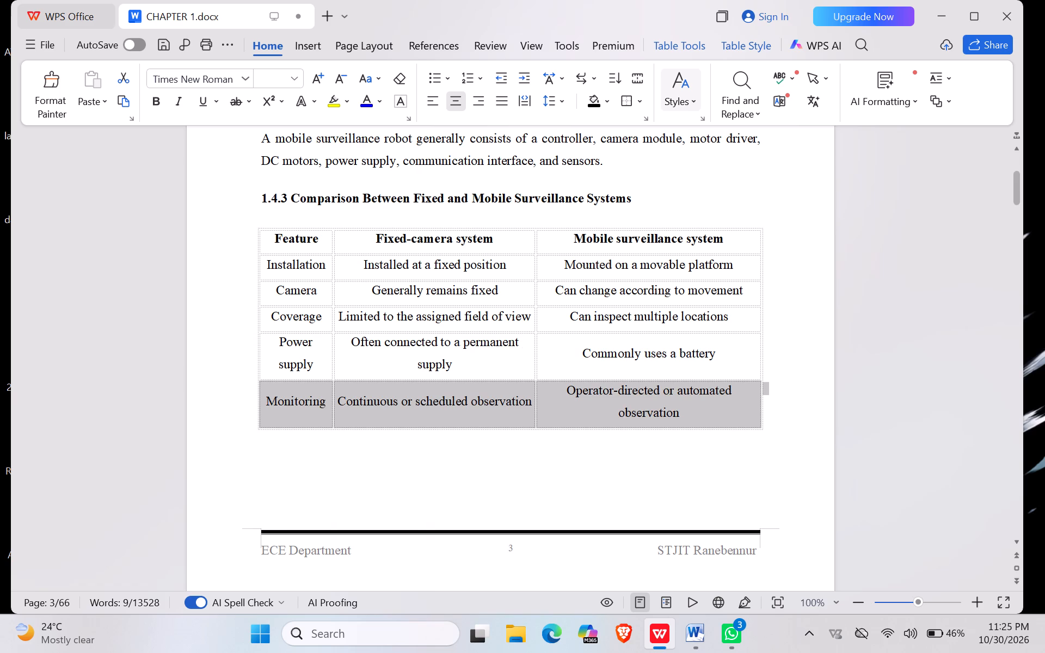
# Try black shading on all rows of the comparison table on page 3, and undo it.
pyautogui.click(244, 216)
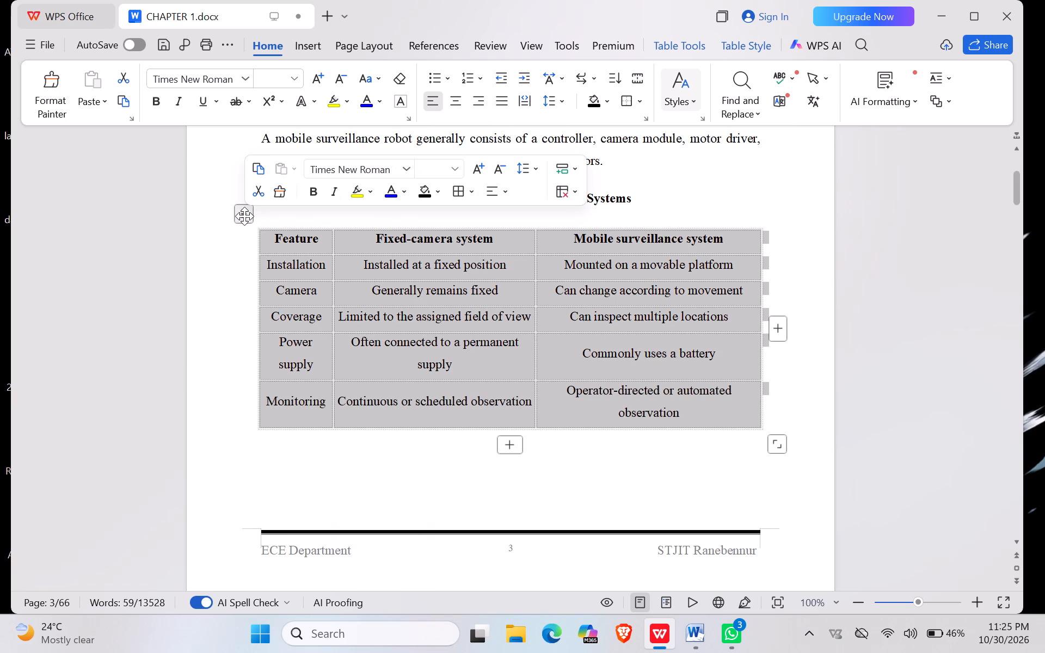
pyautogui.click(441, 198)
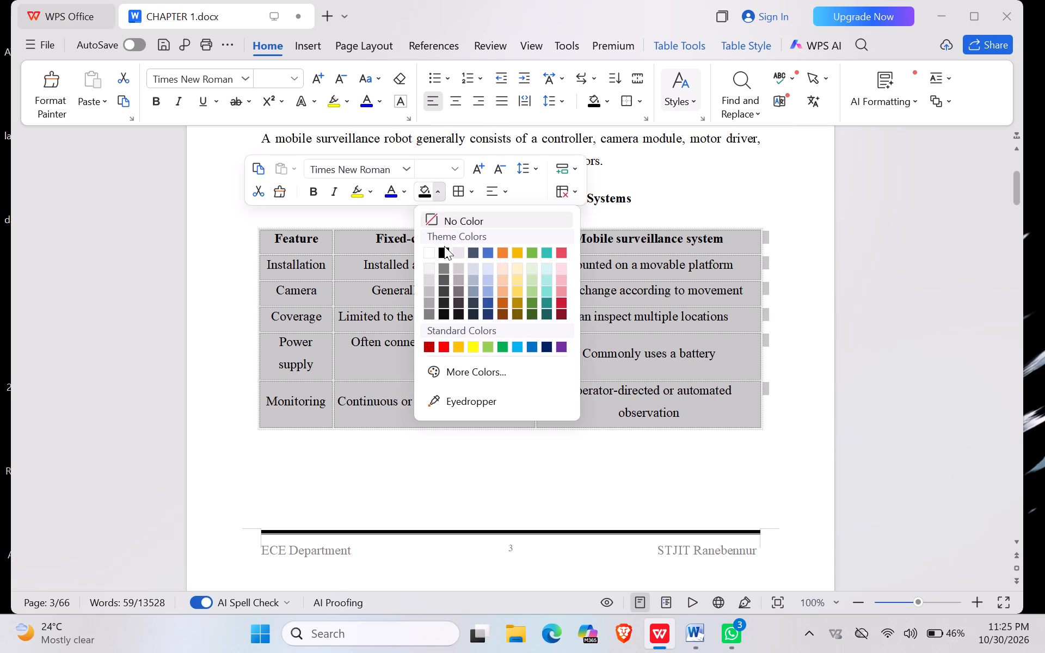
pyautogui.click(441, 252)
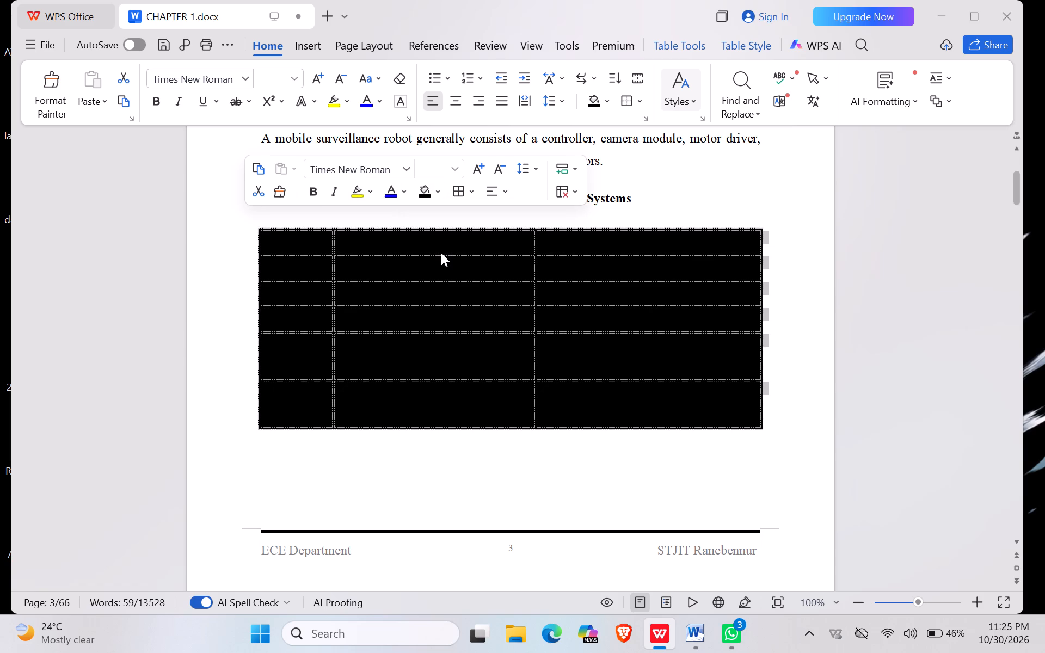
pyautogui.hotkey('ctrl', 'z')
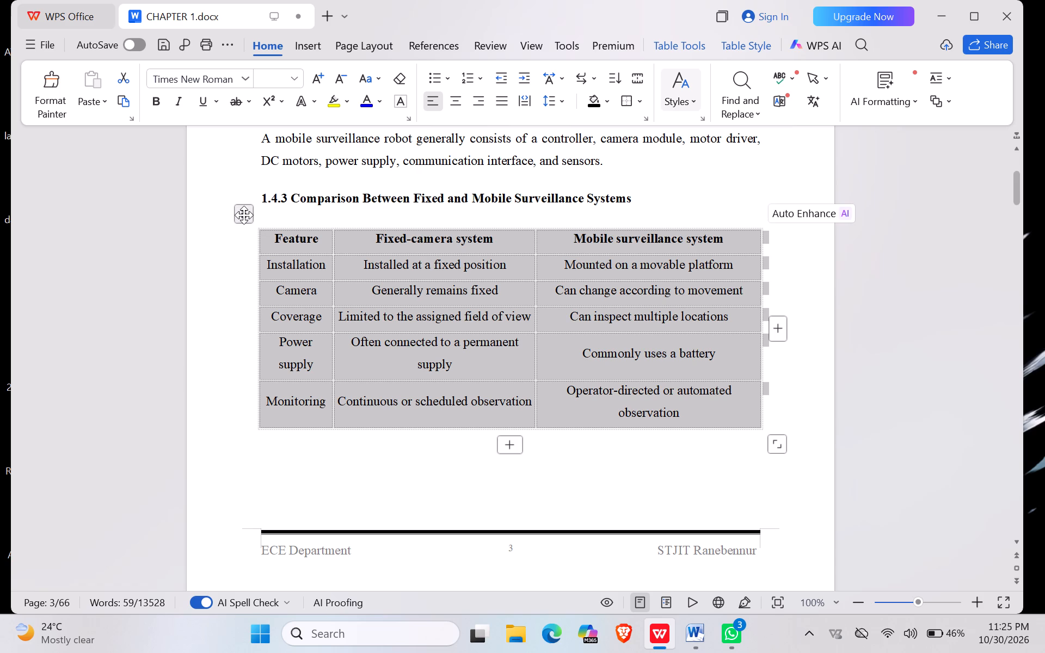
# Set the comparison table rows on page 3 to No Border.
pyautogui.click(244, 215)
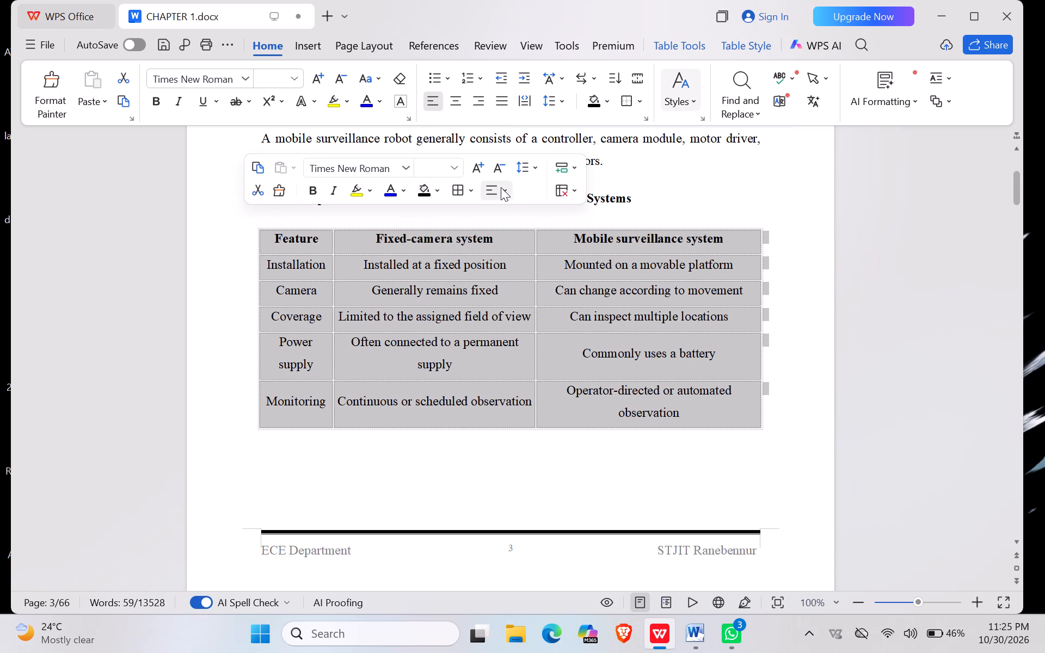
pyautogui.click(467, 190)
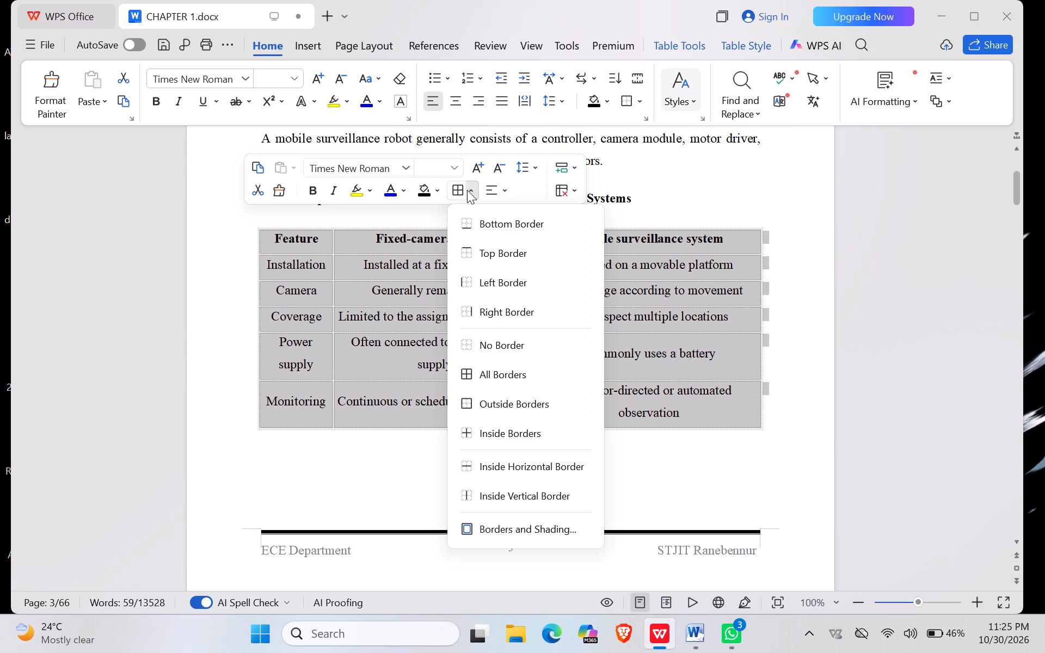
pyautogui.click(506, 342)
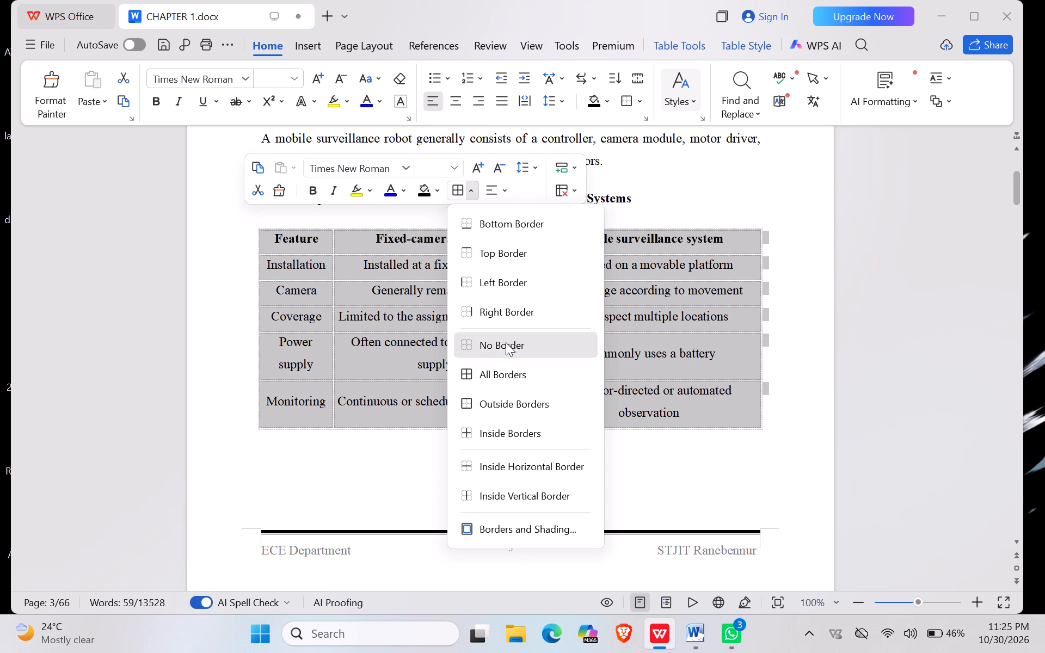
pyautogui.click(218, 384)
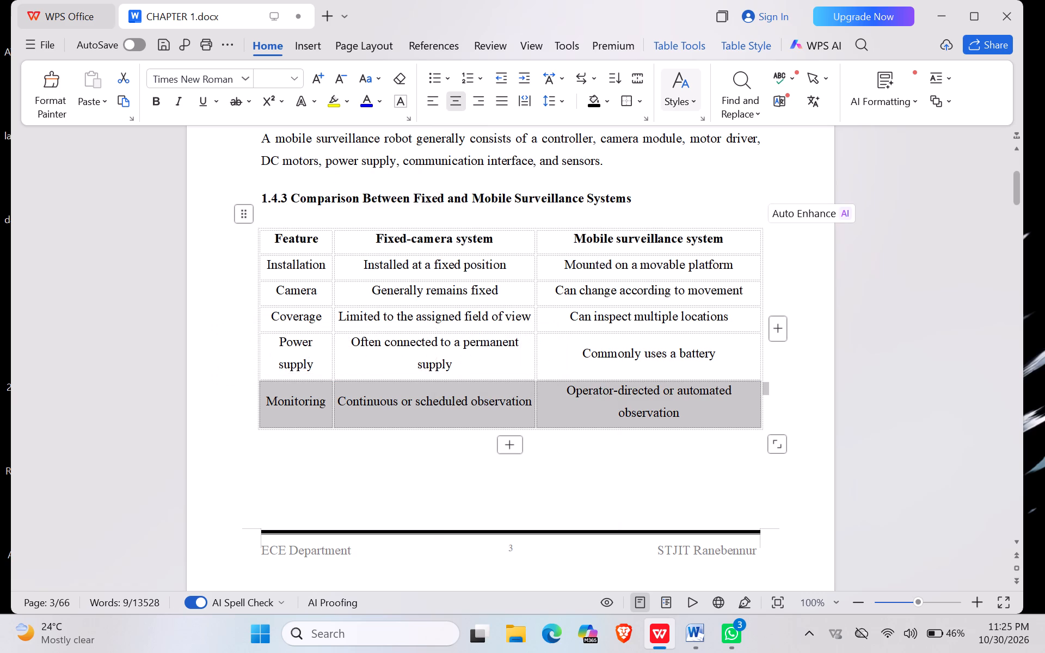
# Apply All Borders to the section 1.4.3 comparison table on page 3 and compare it with the continuation on page 4.
pyautogui.click(240, 215)
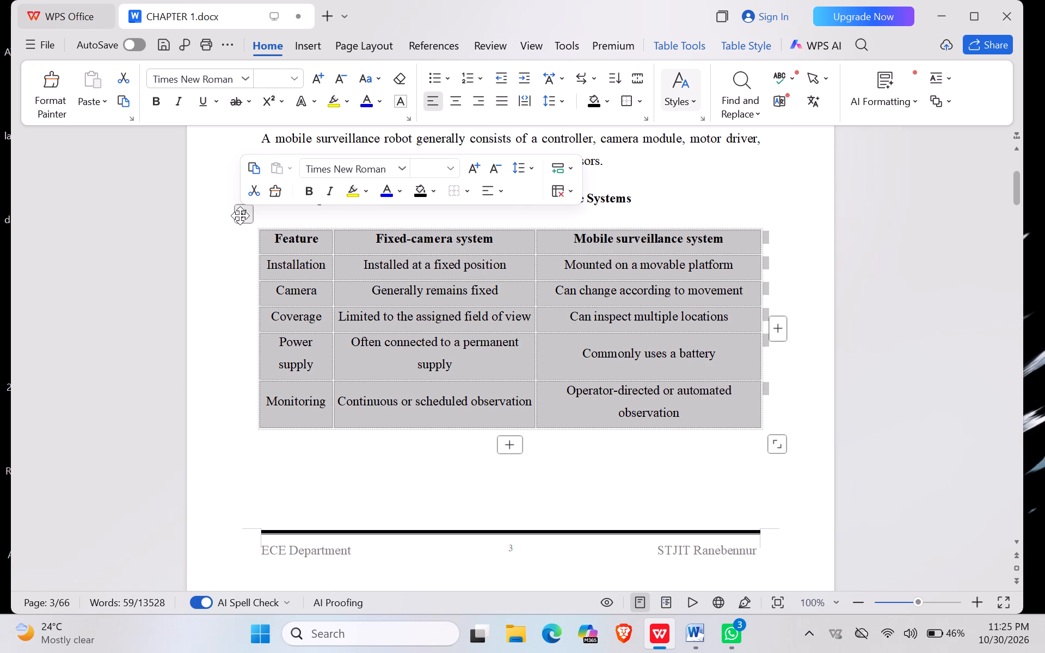
pyautogui.click(468, 196)
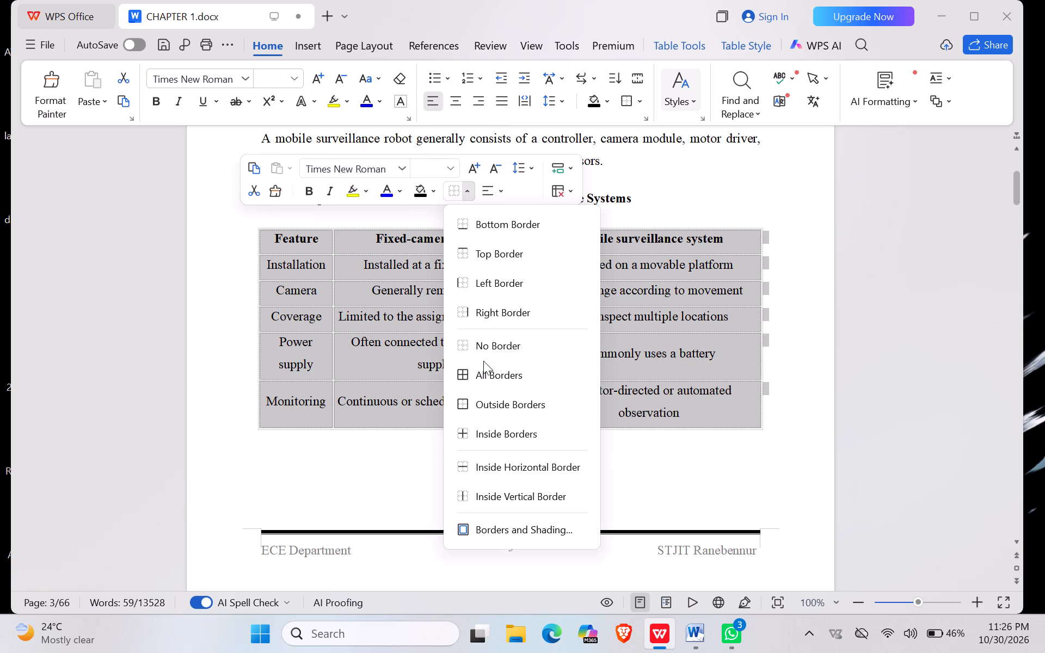
pyautogui.click(483, 369)
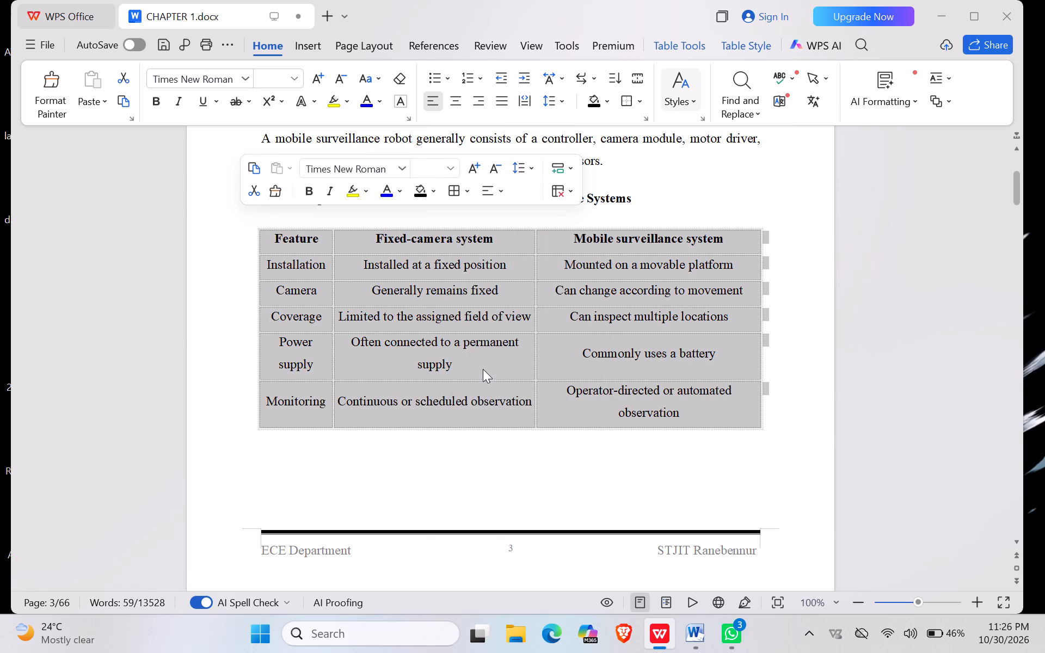
pyautogui.click(869, 284)
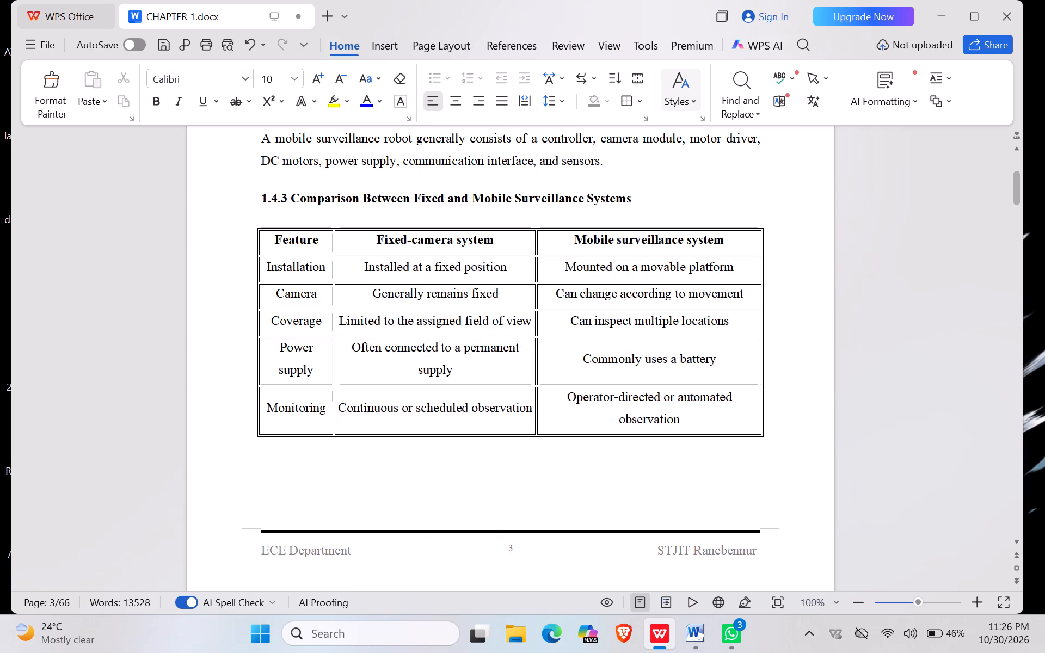
pyautogui.scroll(-2, 655, 289)
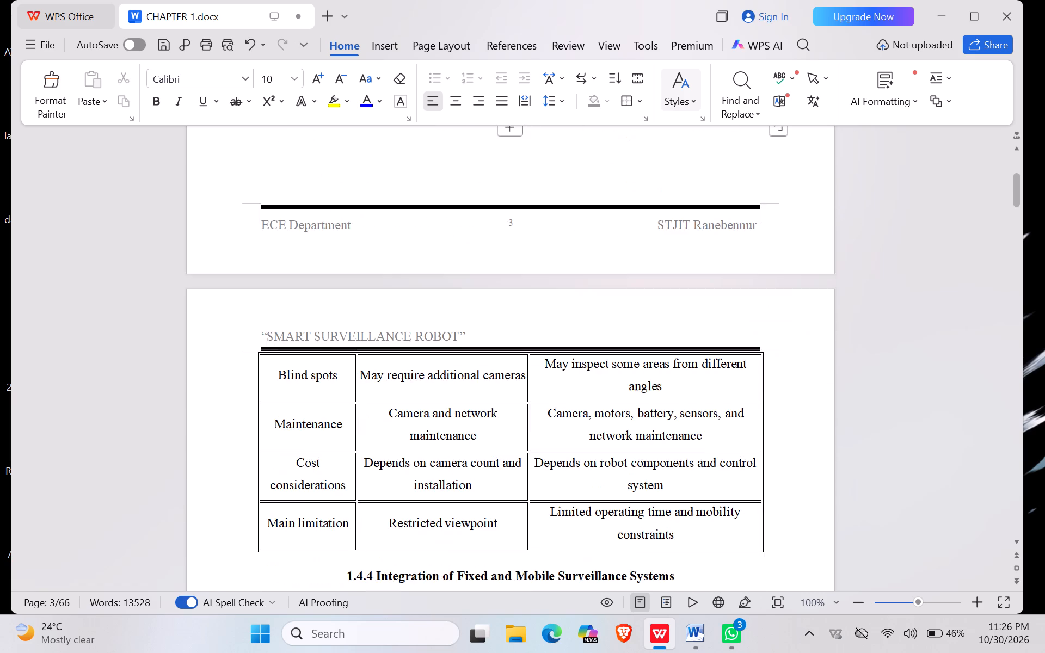
# Remove the existing gap above the 1.6.2 Laboratory Monitoring heading at the page 6–7 break and insert three new line breaks there.
pyautogui.scroll(-7, 655, 289)
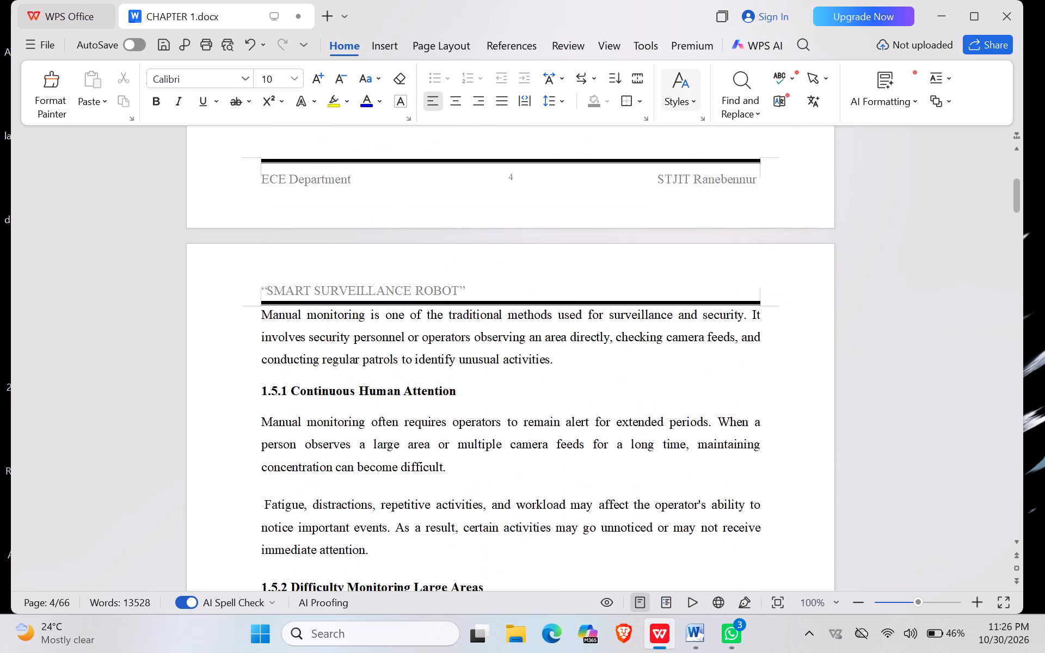
pyautogui.scroll(-3, 655, 289)
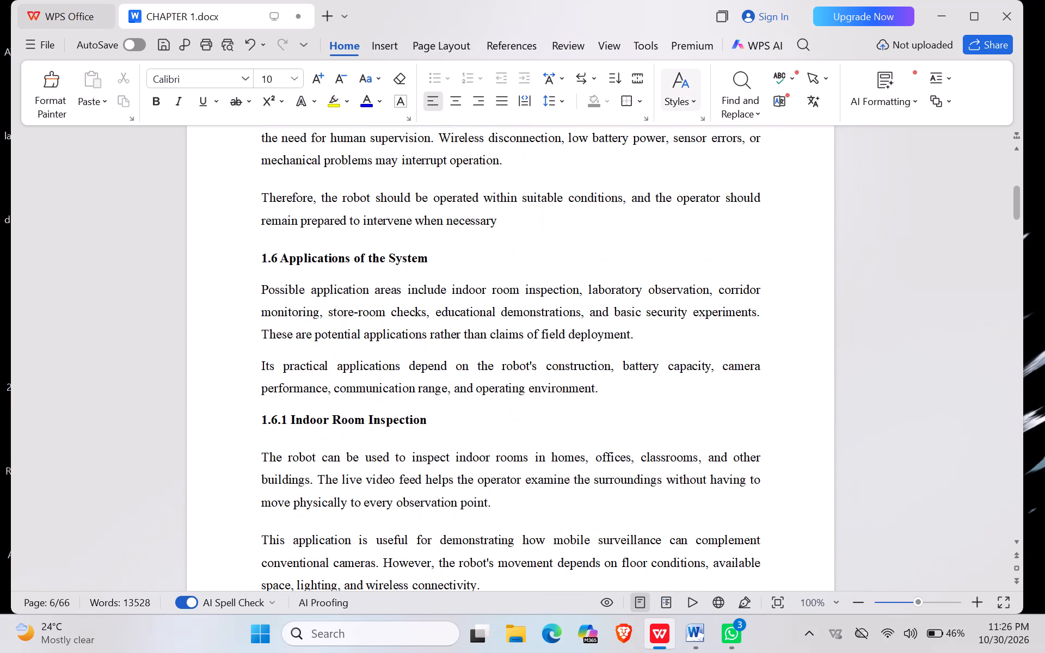
pyautogui.scroll(-4, 452, 449)
pyautogui.scroll(1, 452, 449)
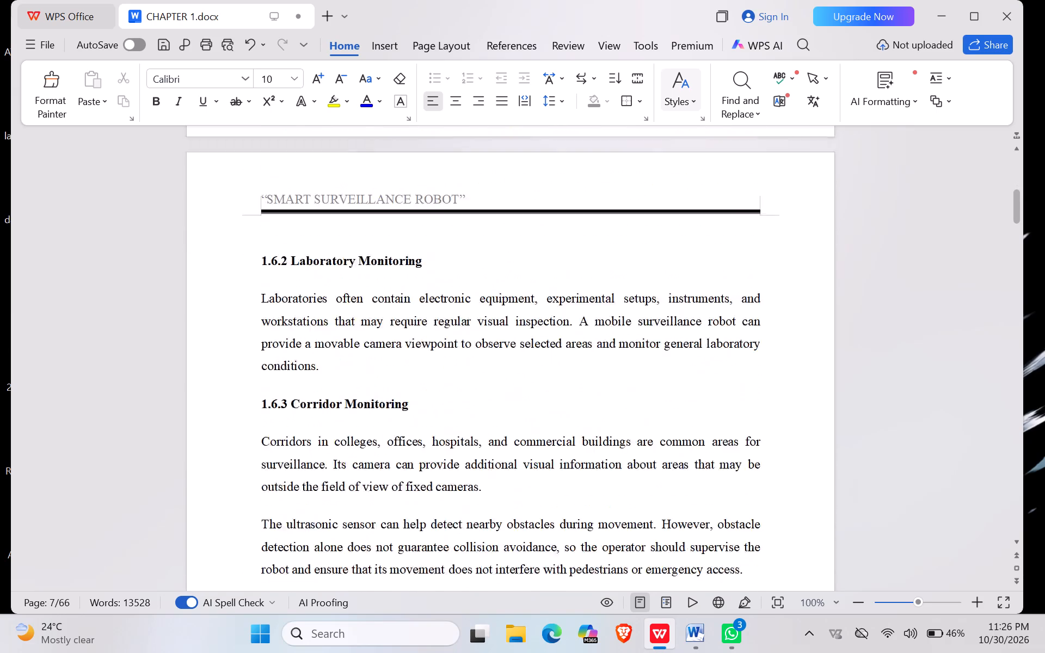
pyautogui.scroll(1, 452, 449)
pyautogui.click(260, 349)
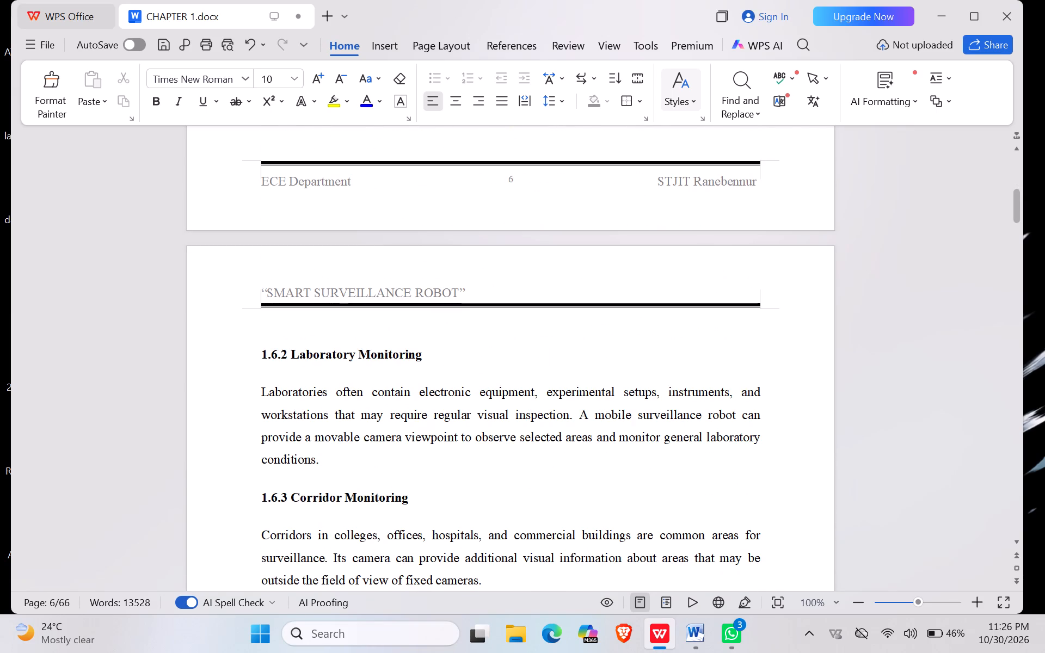
pyautogui.press('BackSpace')
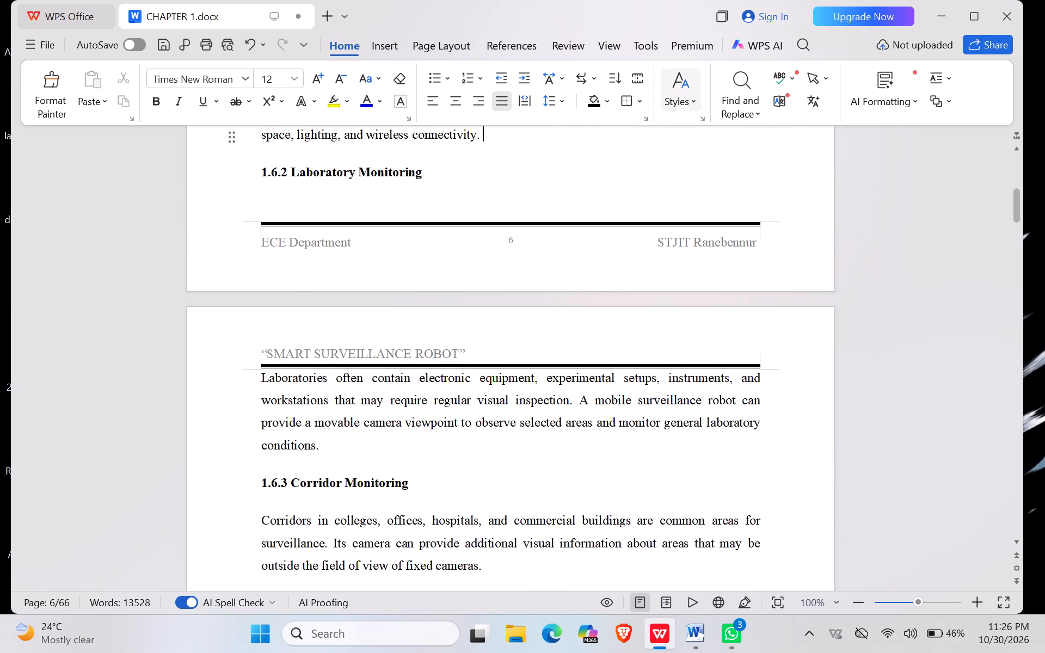
pyautogui.press('Return')
pyautogui.press('Return')
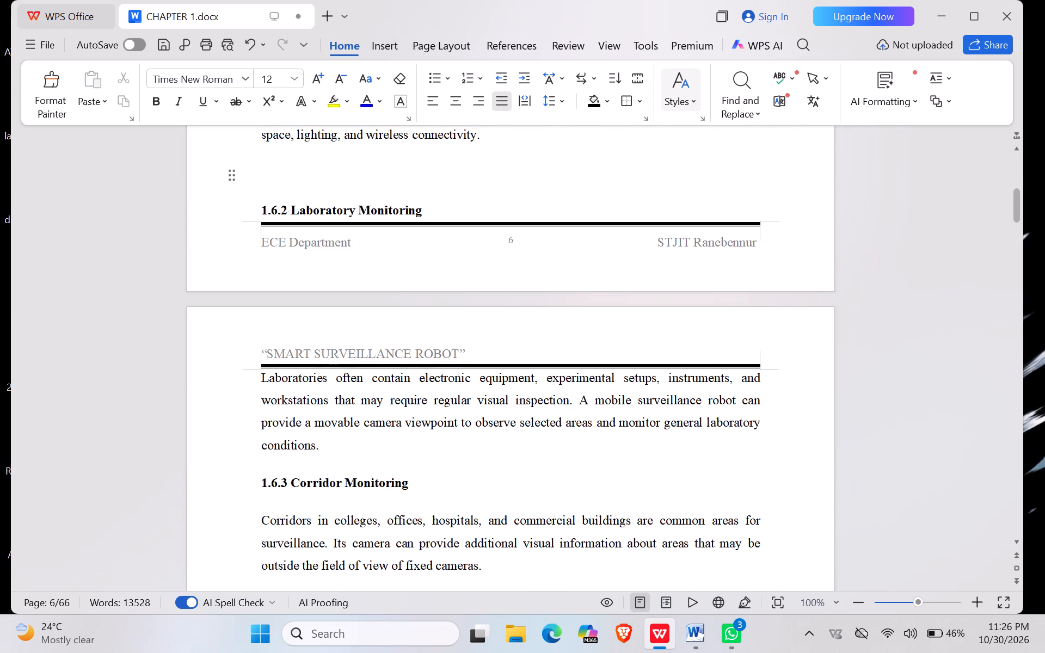
pyautogui.press('Return')
# Review the layout and flagged words from section 1.6.3 on page 7 through section 2.2 on page 14.
pyautogui.scroll(-2, 260, 349)
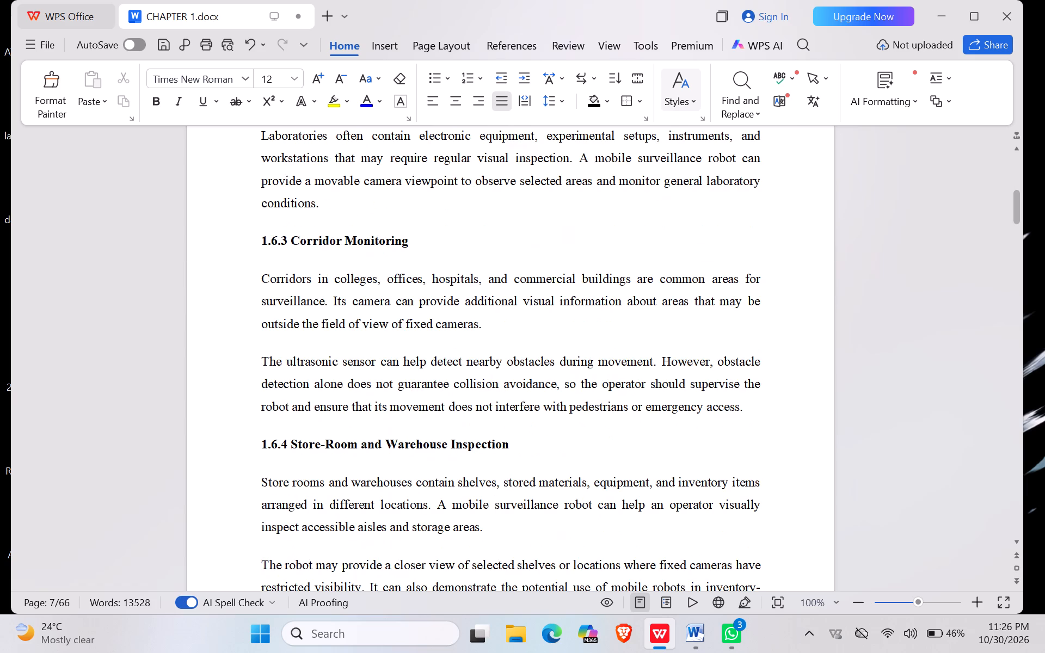
pyautogui.scroll(-3, 260, 349)
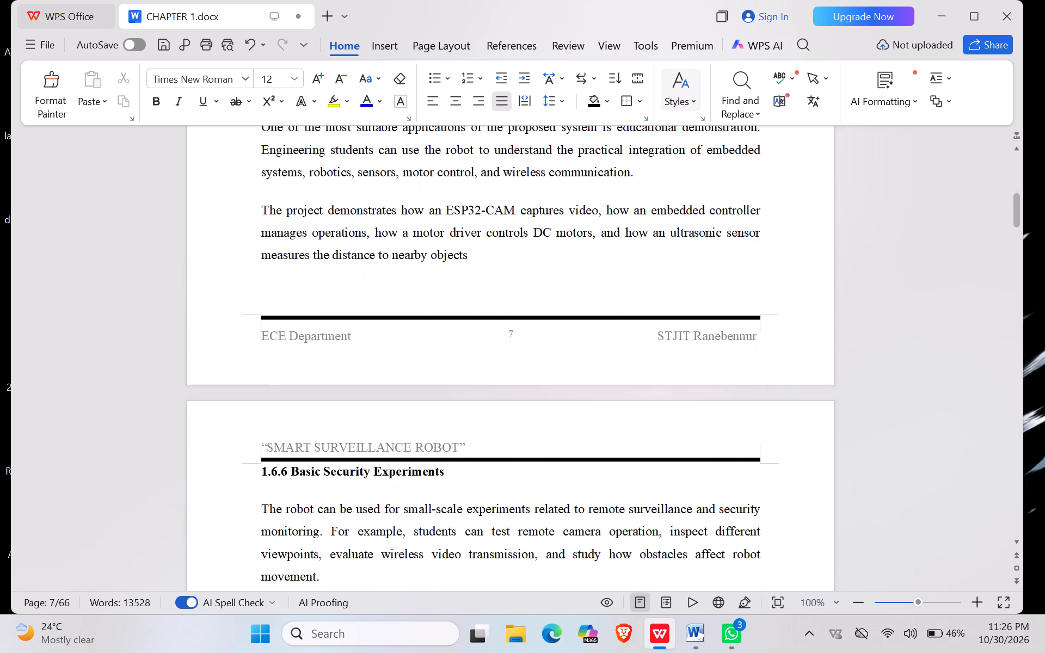
pyautogui.scroll(-3, 260, 349)
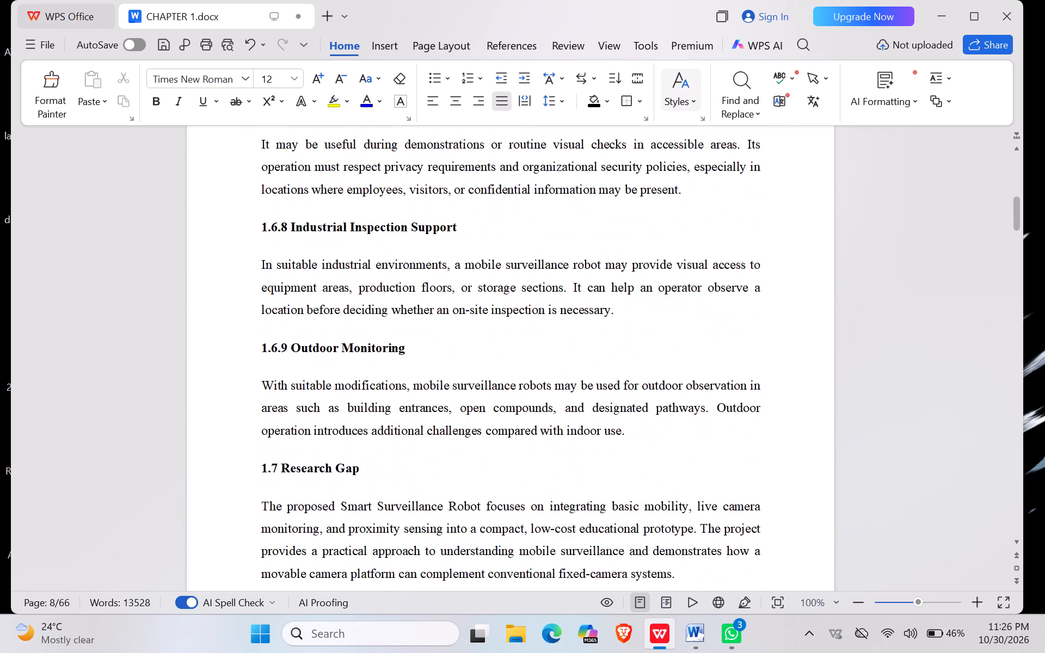
pyautogui.scroll(-5, 260, 349)
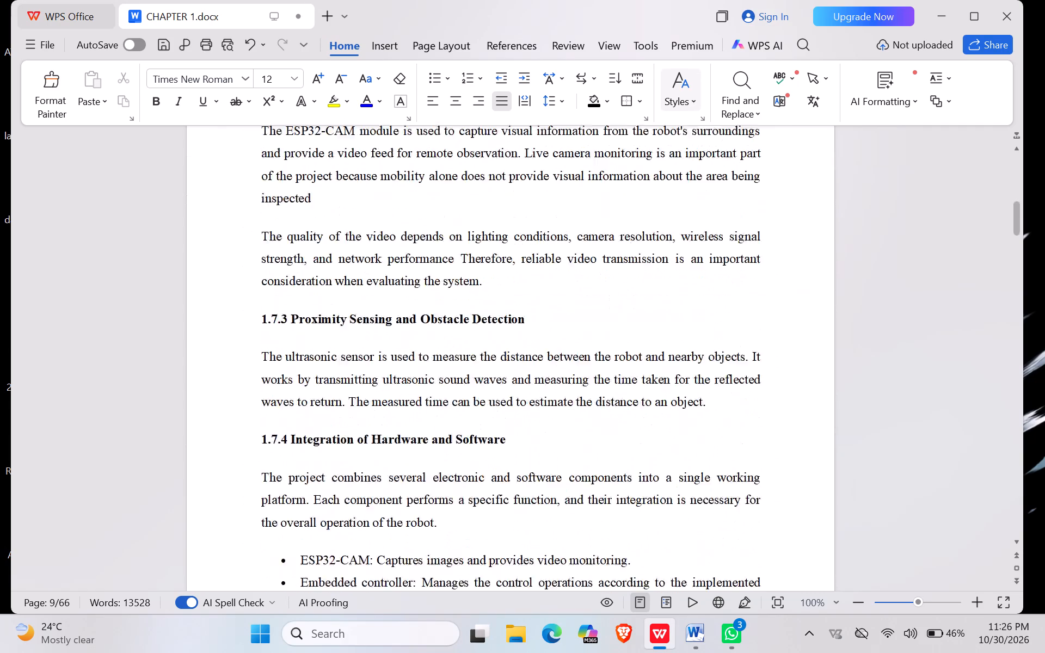
pyautogui.scroll(-5, 260, 349)
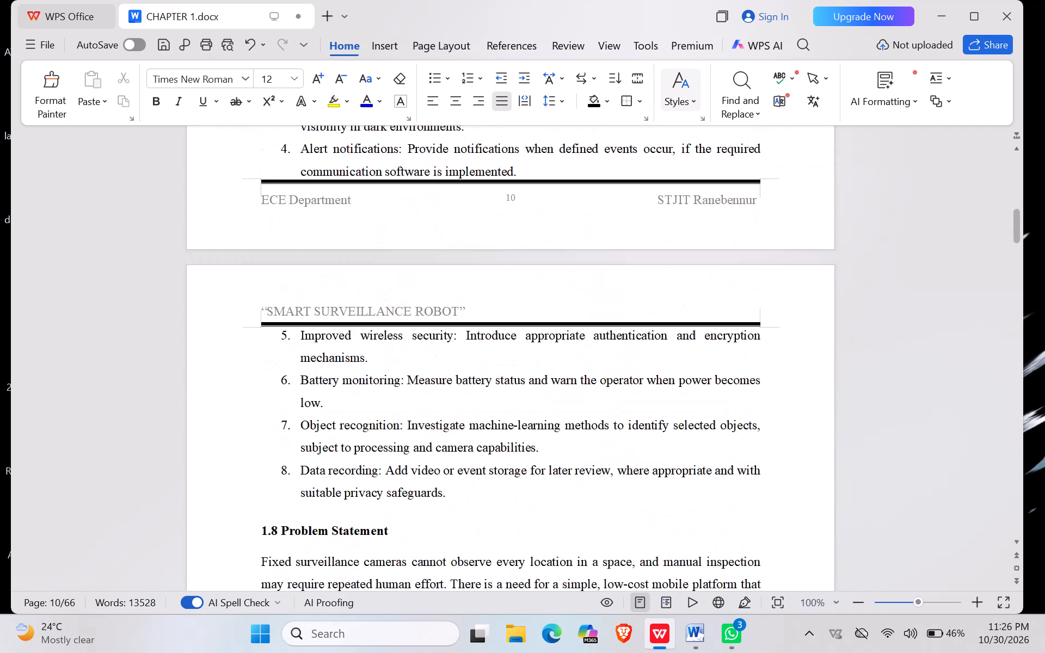
pyautogui.scroll(-4, 260, 349)
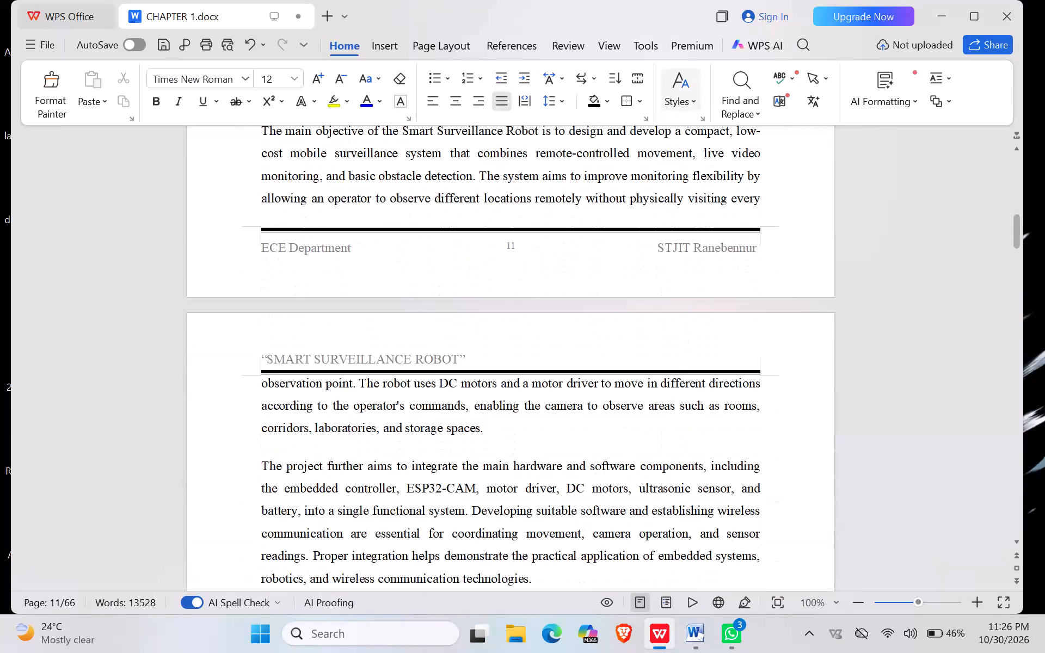
pyautogui.scroll(-5, 260, 349)
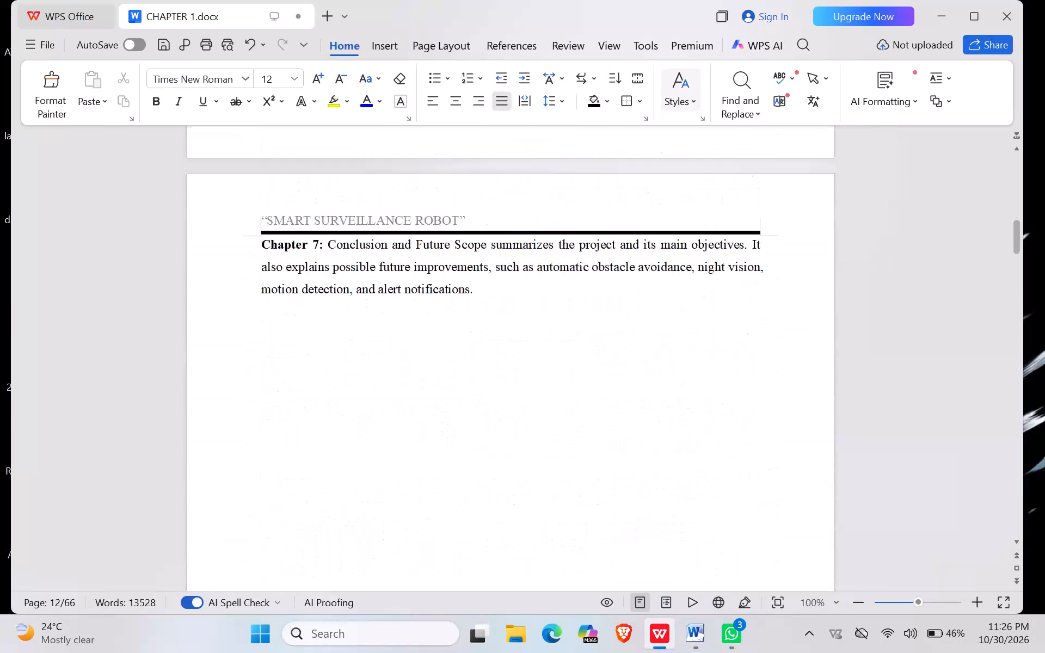
pyautogui.scroll(-3, 260, 349)
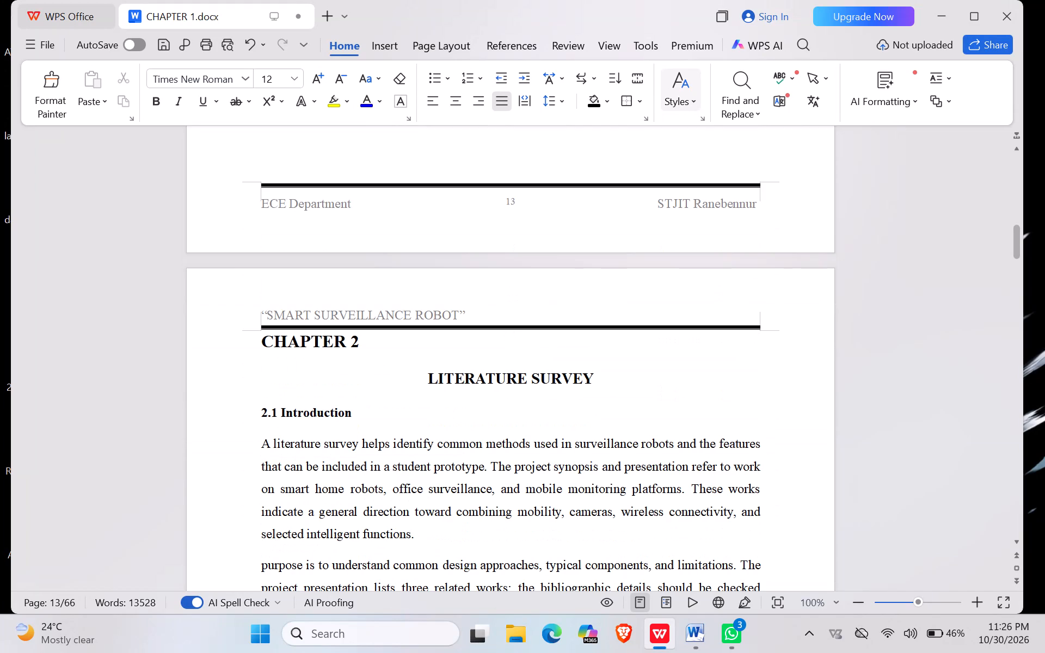
pyautogui.scroll(-1, 260, 349)
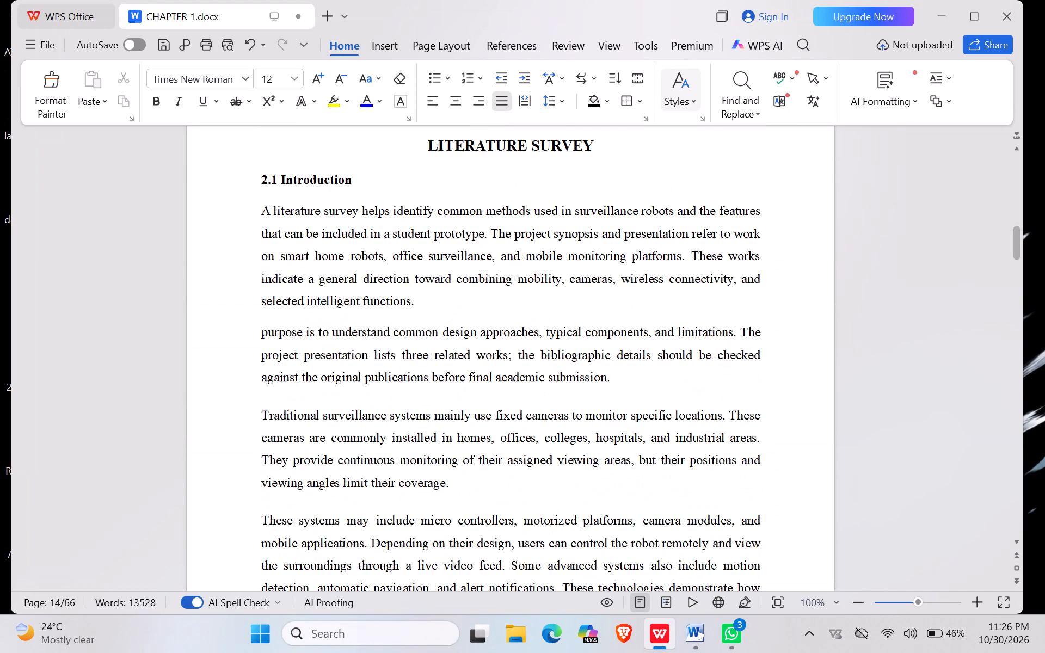
pyautogui.scroll(-2, 260, 349)
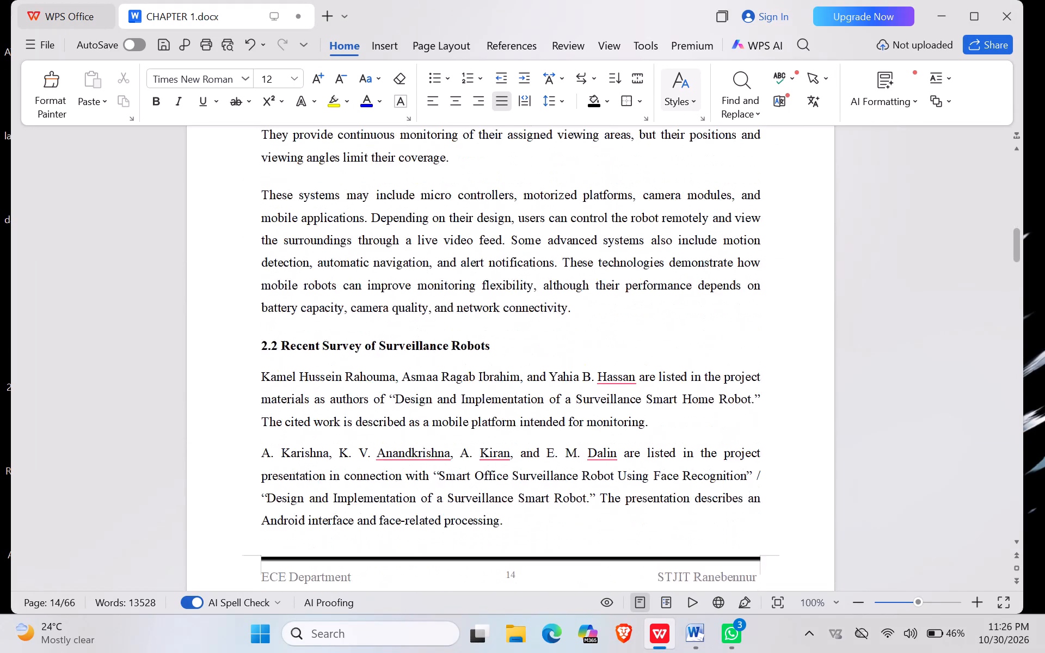
# Change the author surname Hassan to Hasan in the first paragraph of section 2.2 and ignore its spelling flag.
pyautogui.scroll(-1, 260, 349)
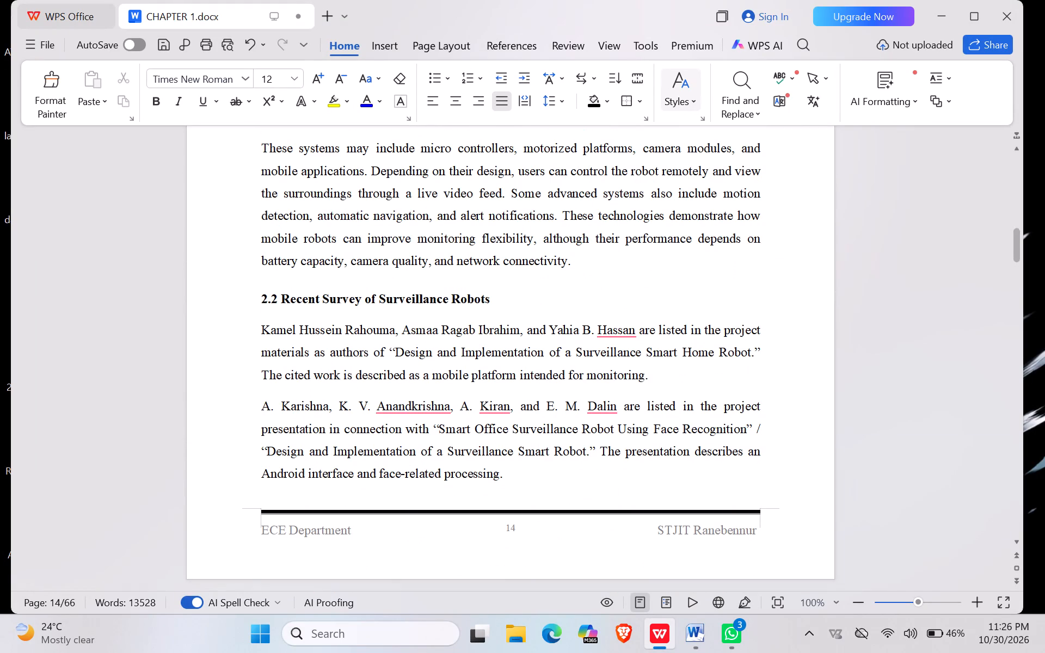
pyautogui.click(615, 329)
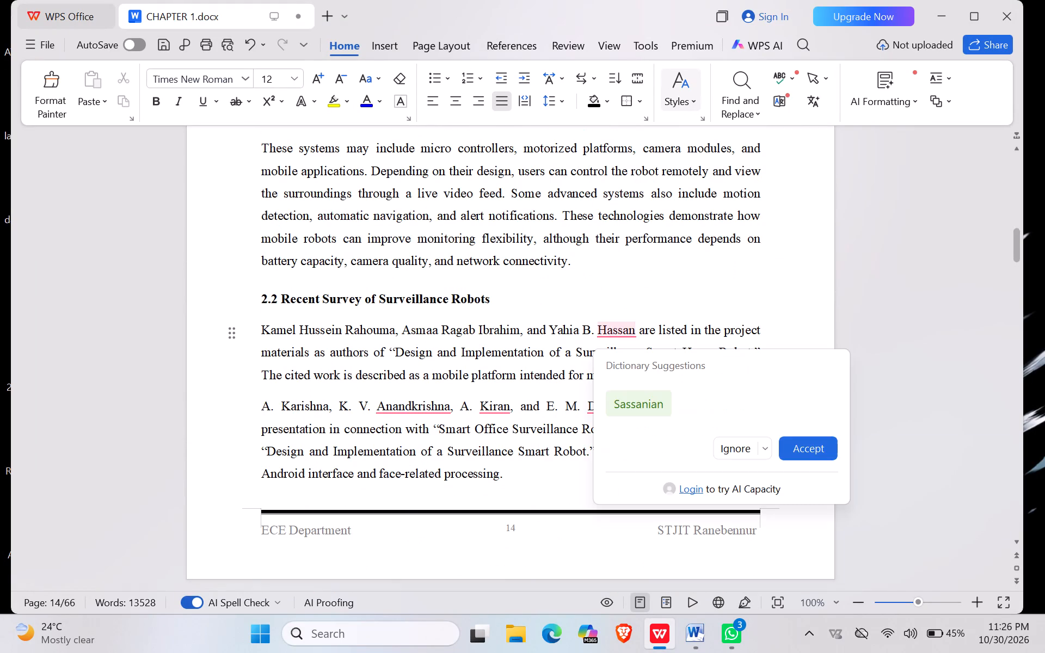
pyautogui.press('Right')
pyautogui.press('\\')
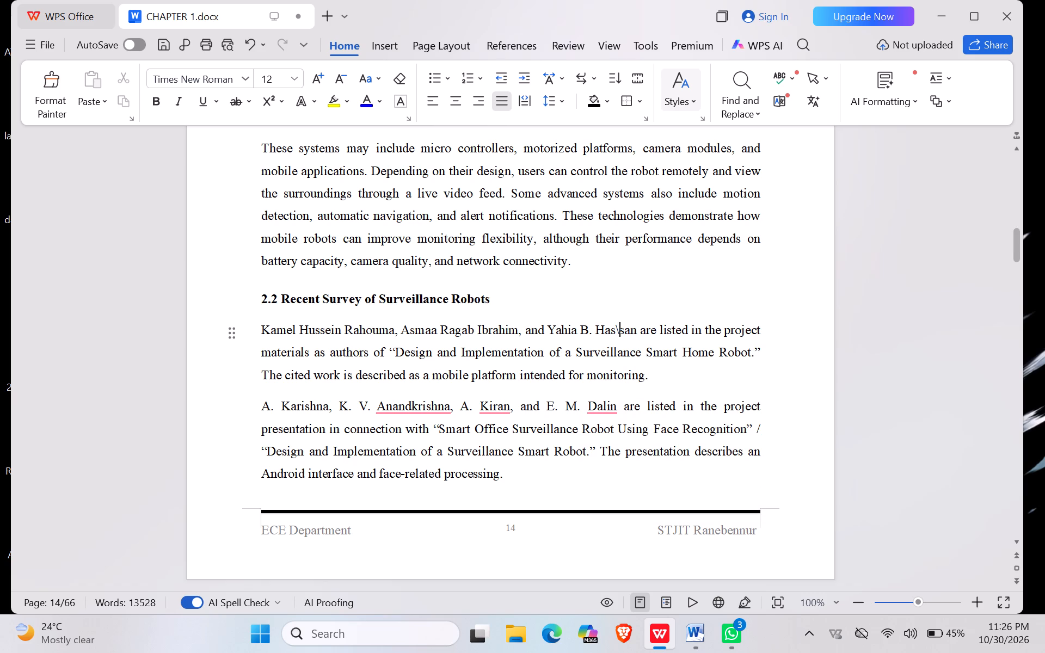
pyautogui.press('BackSpace')
pyautogui.press('BackSpace')
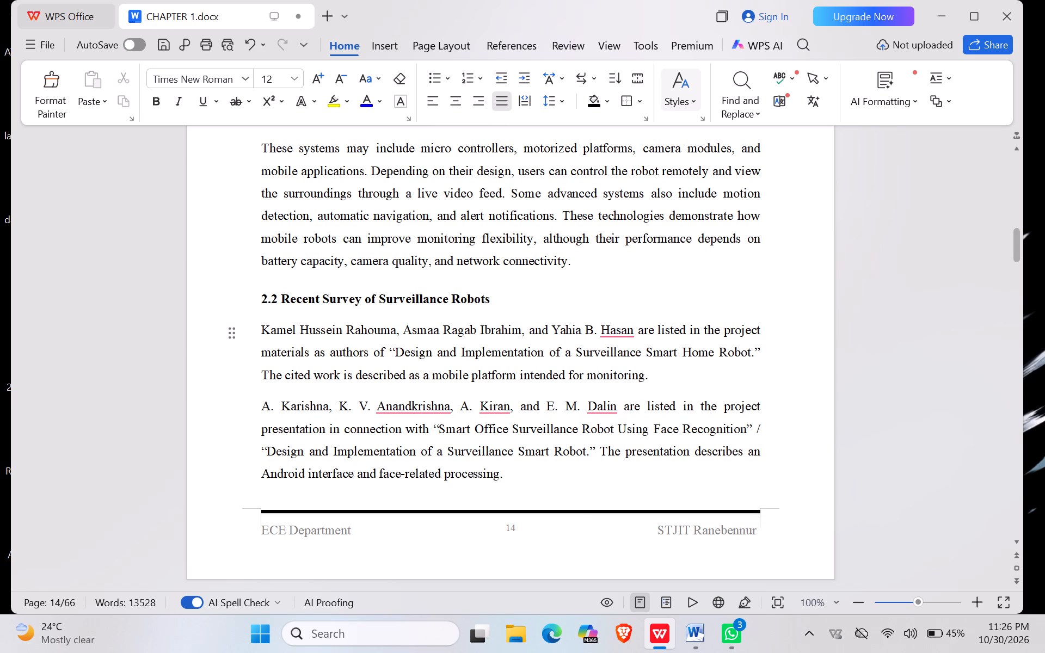
pyautogui.click(640, 359)
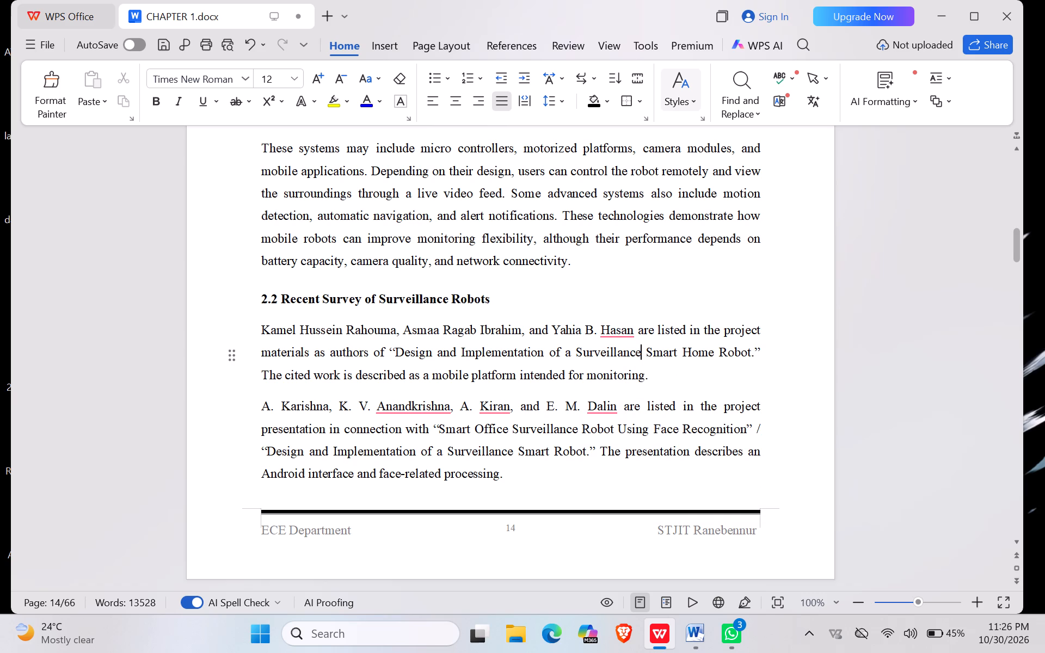
pyautogui.click(615, 329)
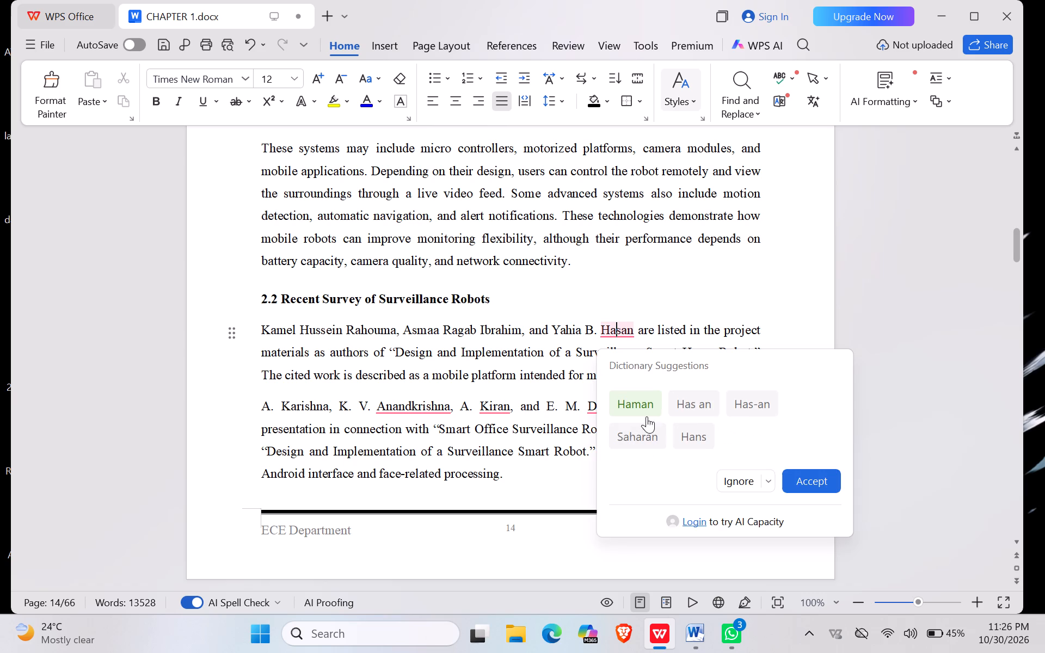
pyautogui.click(739, 479)
# Ignore the spelling flags on the author names Anandkrishna, Kiran and Dalin in the second paragraph of section 2.2.
pyautogui.click(434, 408)
pyautogui.click(497, 519)
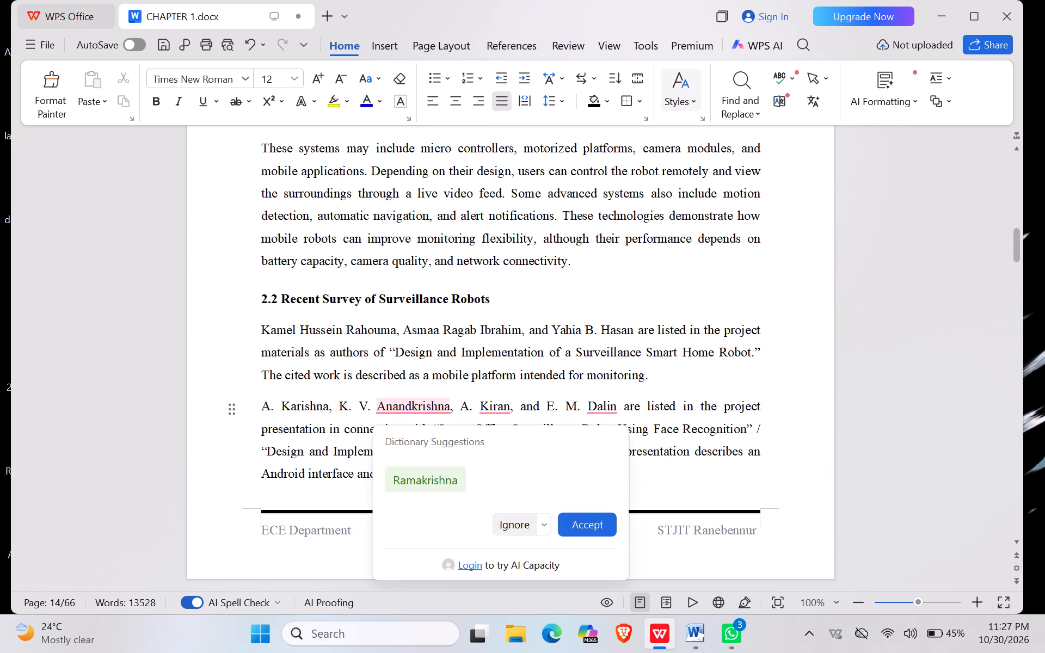
pyautogui.click(494, 416)
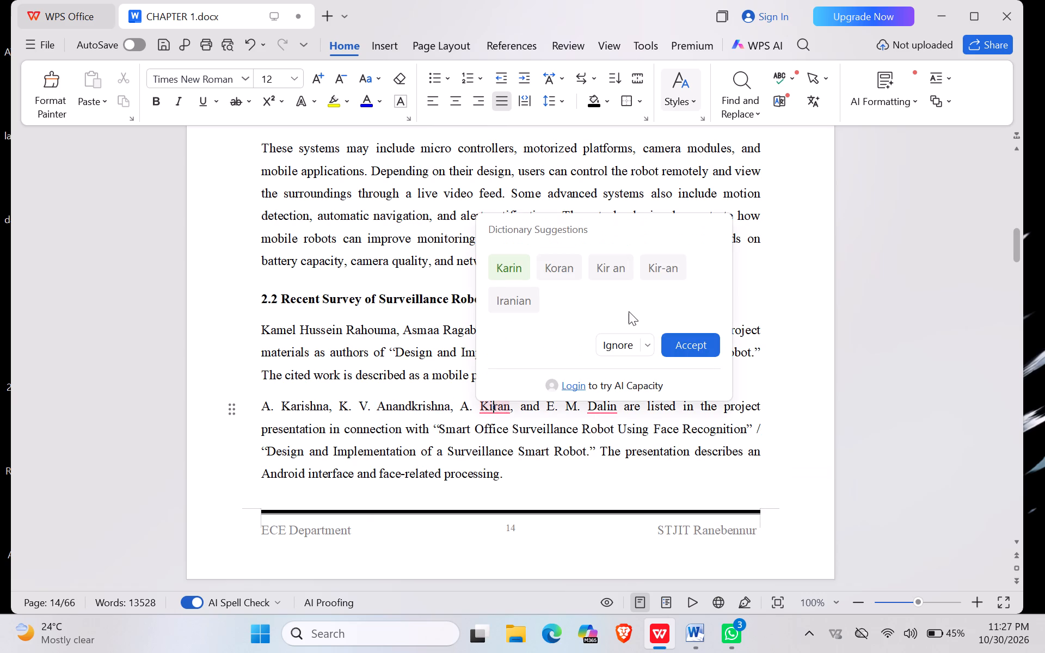
pyautogui.click(619, 342)
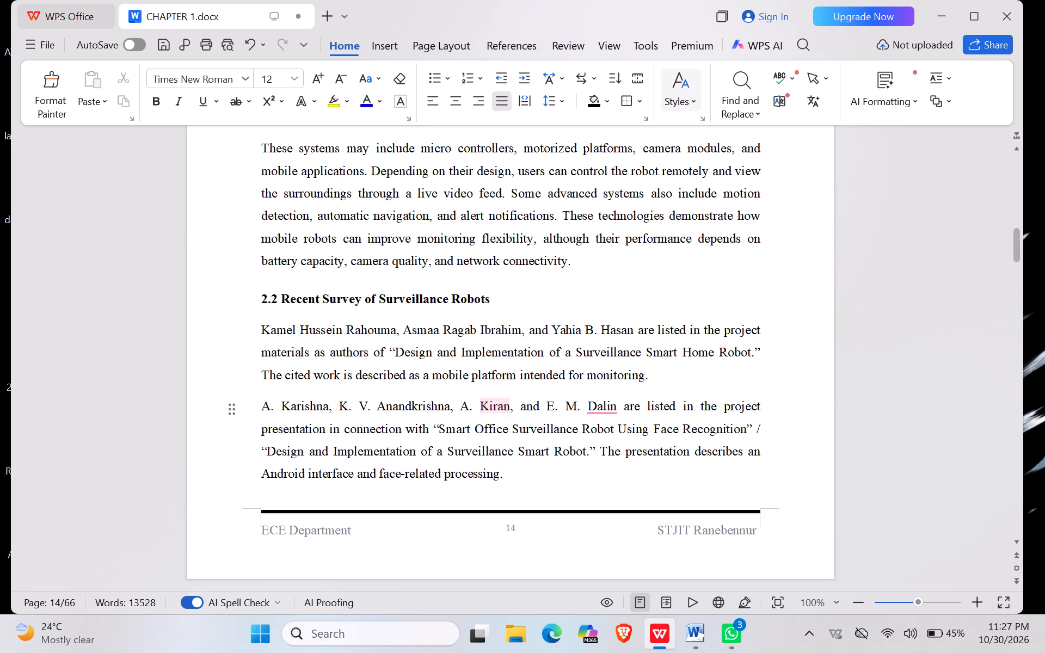
pyautogui.click(601, 402)
pyautogui.click(719, 346)
# Ignore the spelling flag on the author surname Hassan in section 2.2.1 on page 15.
pyautogui.scroll(-3, 425, 497)
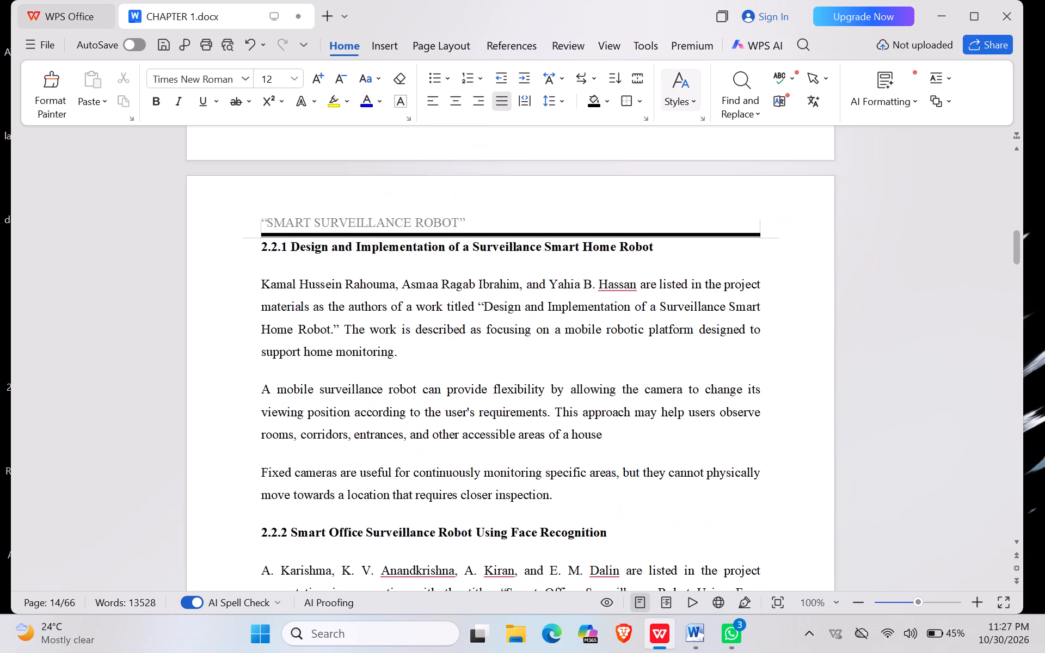
pyautogui.hscroll(1, 425, 497)
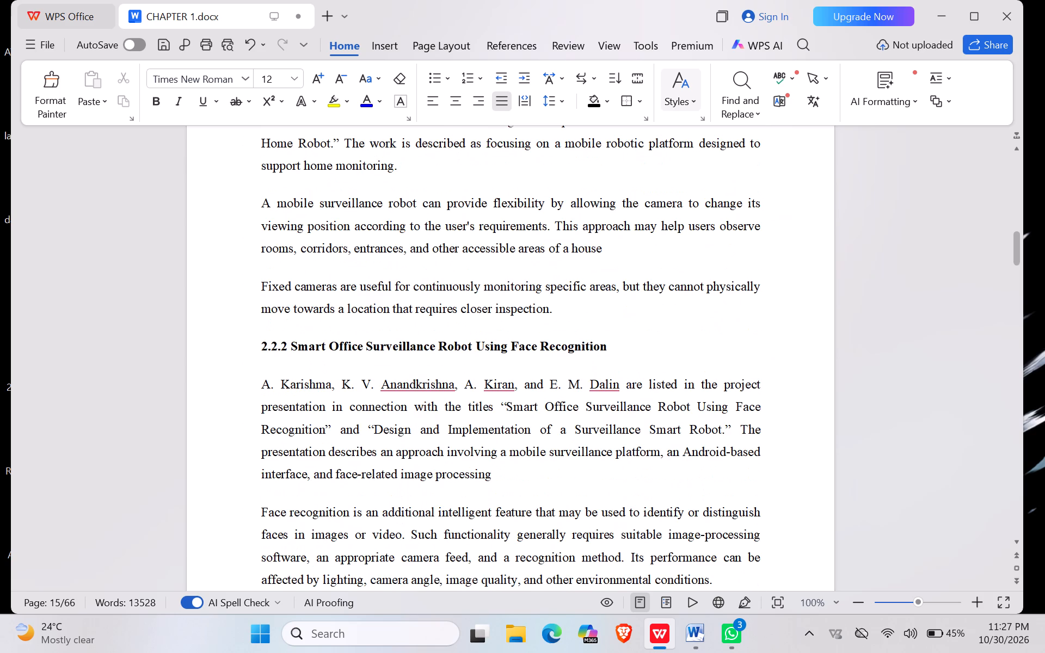
pyautogui.hscroll(1, 425, 497)
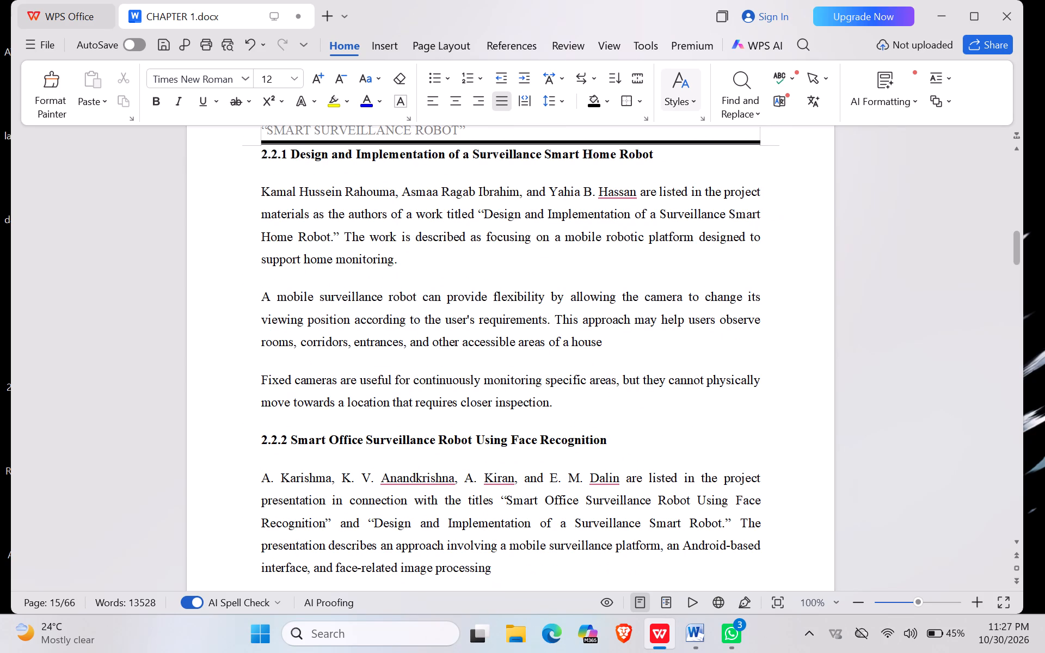
pyautogui.click(610, 193)
pyautogui.click(738, 312)
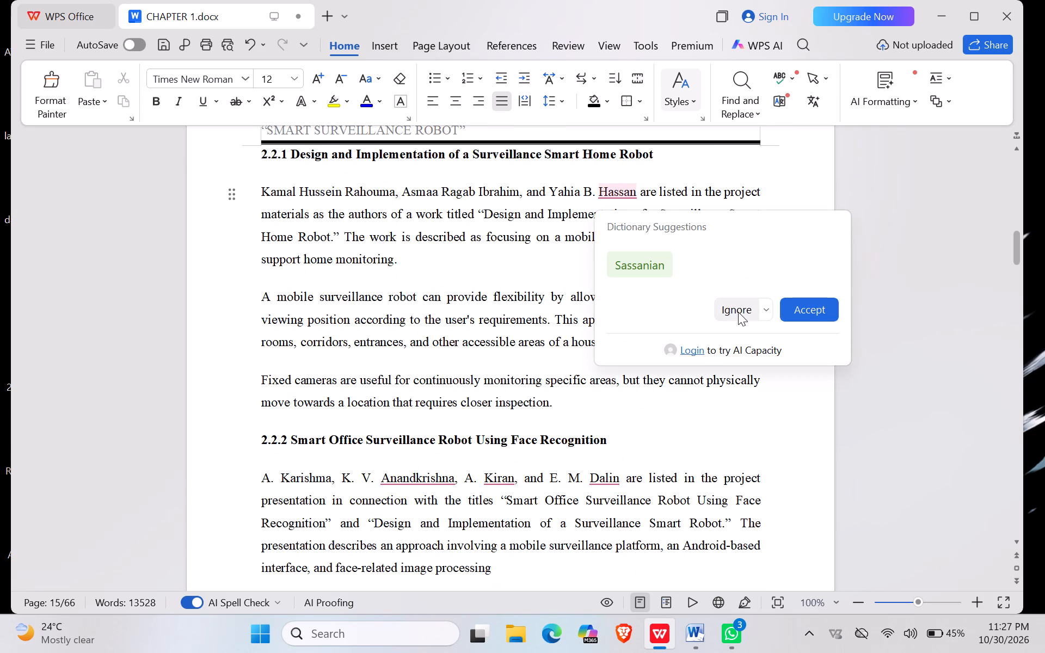
# Ignore the spelling flags on the author names Anandkrishna, Kiran and Dalin in section 2.2.2.
pyautogui.click(439, 475)
pyautogui.click(508, 405)
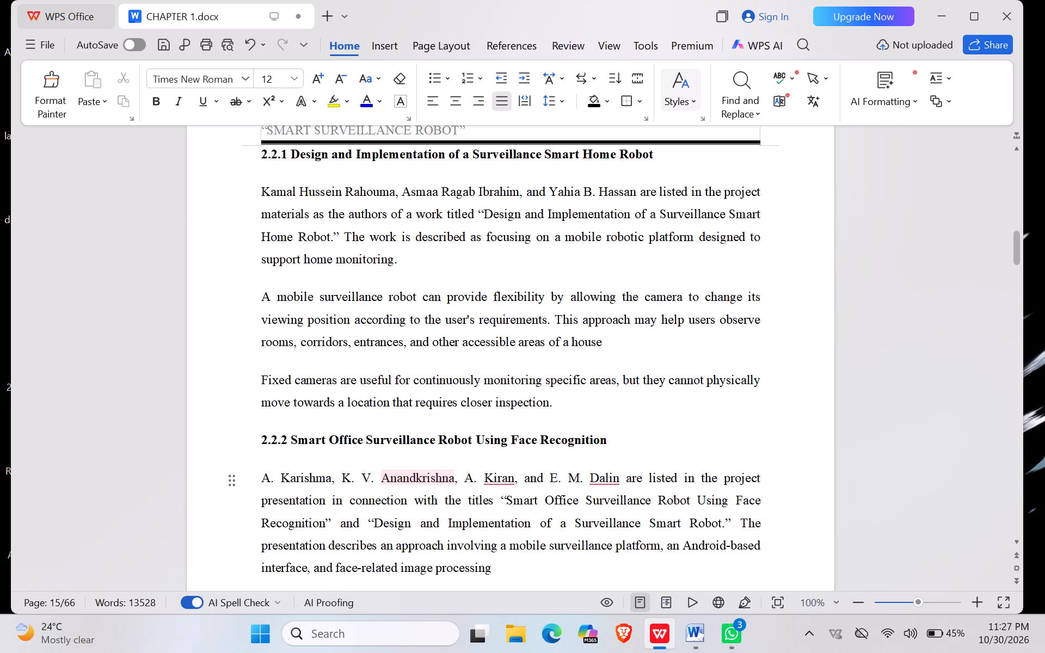
pyautogui.click(489, 485)
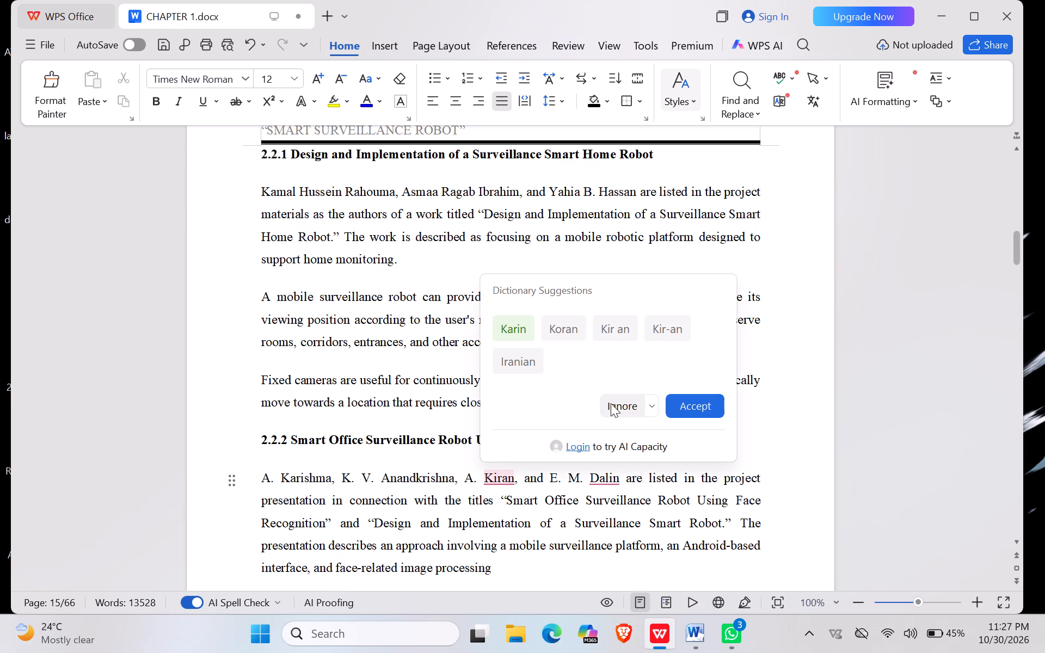
pyautogui.click(611, 403)
pyautogui.click(604, 476)
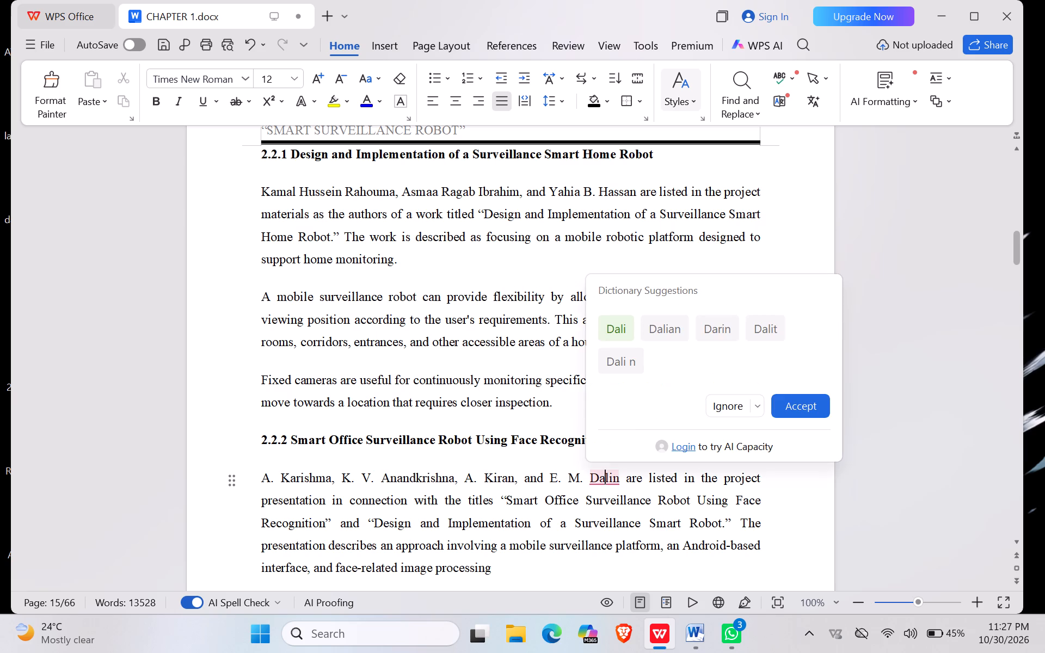
pyautogui.click(748, 403)
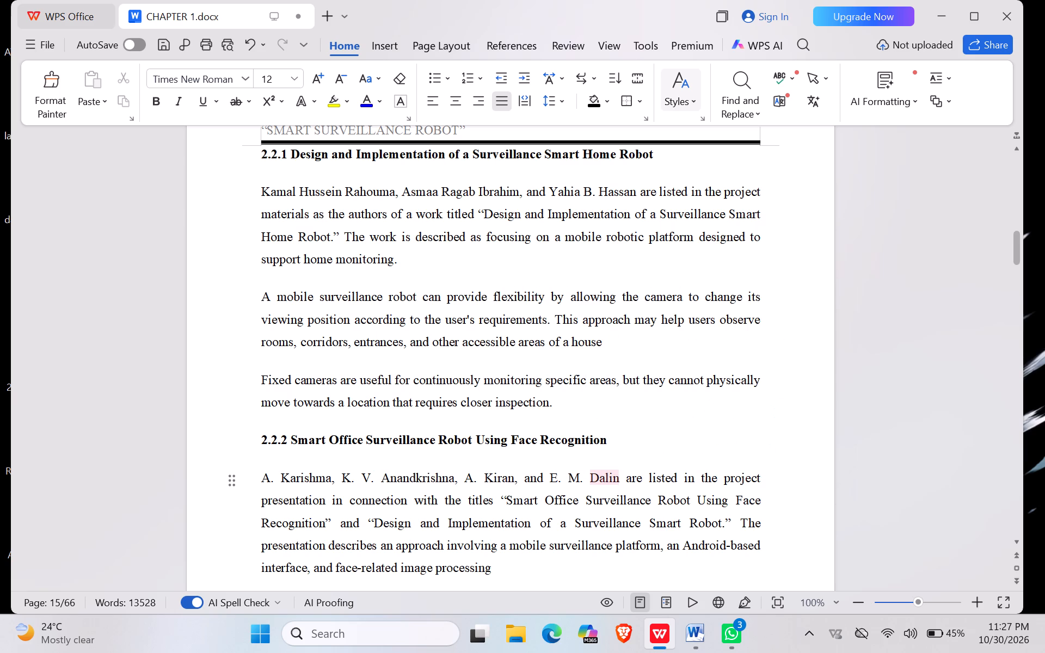
# Delete the closing sentence of section 2.2.3, from "They highlight the usefulness of mobile camera platforms" through "student-level prototype.".
pyautogui.scroll(-4, 406, 505)
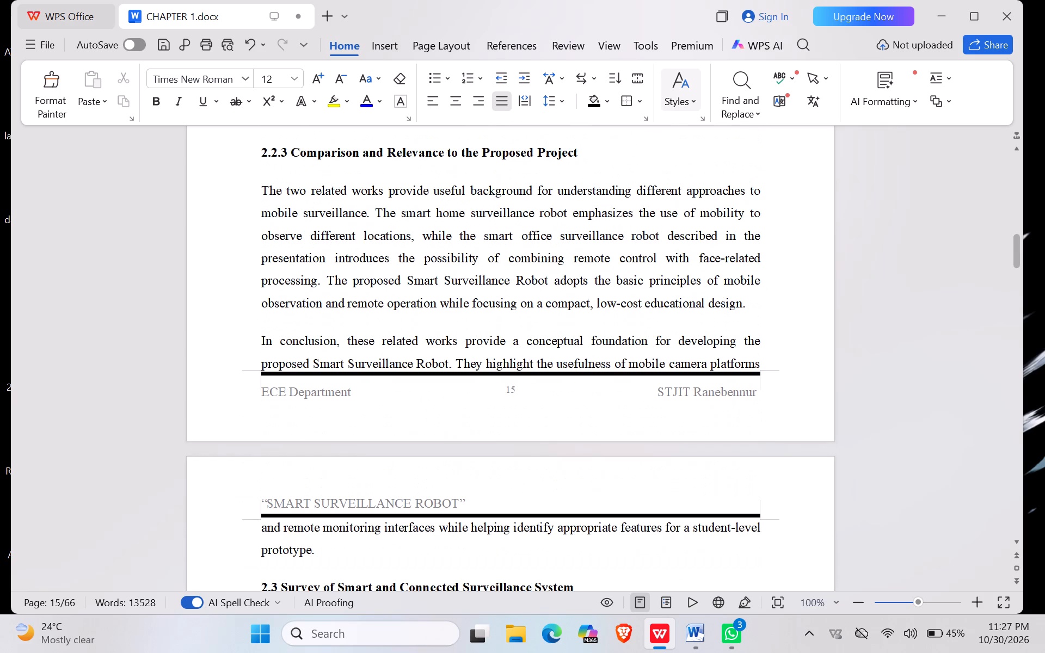
pyautogui.scroll(-4, 406, 505)
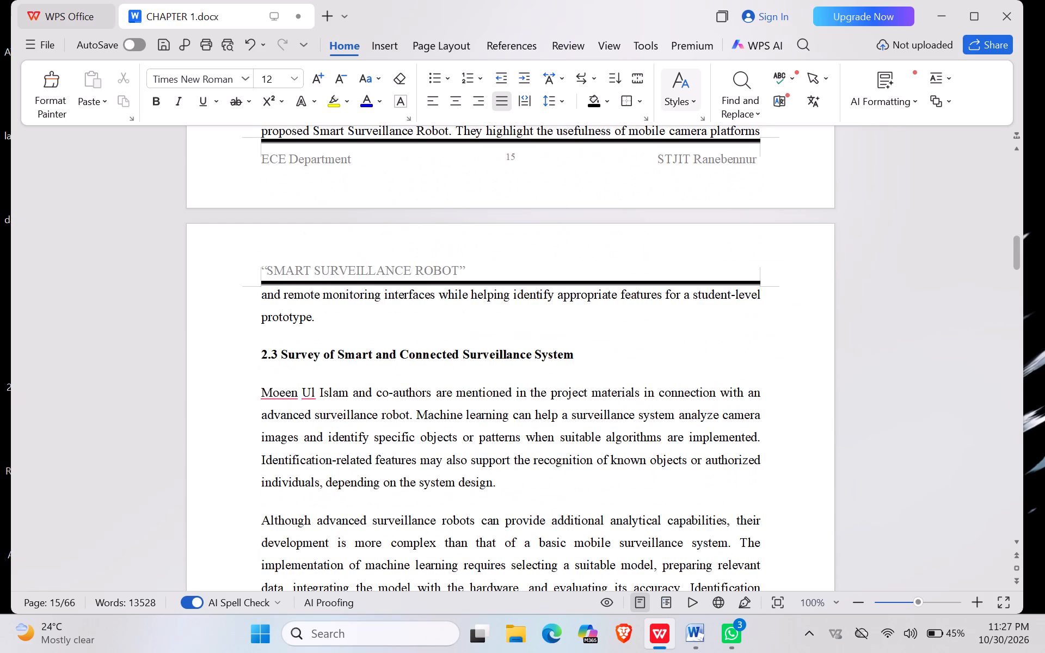
pyautogui.click(315, 325)
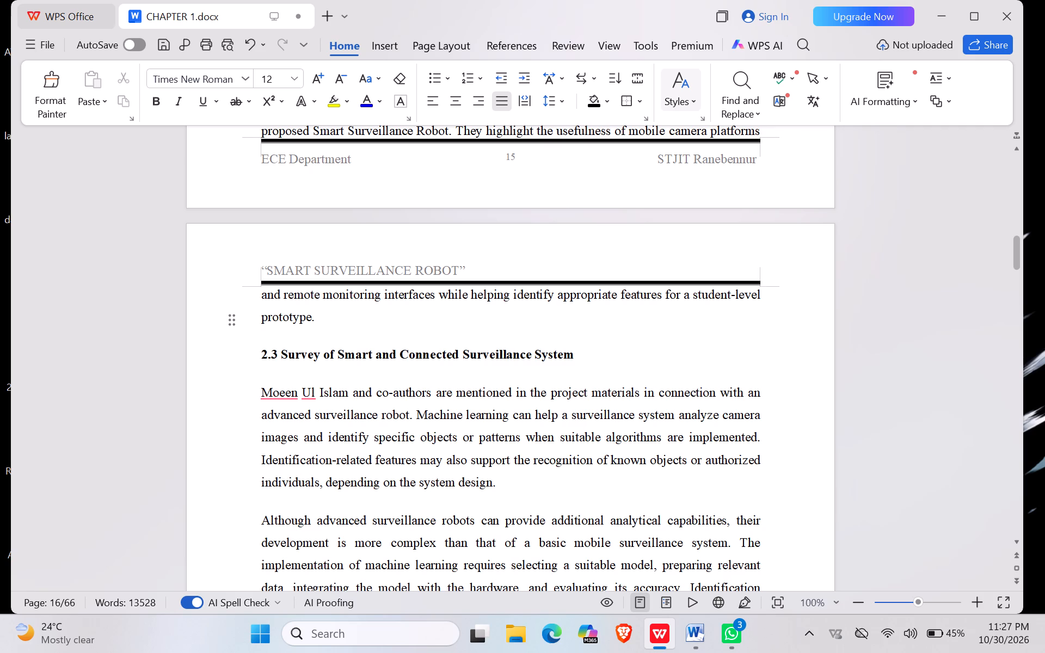
pyautogui.moveTo(315, 325); pyautogui.dragTo(461, 141)
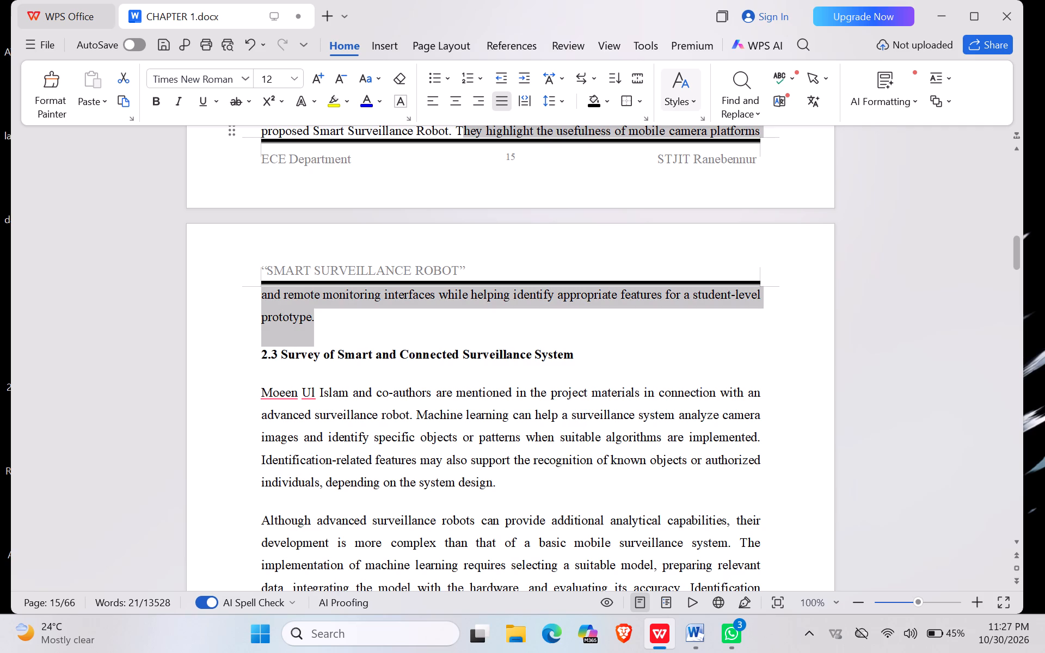
pyautogui.moveTo(461, 141); pyautogui.dragTo(454, 136)
pyautogui.press('BackSpace')
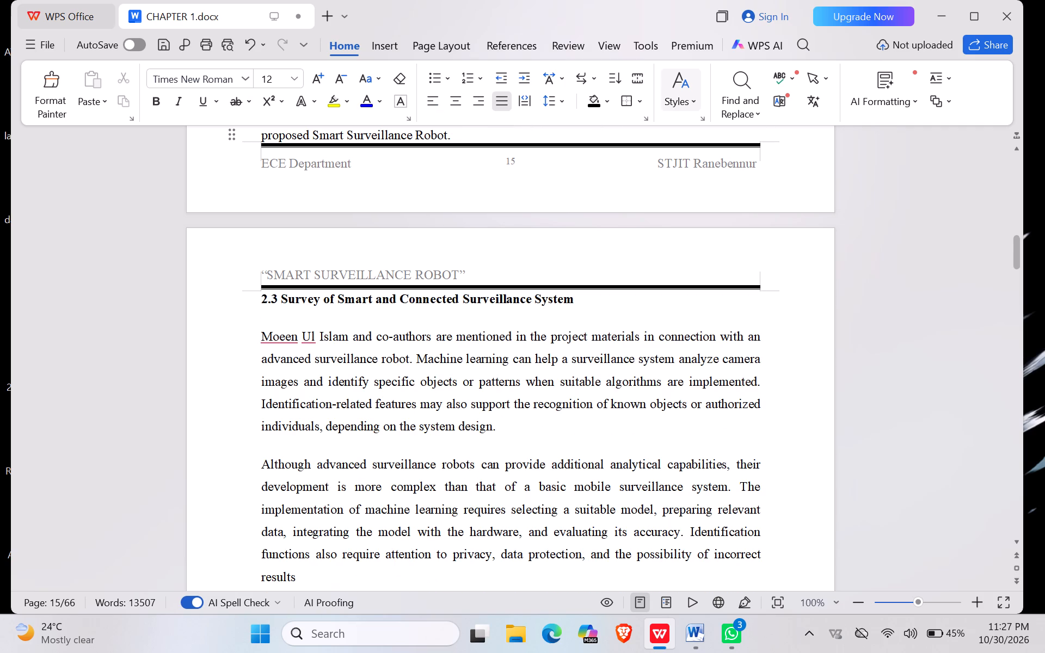
# Ignore the spelling flags on the author name words Moeen and Ul in the first paragraph of section 2.3.
pyautogui.click(281, 338)
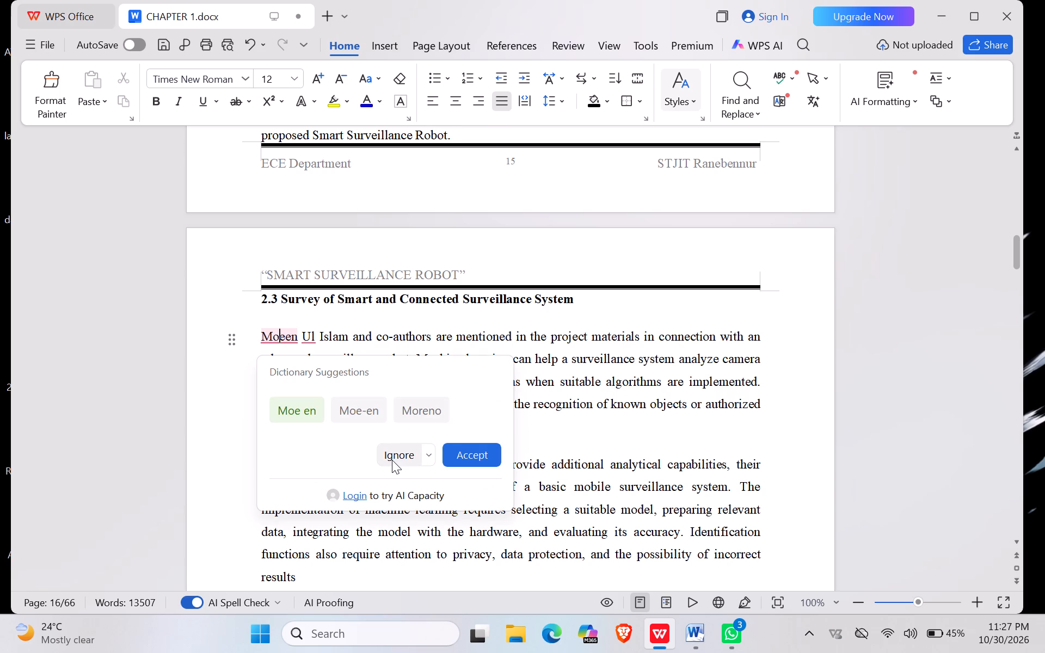
pyautogui.click(358, 409)
pyautogui.click(396, 457)
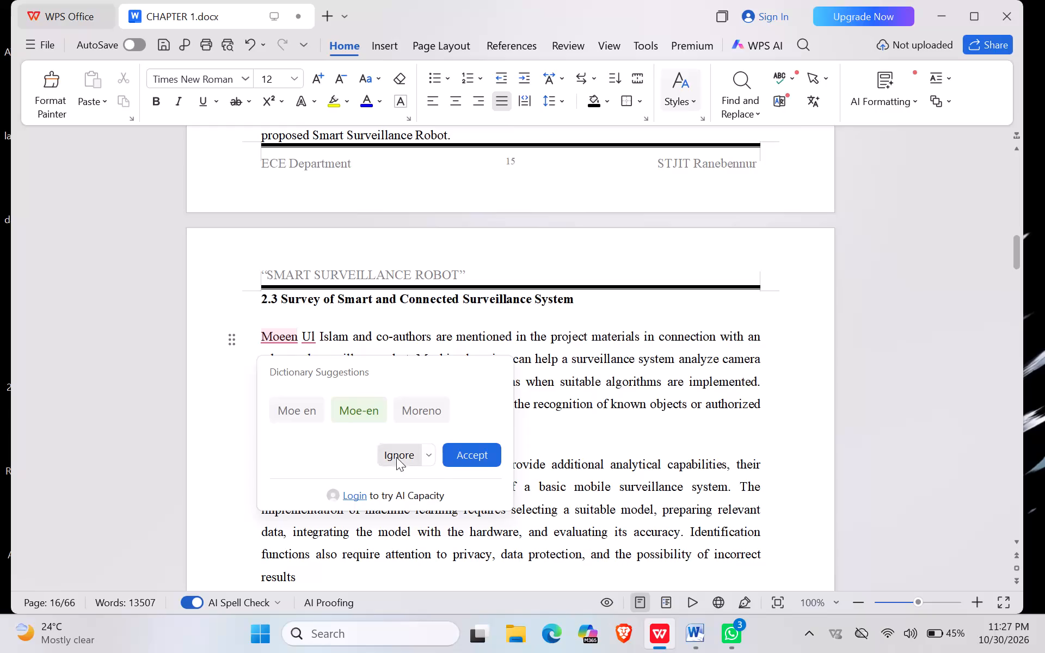
pyautogui.click(308, 338)
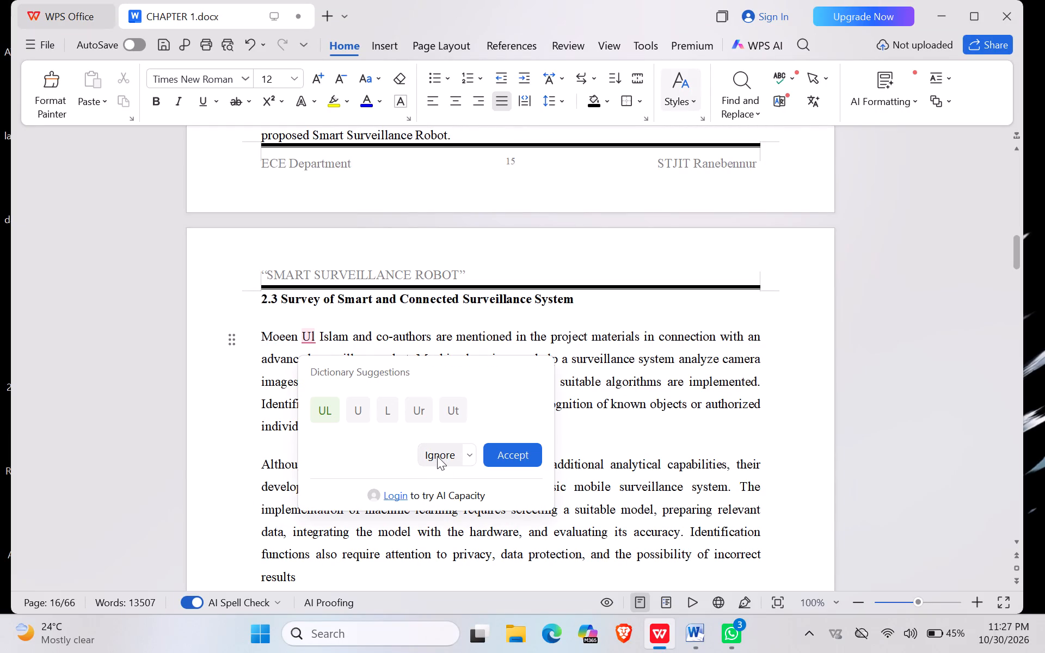
pyautogui.click(437, 456)
# Move the literature survey table in section 2.4 up to just beneath its introductory paragraph.
pyautogui.scroll(-2, 437, 456)
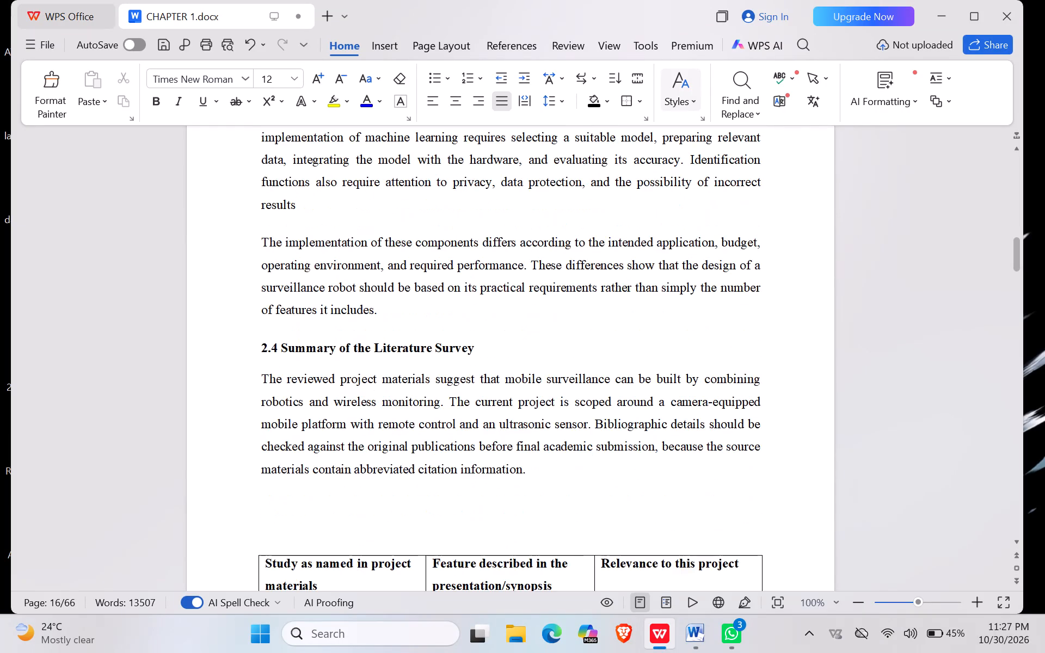
pyautogui.scroll(-2, 437, 456)
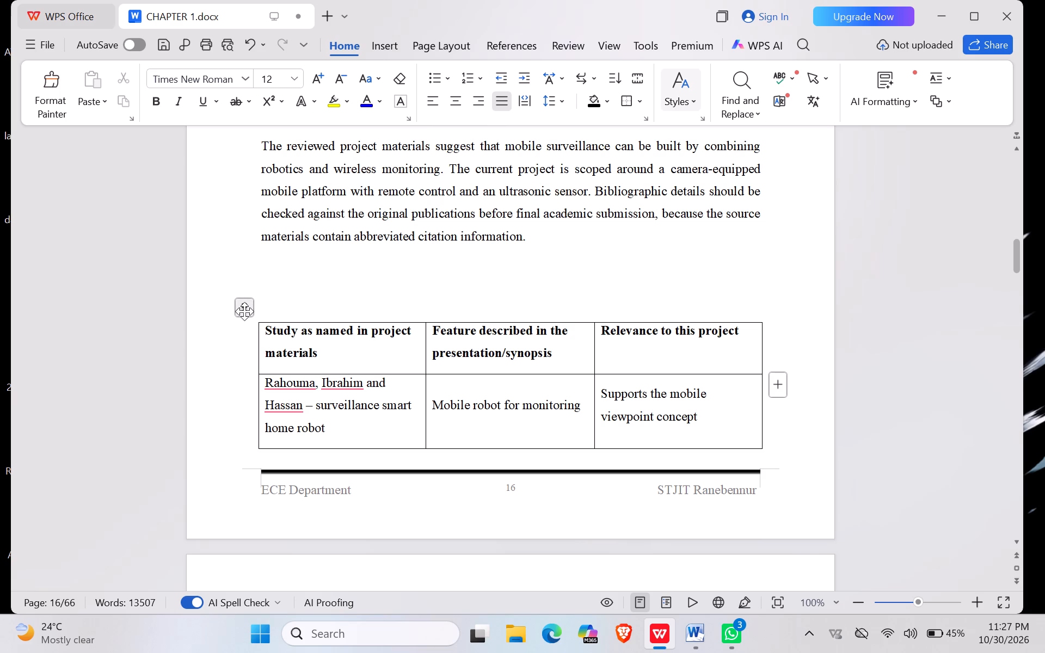
pyautogui.moveTo(244, 311); pyautogui.dragTo(244, 259)
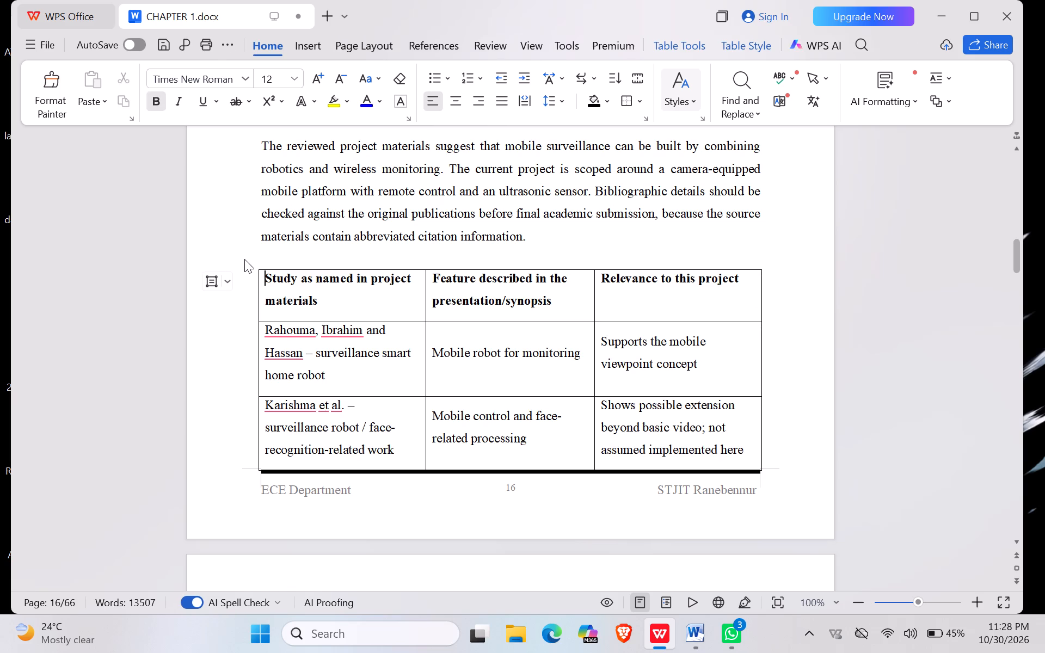
# Ignore the spelling flags on Ibrahim, Rahouma, Hassan and Karishma in the first column of the section 2.4 table.
pyautogui.click(289, 330)
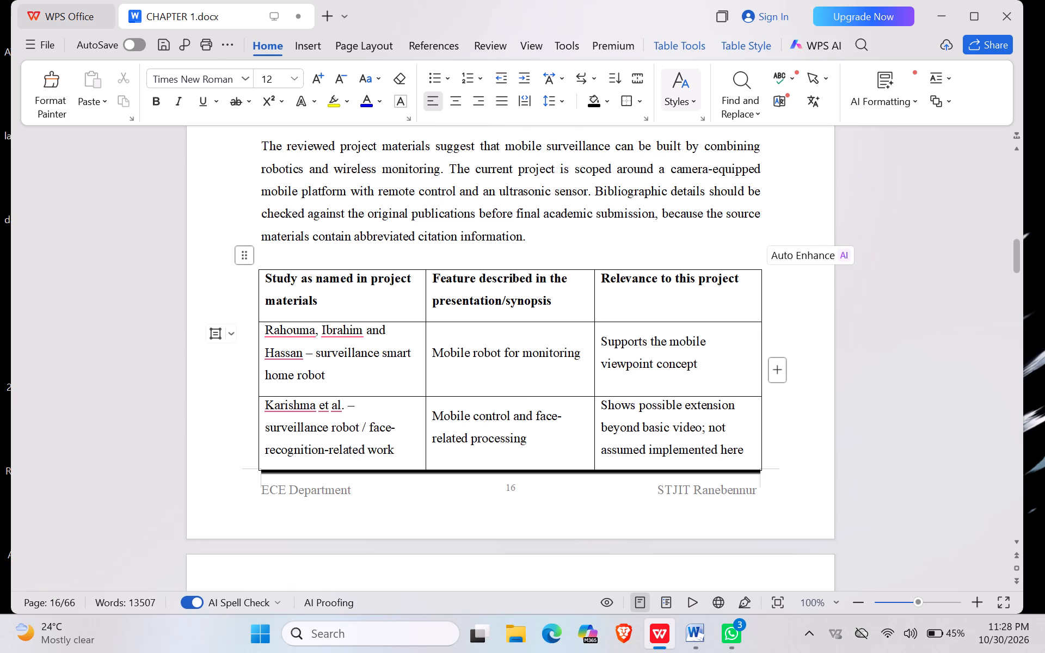
pyautogui.rightClick(289, 330)
pyautogui.click(289, 330)
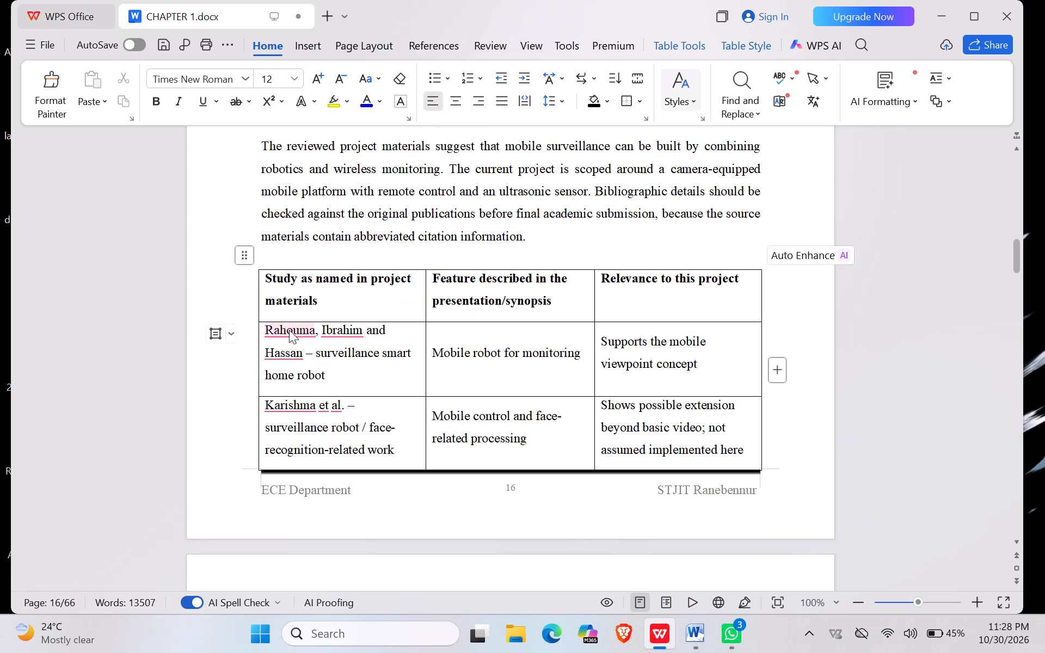
pyautogui.click(294, 333)
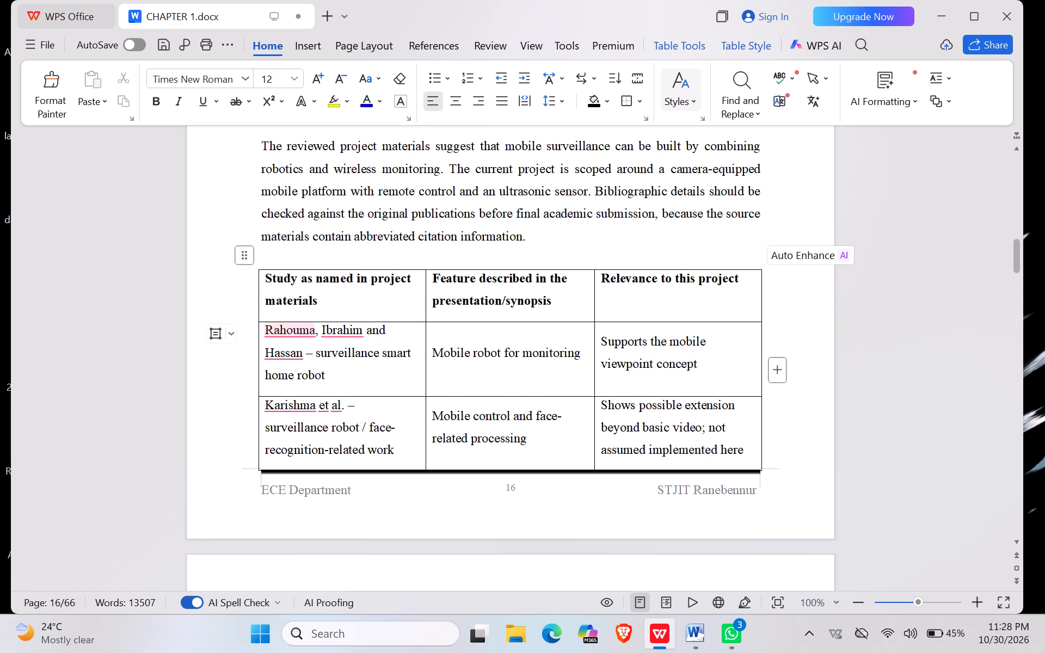
pyautogui.click(346, 331)
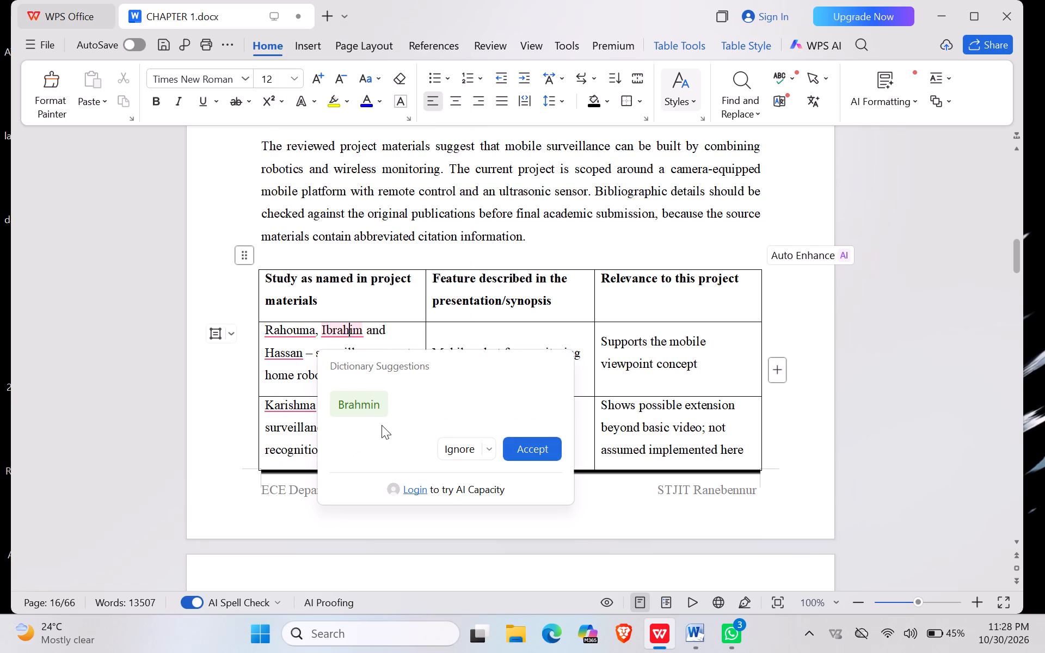
pyautogui.click(351, 399)
pyautogui.click(463, 445)
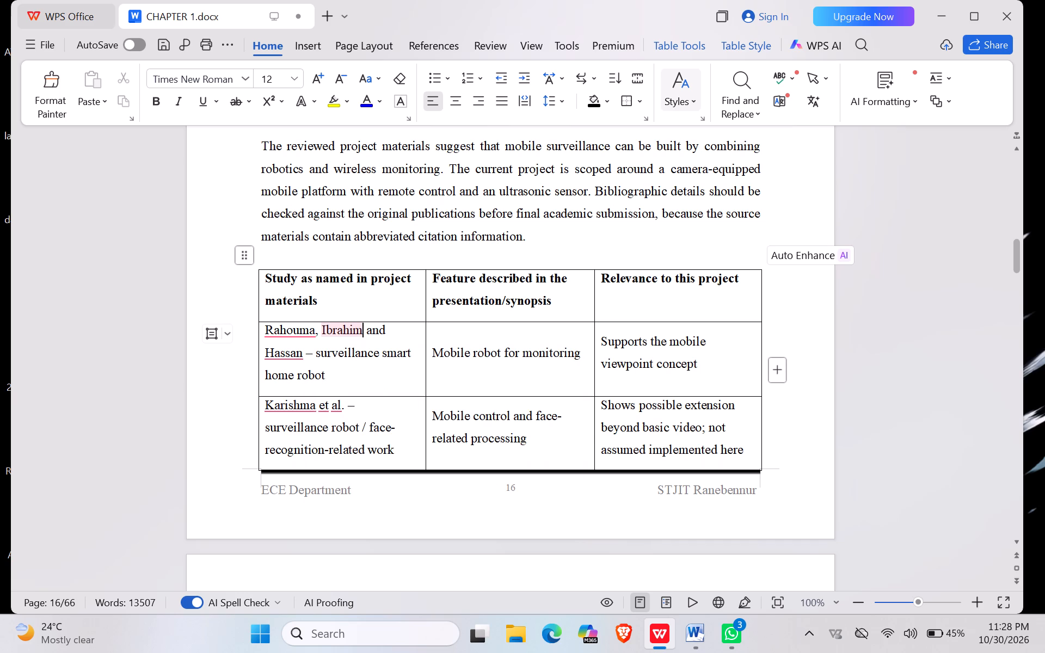
pyautogui.click(276, 332)
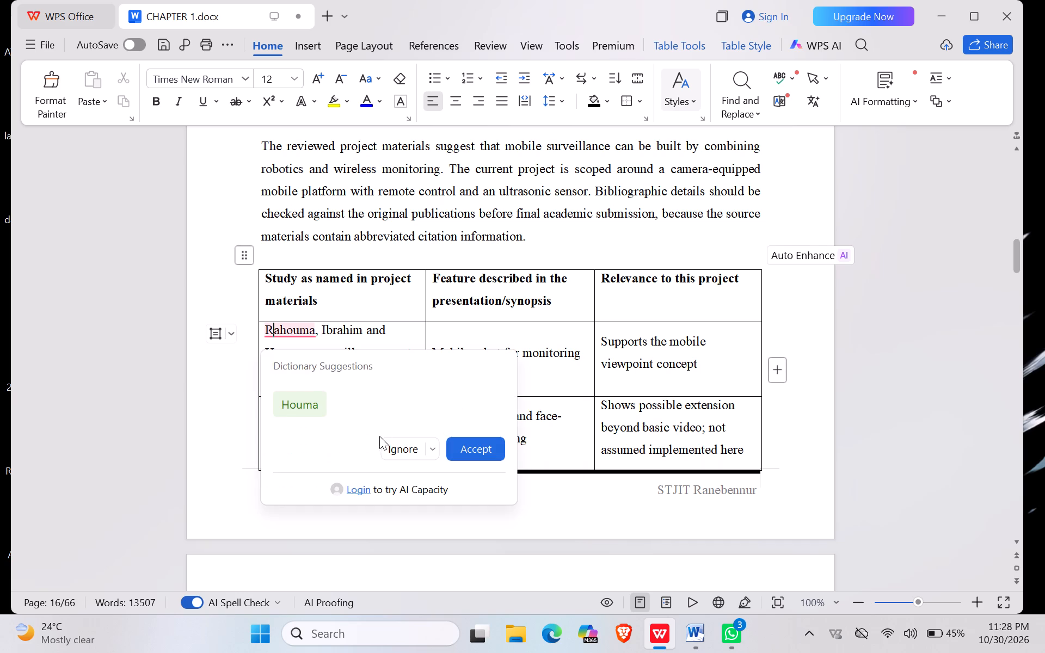
pyautogui.click(393, 451)
pyautogui.click(285, 358)
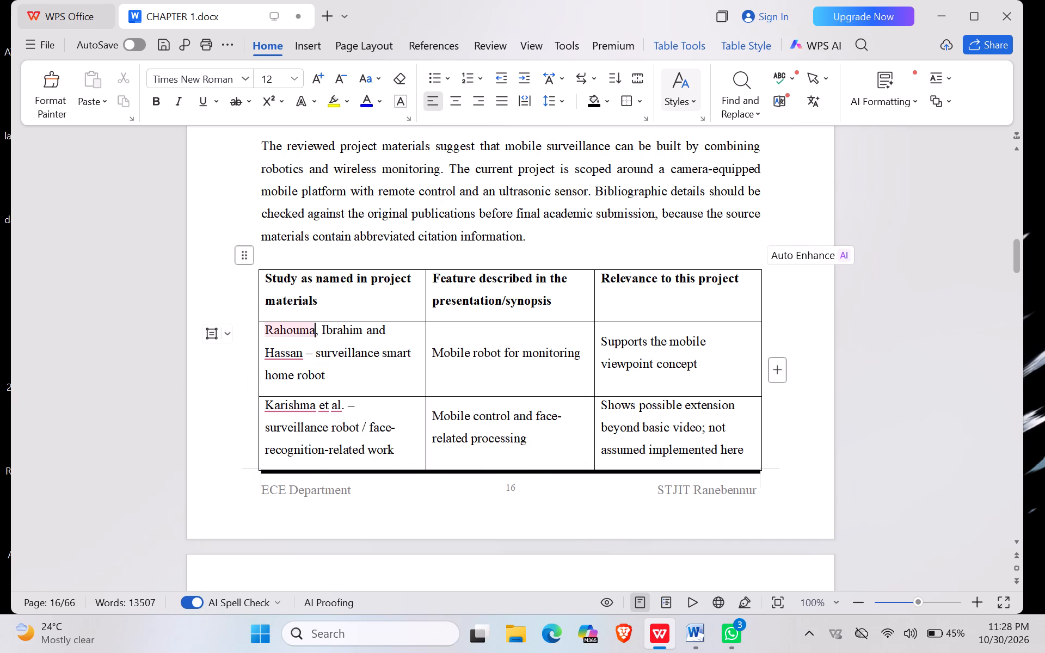
pyautogui.click(397, 464)
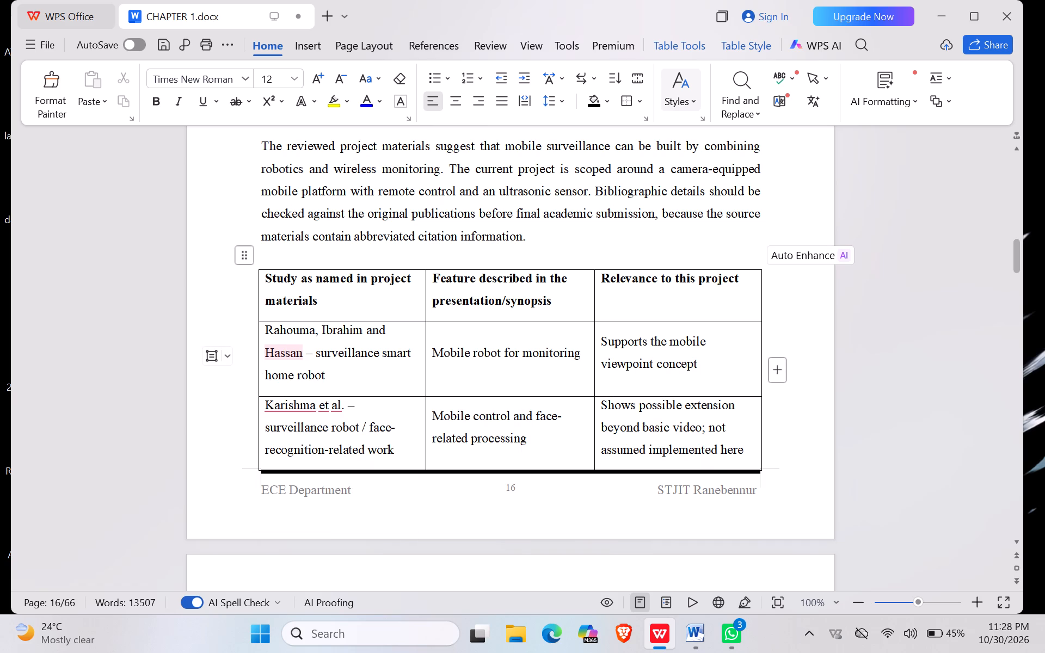
pyautogui.click(300, 414)
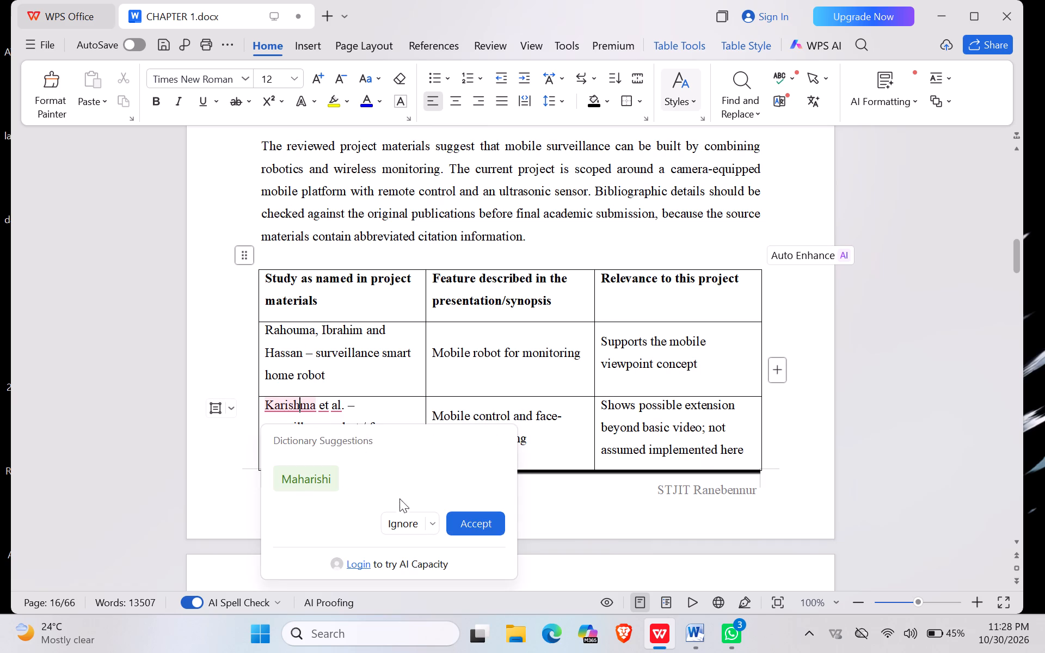
pyautogui.click(401, 517)
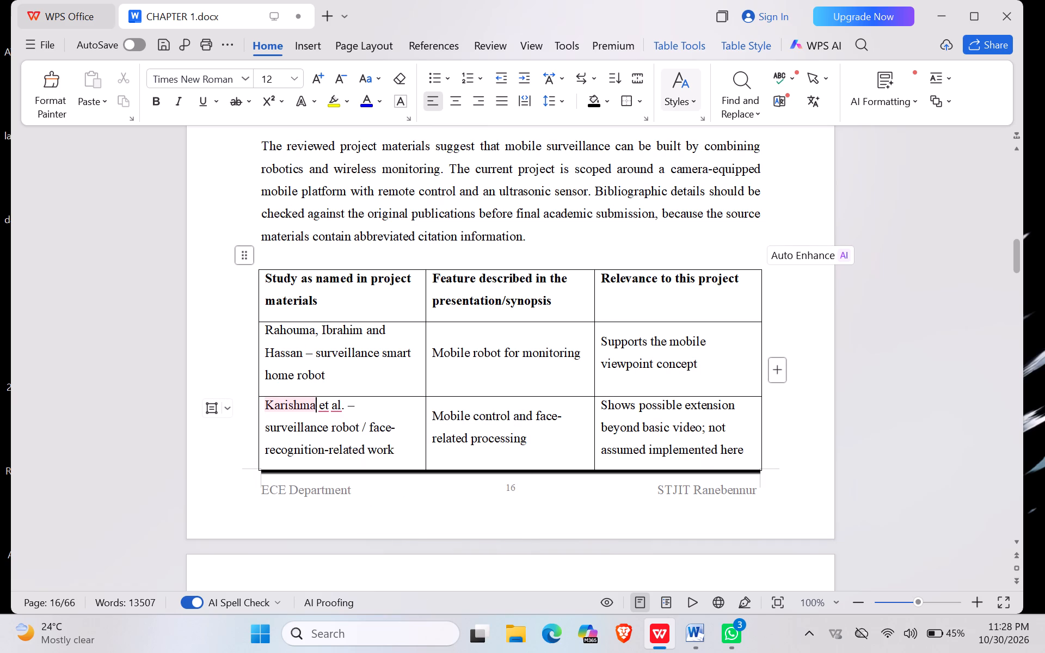
# Remove the space between Karishma and "et al." in the section 2.4 table.
pyautogui.click(322, 406)
pyautogui.click(319, 406)
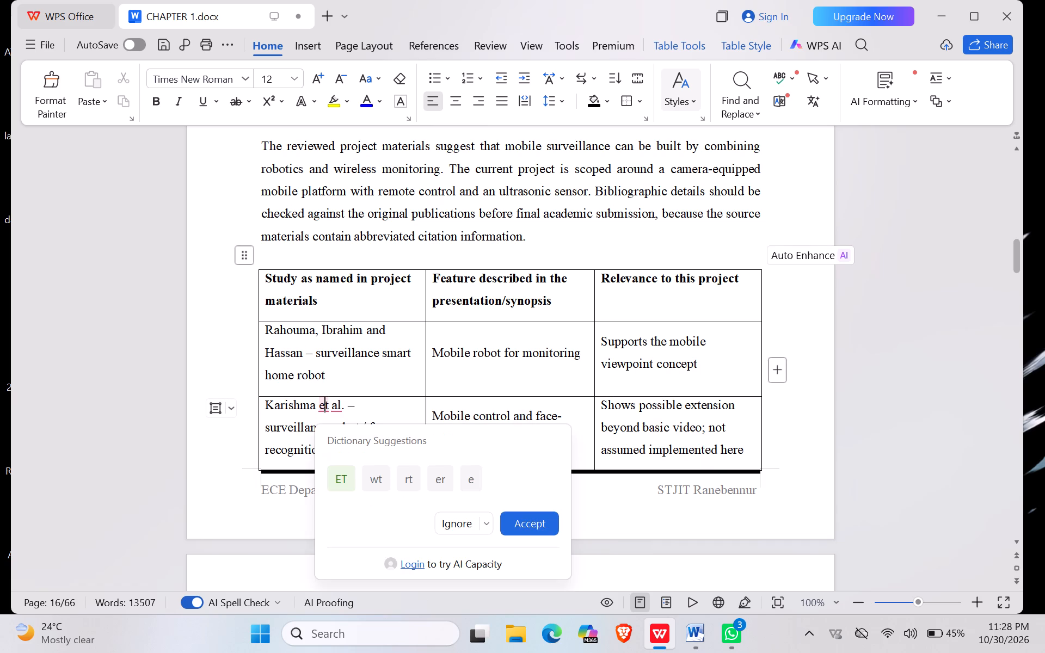
pyautogui.press('BackSpace')
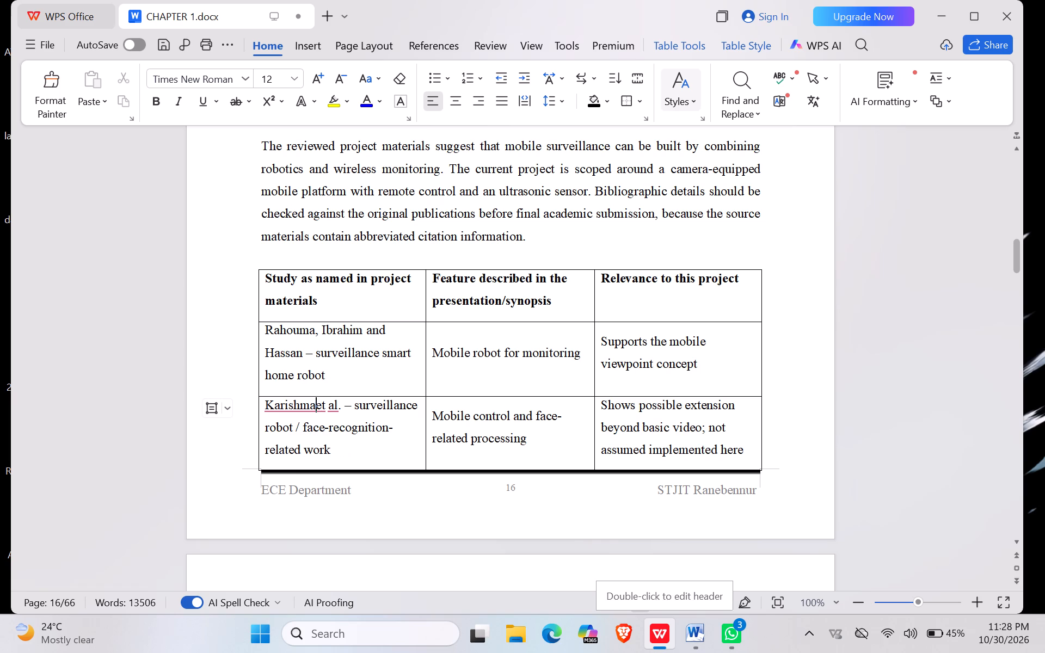
# Ignore the spelling flags on "Karishmaet" and "al" in the section 2.4 table.
pyautogui.scroll(-1, 470, 516)
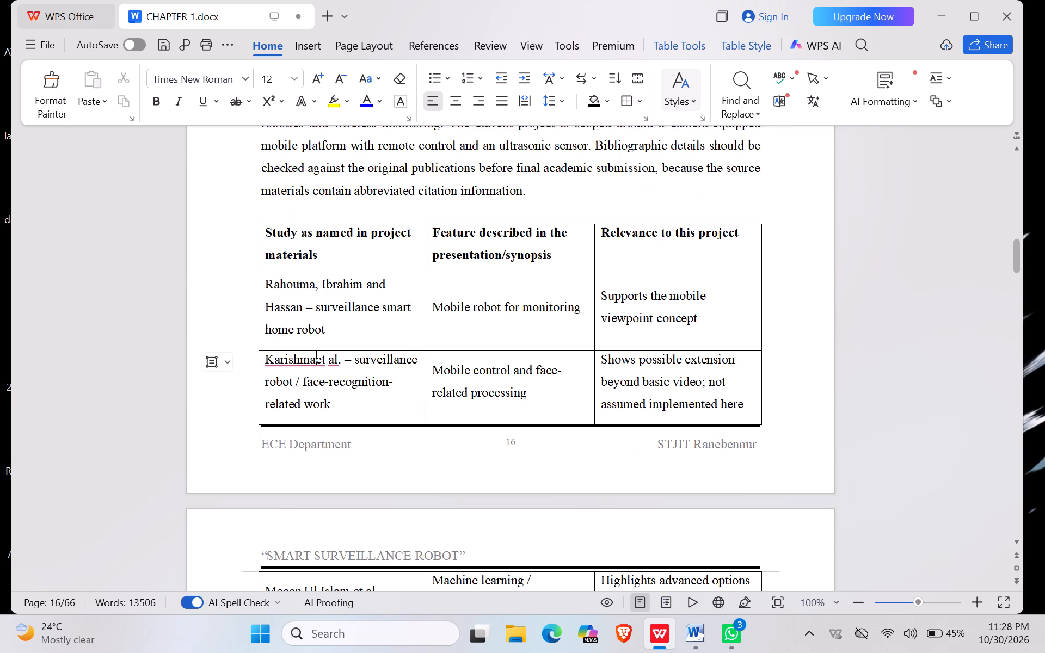
pyautogui.scroll(-2, 470, 516)
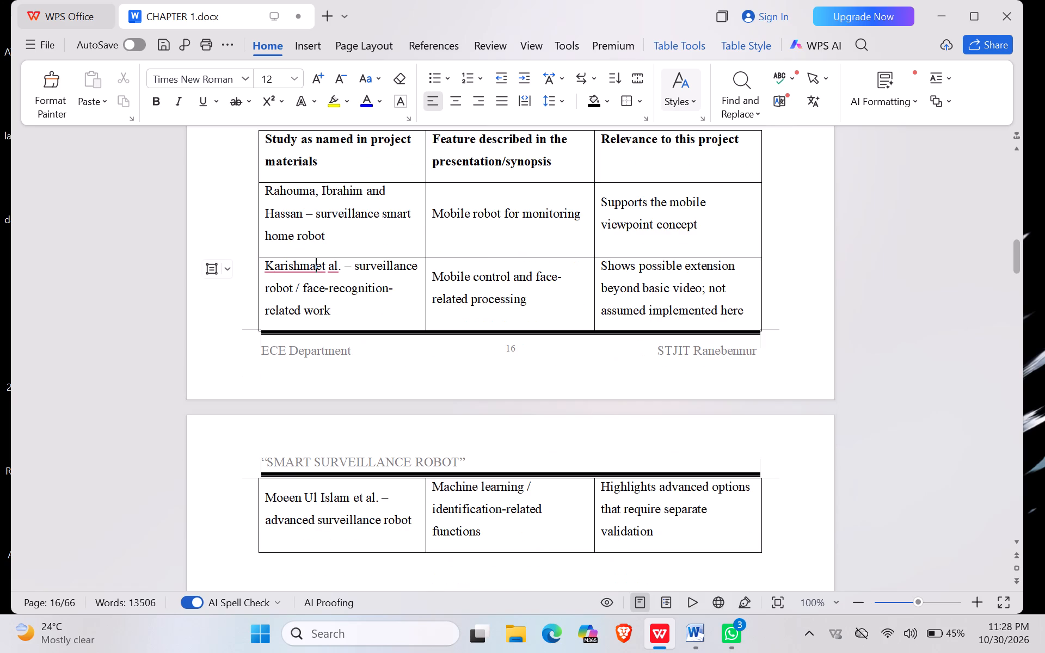
pyautogui.scroll(-1, 470, 516)
pyautogui.rightClick(306, 264)
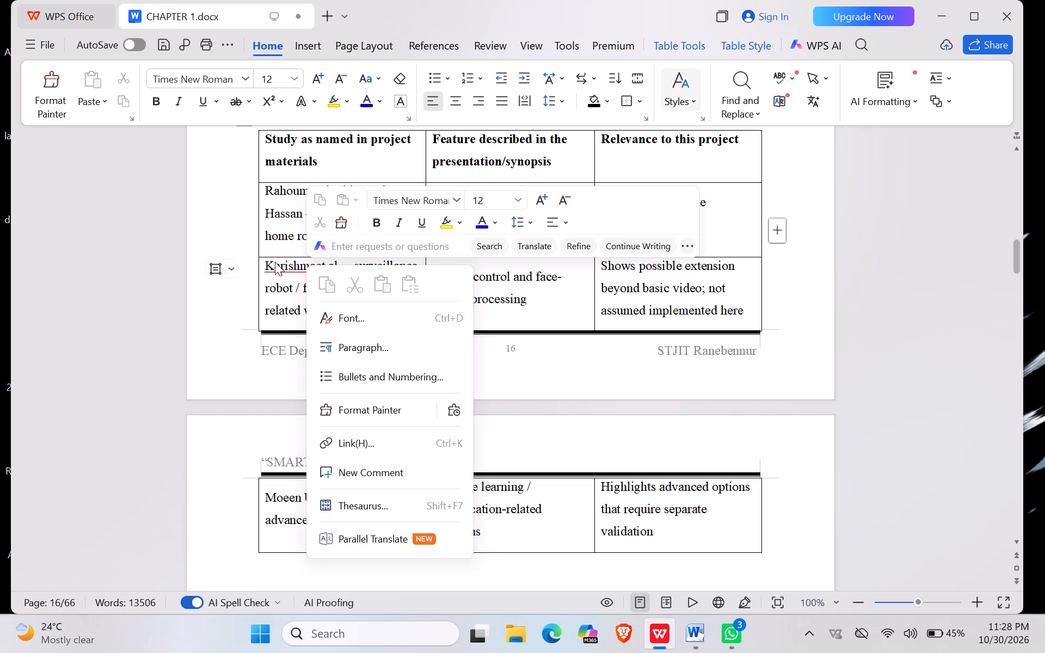
pyautogui.click(275, 262)
pyautogui.click(402, 388)
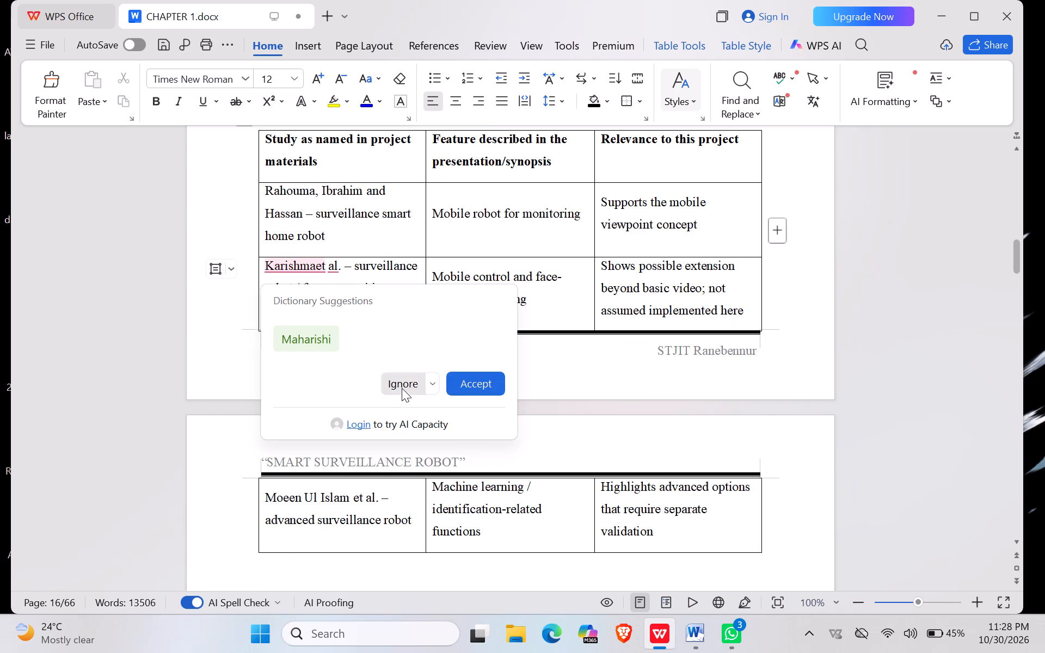
pyautogui.click(329, 273)
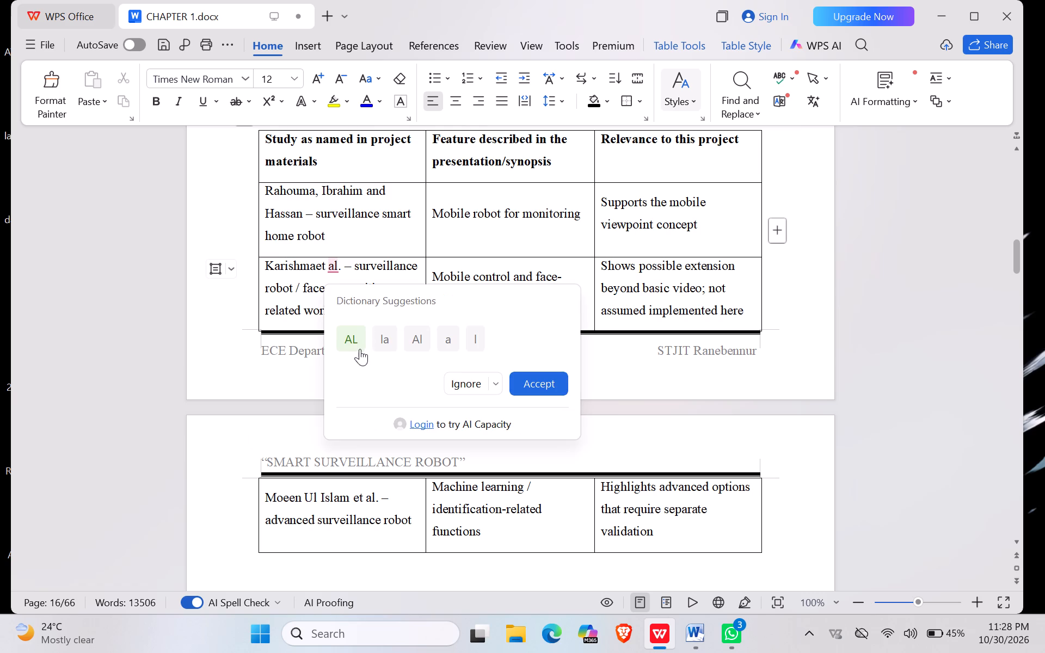
pyautogui.click(463, 390)
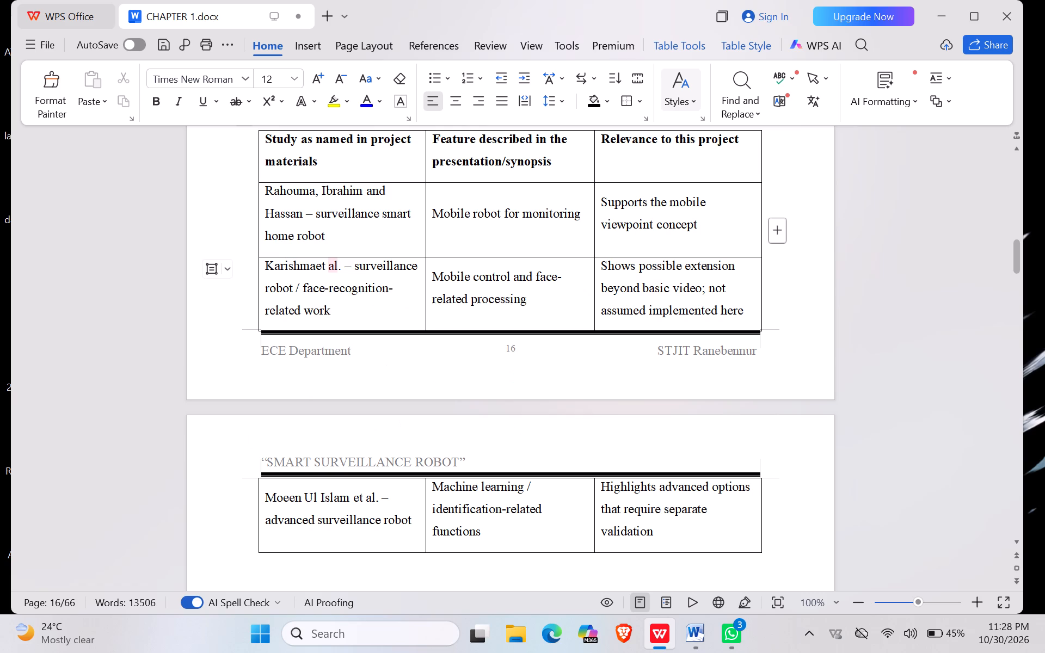
# Remove the blank space between the literature survey table and the heading 2.5 Design Lessons from the Survey.
pyautogui.hscroll(1, 463, 390)
pyautogui.scroll(-1, 463, 390)
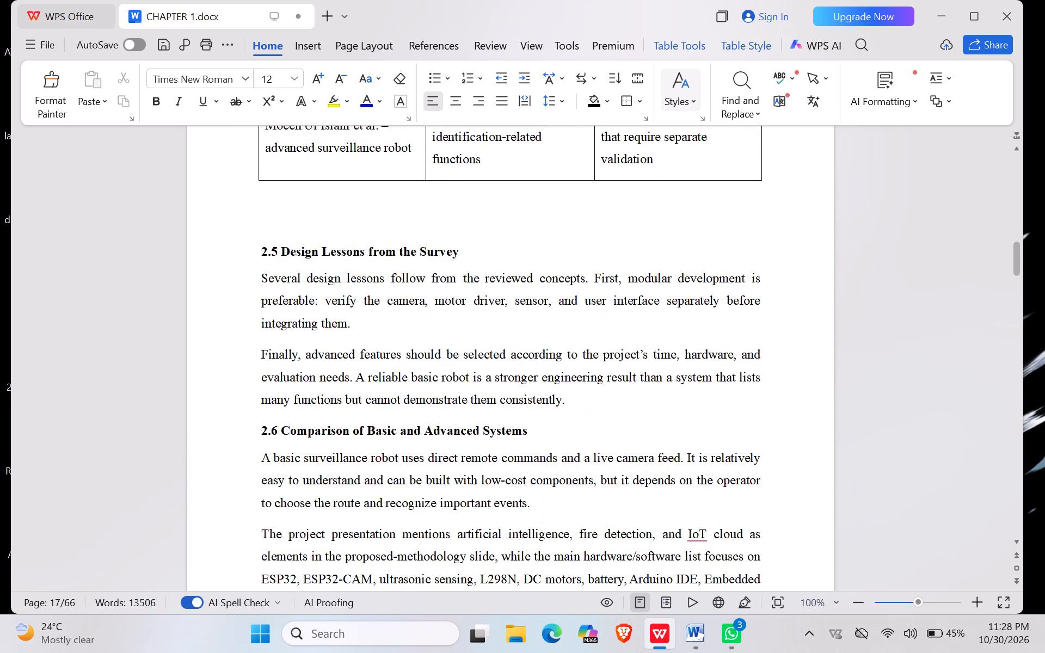
pyautogui.scroll(-1, 463, 390)
pyautogui.click(261, 250)
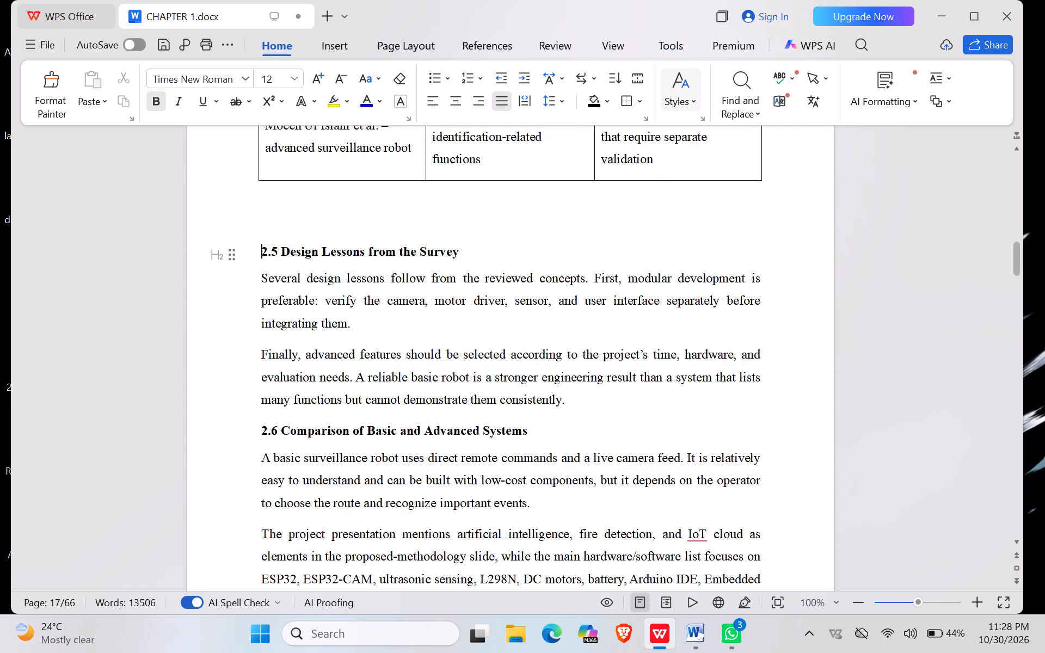
pyautogui.press('BackSpace')
pyautogui.press('BackSpace')
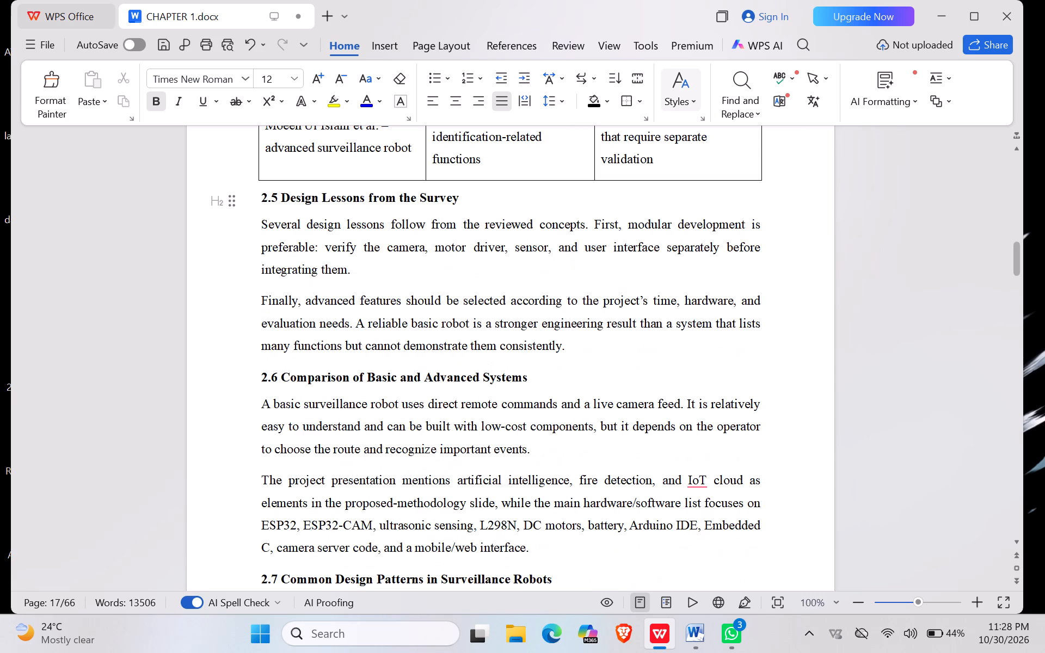
# Push the CHAPTER 3 METHODOLOGY heading onto a new page by adding blank lines above it.
pyautogui.scroll(-2, 261, 250)
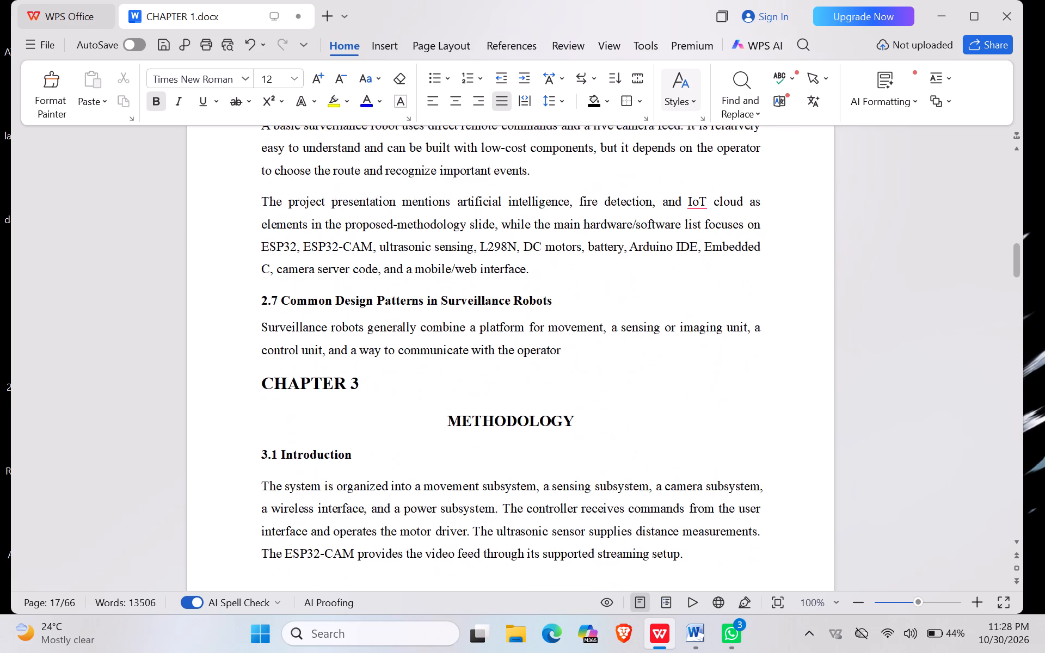
pyautogui.scroll(-1, 261, 250)
pyautogui.click(262, 332)
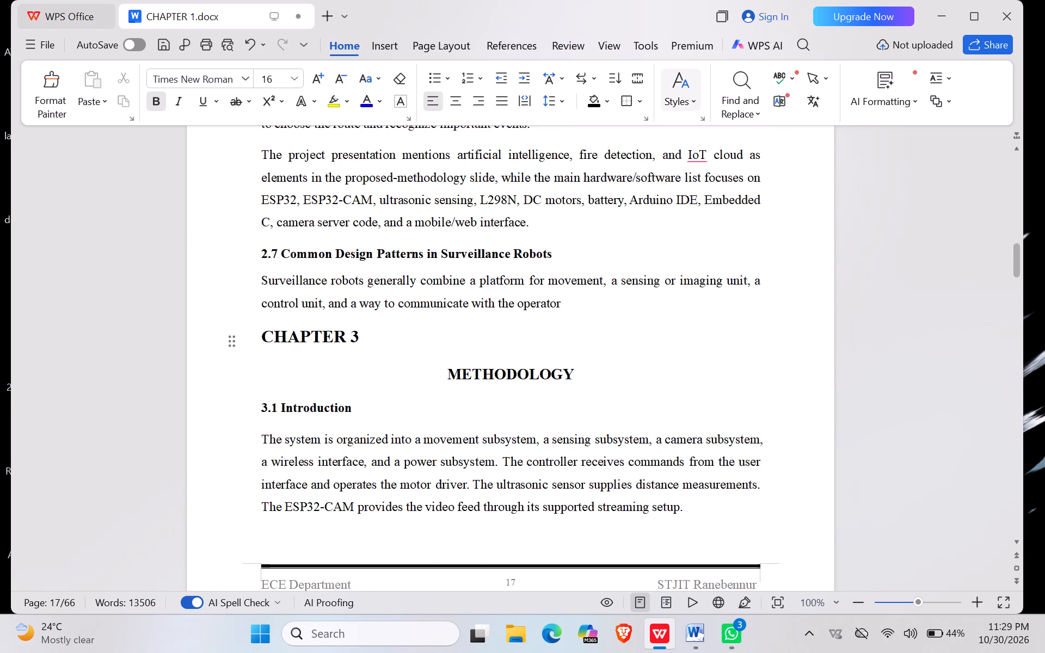
pyautogui.press('Return')
pyautogui.press('Return')
pyautogui.press('Return')
pyautogui.press('Return')
pyautogui.press('Return')
pyautogui.press('Return')
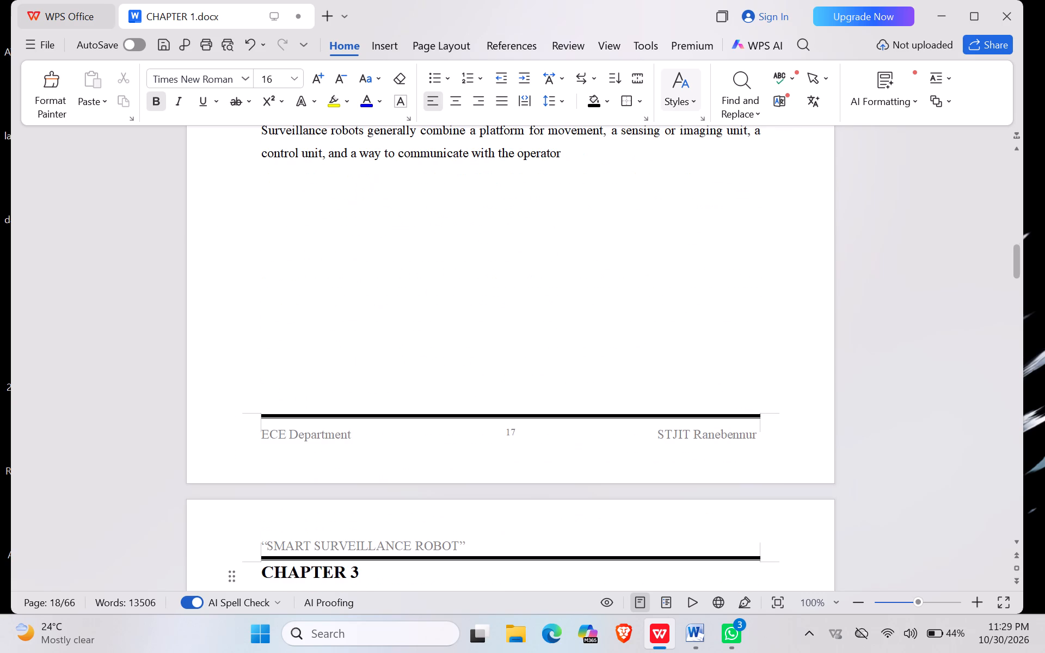
# Adjust the blank lines above the heading 3.2 Block Diagram so that it starts on a new page.
pyautogui.scroll(-3, 262, 332)
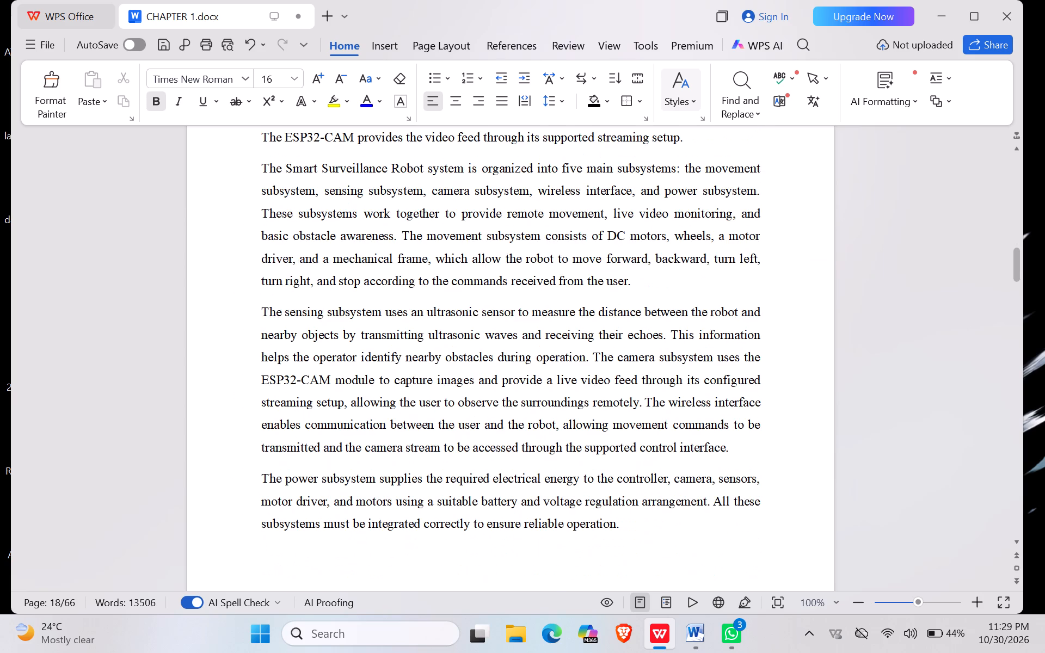
pyautogui.scroll(-1, 262, 332)
pyautogui.rightClick(262, 332)
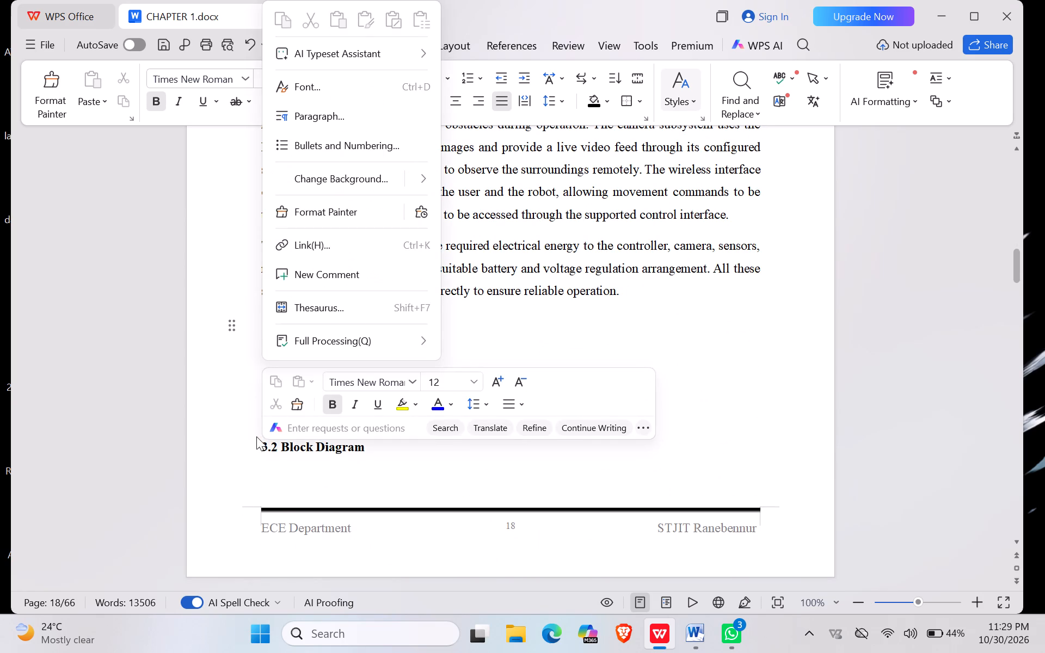
pyautogui.doubleClick(255, 446)
pyautogui.press('BackSpace')
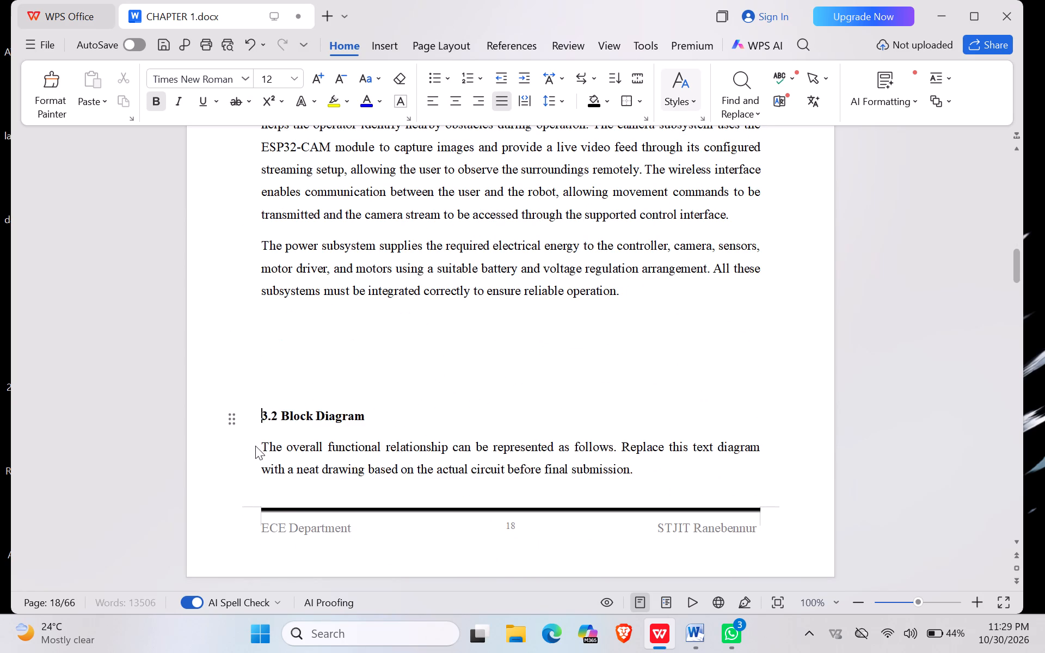
pyautogui.press('BackSpace')
pyautogui.press('BackSpace')
pyautogui.press('BackSpace')
pyautogui.press('Return')
pyautogui.press('Return')
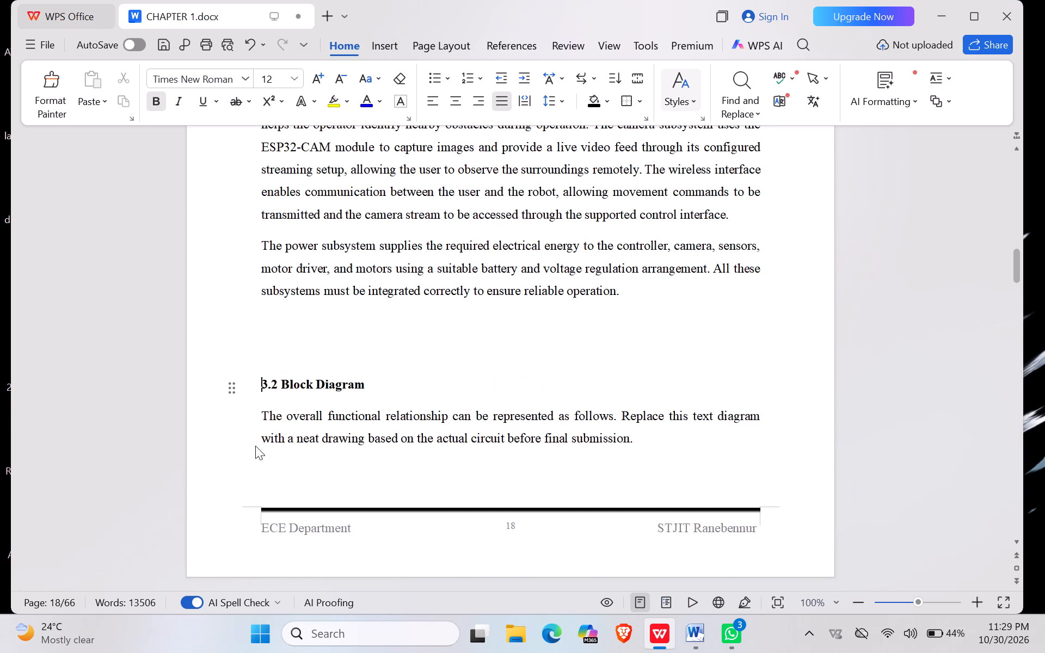
pyautogui.press('Return')
pyautogui.press('Return')
pyautogui.press('Return')
pyautogui.press('Return')
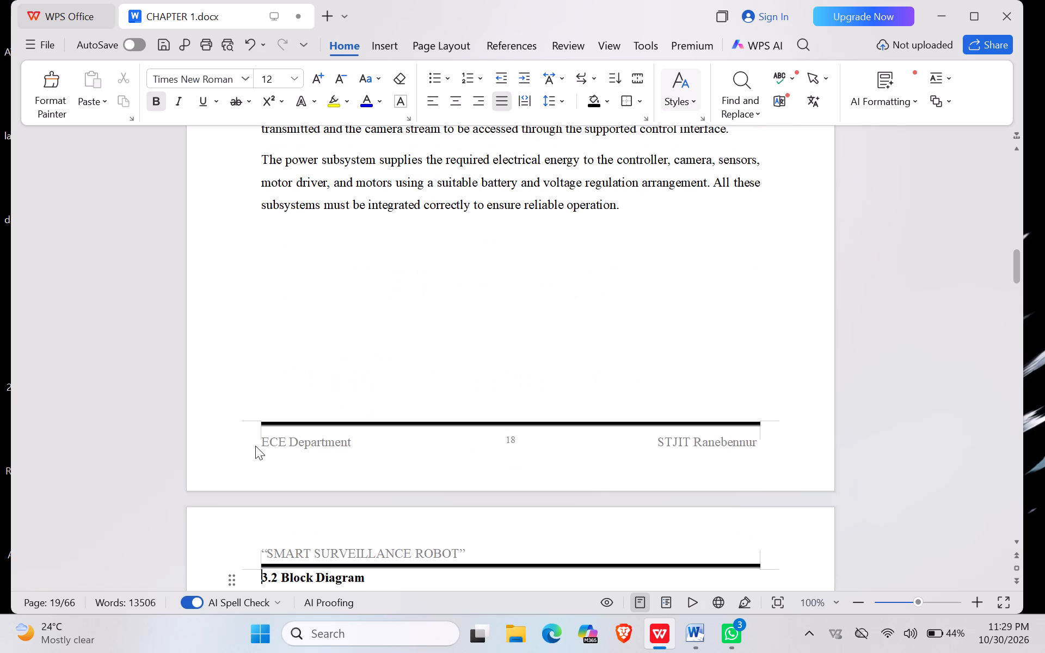
# Replace the flagged word "microcontroller" in section 3.3.1 with the suggestion "micro controller".
pyautogui.scroll(-2, 255, 446)
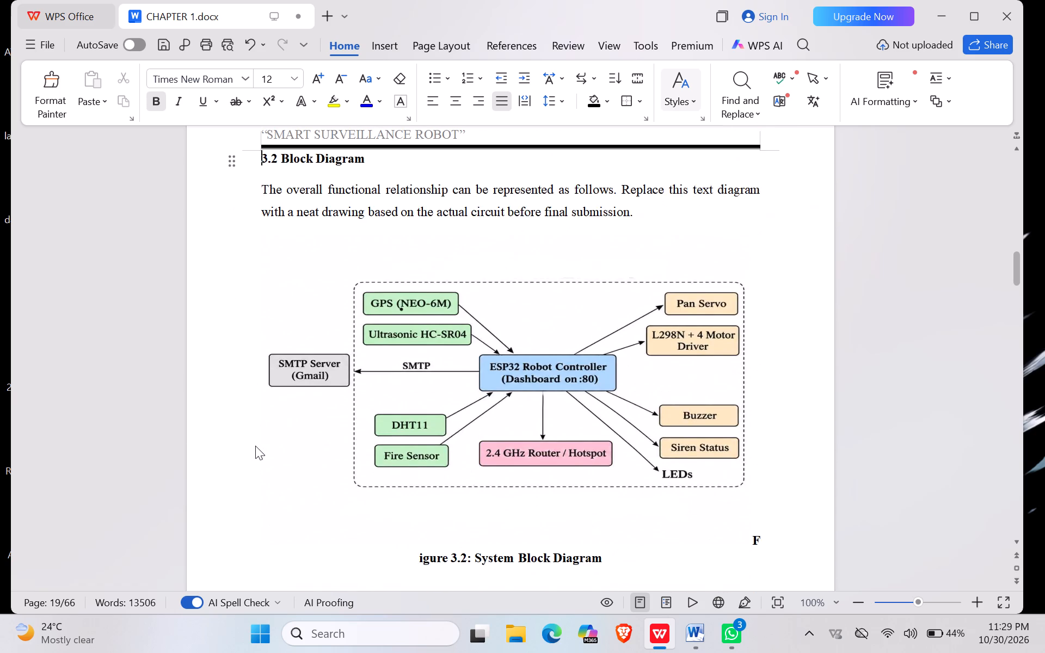
pyautogui.scroll(-3, 255, 446)
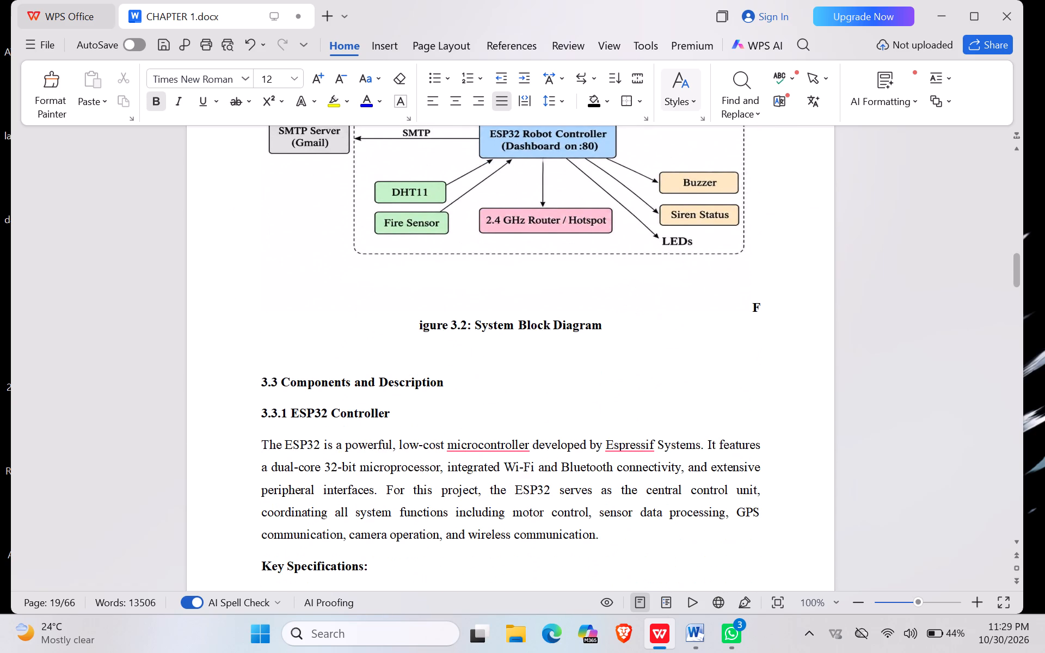
pyautogui.click(477, 446)
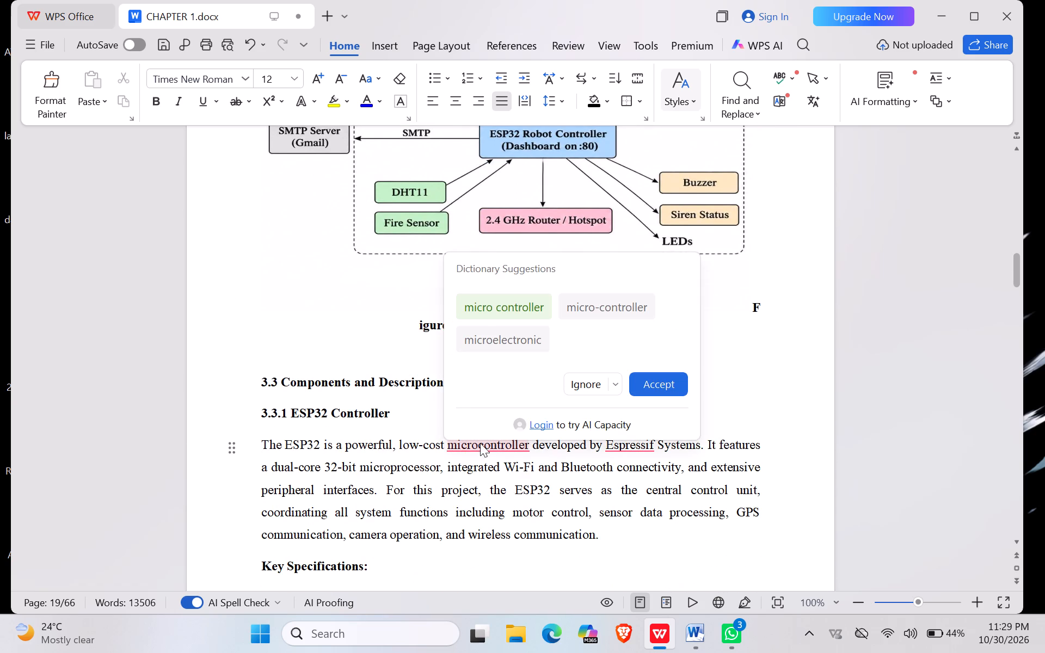
pyautogui.click(489, 304)
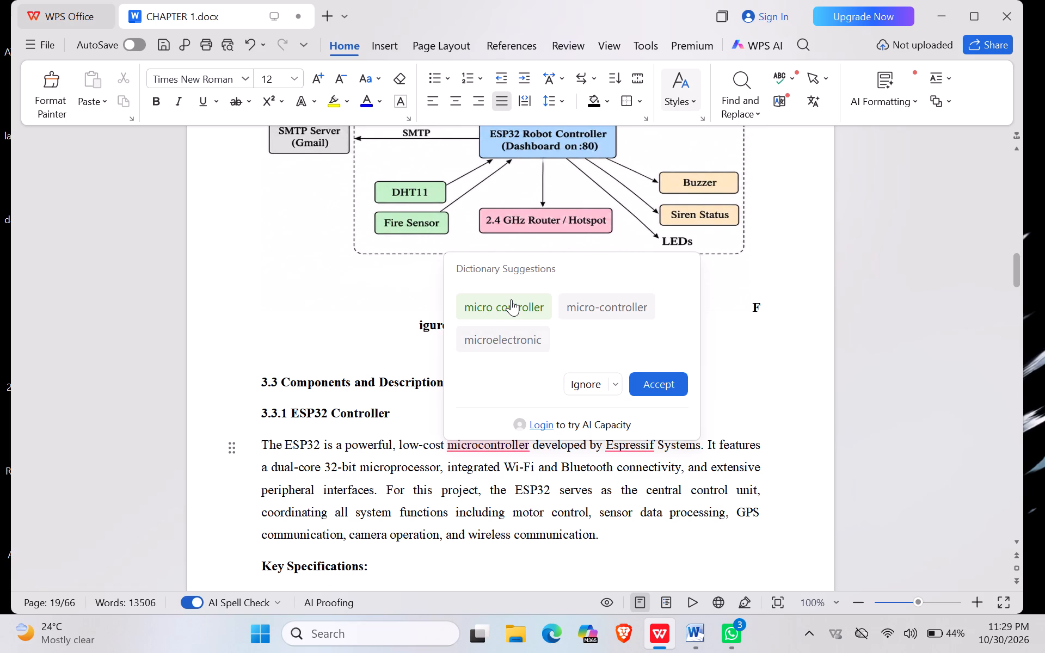
pyautogui.click(509, 296)
pyautogui.click(645, 386)
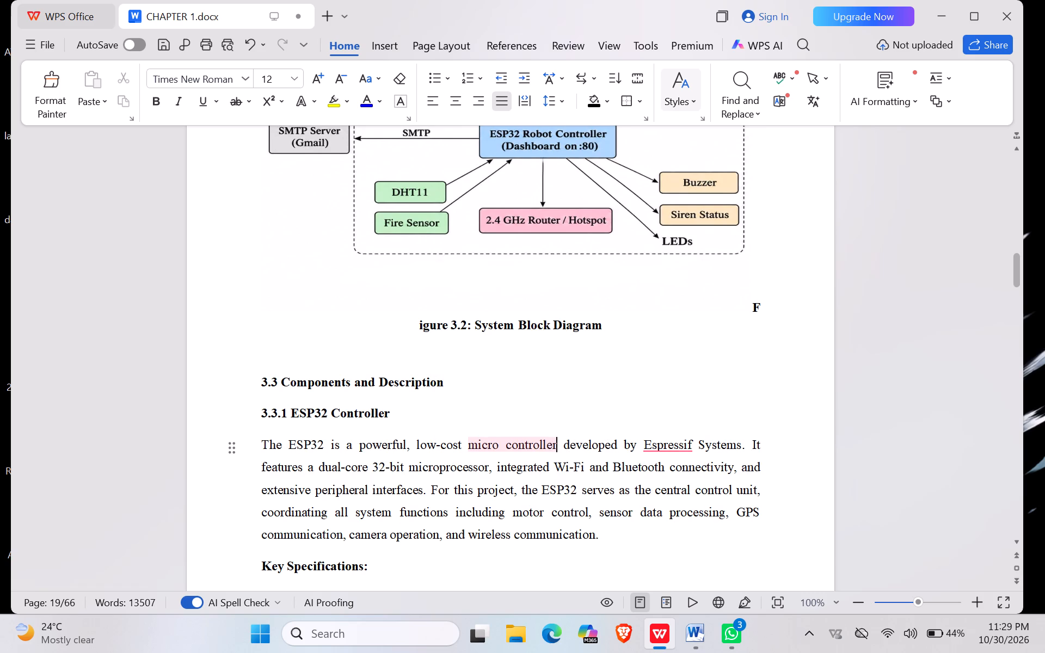
# Ignore the spelling flag on "Espressif" in section 3.3.1.
pyautogui.click(659, 448)
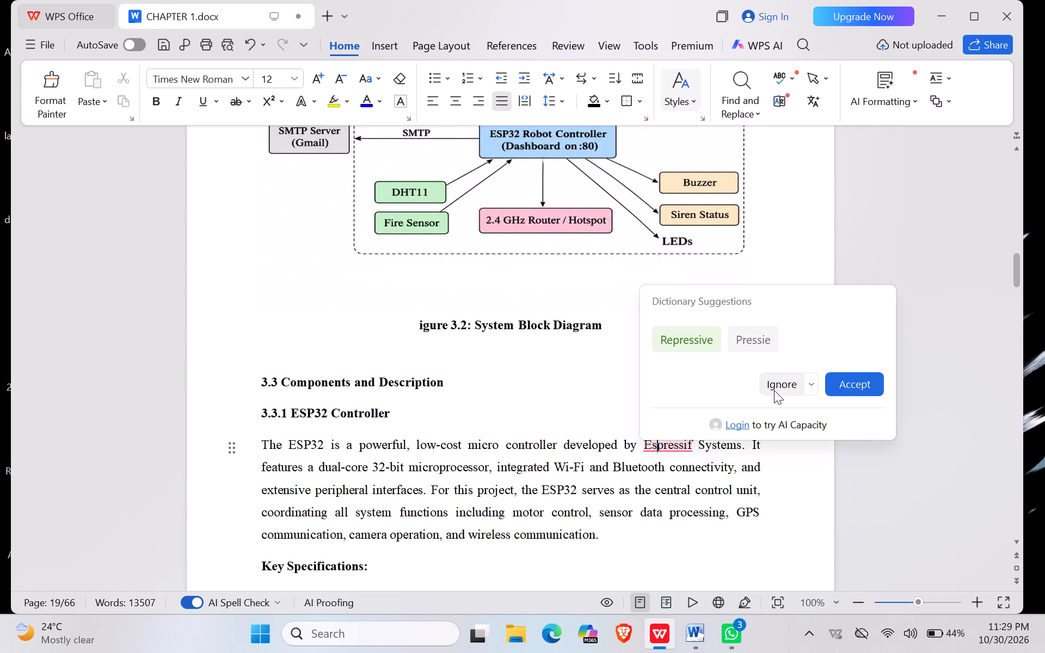
pyautogui.click(774, 390)
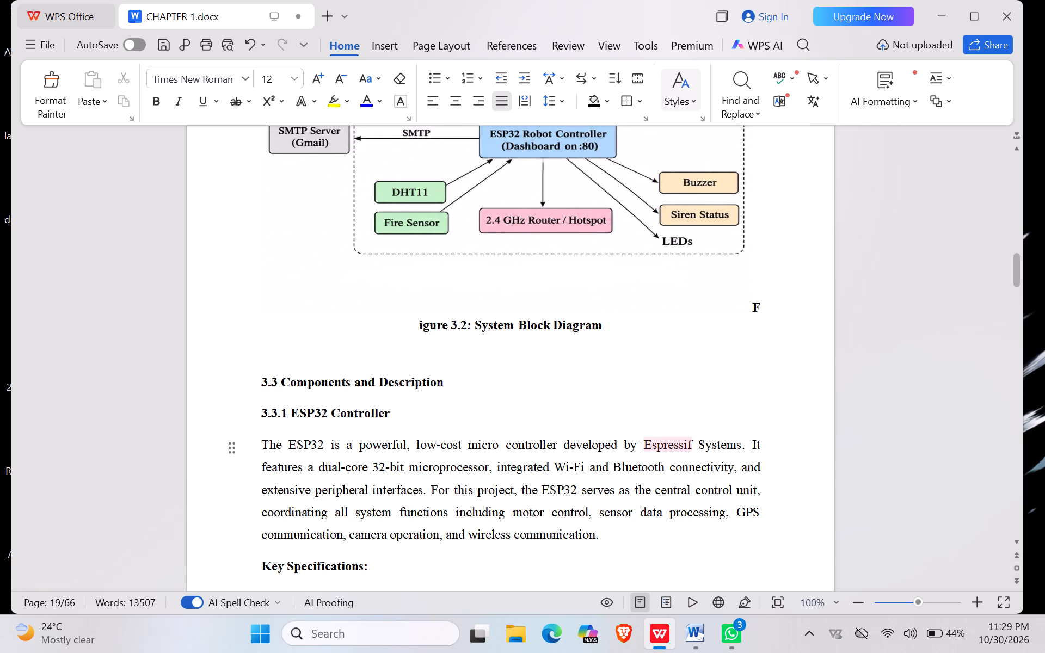
# Insert a paragraph break between the stray F beside the block diagram and the rest of the Figure 3.2 caption.
pyautogui.click(761, 310)
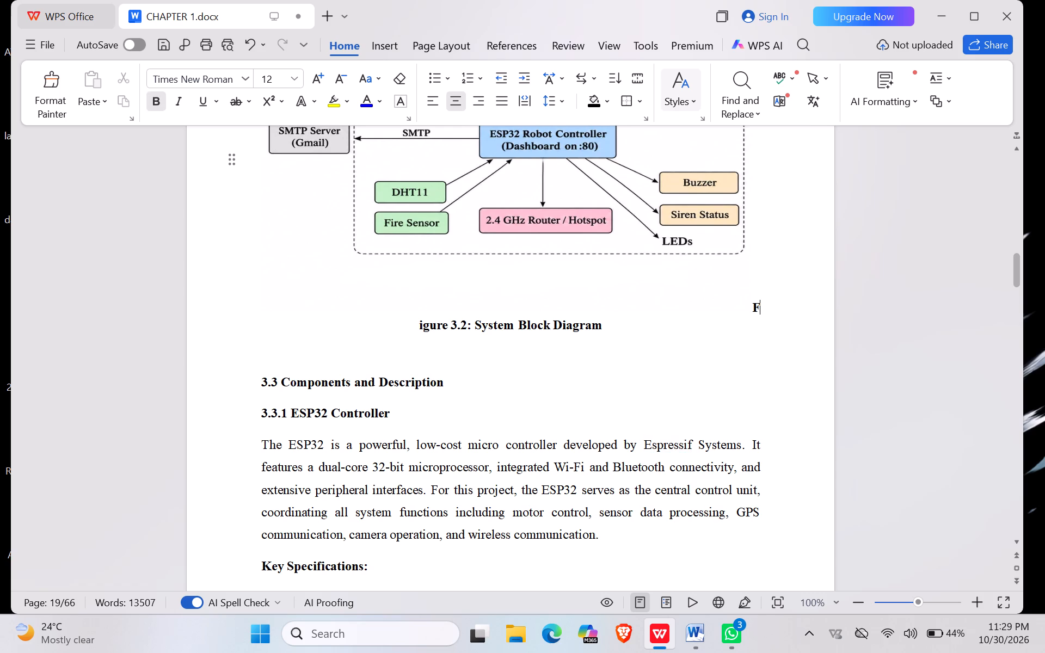
pyautogui.press('Return')
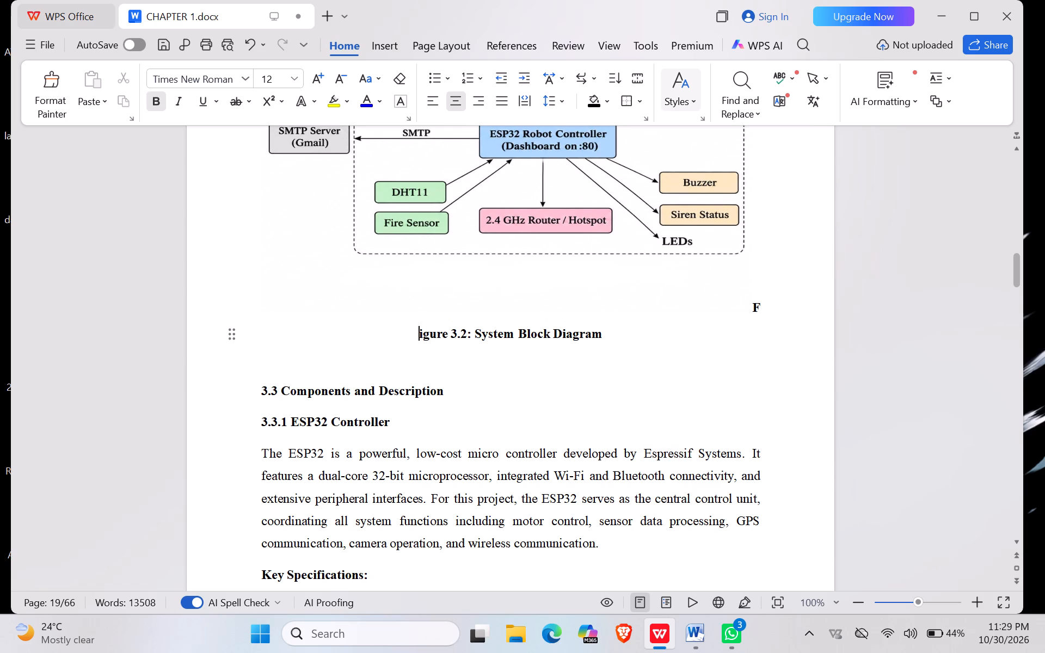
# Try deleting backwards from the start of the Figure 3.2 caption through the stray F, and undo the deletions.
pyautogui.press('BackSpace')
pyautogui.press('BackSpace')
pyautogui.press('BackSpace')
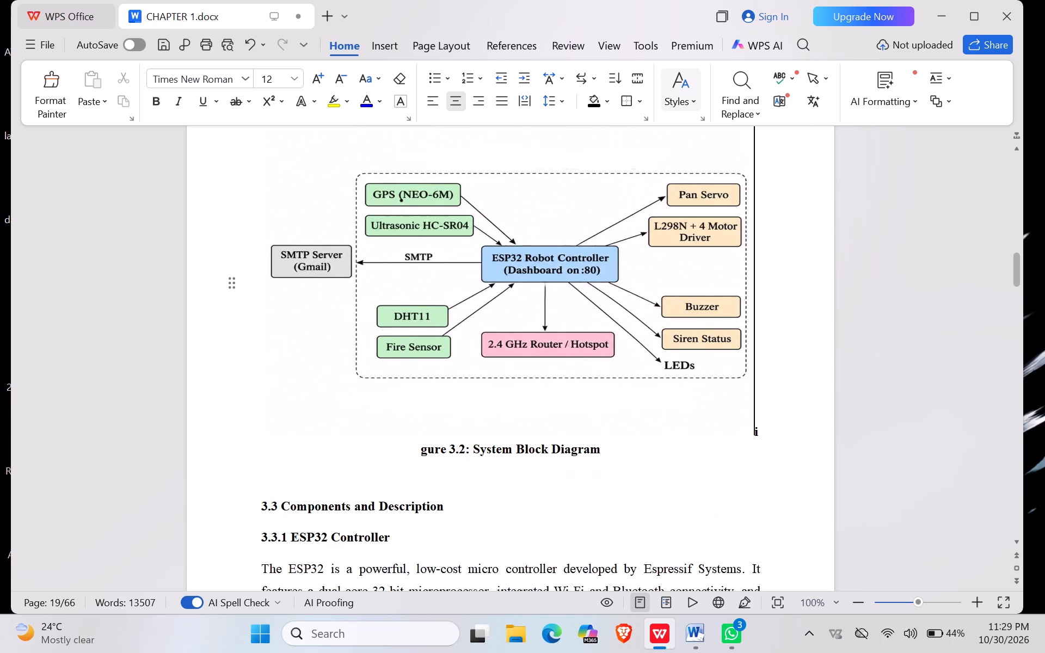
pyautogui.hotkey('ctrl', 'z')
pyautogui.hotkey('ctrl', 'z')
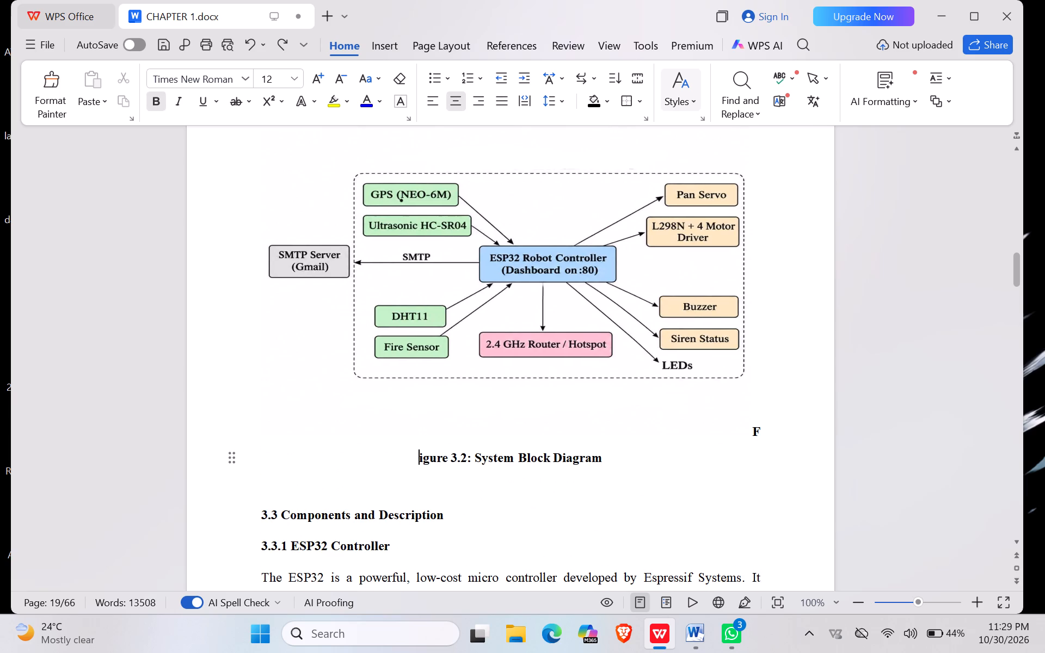
# Delete the stray F beside the block diagram and add F to the caption so it reads "Figure 3.2: System Block Diagram".
pyautogui.click(765, 441)
pyautogui.press('BackSpace')
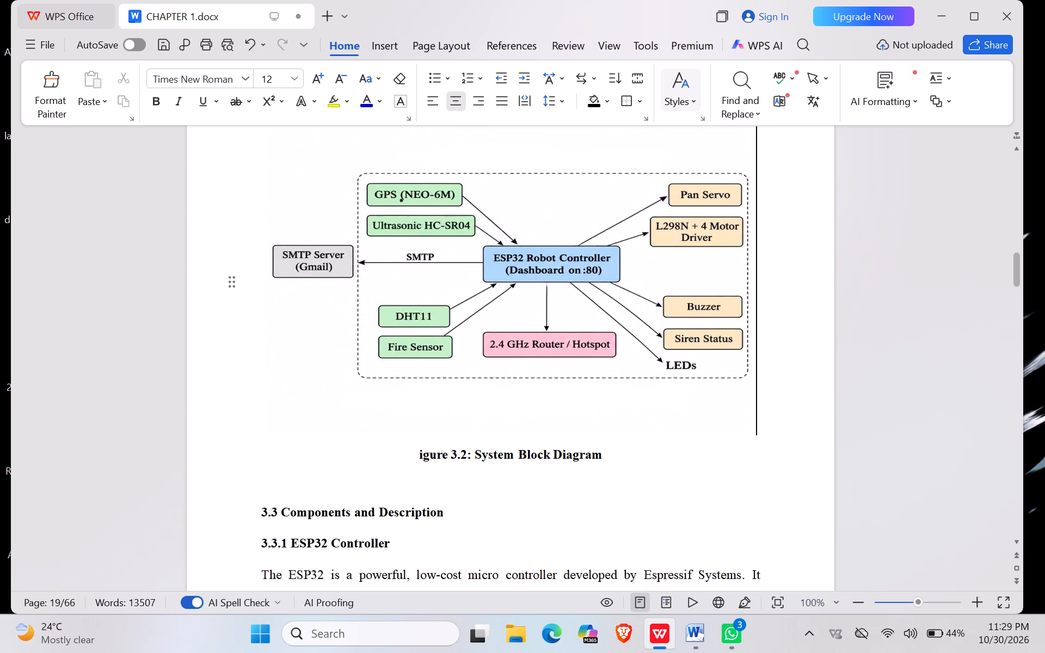
pyautogui.click(413, 463)
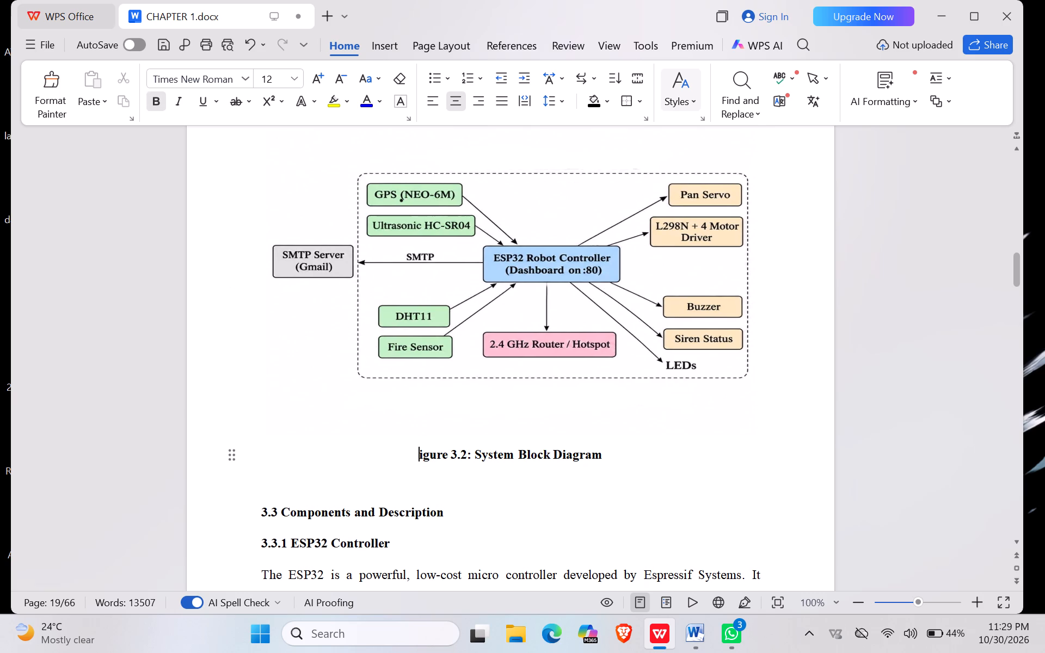
pyautogui.hotkey('shift', 'd')
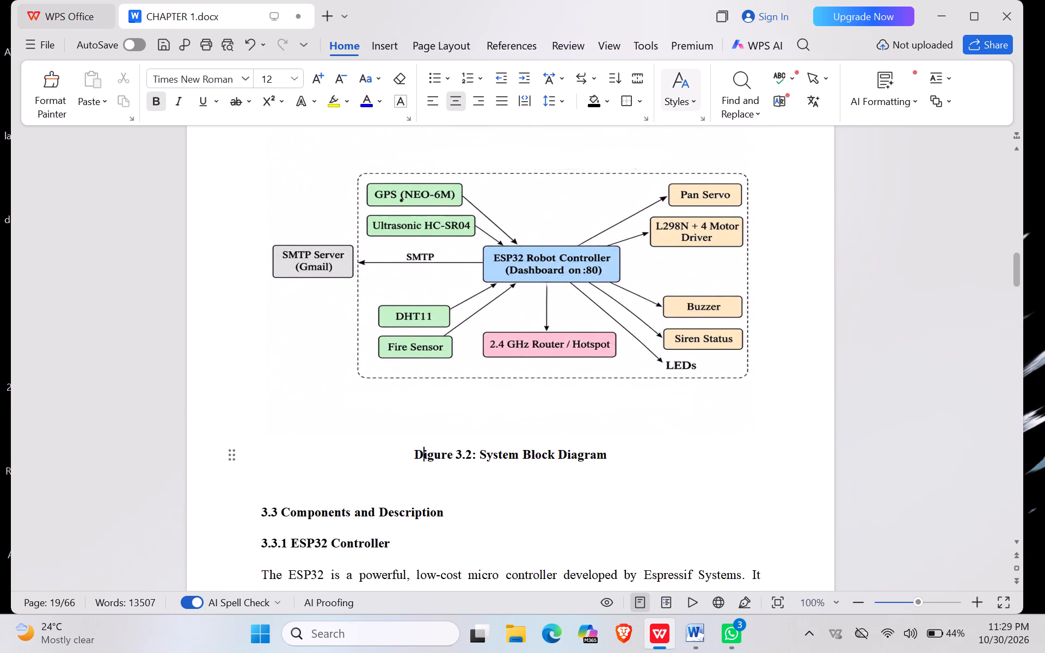
pyautogui.press('BackSpace')
pyautogui.hotkey('shift', 'f')
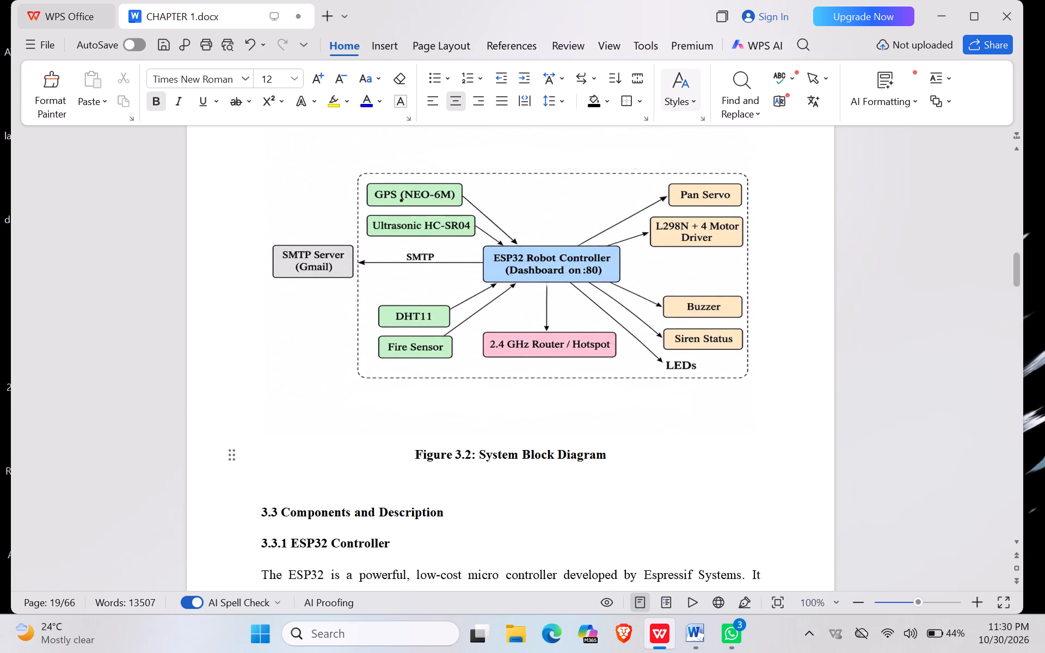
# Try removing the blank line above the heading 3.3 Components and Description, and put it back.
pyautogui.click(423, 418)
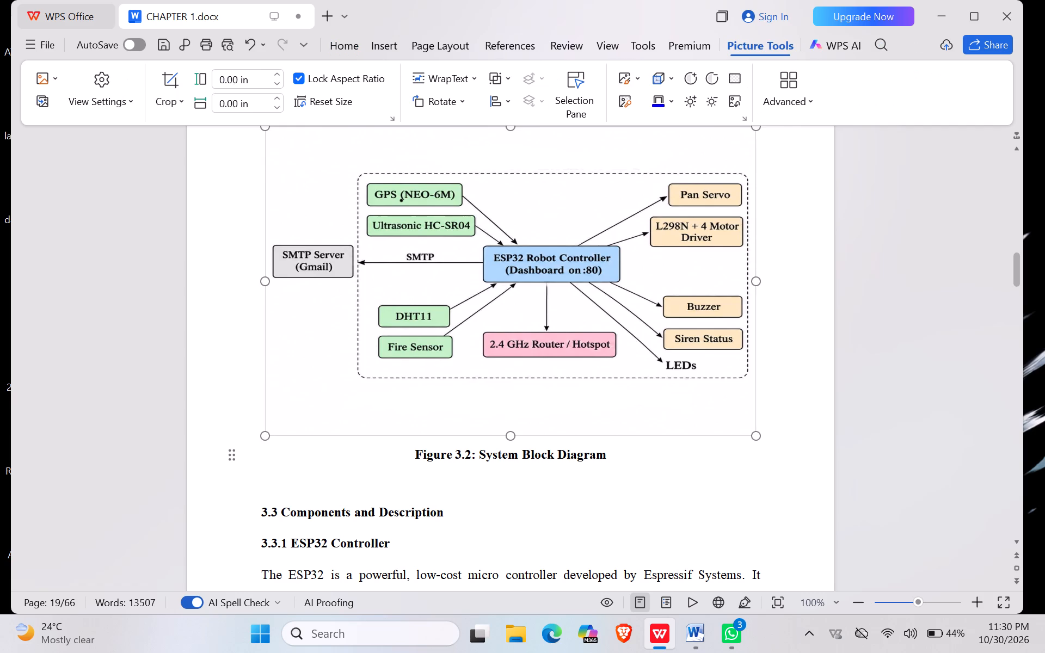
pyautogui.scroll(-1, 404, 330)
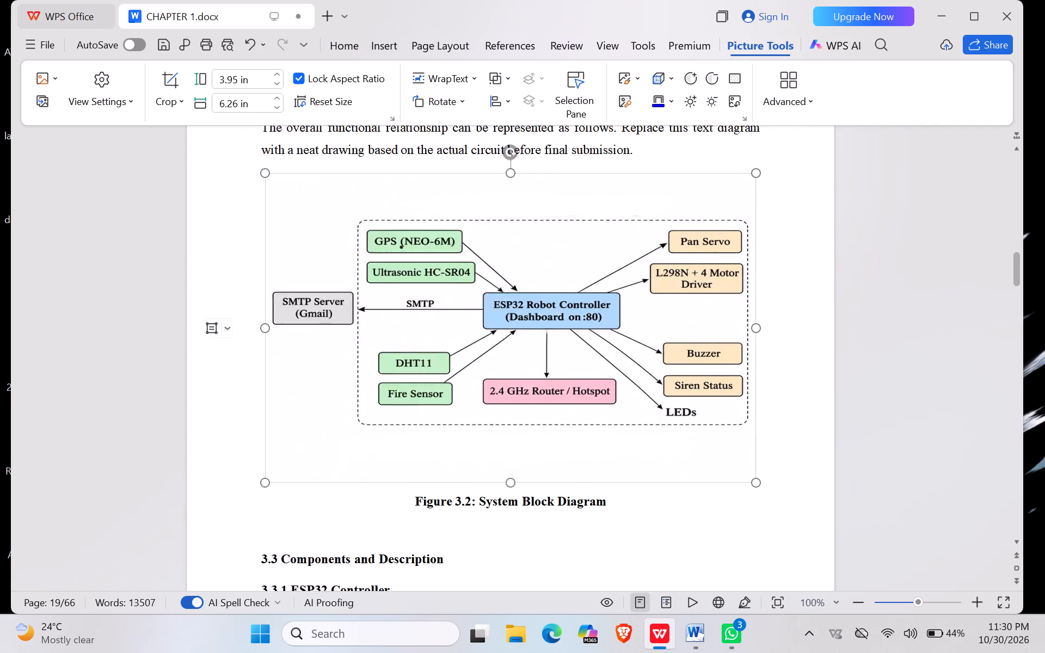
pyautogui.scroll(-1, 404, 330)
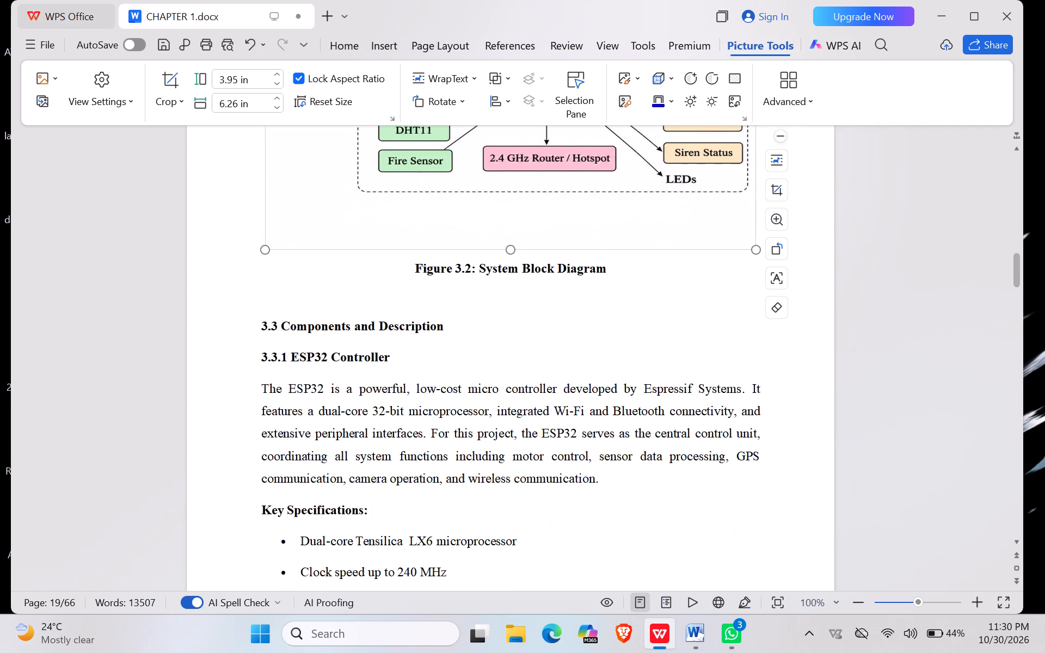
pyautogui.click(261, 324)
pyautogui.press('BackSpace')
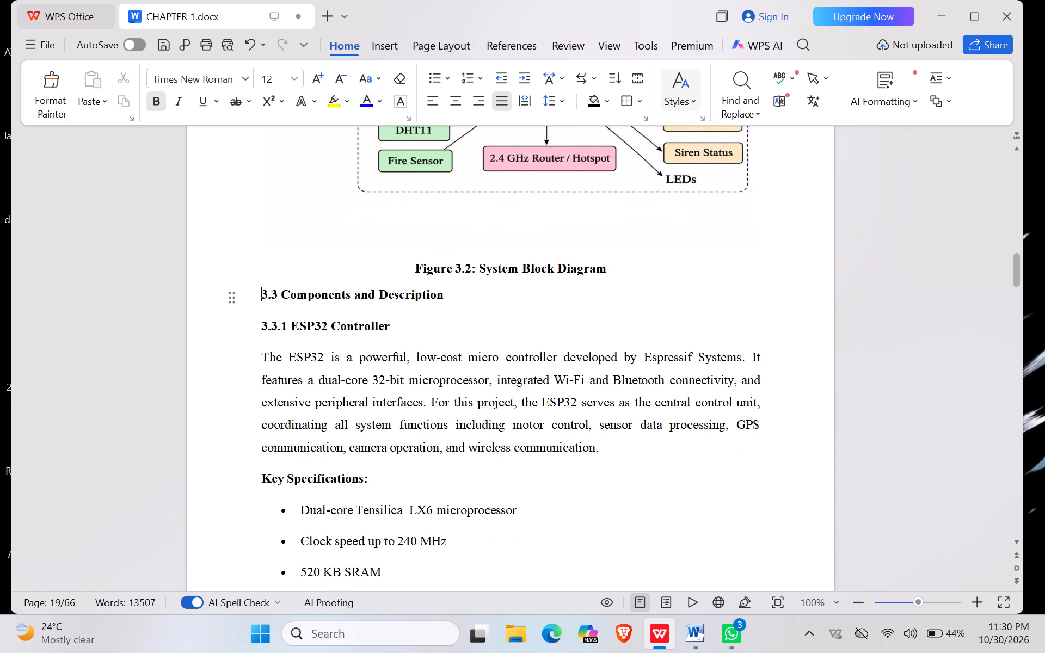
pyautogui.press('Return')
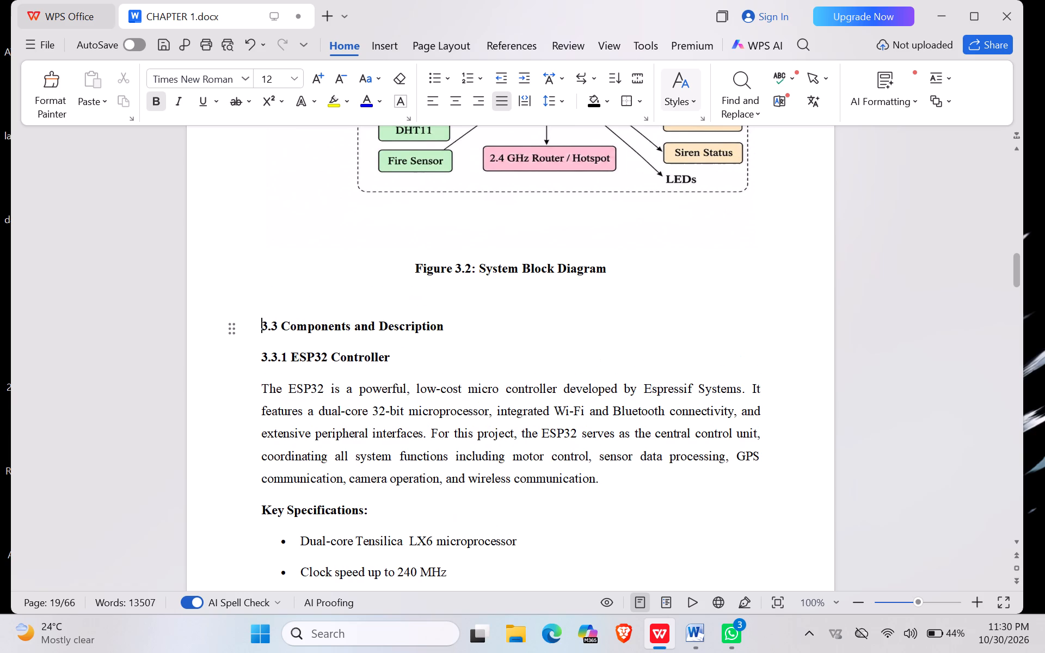
# Review the component sections from 3.3.1 ESP32 Controller to 3.3.4 L298N Motor Driver for page layout problems.
pyautogui.scroll(-2, 378, 379)
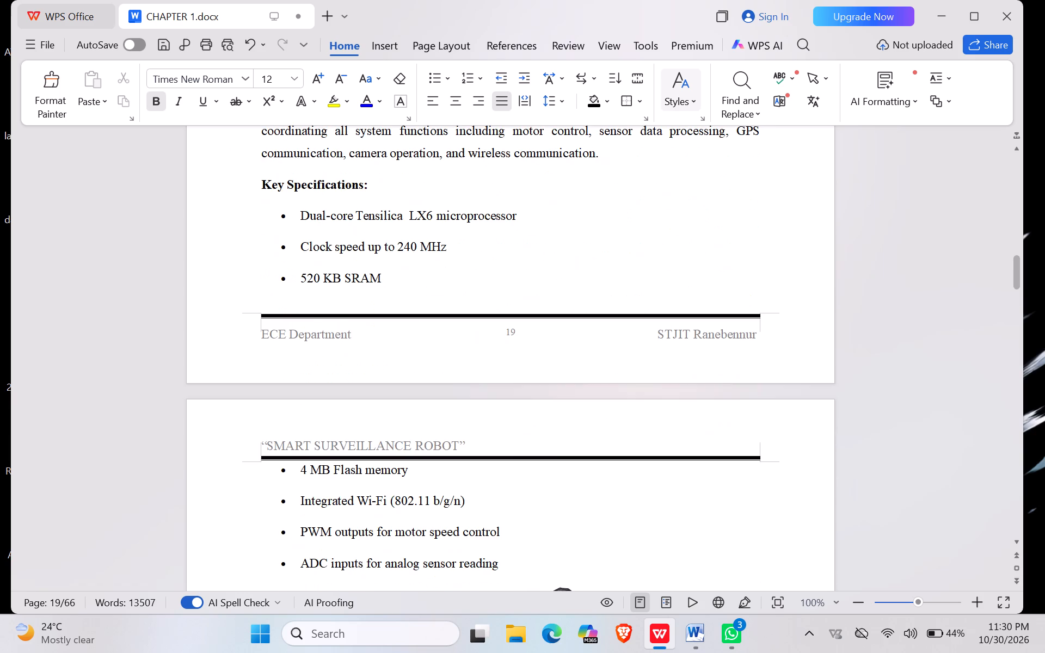
pyautogui.scroll(-4, 378, 379)
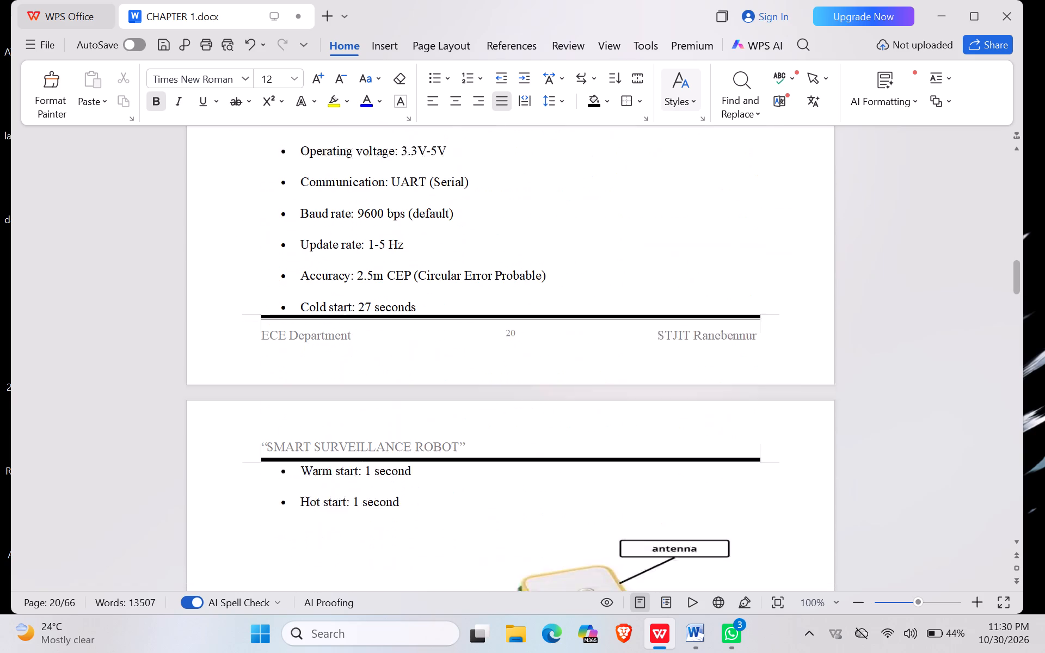
pyautogui.scroll(-3, 378, 379)
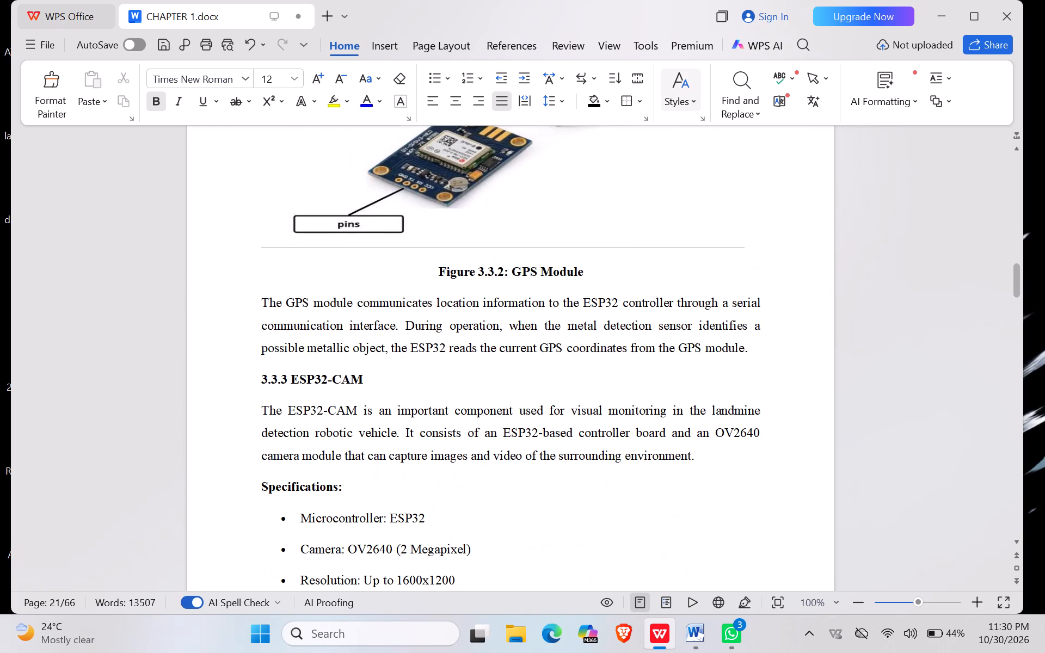
pyautogui.scroll(-3, 378, 379)
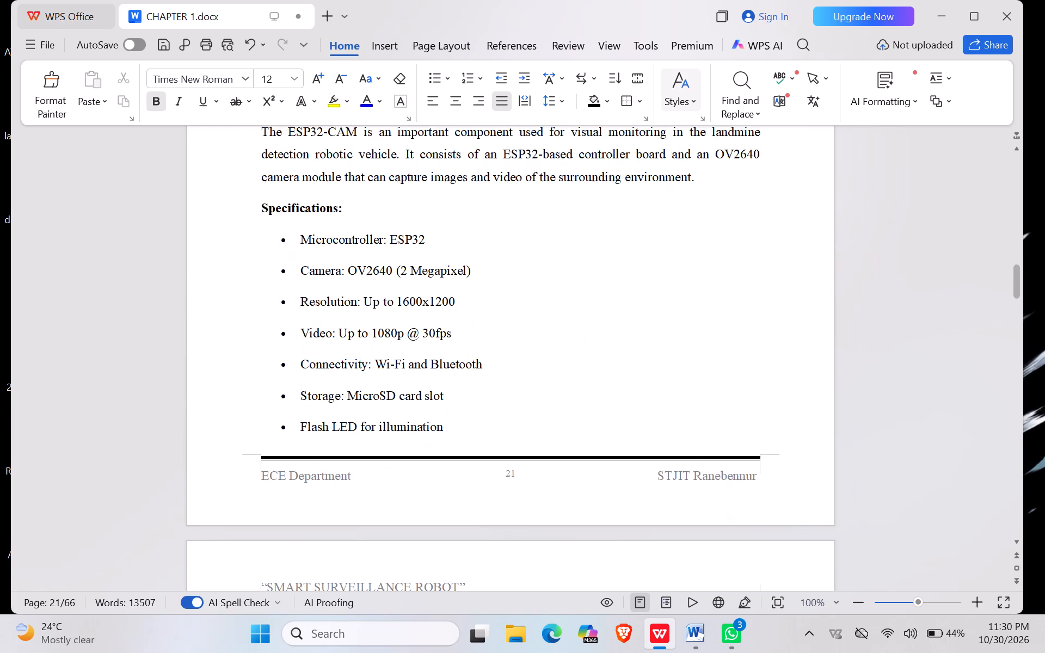
pyautogui.scroll(-3, 378, 379)
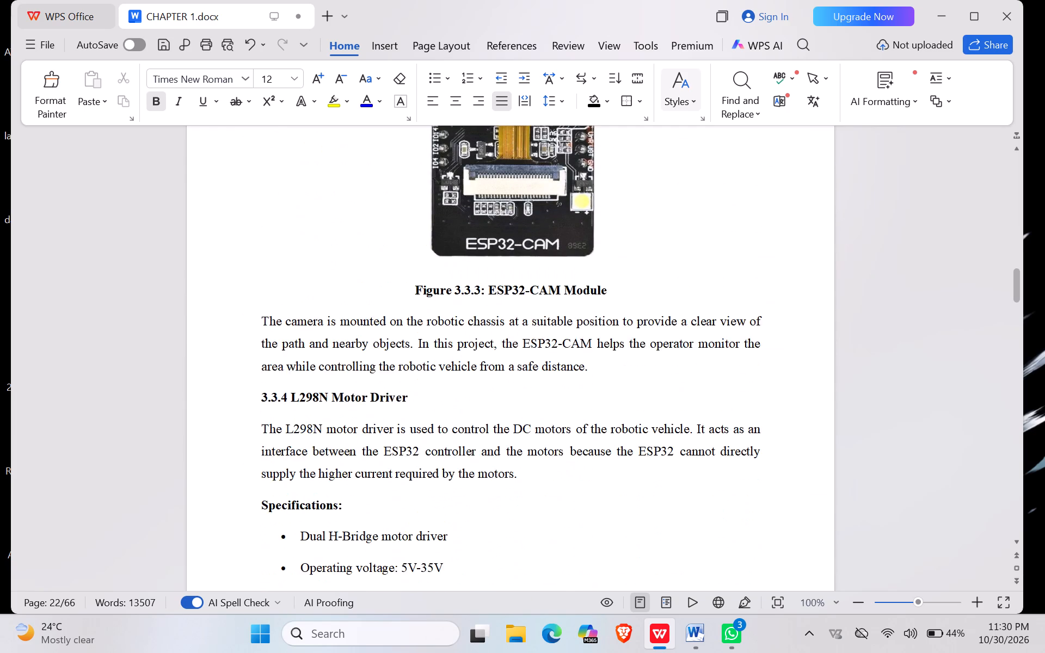
pyautogui.scroll(-1, 378, 379)
# Delete the bullet "Multiple GPIO pins for peripherals" above the ESP32-CAM module picture.
pyautogui.scroll(2, 378, 379)
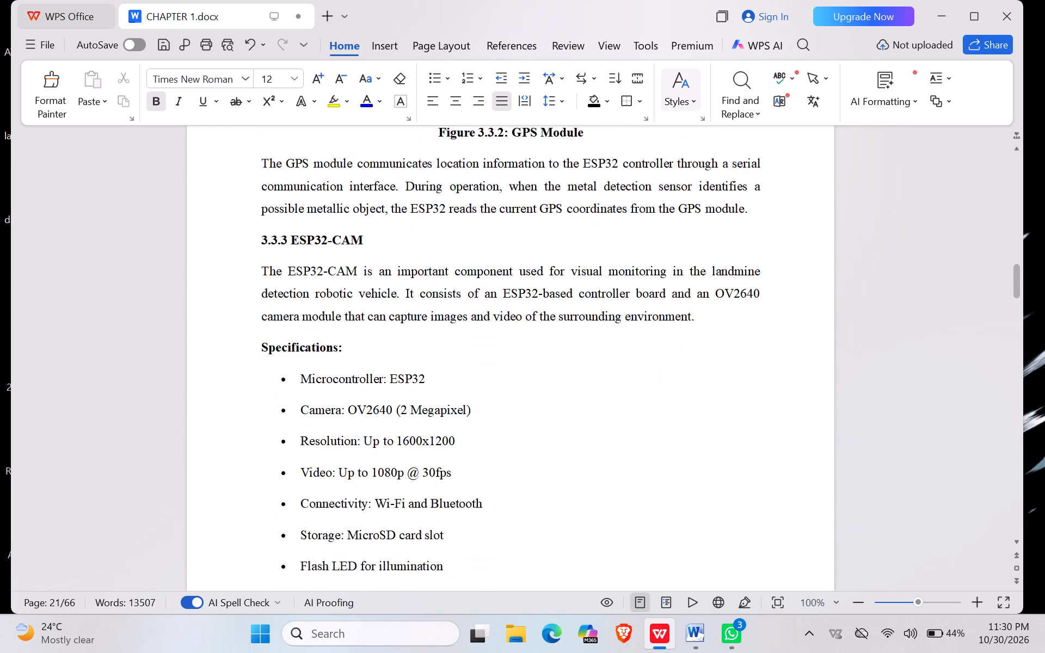
pyautogui.click(491, 332)
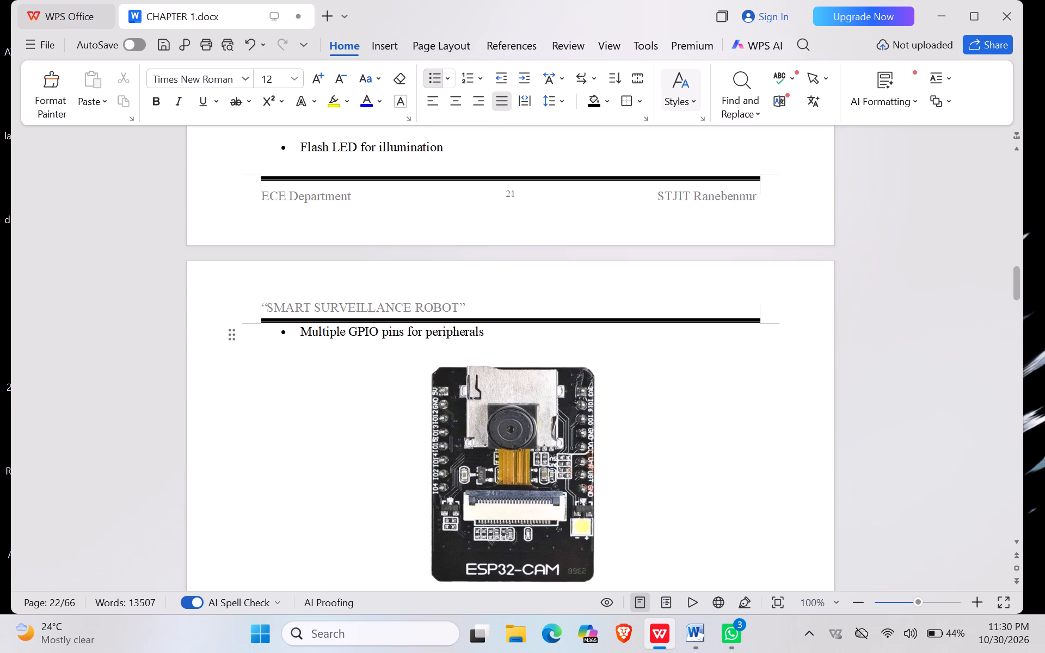
pyautogui.click(491, 332)
pyautogui.moveTo(491, 332); pyautogui.dragTo(251, 316)
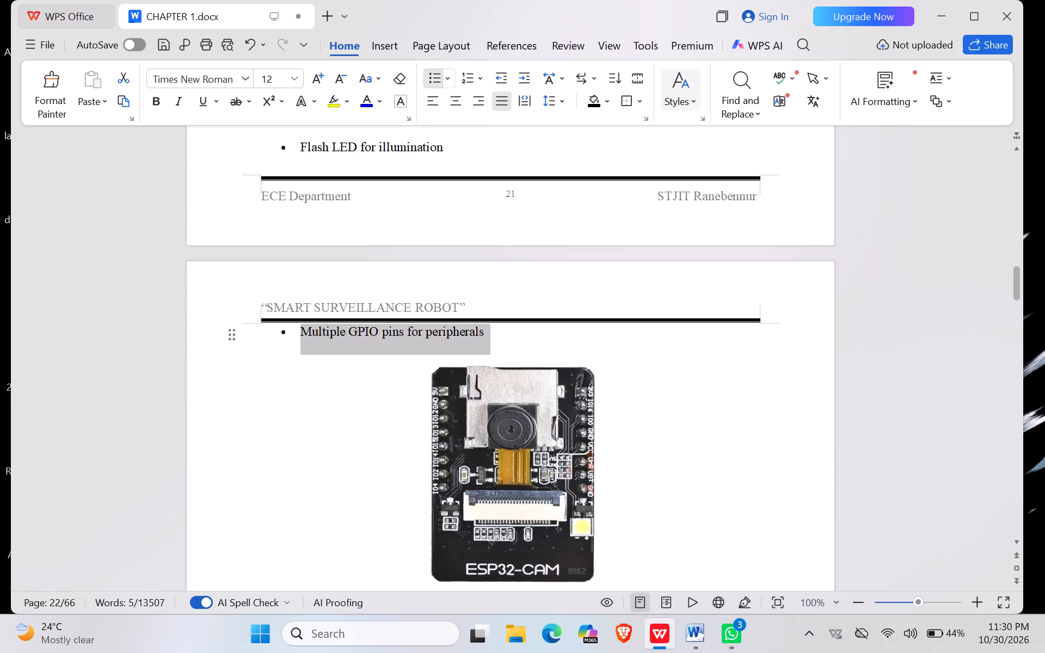
pyautogui.moveTo(251, 316); pyautogui.dragTo(251, 316)
pyautogui.press('BackSpace')
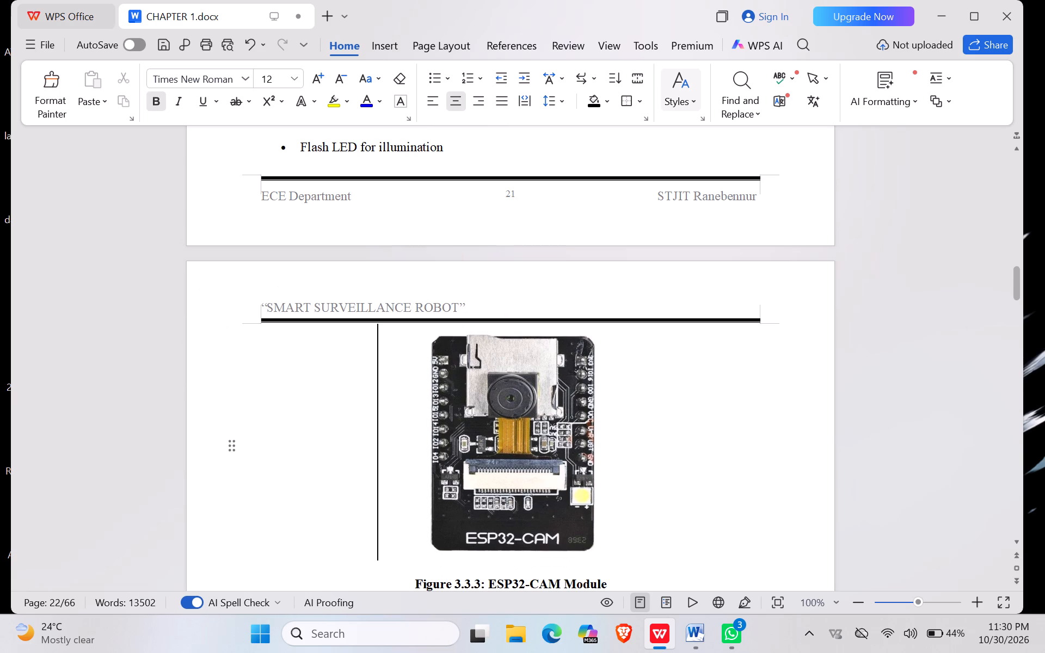
# Review the rest of Chapter 3, from section 3.3.4 to 3.7 Summary, for page layout problems.
pyautogui.scroll(-2, 353, 386)
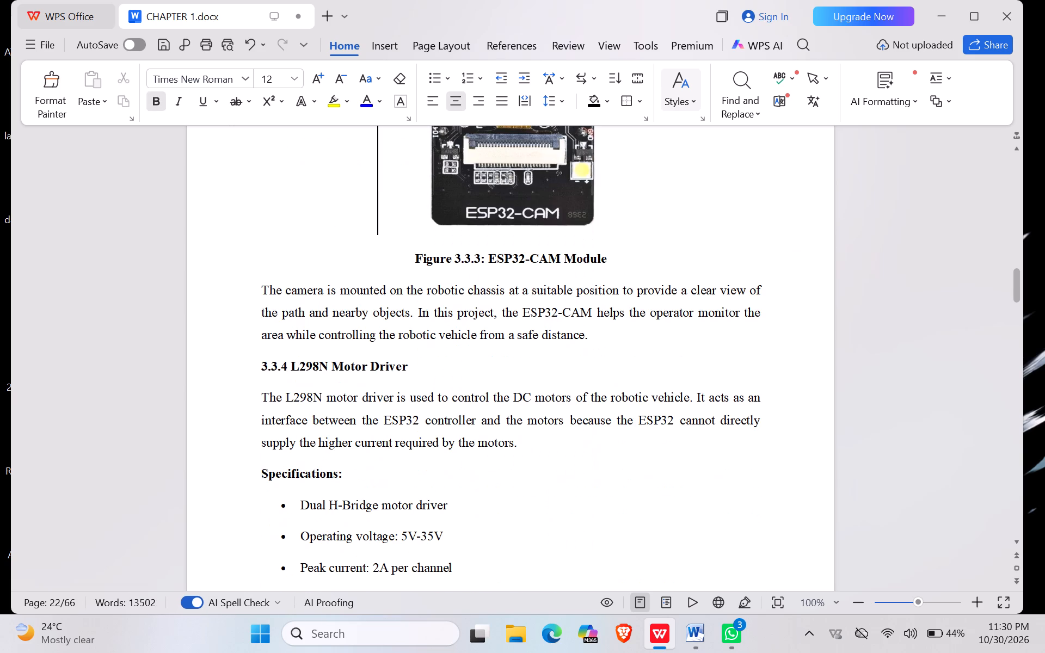
pyautogui.scroll(-2, 353, 386)
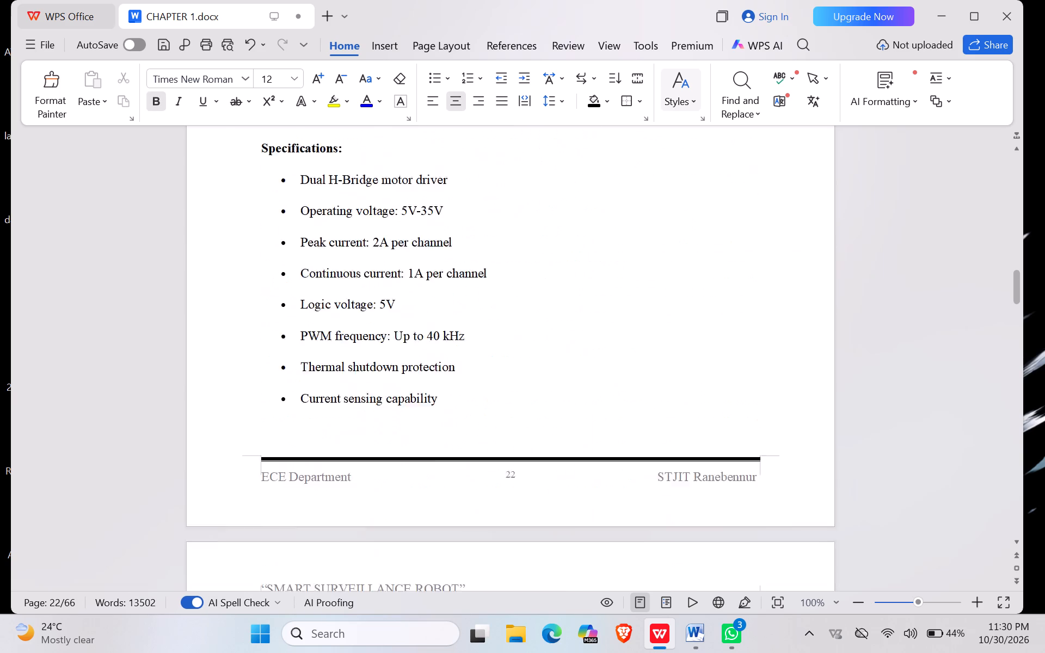
pyautogui.scroll(-4, 353, 386)
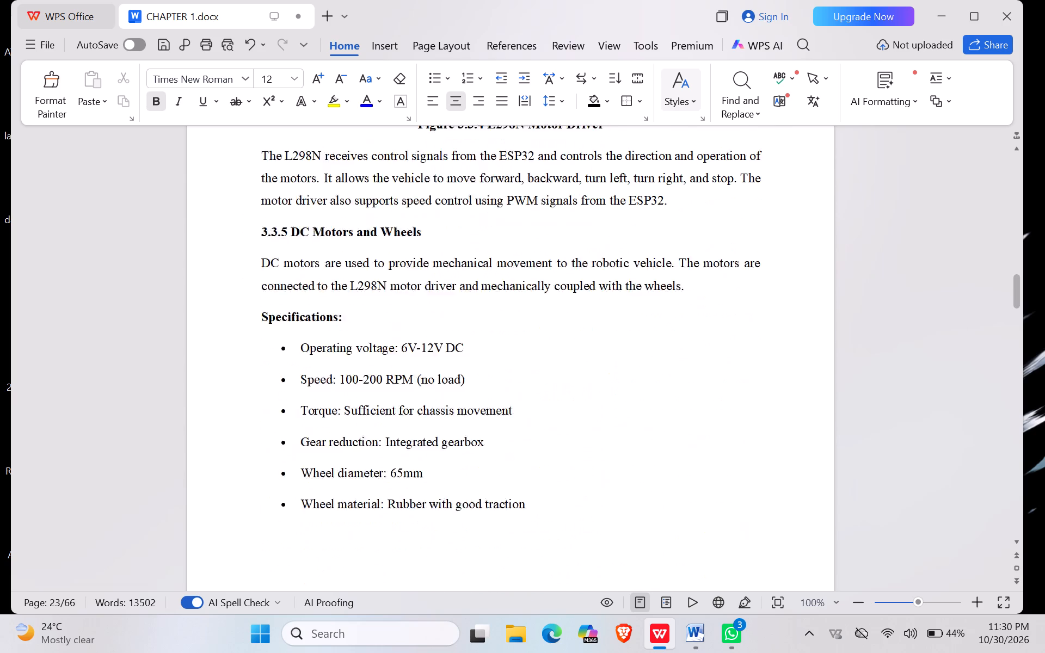
pyautogui.scroll(-3, 353, 386)
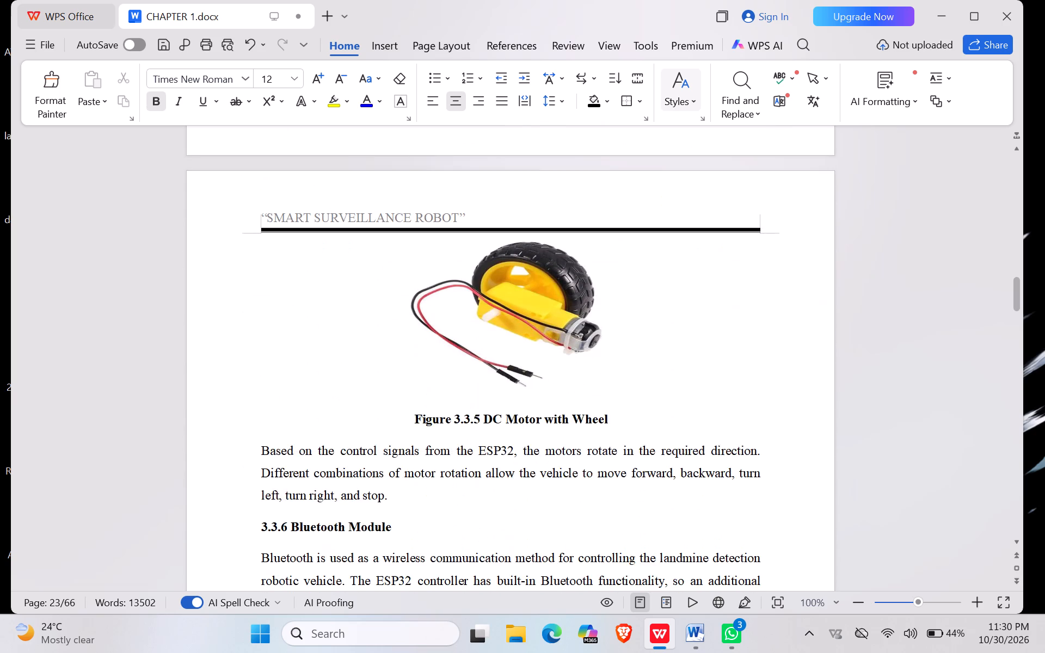
pyautogui.scroll(-5, 353, 386)
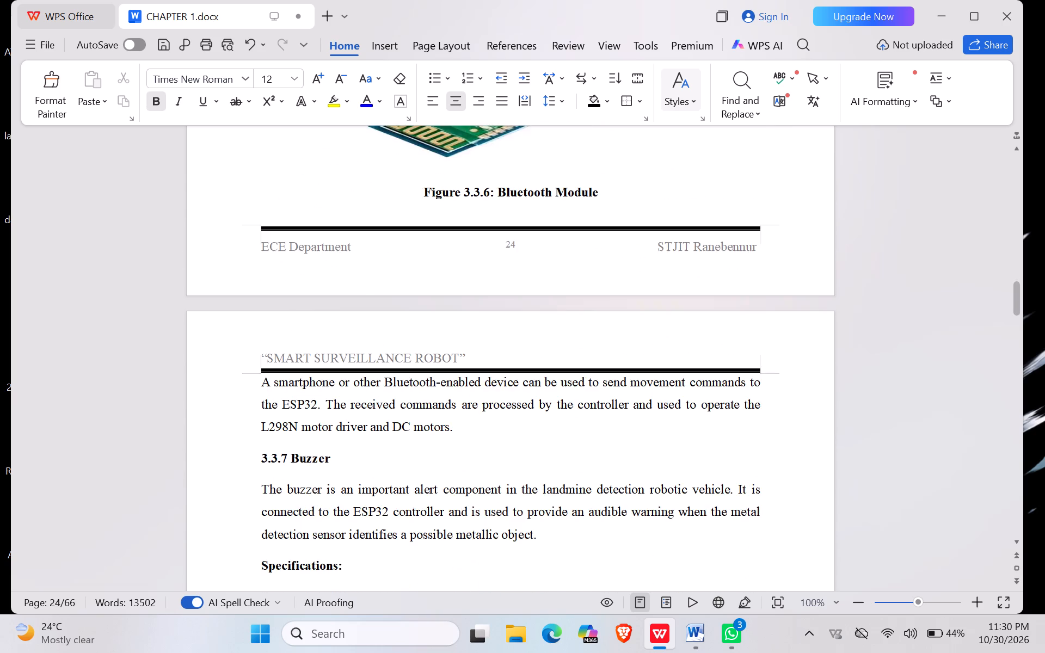
pyautogui.scroll(-3, 353, 386)
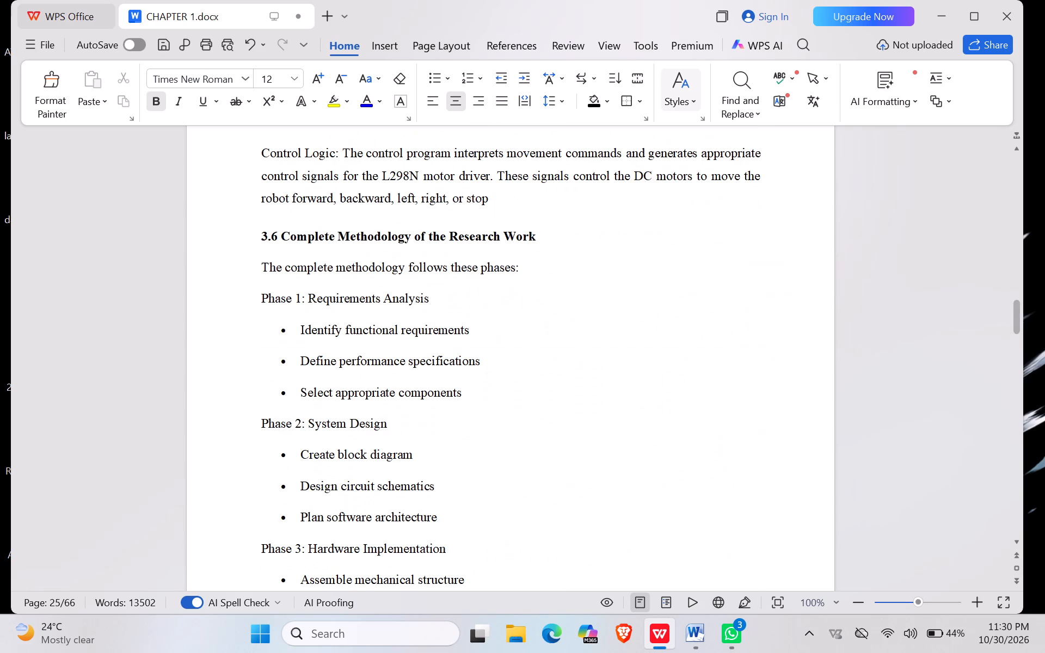
pyautogui.scroll(3, 353, 386)
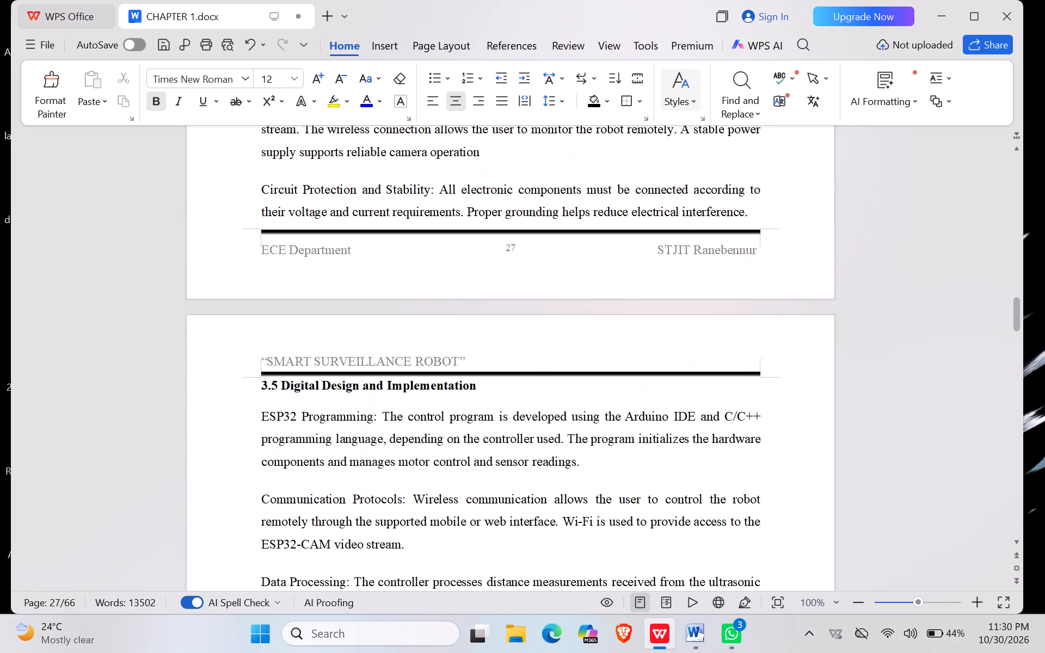
pyautogui.scroll(3, 353, 386)
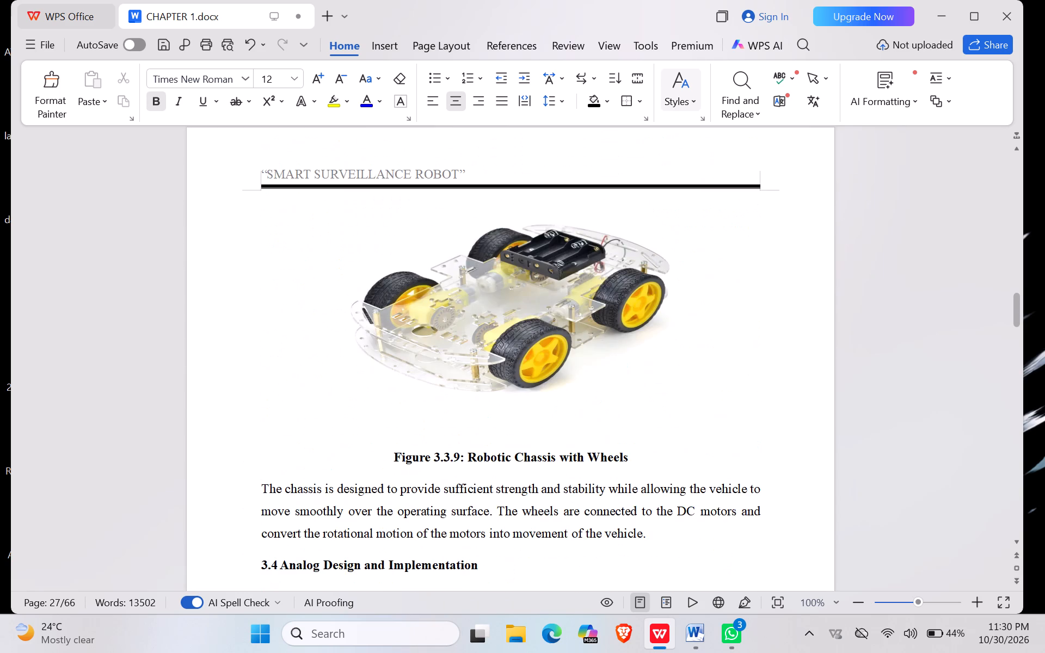
pyautogui.scroll(-3, 353, 386)
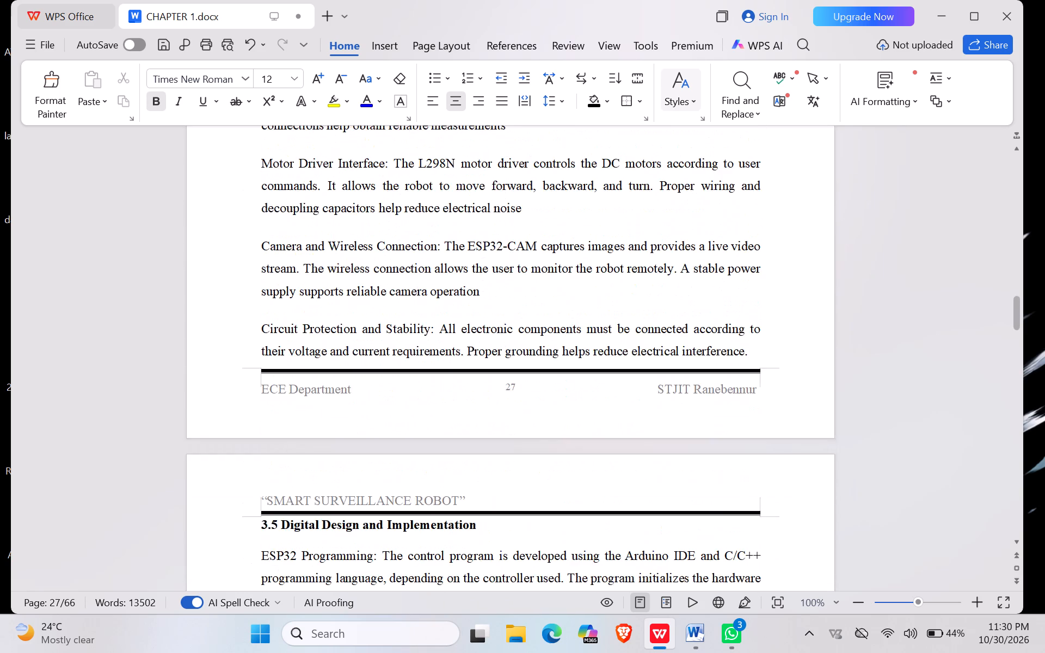
pyautogui.scroll(-2, 353, 386)
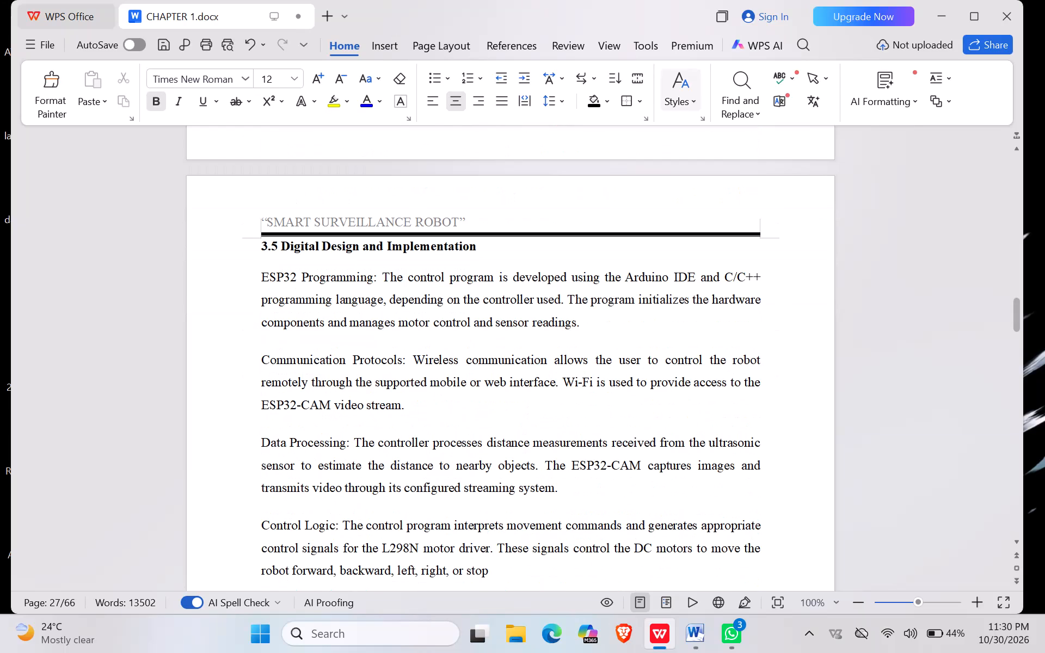
pyautogui.scroll(-3, 353, 386)
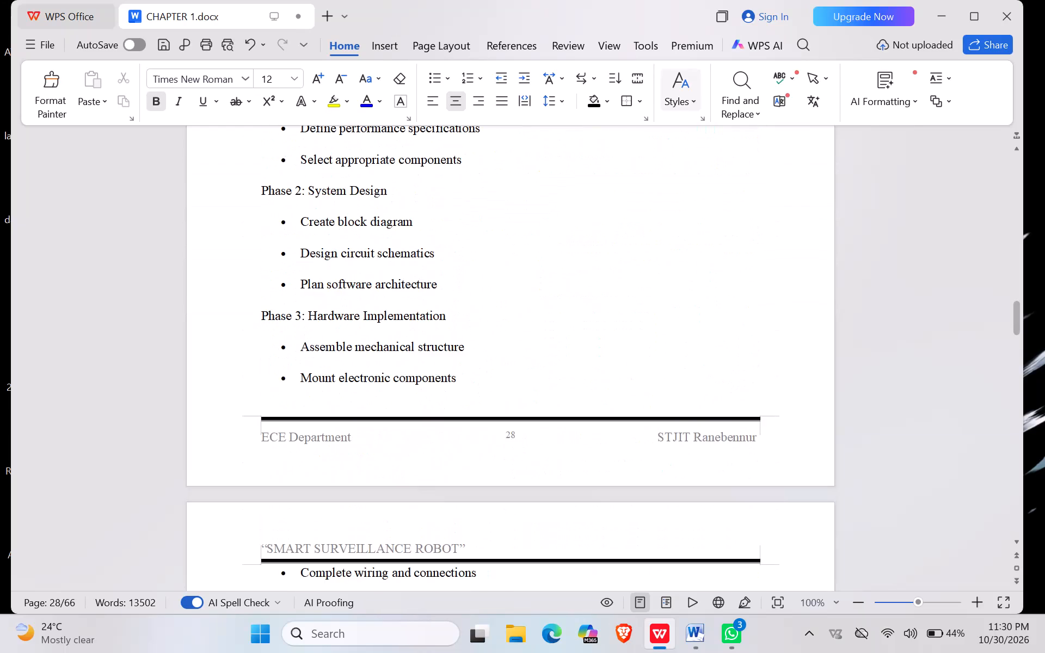
pyautogui.scroll(-3, 353, 386)
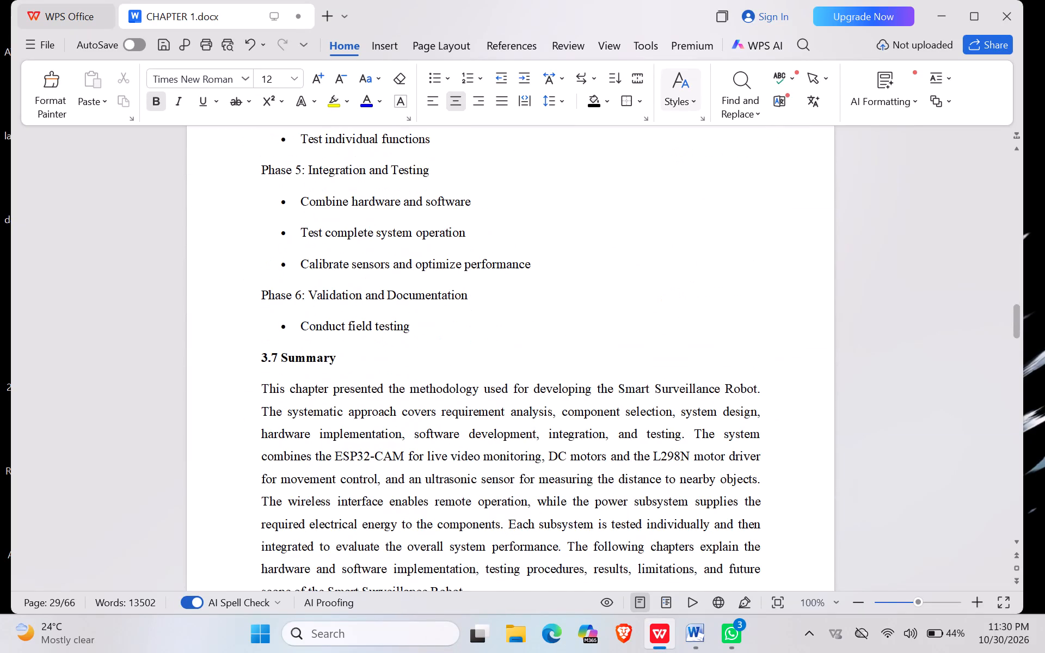
# Insert blank lines above the CHAPTER 4 heading so it starts at the top of the next page.
pyautogui.scroll(-2, 353, 386)
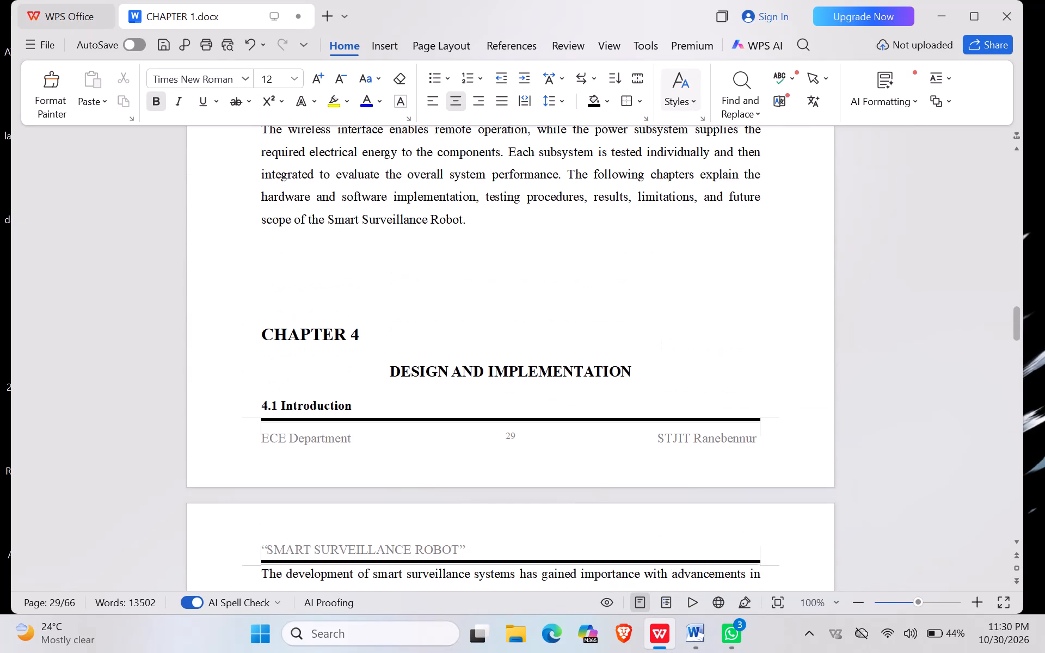
pyautogui.click(261, 329)
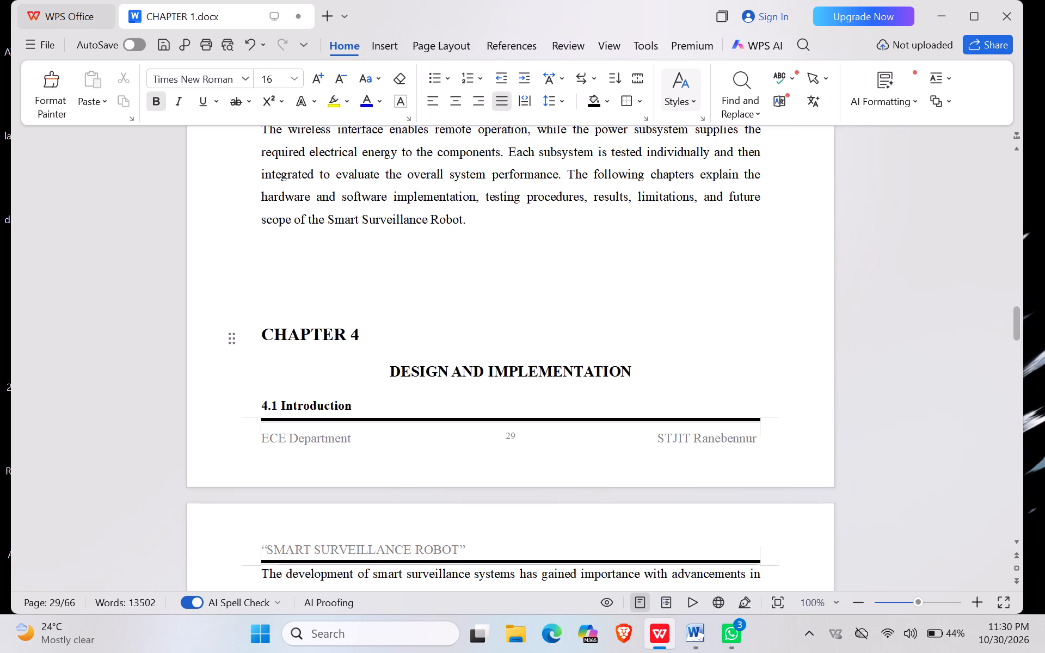
pyautogui.press('Return')
pyautogui.press('Return')
pyautogui.press('Return')
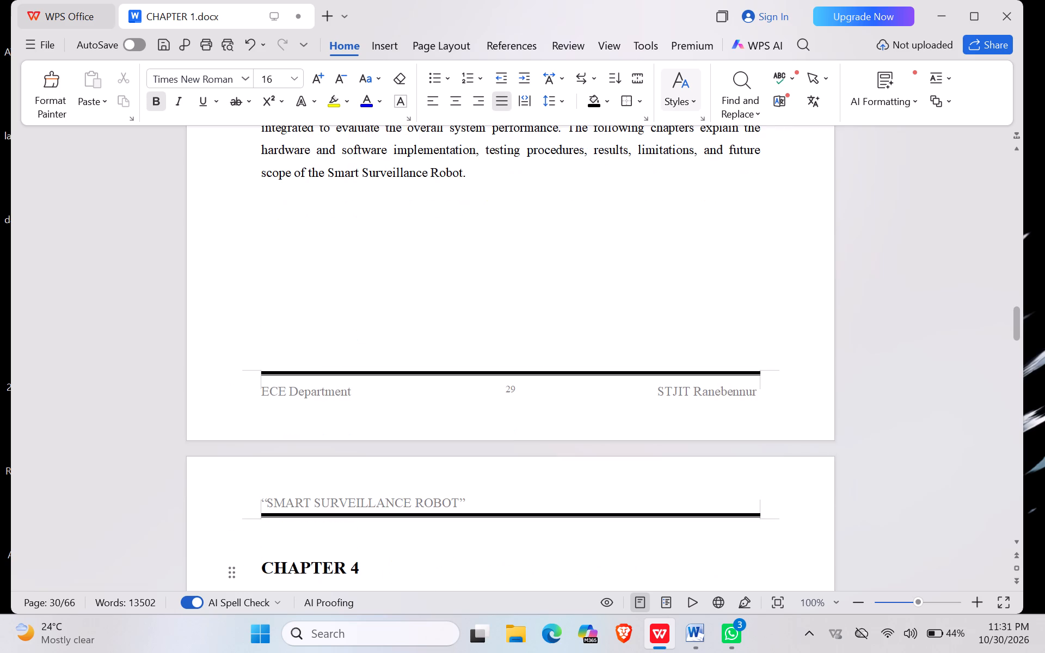
pyautogui.press('BackSpace')
# Insert a blank line above the heading 4.2 Hardware Implementation to move it onto the next page with its text.
pyautogui.scroll(-2, 311, 414)
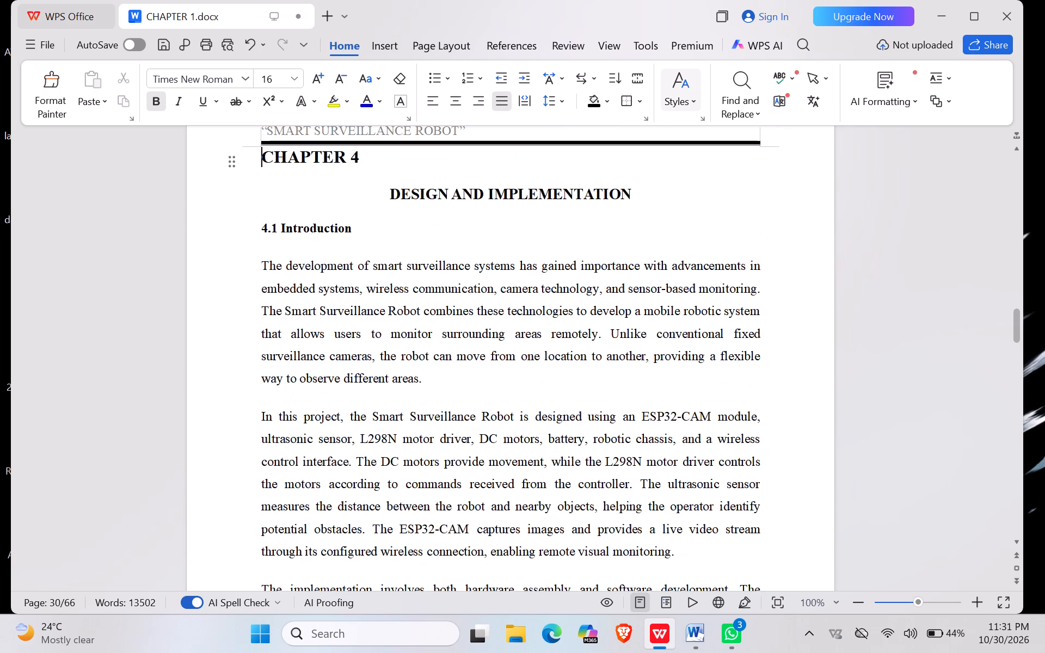
pyautogui.scroll(-4, 311, 414)
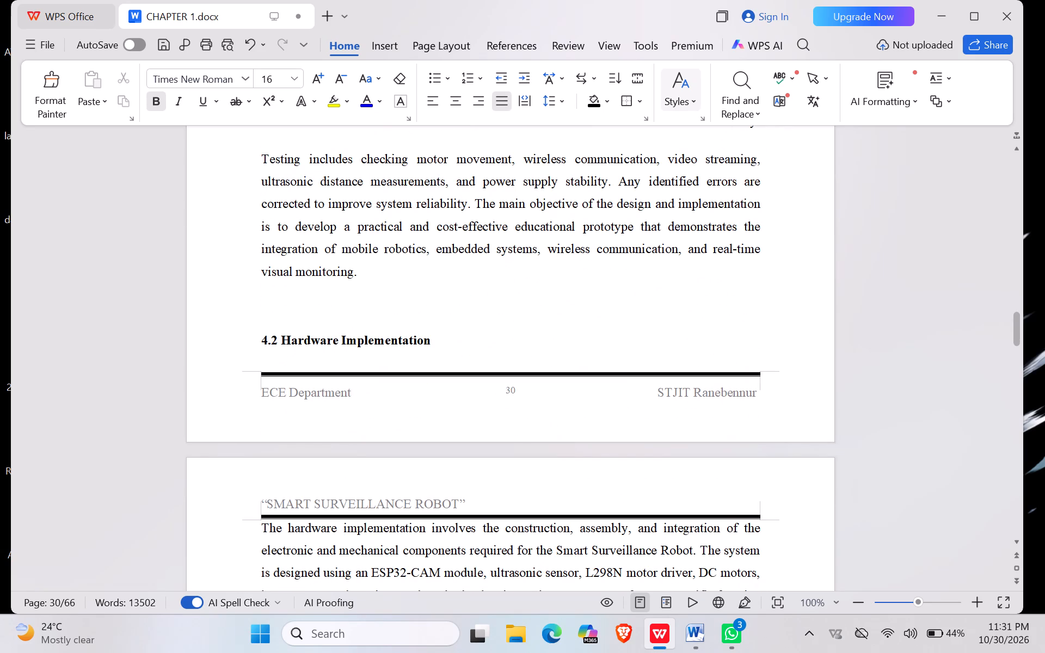
pyautogui.click(260, 340)
pyautogui.press('Return')
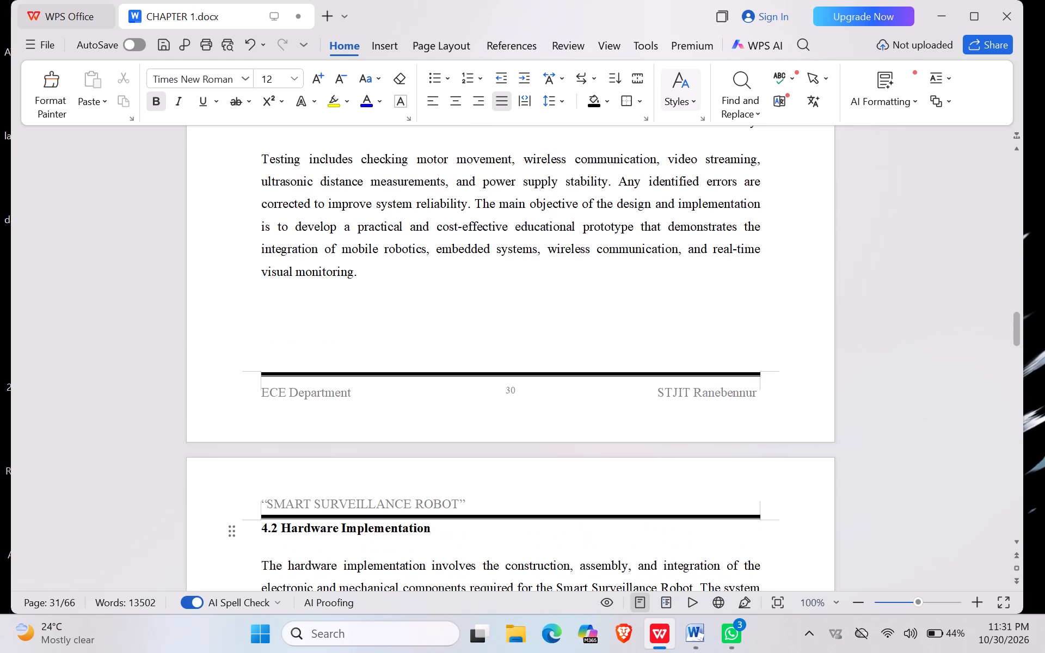
# Review sections 4.2 to 4.2.2, including the assembly steps and figures, for page layout problems.
pyautogui.scroll(-4, 325, 483)
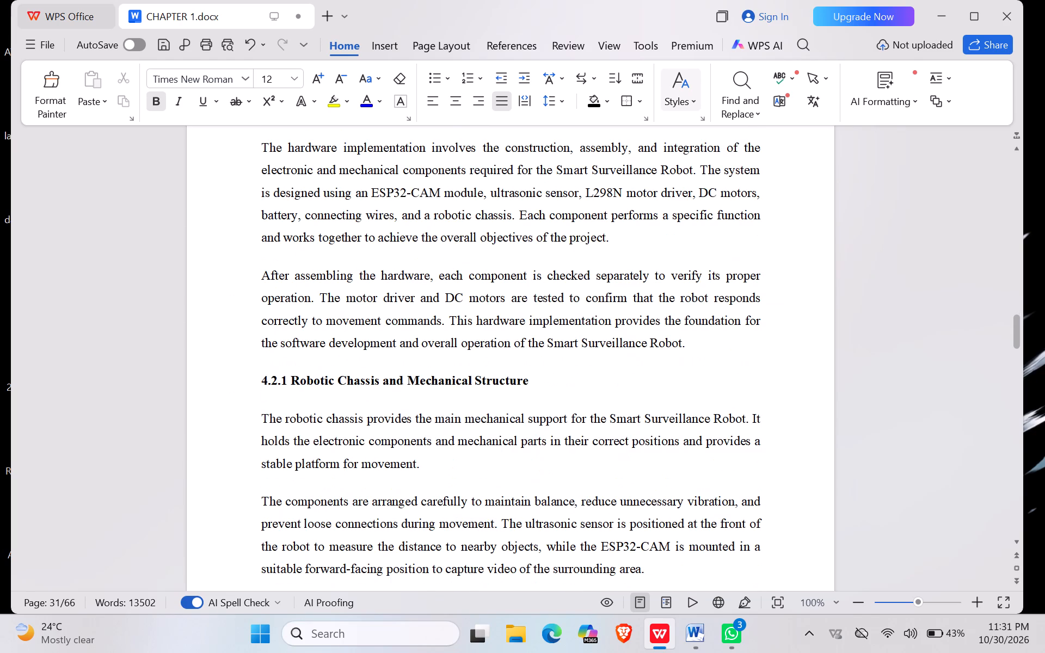
pyautogui.scroll(-4, 325, 483)
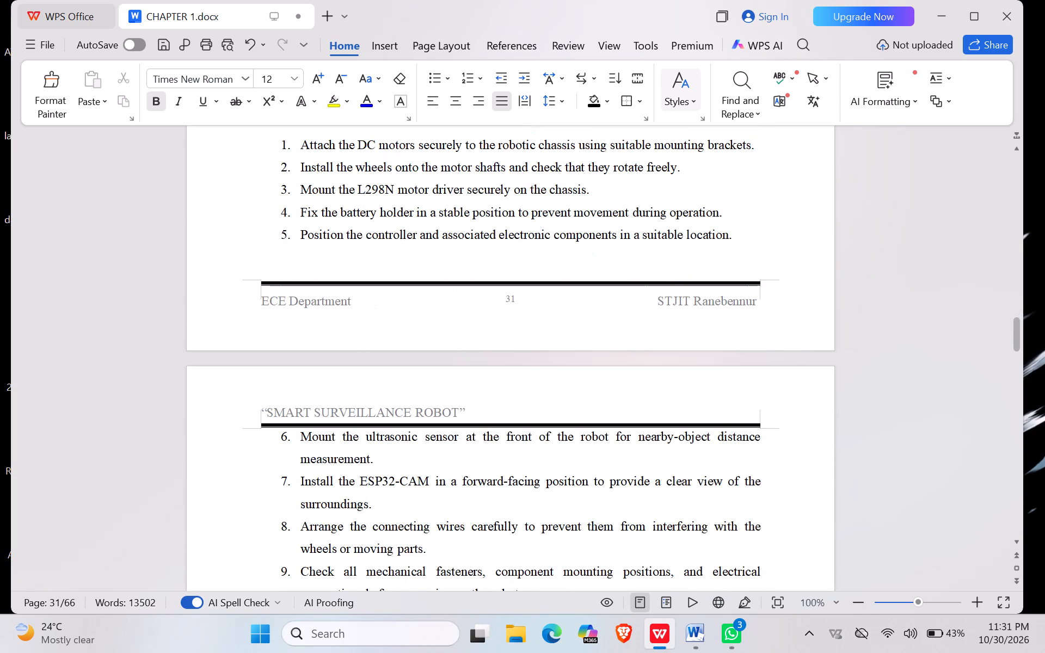
pyautogui.scroll(-3, 325, 483)
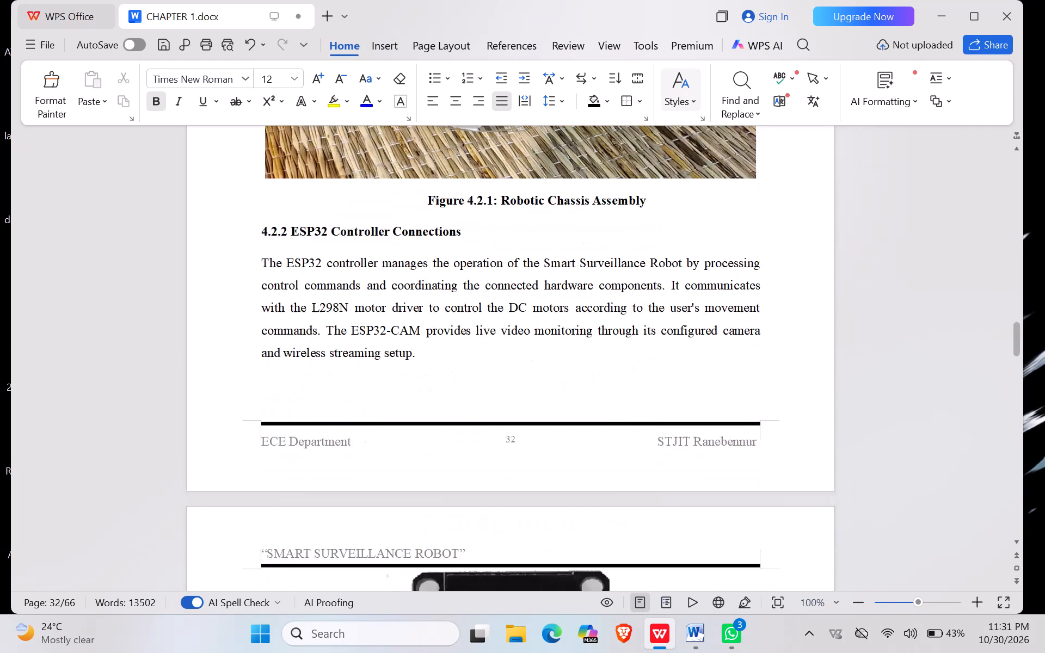
pyautogui.scroll(-2, 325, 483)
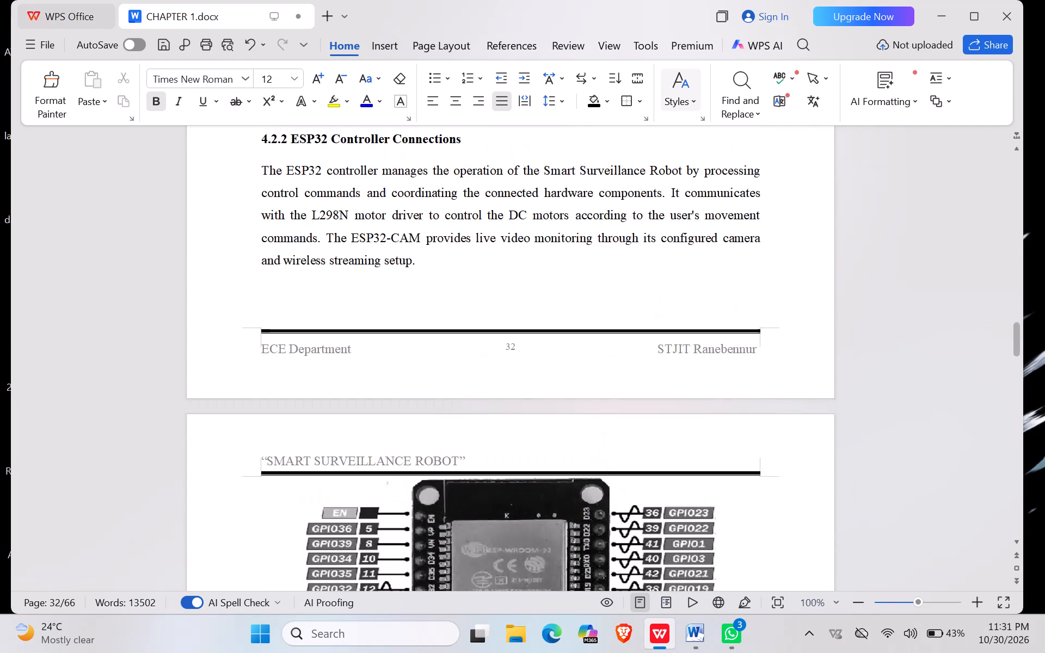
# Insert a blank line above the heading 4.2.4 ESP32-CAM to move it onto the next page with its text.
pyautogui.scroll(-3, 325, 483)
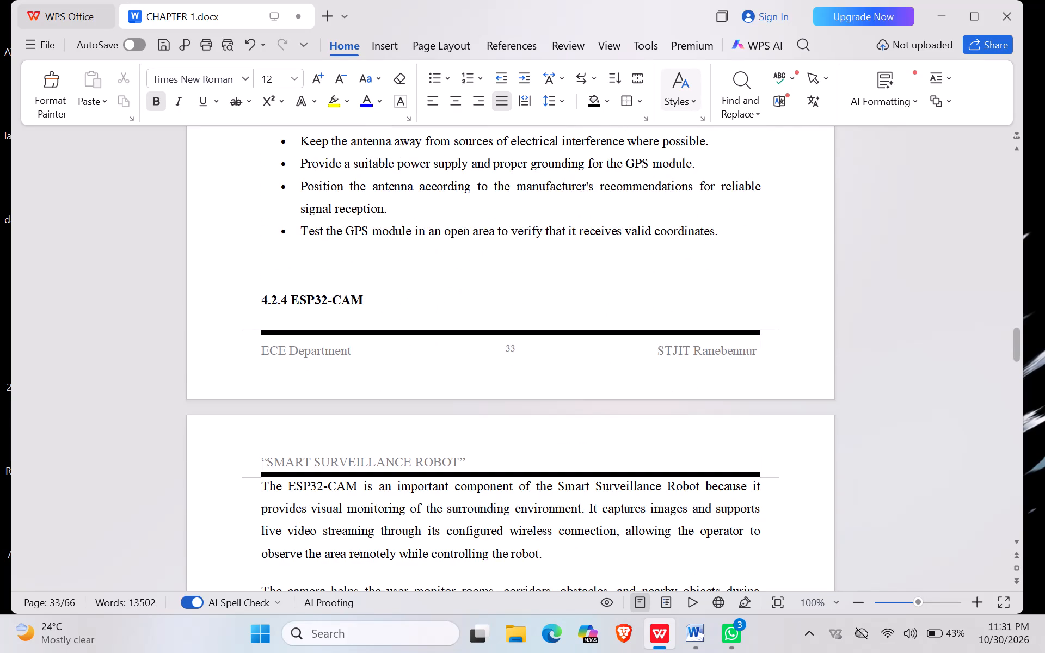
pyautogui.click(262, 299)
pyautogui.press('Return')
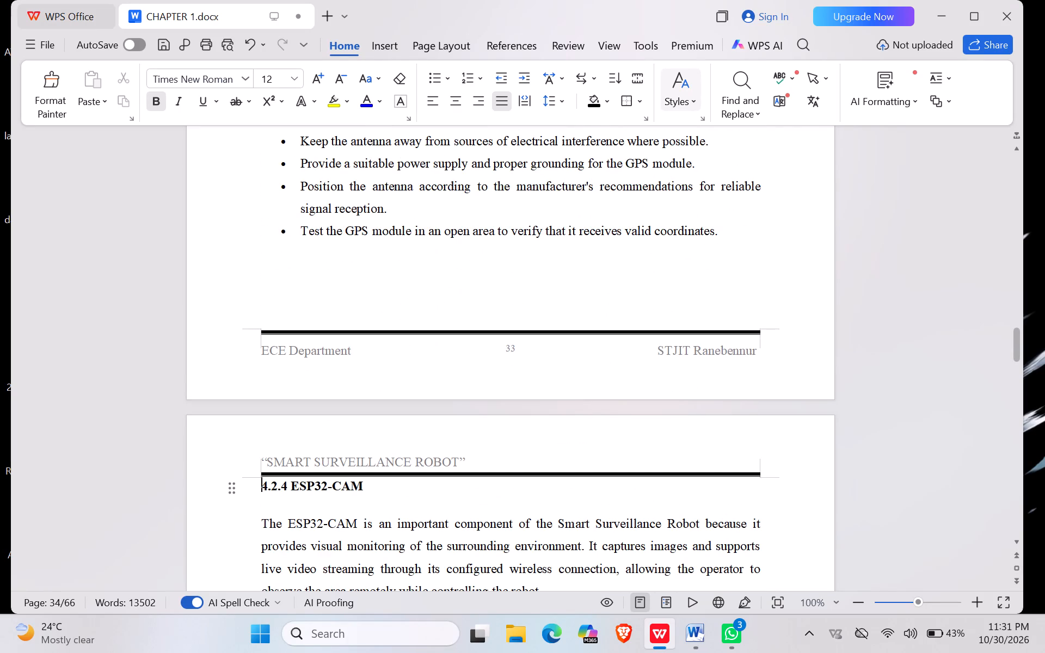
# Insert a blank line above the Wiring Diagram heading in section 4.2.5 to move it onto the next page with its connections.
pyautogui.scroll(-5, 263, 498)
pyautogui.click(258, 409)
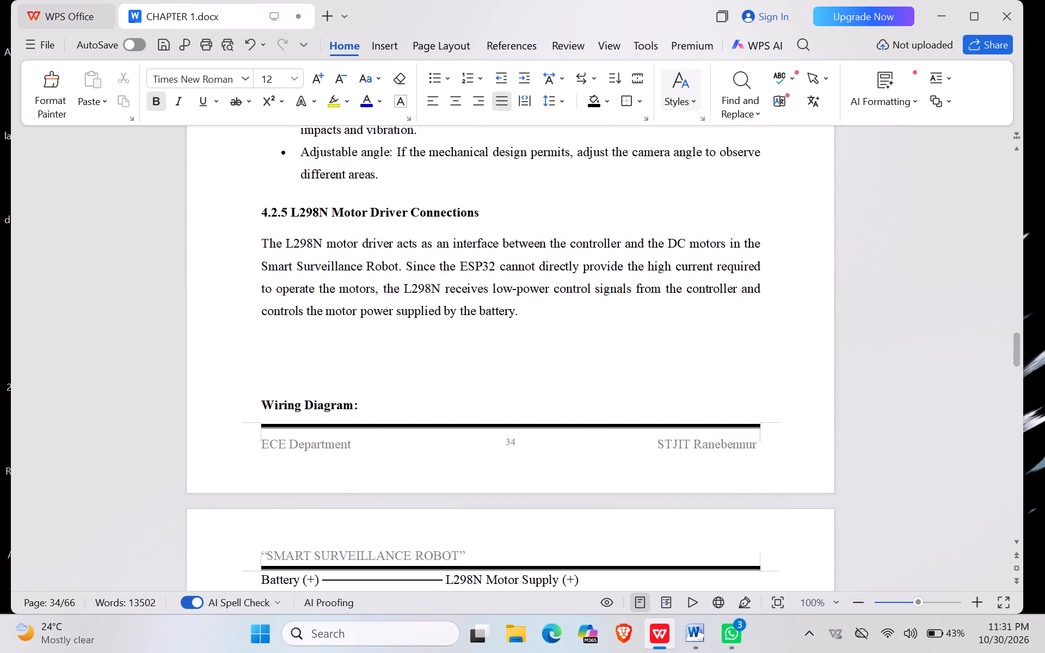
pyautogui.press('Return')
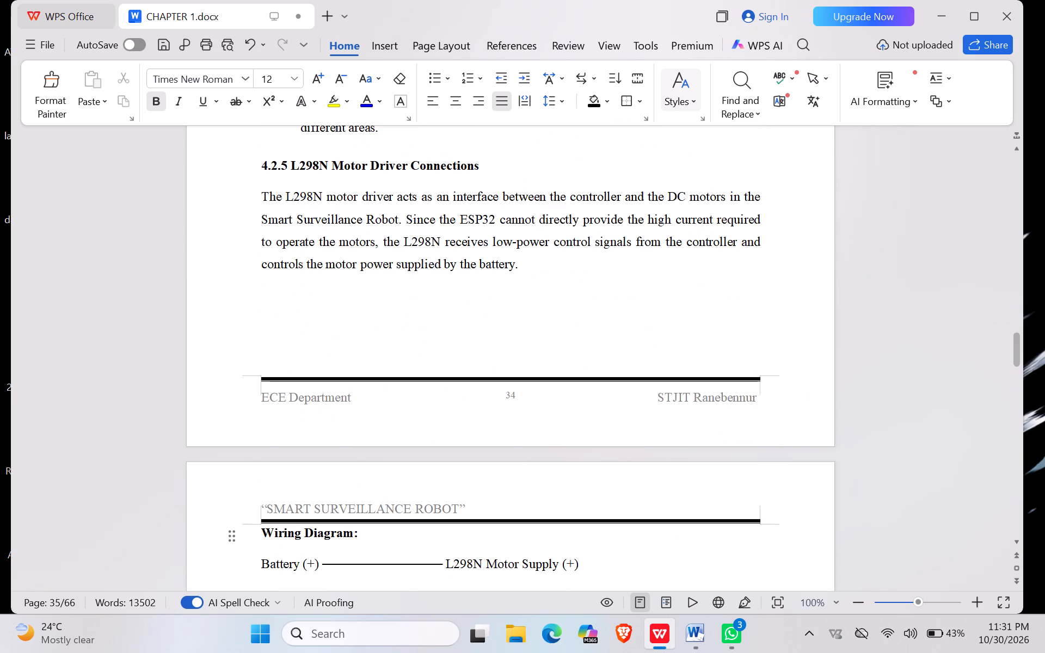
# In section 4.2.6, delete the sentence about wheels attached to the motor shafts and join the remaining sentence to the preceding paragraph.
pyautogui.scroll(-3, 269, 307)
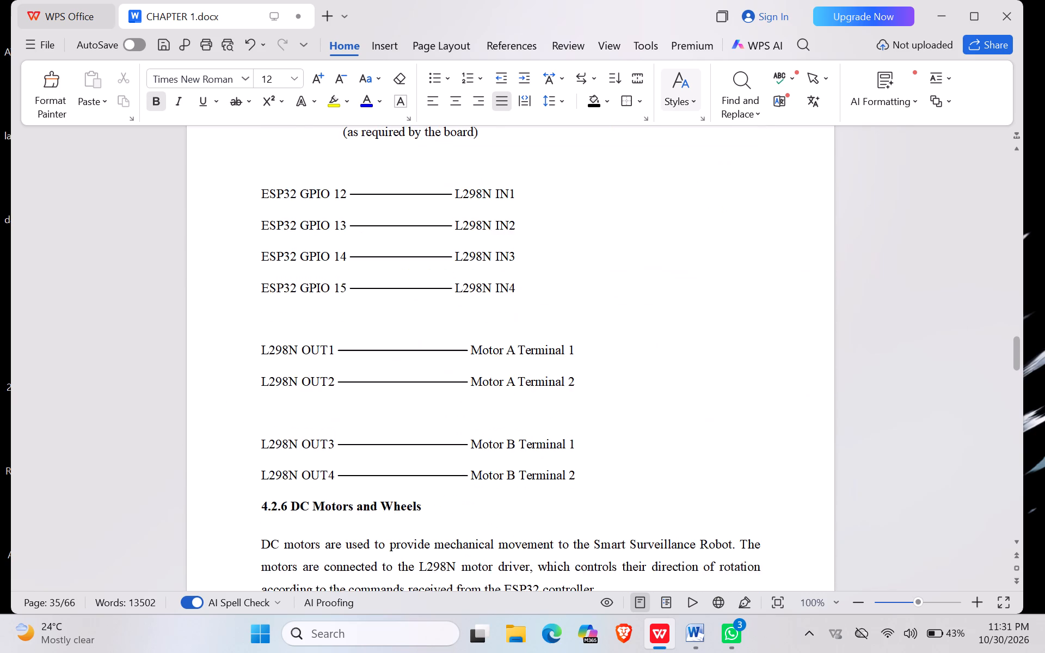
pyautogui.scroll(-3, 269, 307)
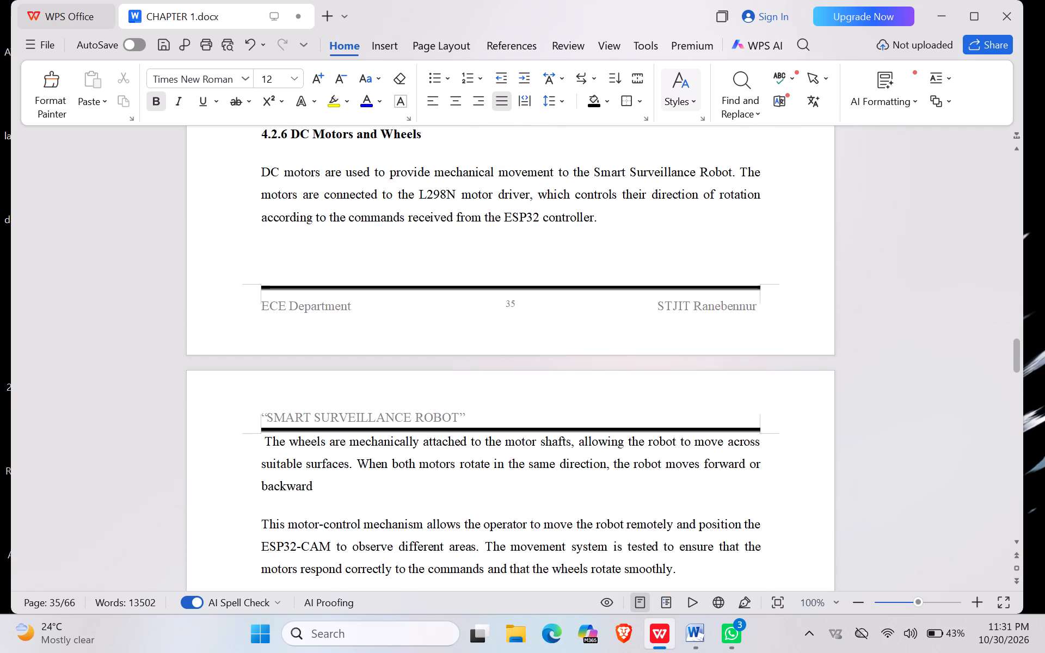
pyautogui.click(353, 458)
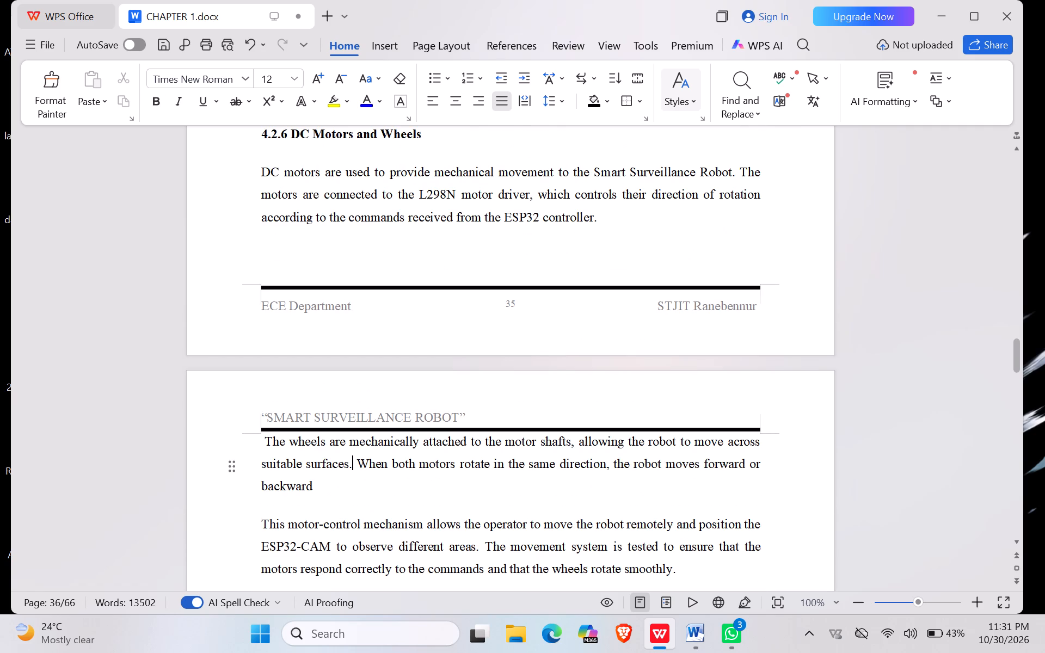
pyautogui.moveTo(351, 469); pyautogui.dragTo(261, 439)
pyautogui.press('BackSpace')
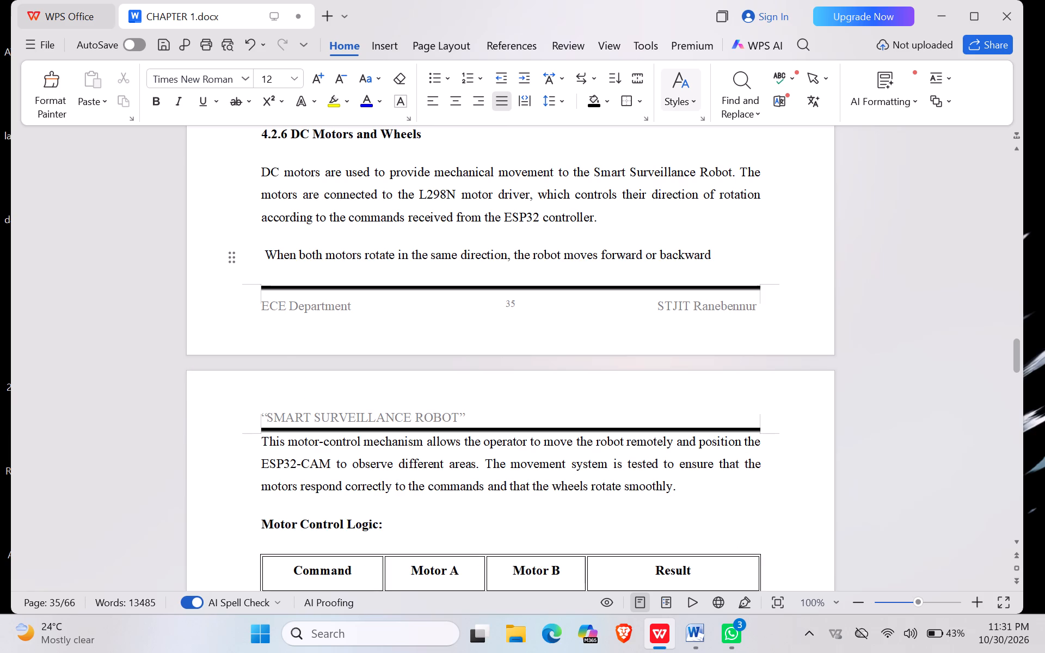
pyautogui.press('BackSpace')
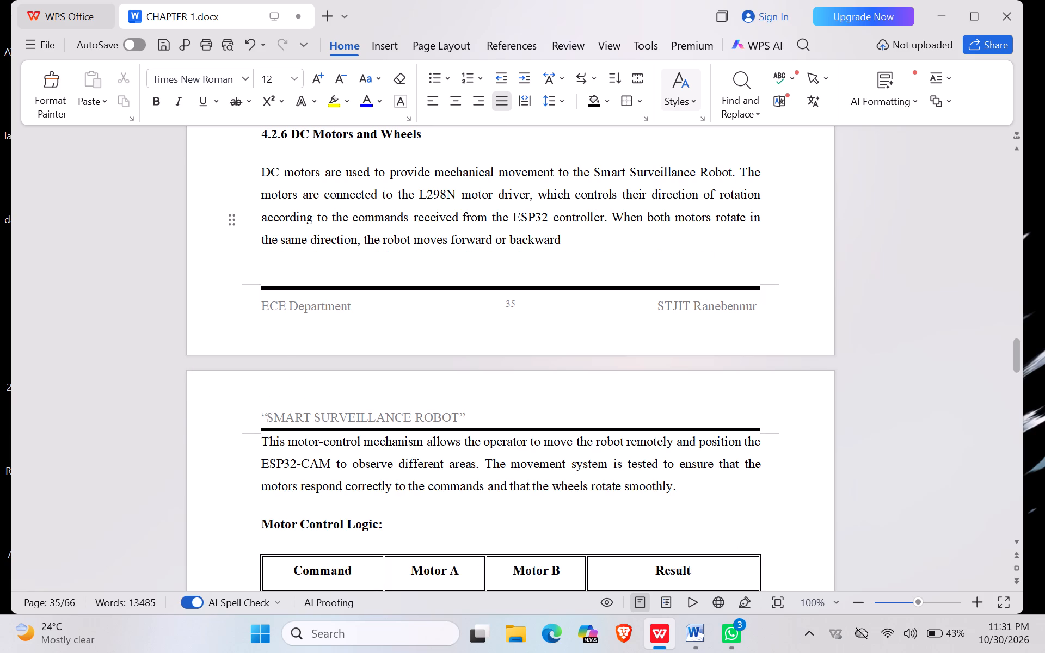
# Remove the two blank lines above the heading 4.3.1 Development Environment.
pyautogui.scroll(-2, 270, 549)
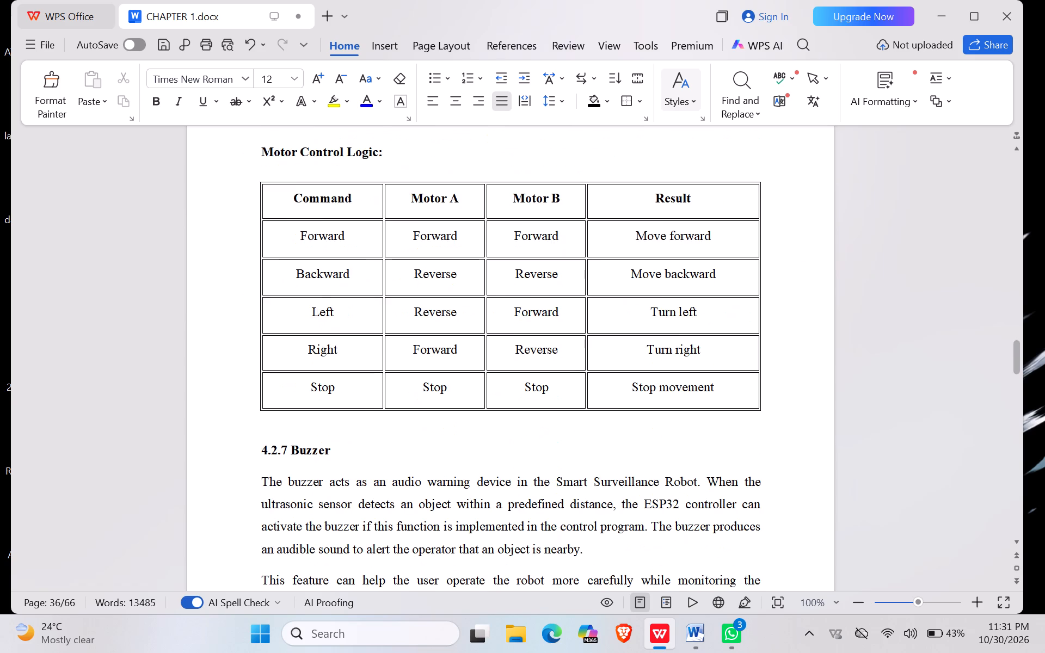
pyautogui.scroll(-2, 270, 549)
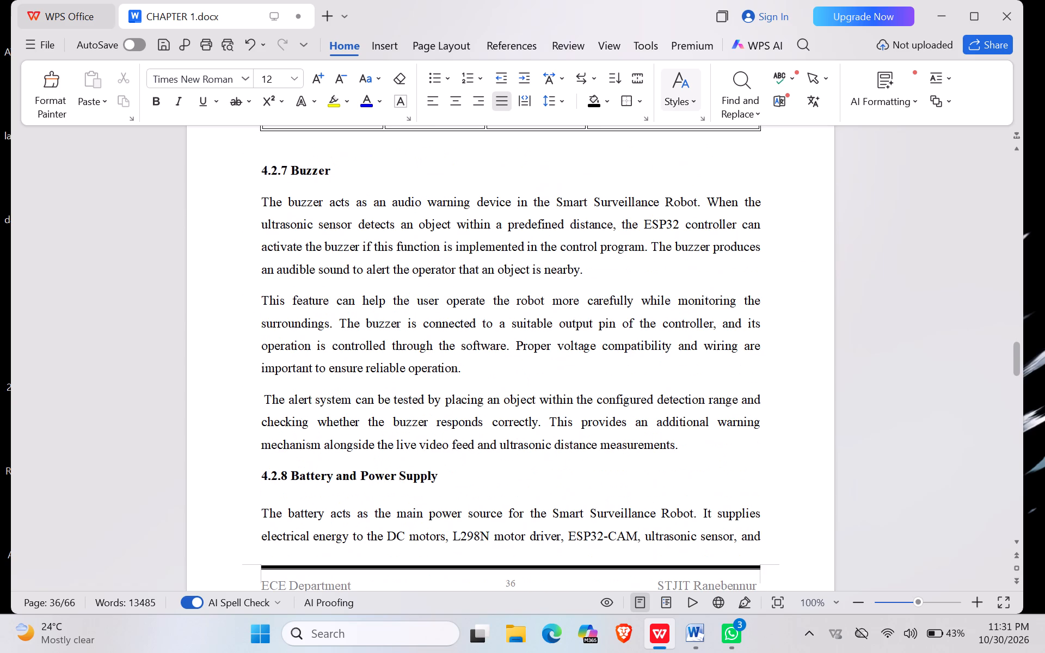
pyautogui.scroll(-1, 270, 549)
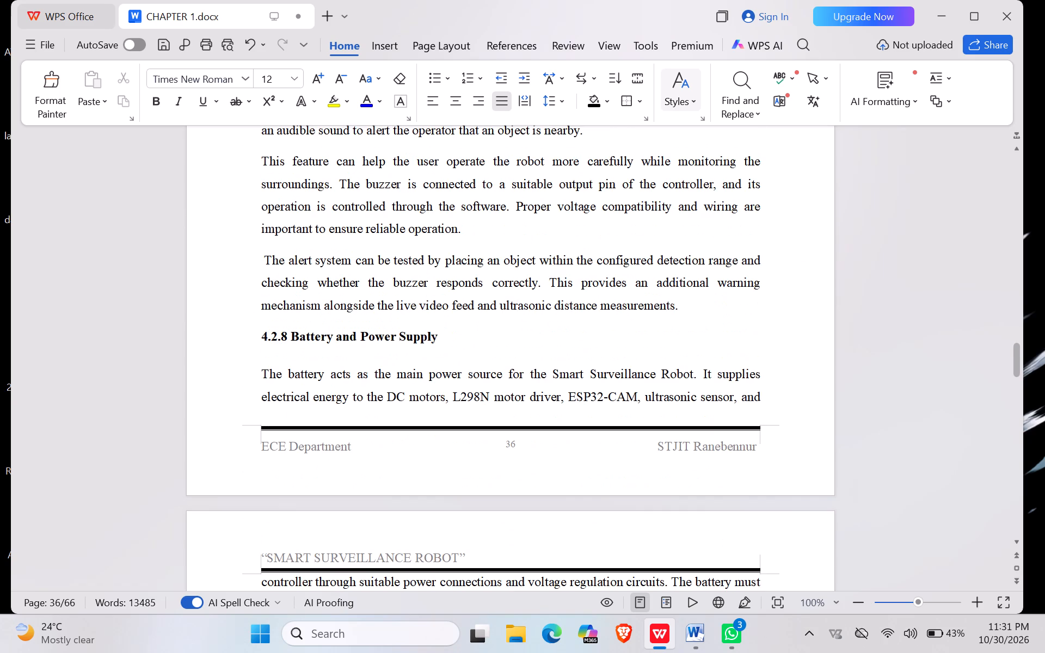
pyautogui.scroll(-4, 270, 549)
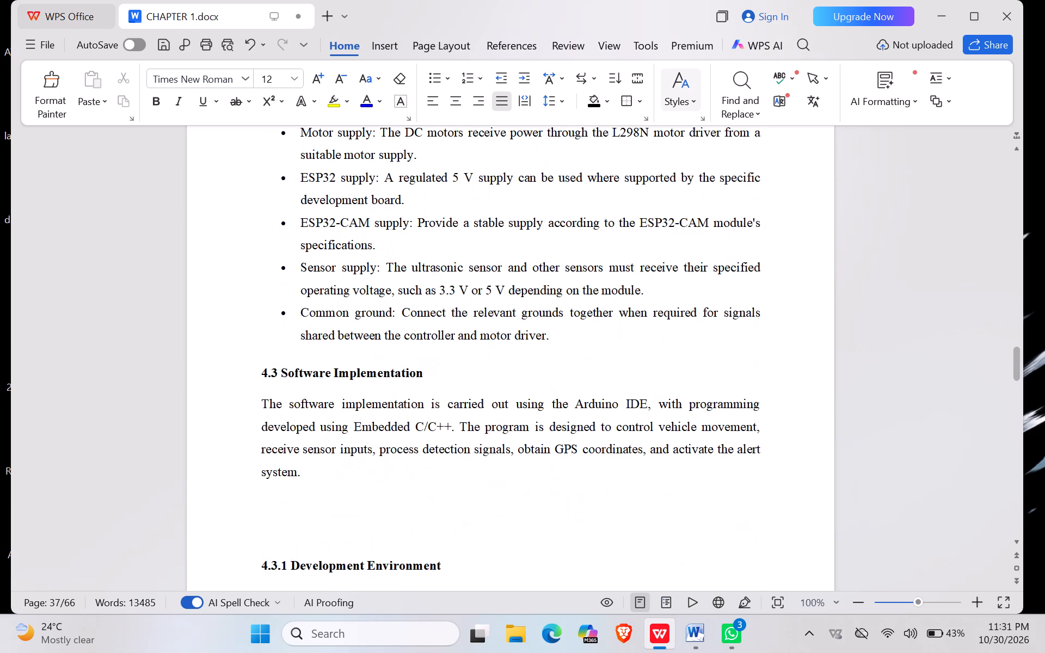
pyautogui.scroll(-2, 270, 549)
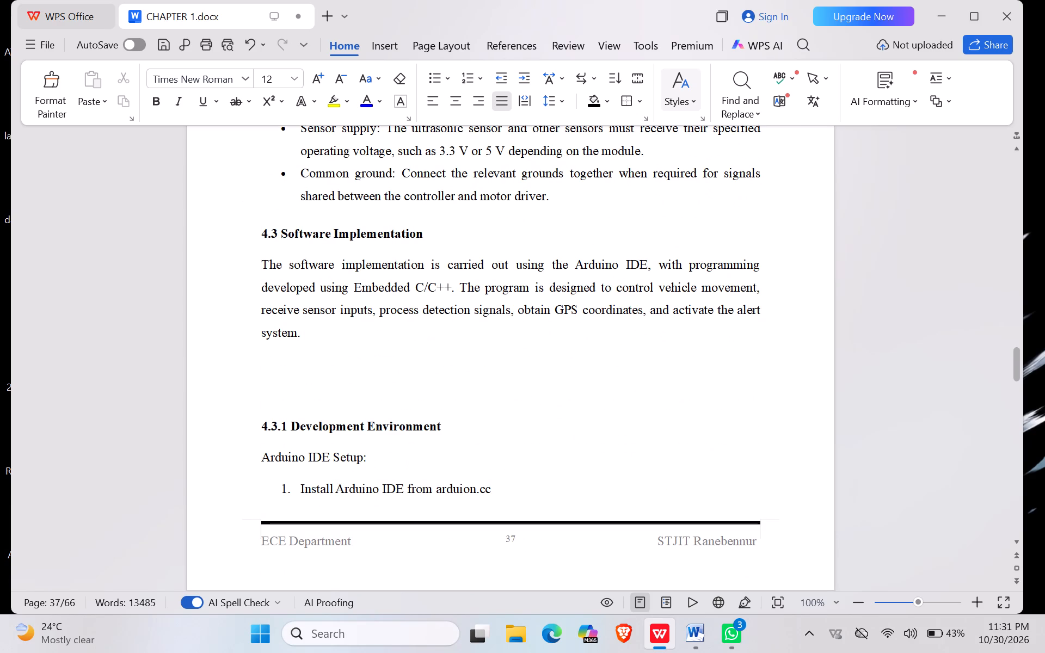
pyautogui.click(259, 432)
pyautogui.press('BackSpace')
pyautogui.press('BackSpace')
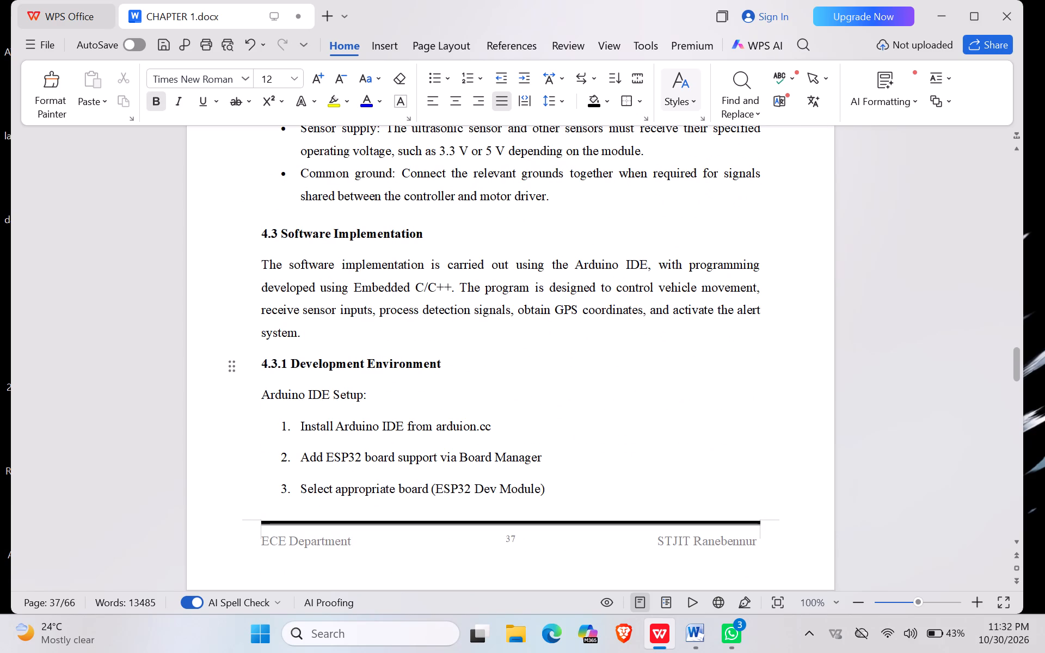
# Correct the flagged word BluetoothSerial in the Required Libraries list to the dictionary suggestion Bluetooth Serial.
pyautogui.scroll(-3, 259, 432)
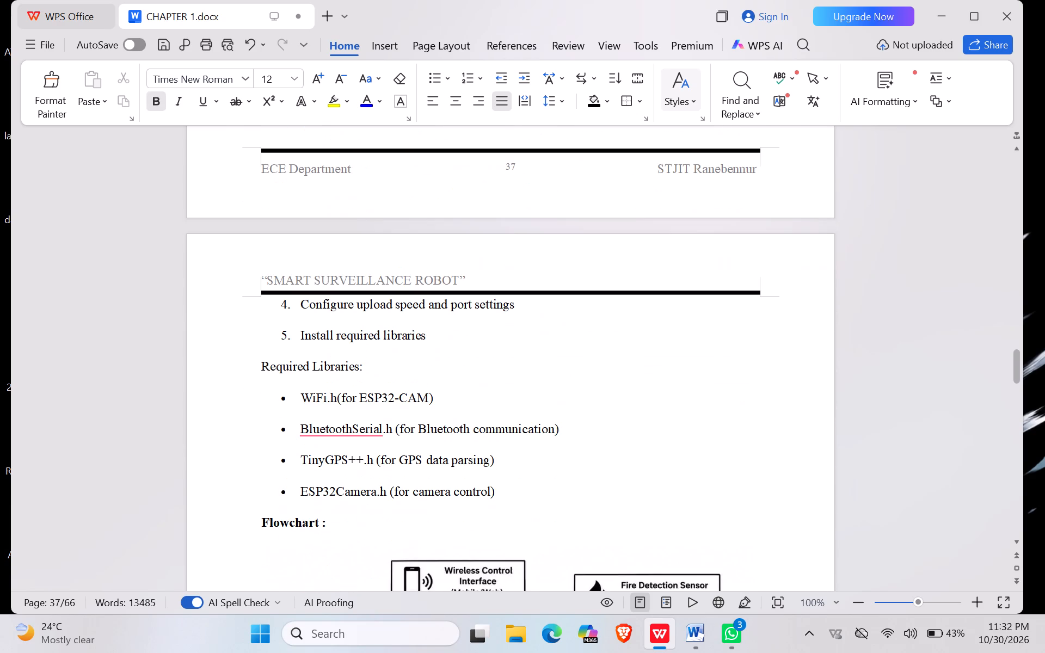
pyautogui.click(339, 433)
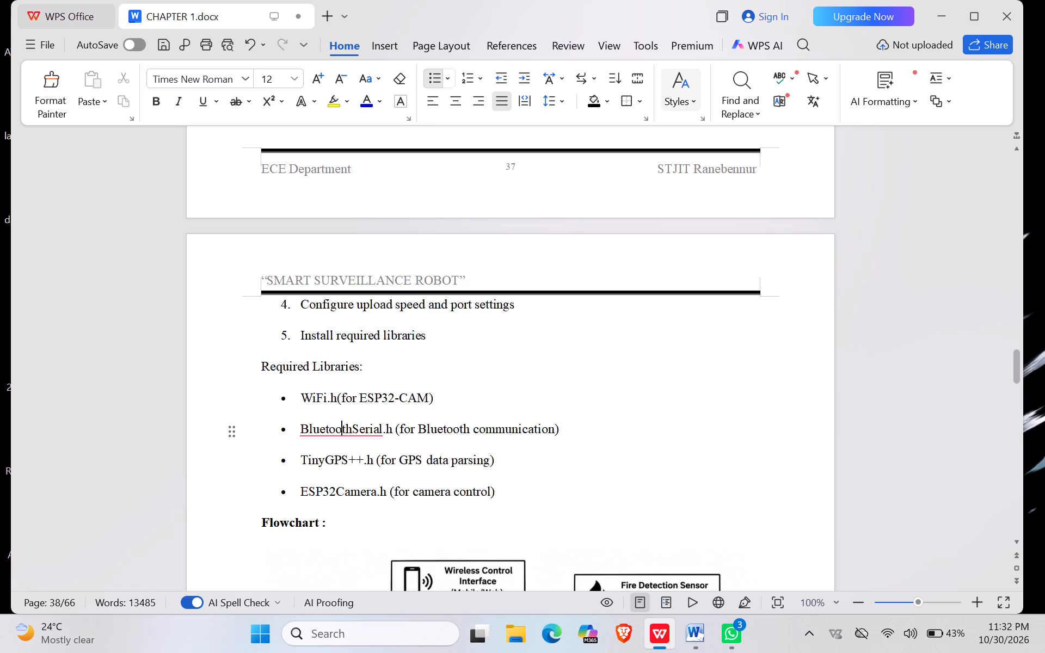
pyautogui.rightClick(339, 433)
pyautogui.click(339, 433)
pyautogui.click(339, 433)
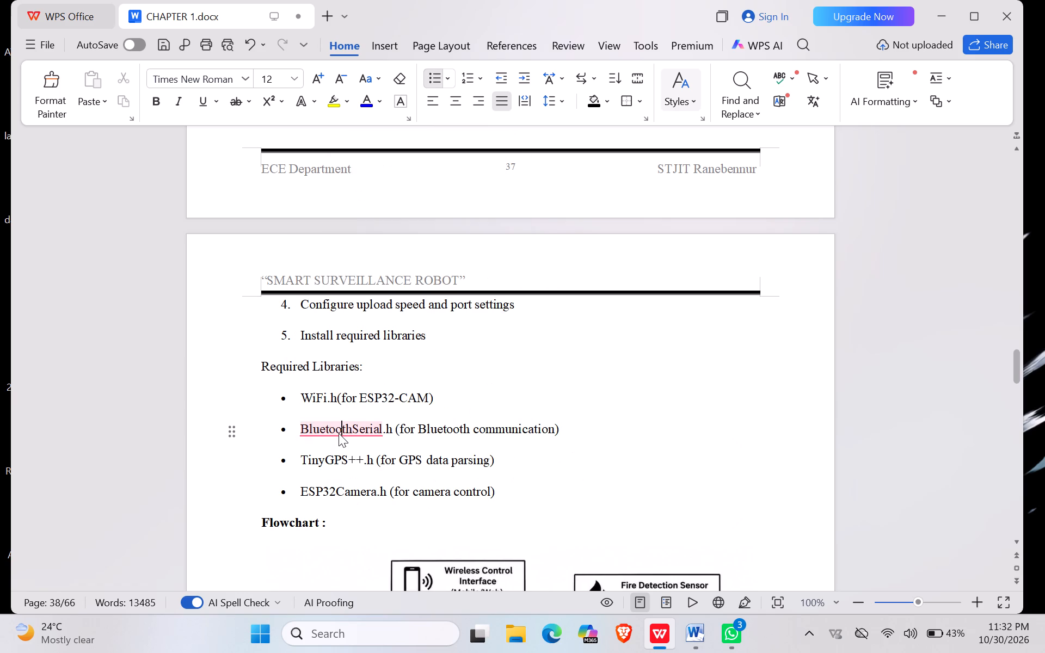
pyautogui.click(441, 434)
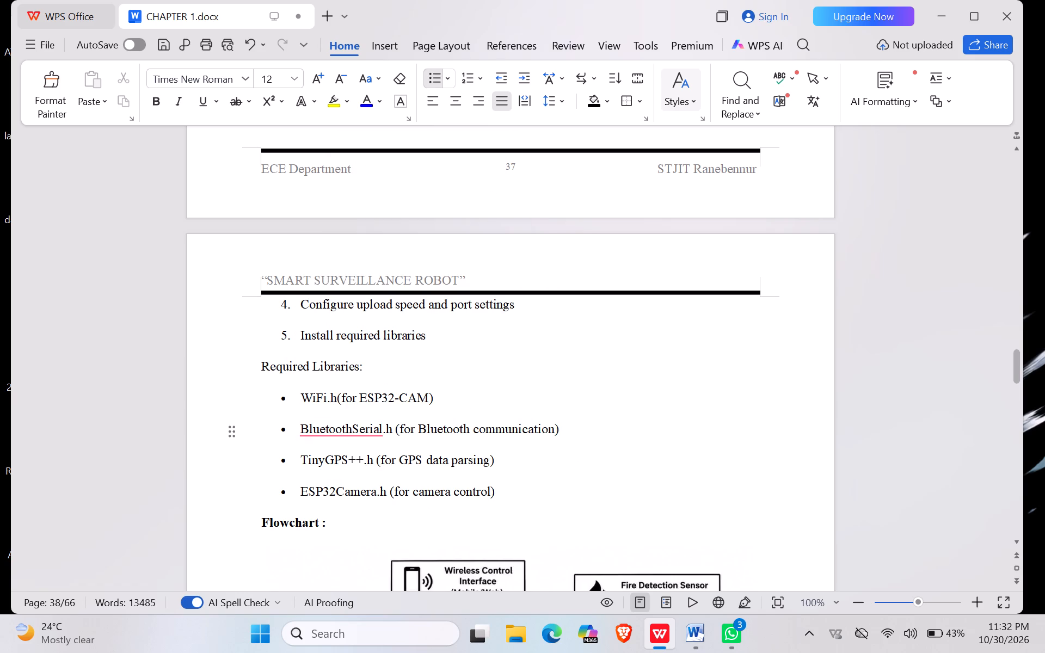
pyautogui.click(360, 434)
pyautogui.click(372, 293)
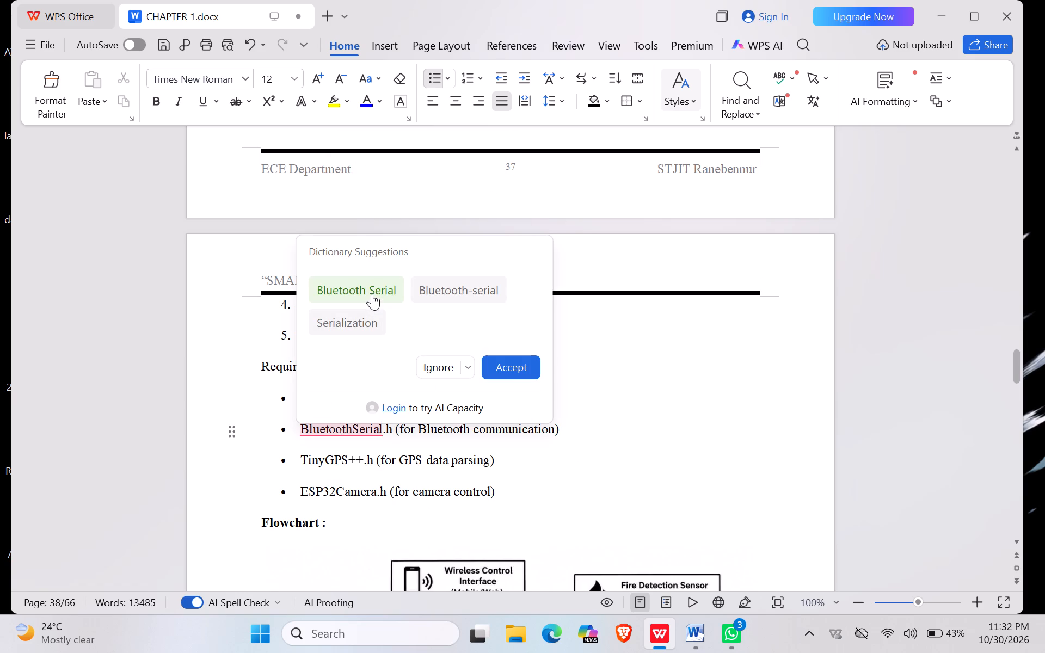
pyautogui.click(511, 367)
# Insert two blank lines above the heading 4.4.2 Detection and Alert Subsystem to move it onto the next page with its text.
pyautogui.scroll(-1, 323, 527)
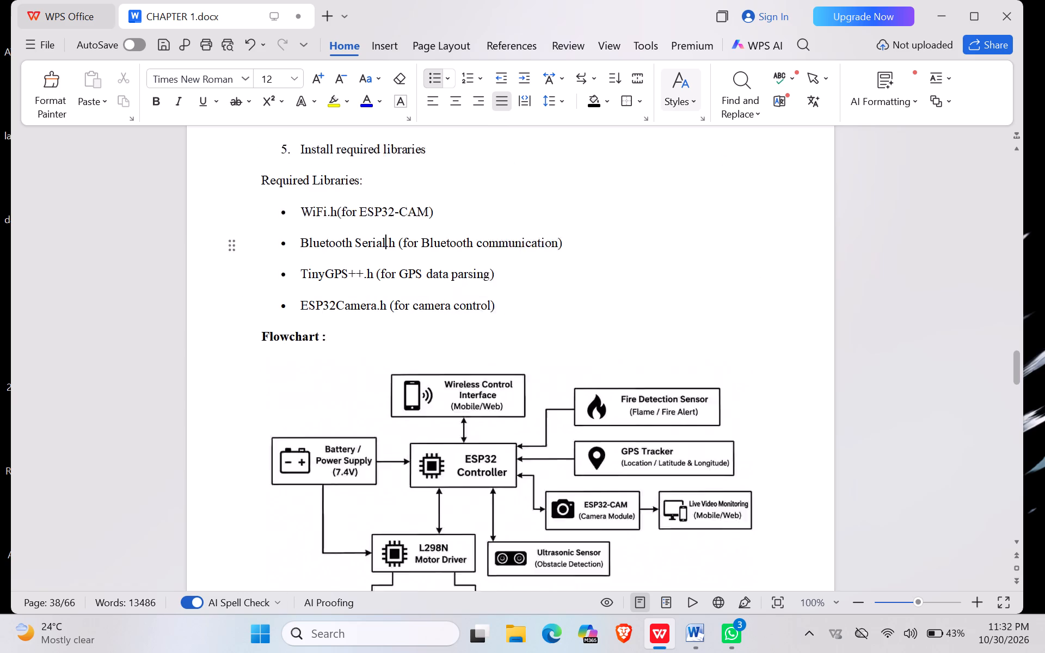
pyautogui.scroll(-3, 323, 527)
pyautogui.scroll(1, 323, 527)
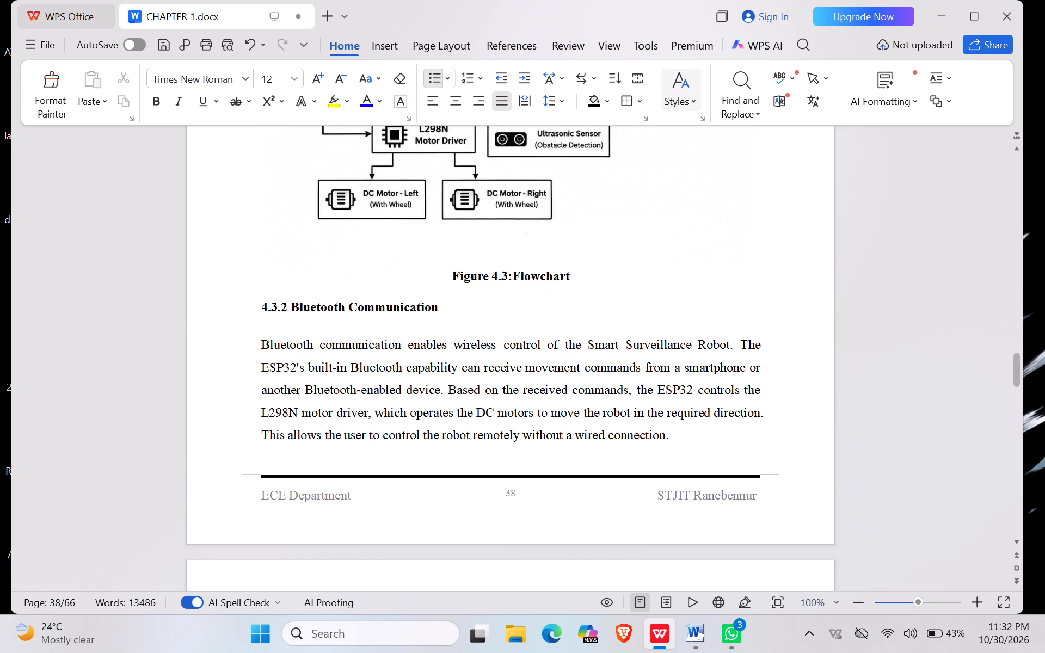
pyautogui.scroll(-1, 323, 527)
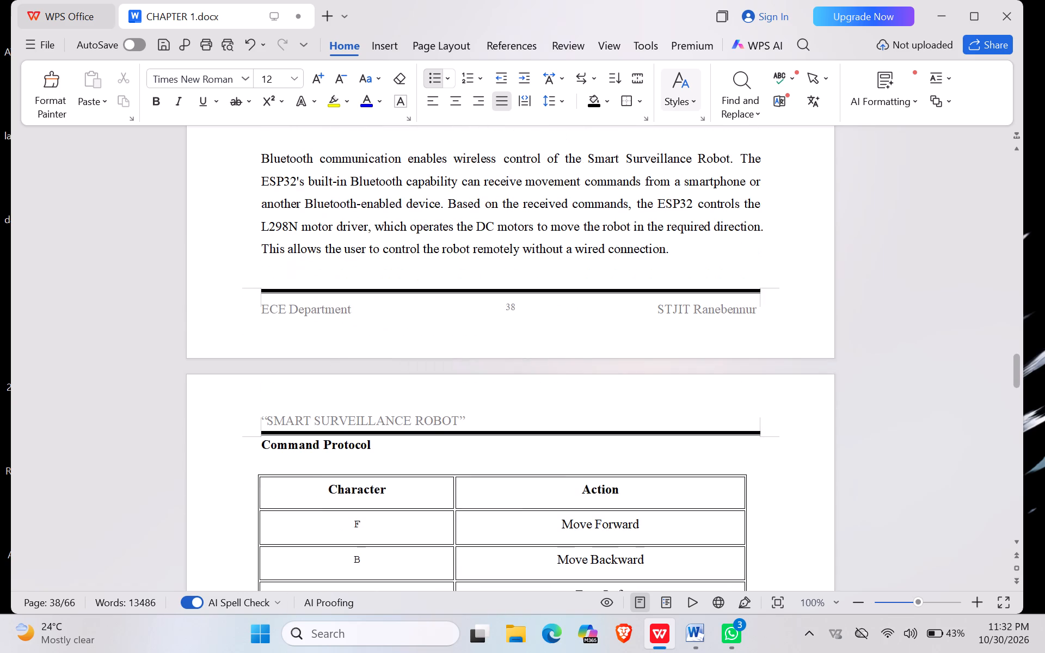
pyautogui.scroll(-4, 323, 527)
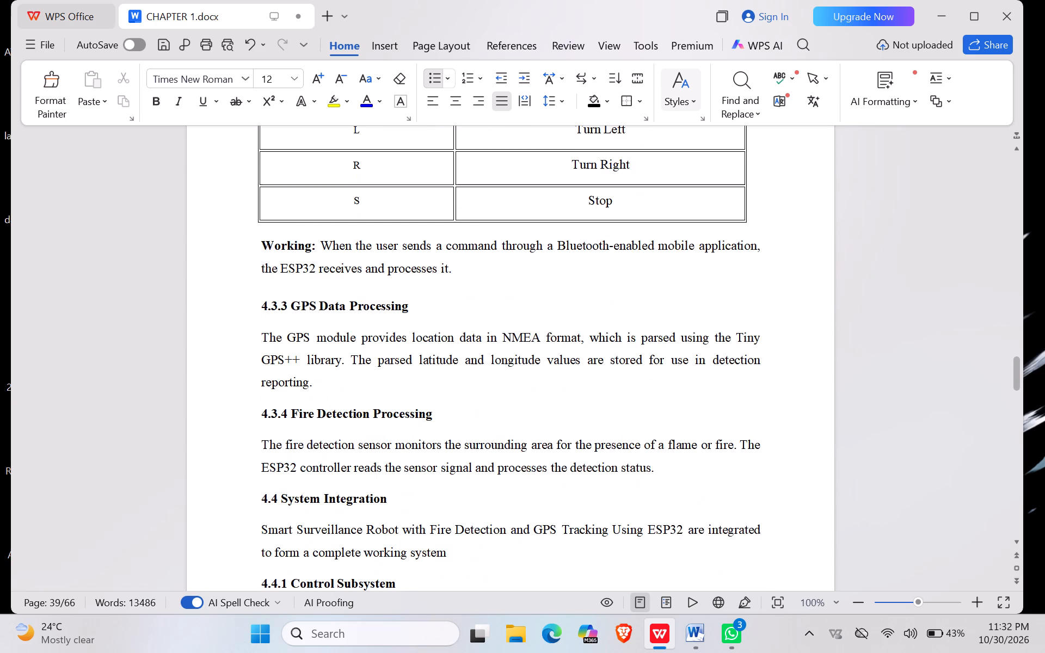
pyautogui.scroll(-3, 323, 527)
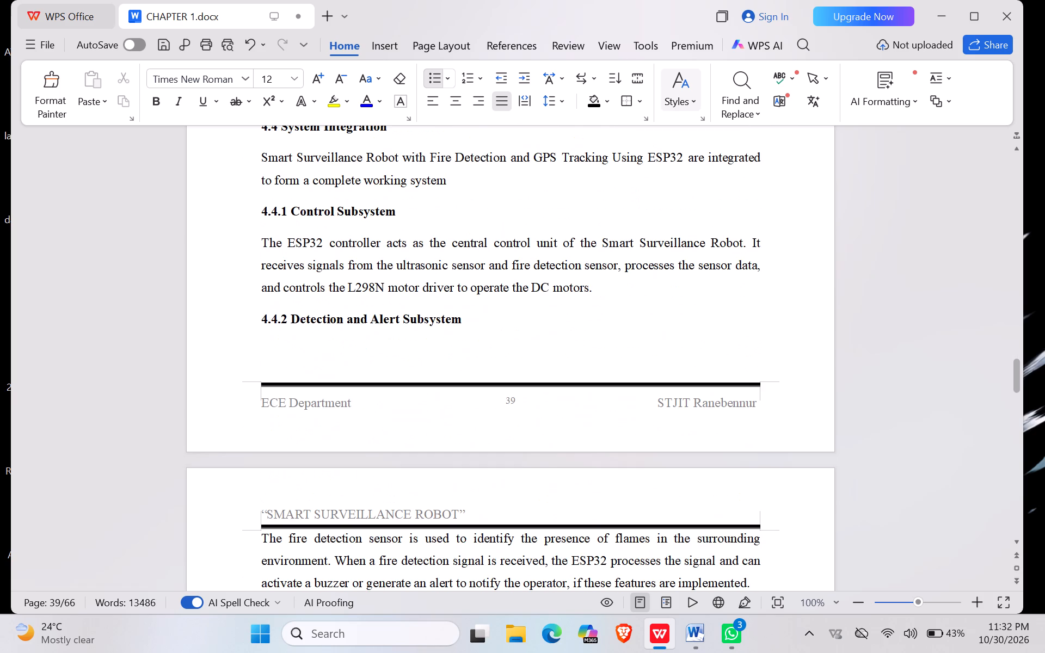
pyautogui.scroll(-1, 323, 527)
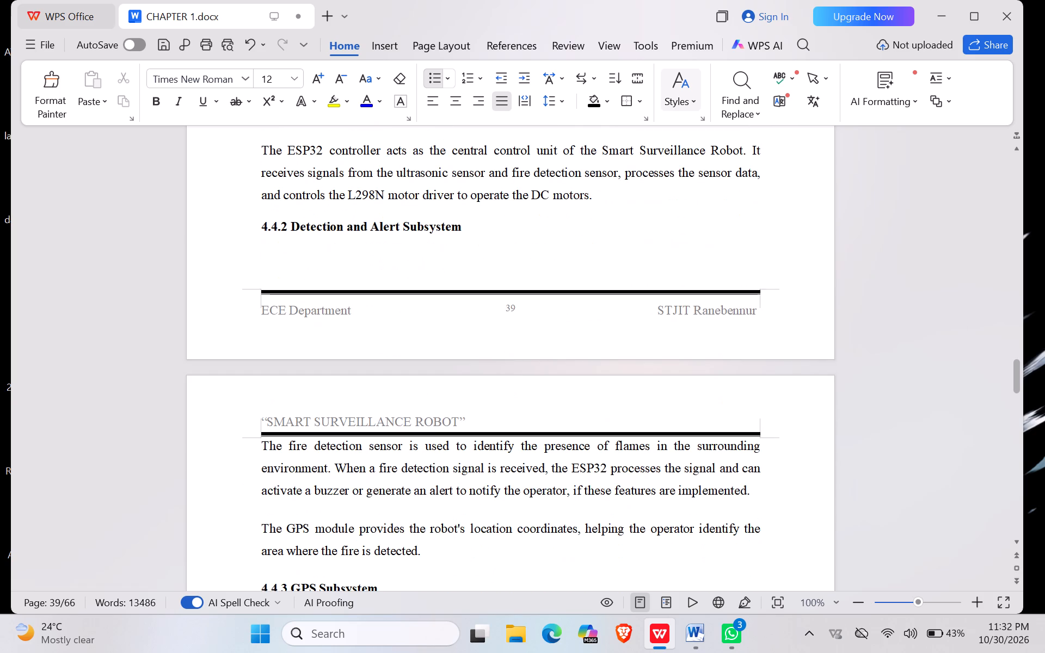
pyautogui.click(262, 227)
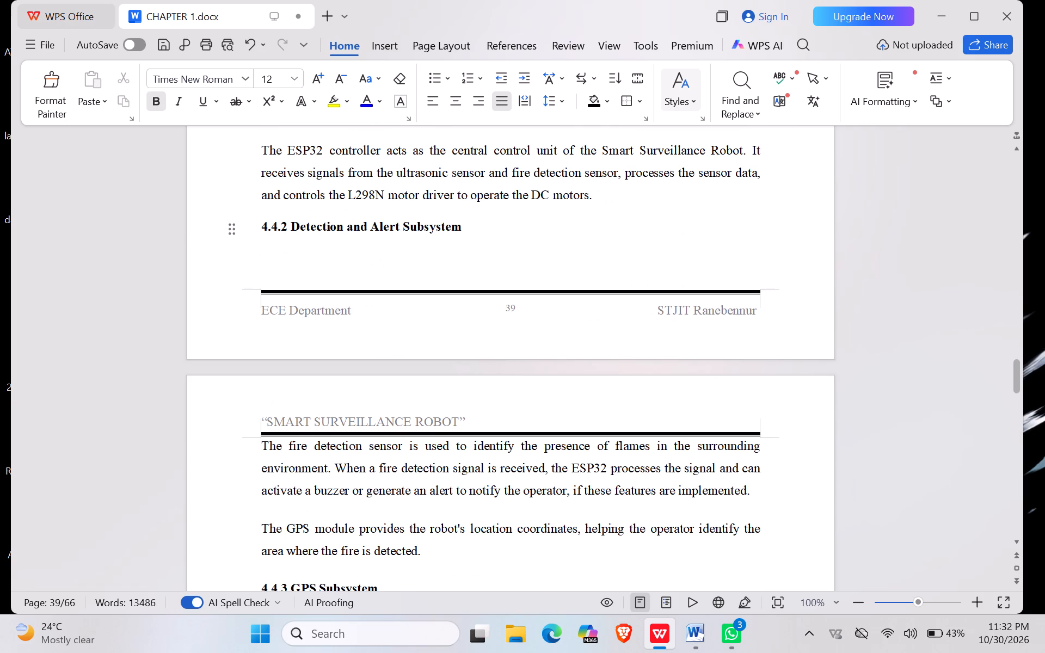
pyautogui.press('Return')
pyautogui.press('Return')
pyautogui.hscroll(1, 262, 227)
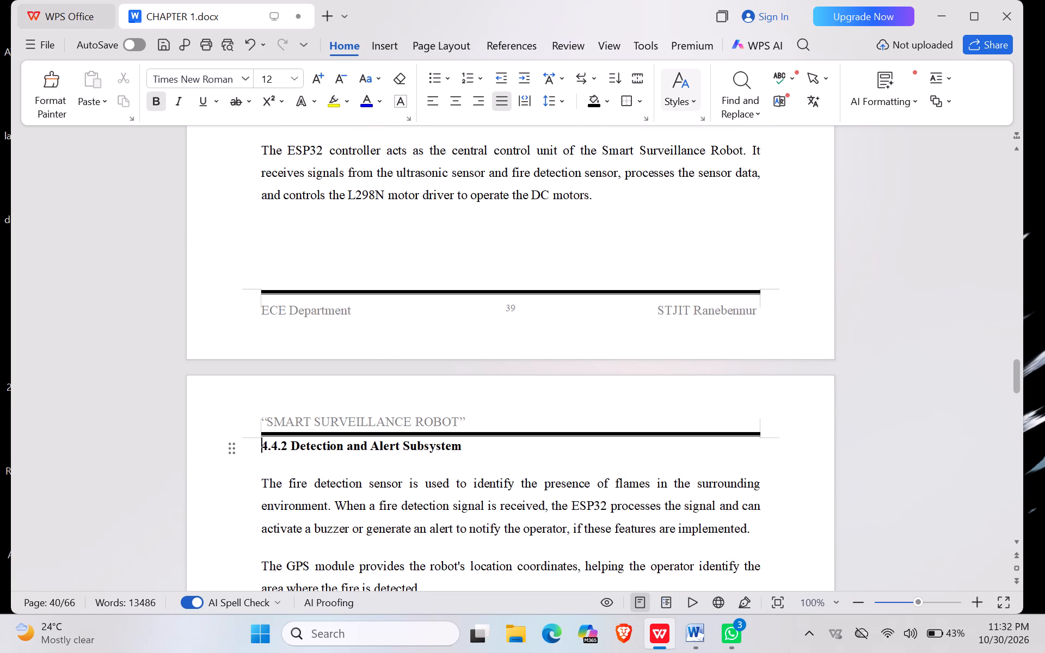
# Insert a blank line above the heading 4.5 Testing and Calibration to move it onto the next page with its text.
pyautogui.scroll(-2, 395, 309)
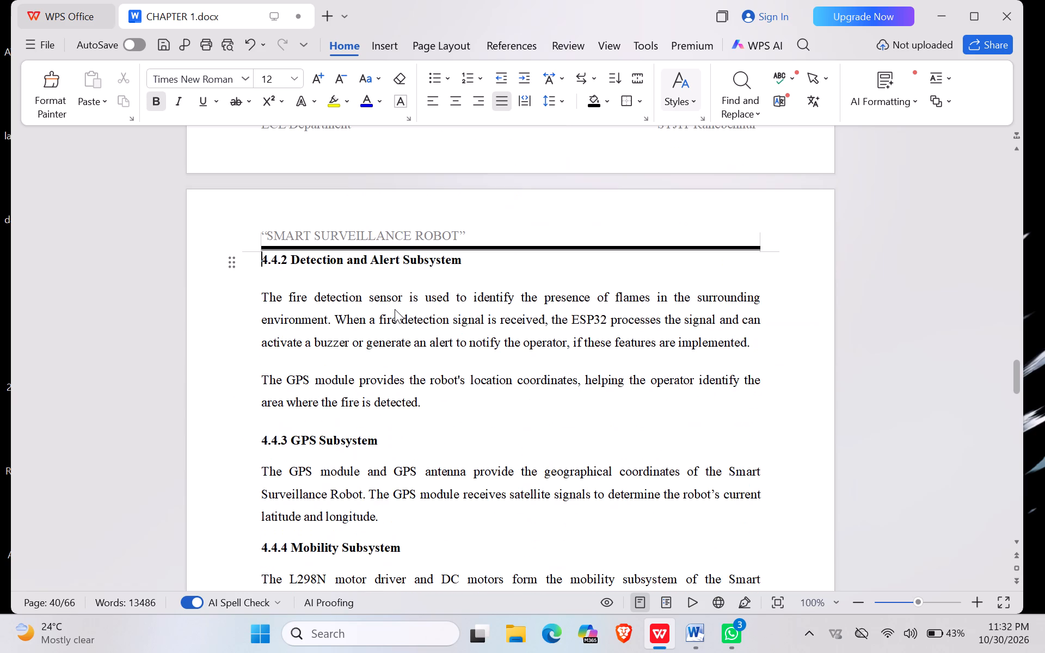
pyautogui.scroll(-3, 395, 309)
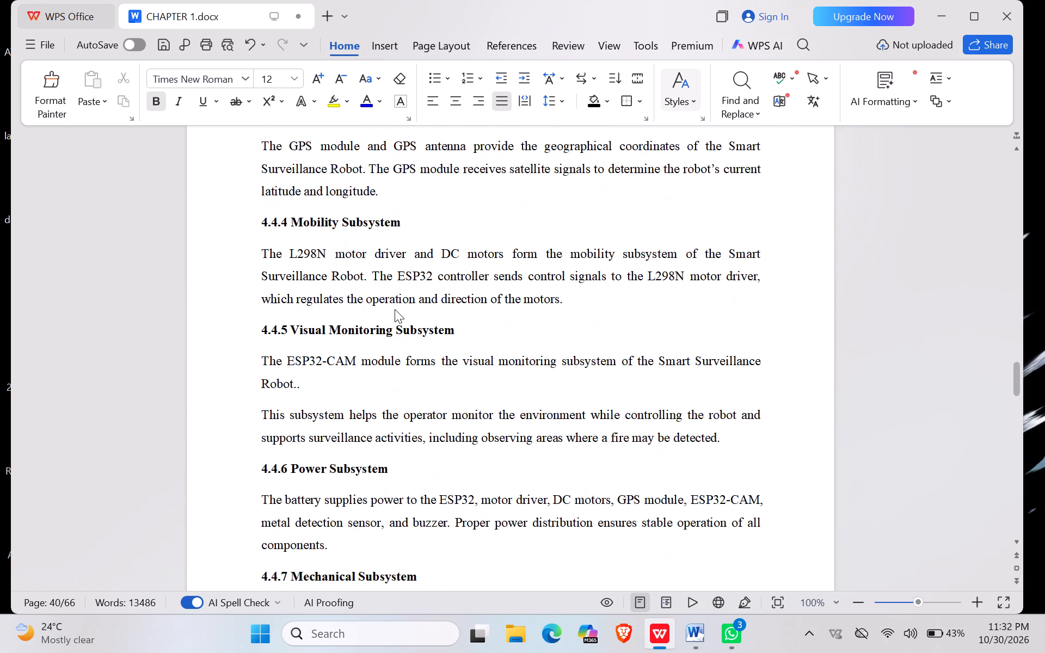
pyautogui.scroll(-2, 440, 446)
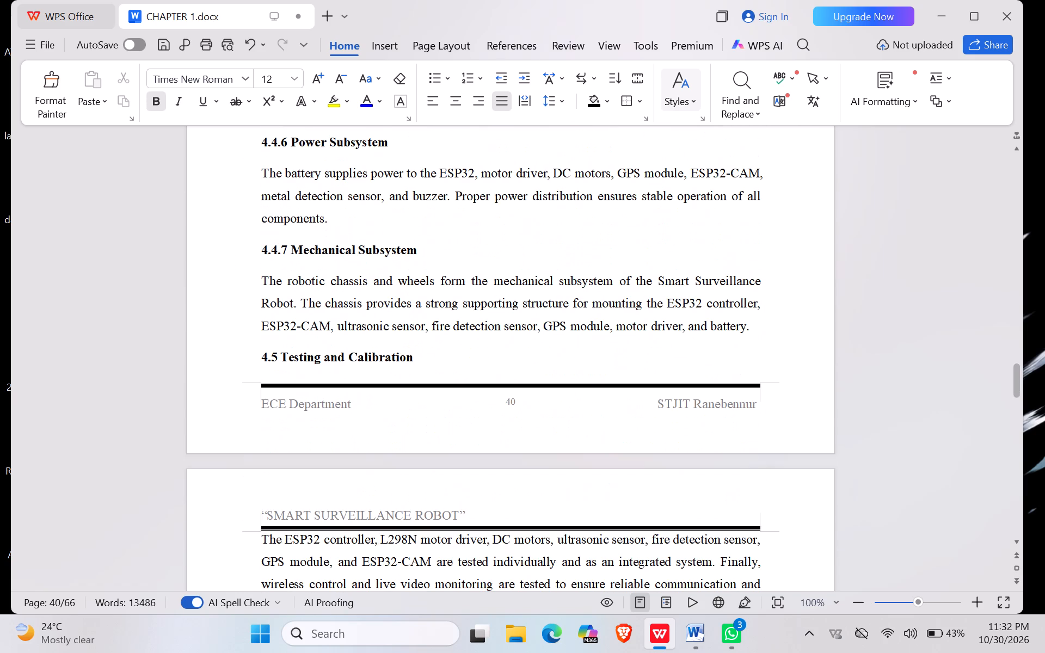
pyautogui.click(261, 353)
pyautogui.press('Return')
# Remove the extra blank line above the heading 4. ESP32-CAM Testing in section 4.5.1.
pyautogui.scroll(-1, 355, 477)
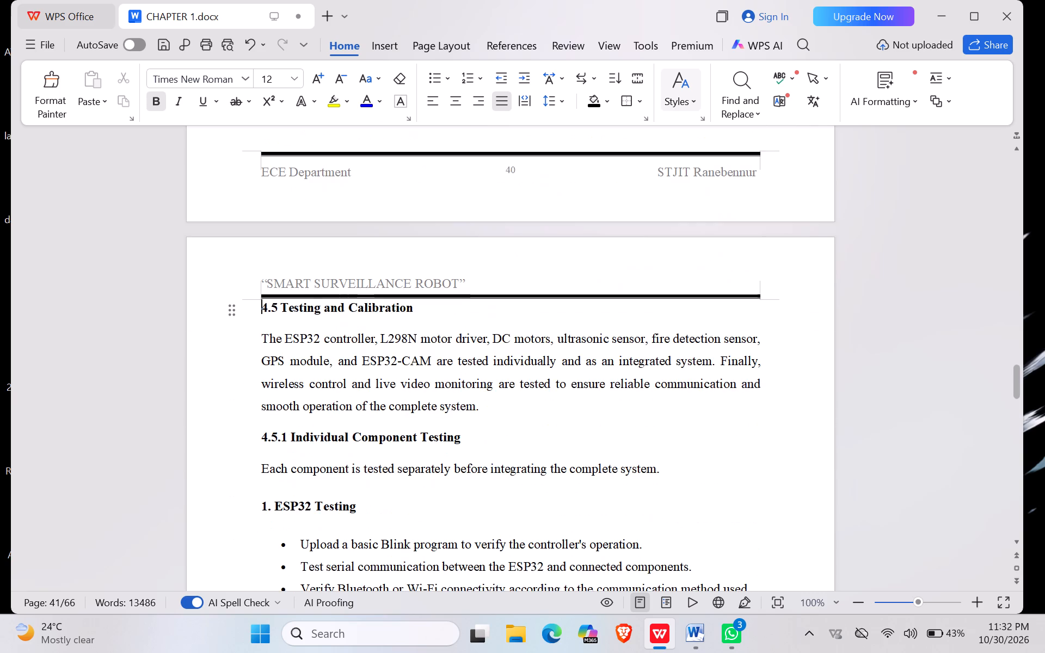
pyautogui.scroll(-4, 355, 477)
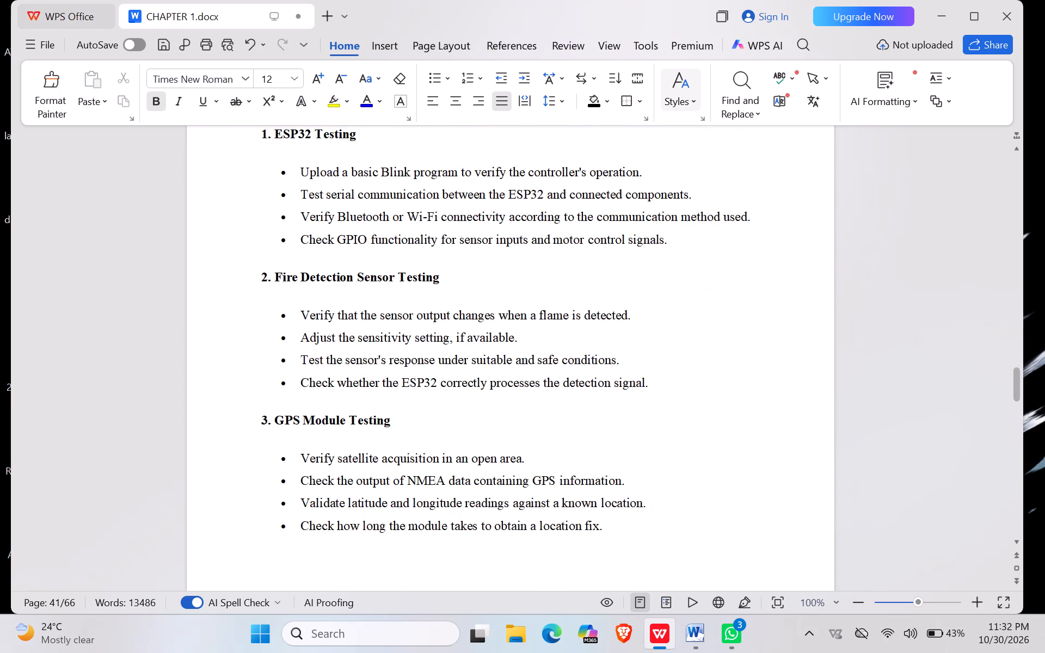
pyautogui.scroll(-1, 355, 477)
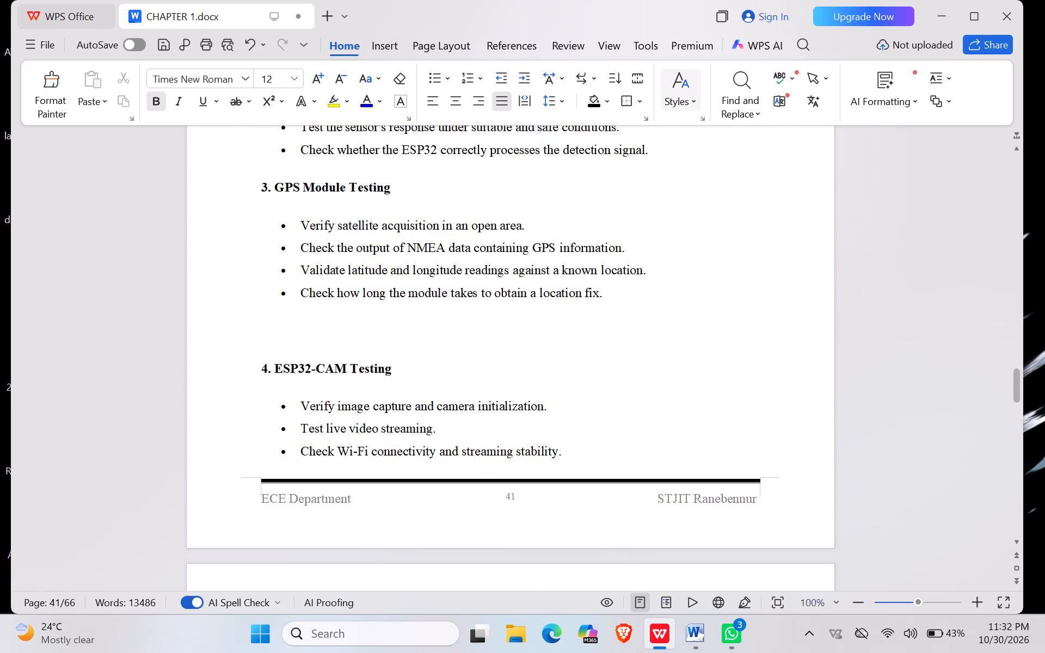
pyautogui.click(260, 371)
pyautogui.press('BackSpace')
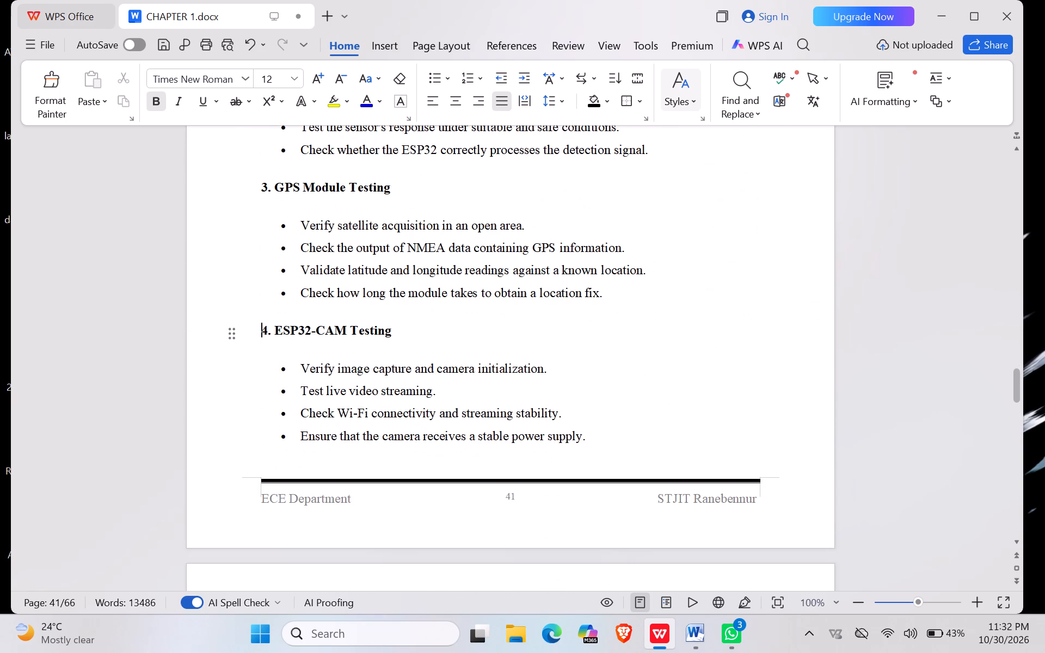
# Replace the flagged word detections under 2. Fire Detection Calibration in section 4.5.3 with the dictionary suggestion detentions.
pyautogui.scroll(-1, 347, 473)
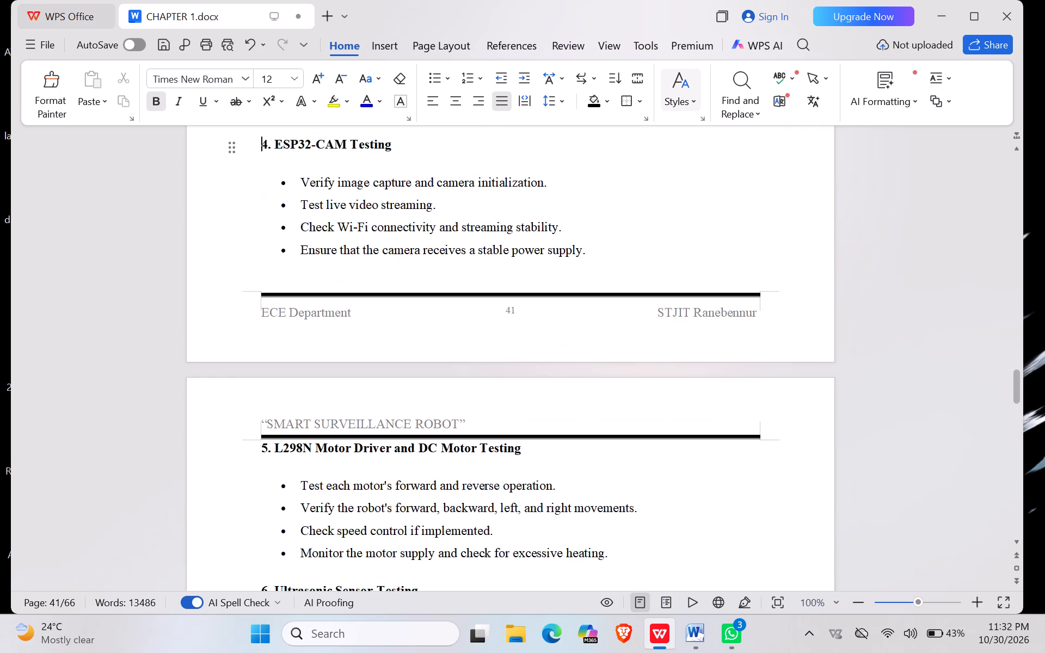
pyautogui.scroll(-3, 347, 473)
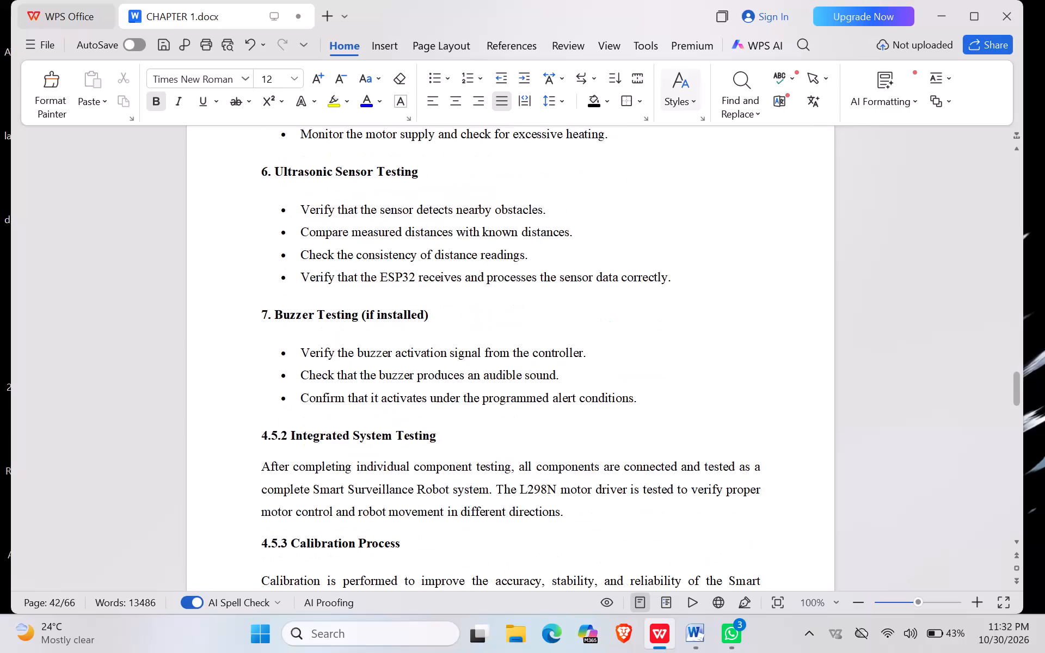
pyautogui.scroll(-4, 347, 473)
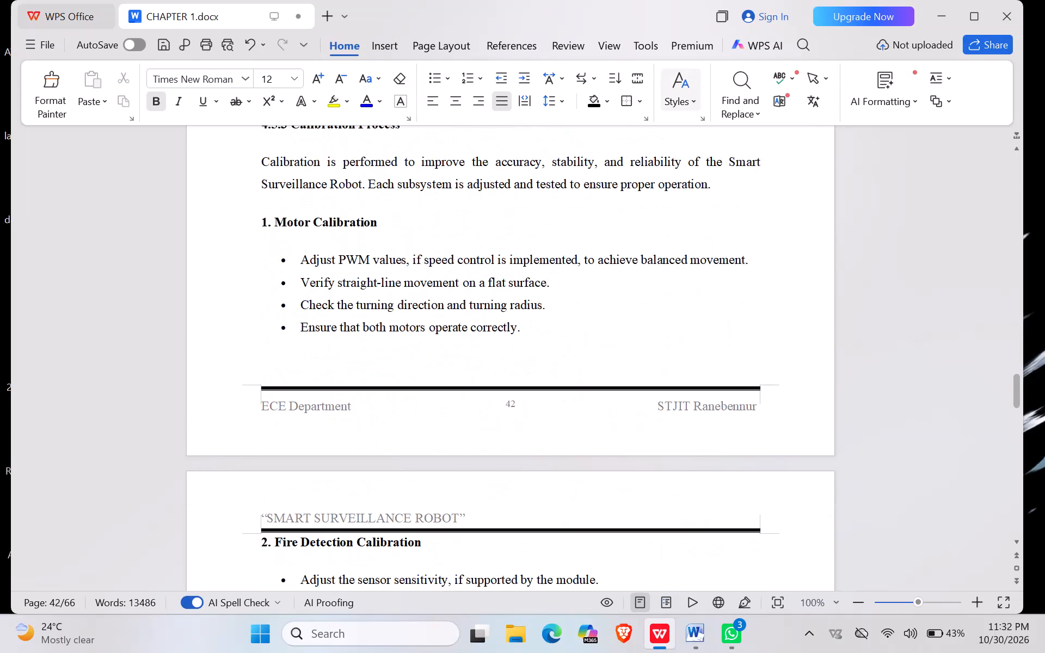
pyautogui.scroll(-3, 347, 473)
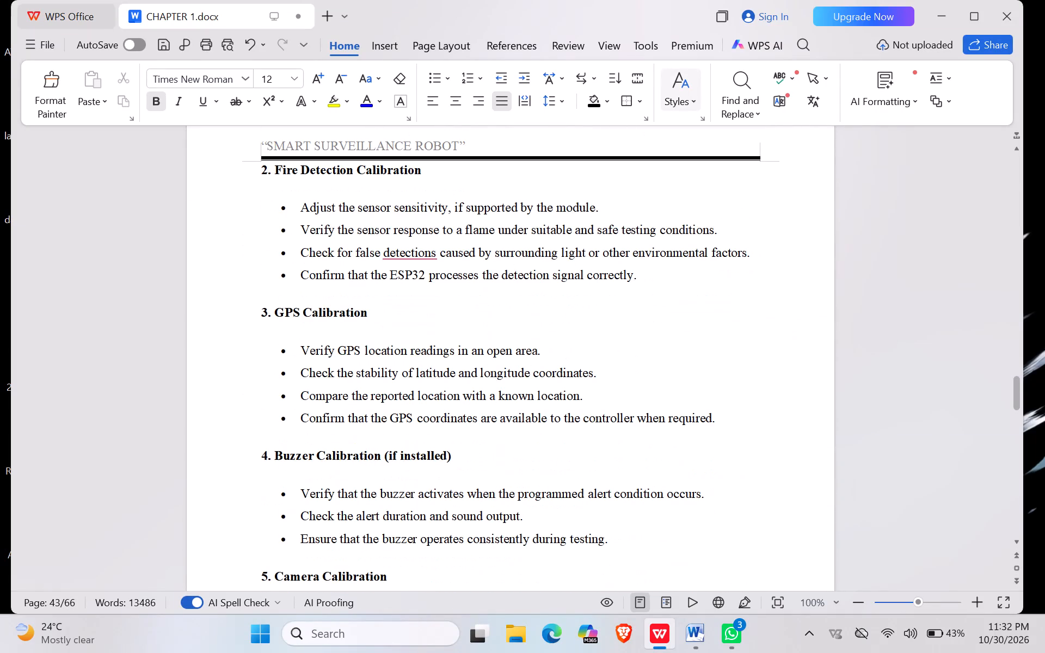
pyautogui.click(400, 251)
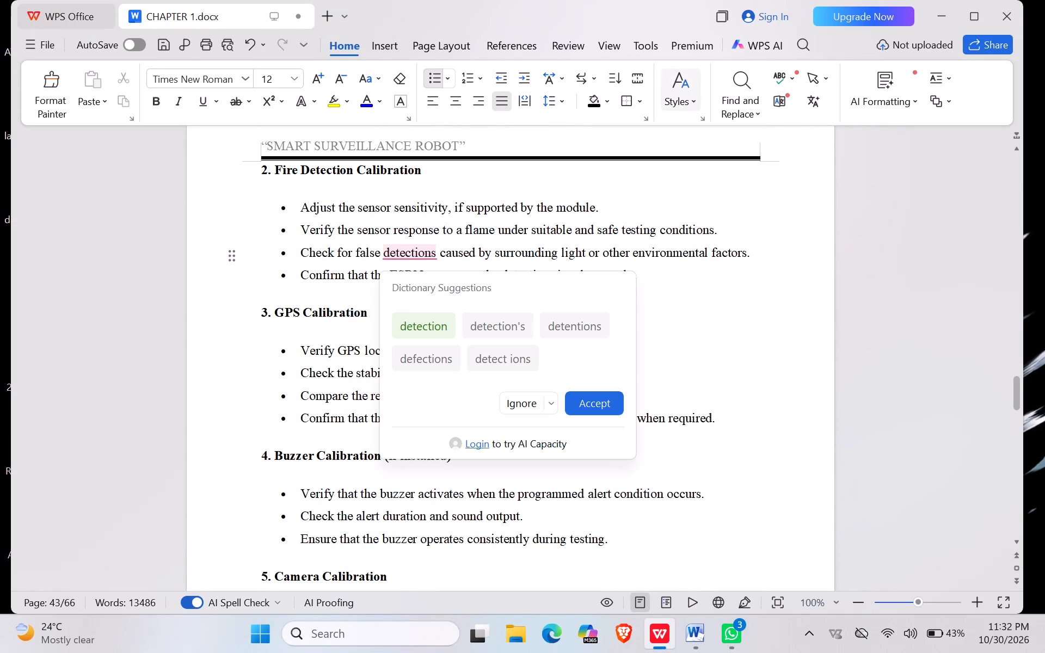
pyautogui.click(420, 329)
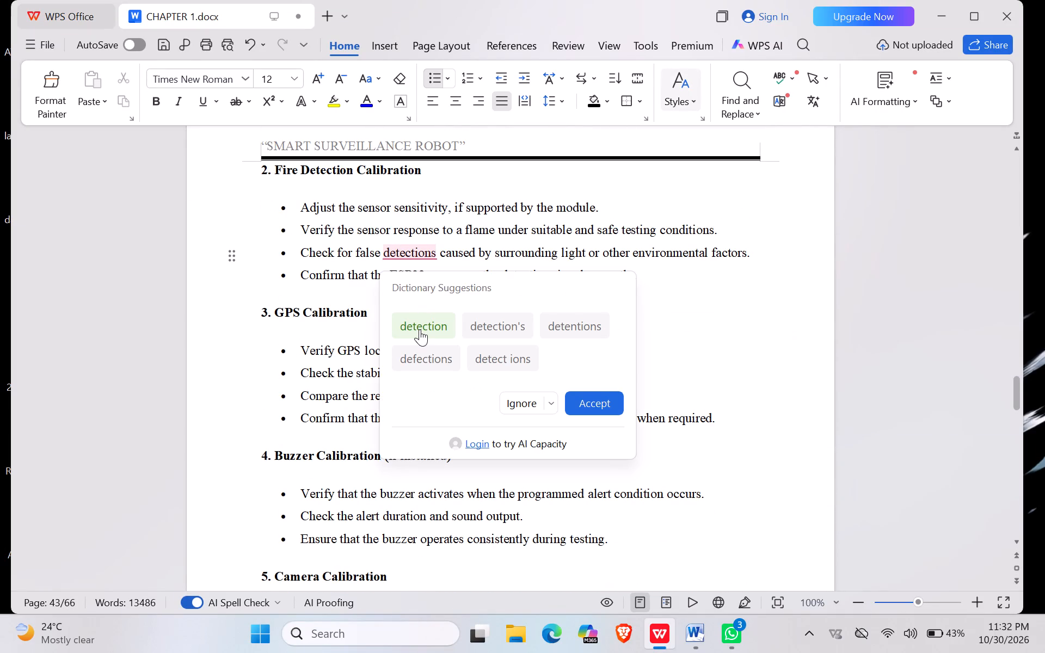
pyautogui.click(420, 329)
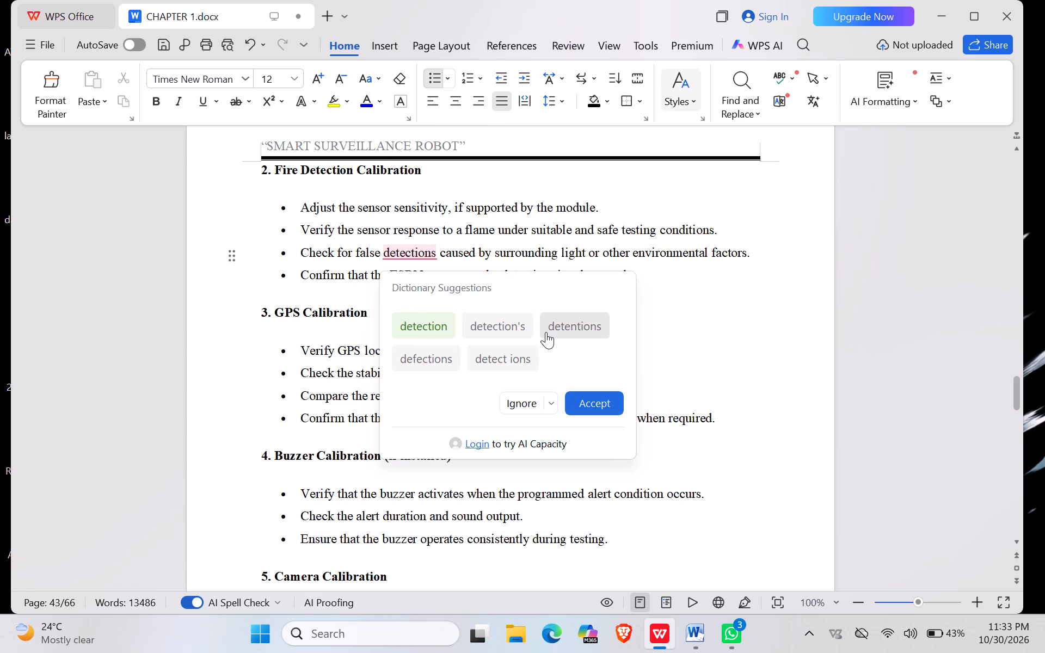
pyautogui.click(558, 332)
pyautogui.click(591, 400)
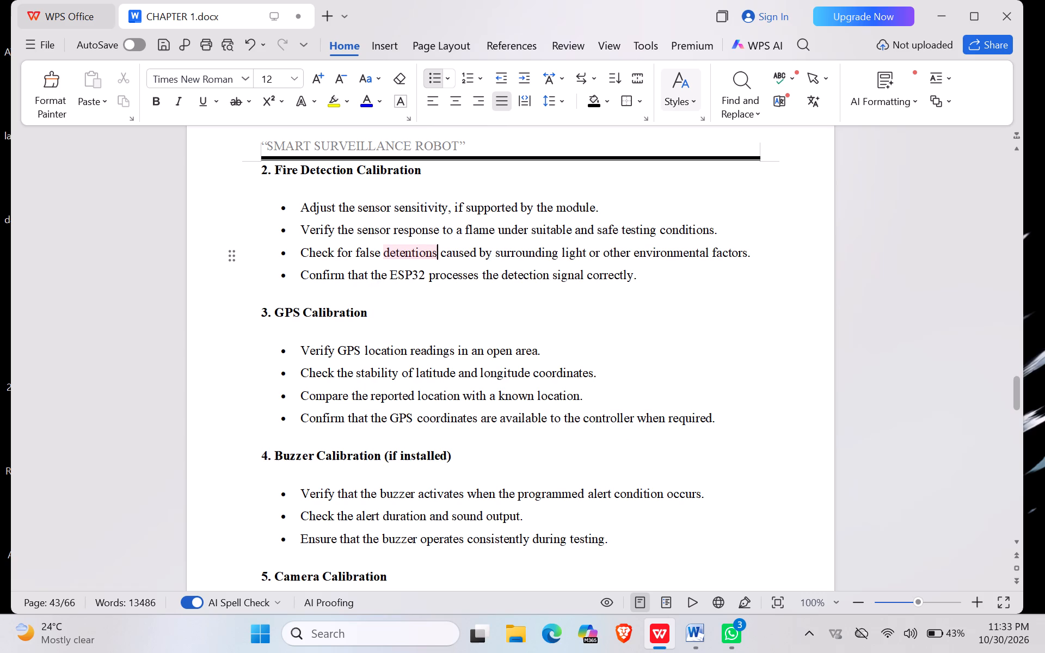
# Insert a blank line above the heading 4.6.1 Final Prototype Overview to move it onto the next page with its text.
pyautogui.scroll(-2, 364, 352)
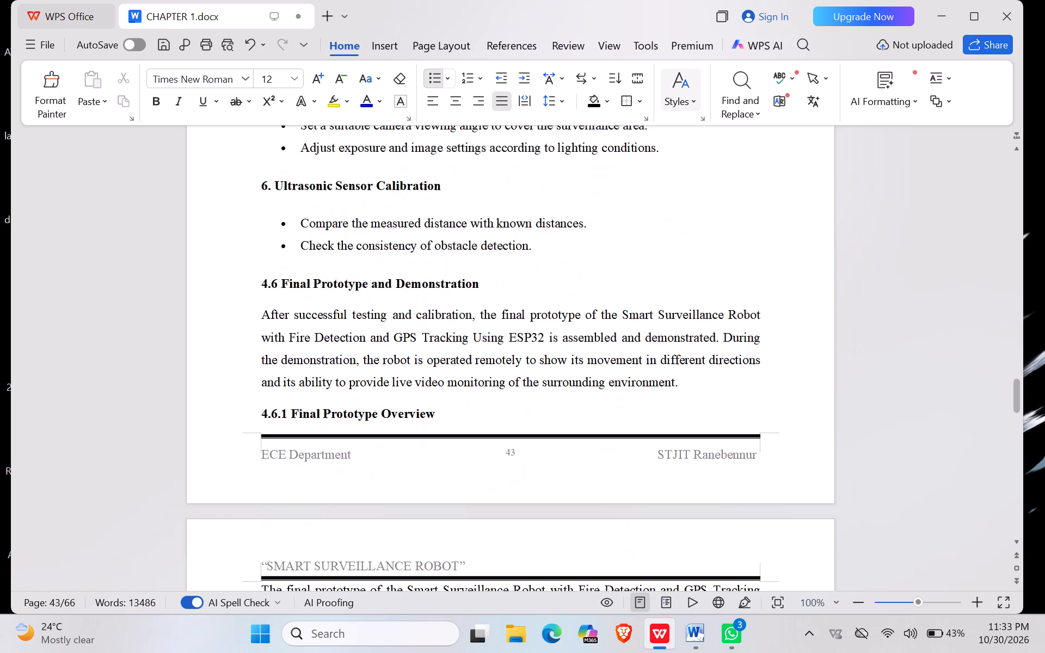
pyautogui.click(259, 411)
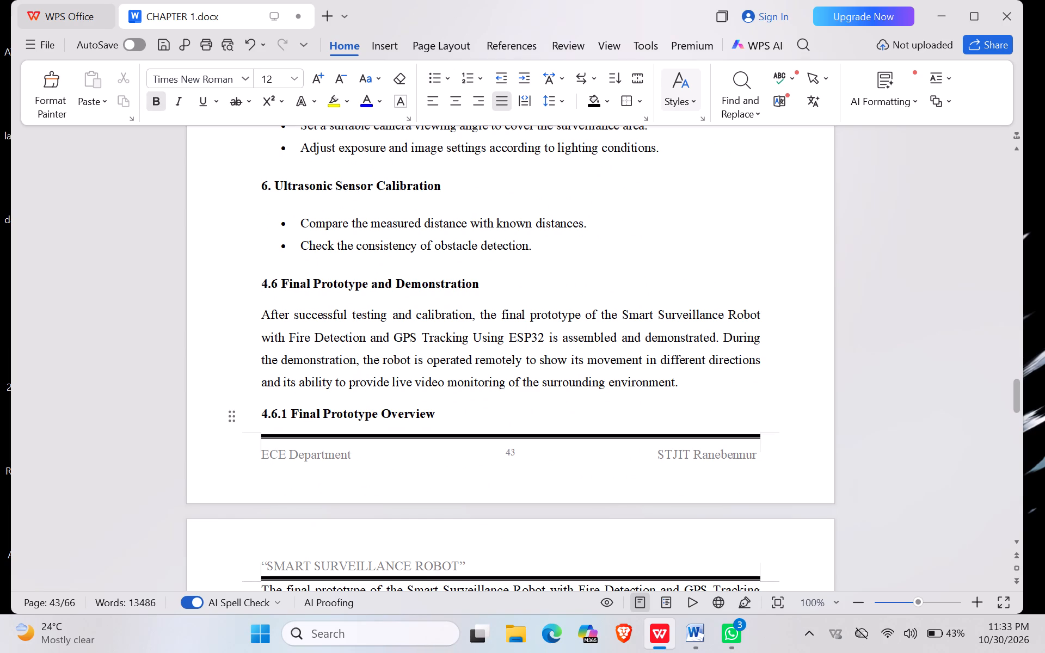
pyautogui.press('Return')
# Reduce the Final Prototype picture's height to about 2.45 in, keeping its width, so it fits on the page with the component list.
pyautogui.scroll(-1, 322, 452)
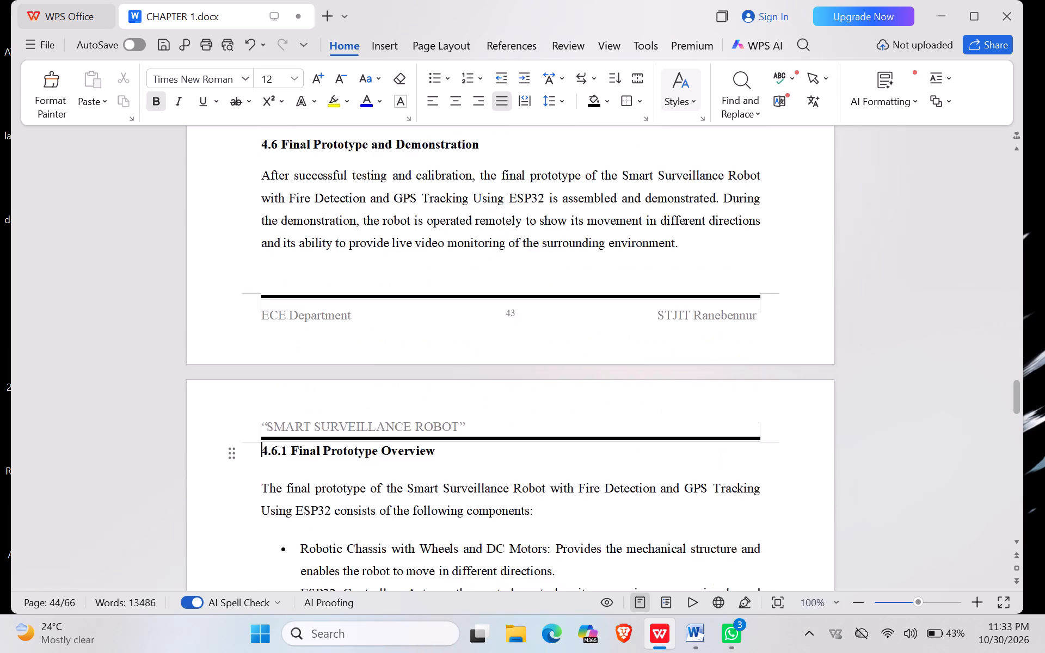
pyautogui.scroll(-4, 322, 452)
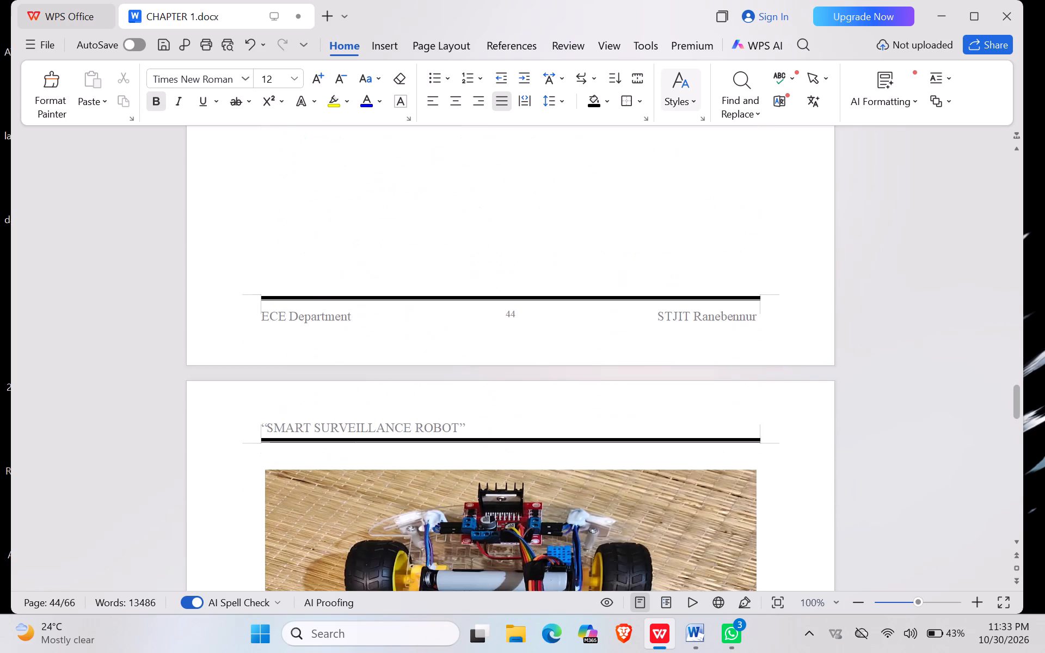
pyautogui.hscroll(1, 322, 452)
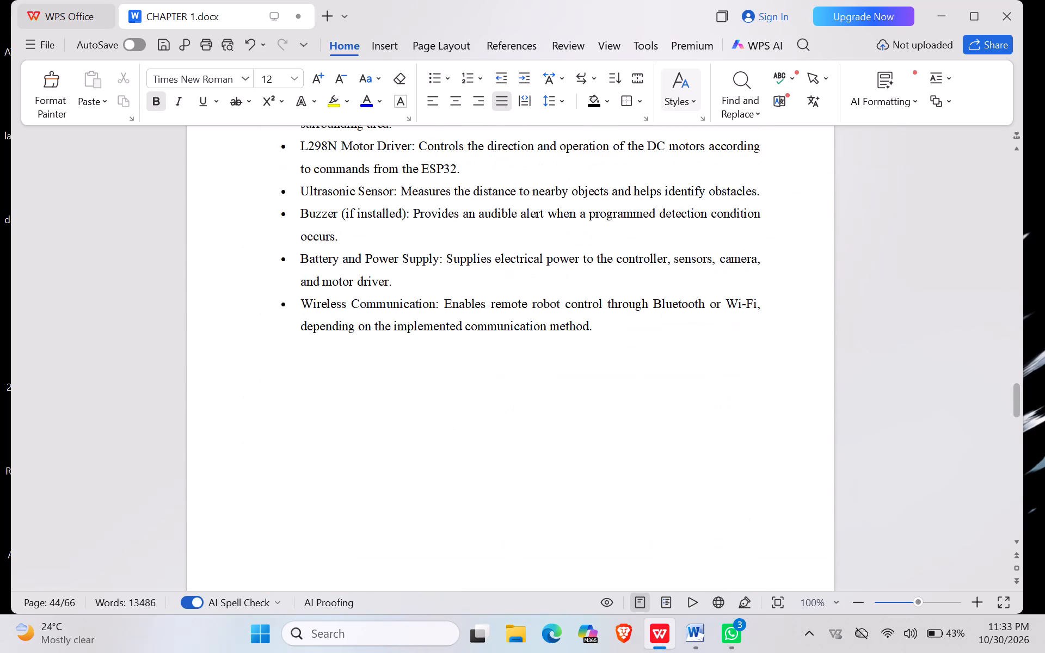
pyautogui.hscroll(1, 322, 452)
pyautogui.scroll(-2, 322, 452)
pyautogui.scroll(2, 322, 452)
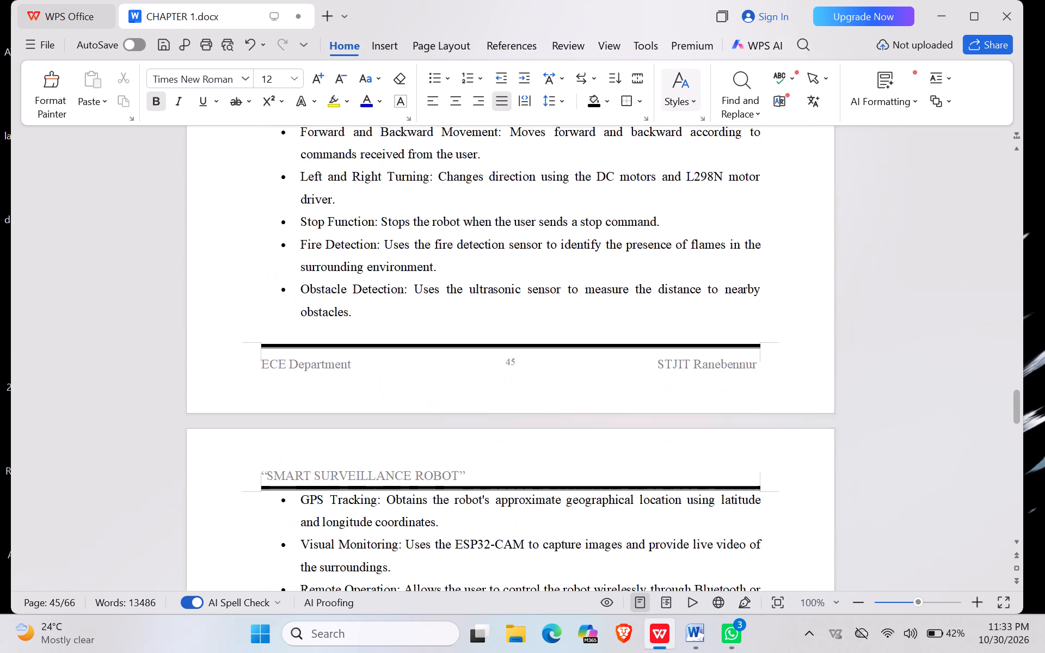
pyautogui.scroll(1, 322, 452)
pyautogui.hscroll(1, 322, 452)
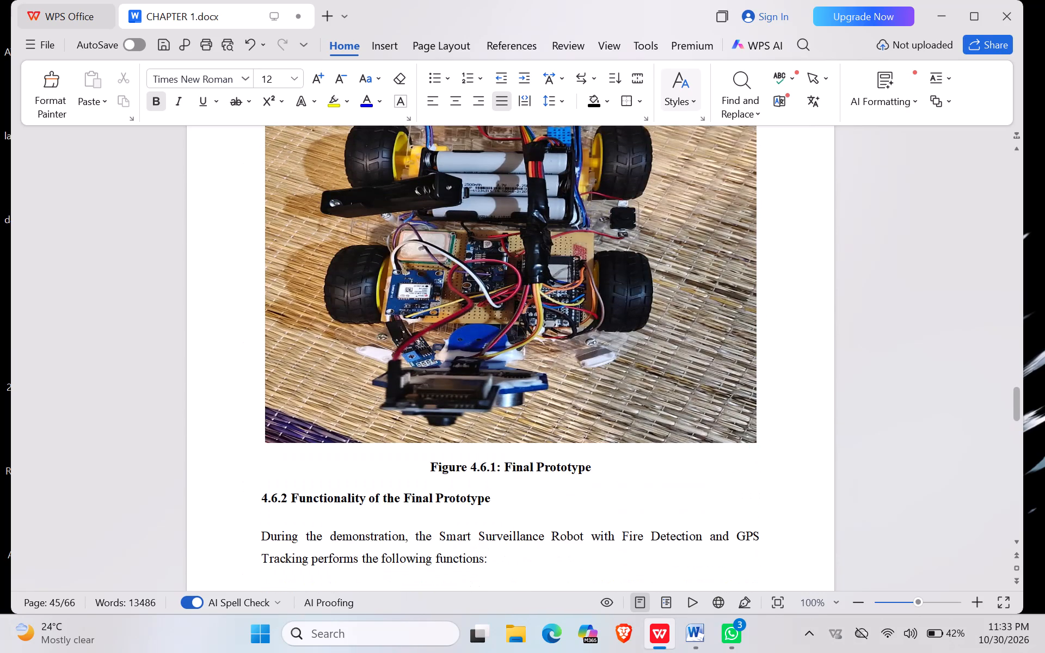
pyautogui.click(391, 377)
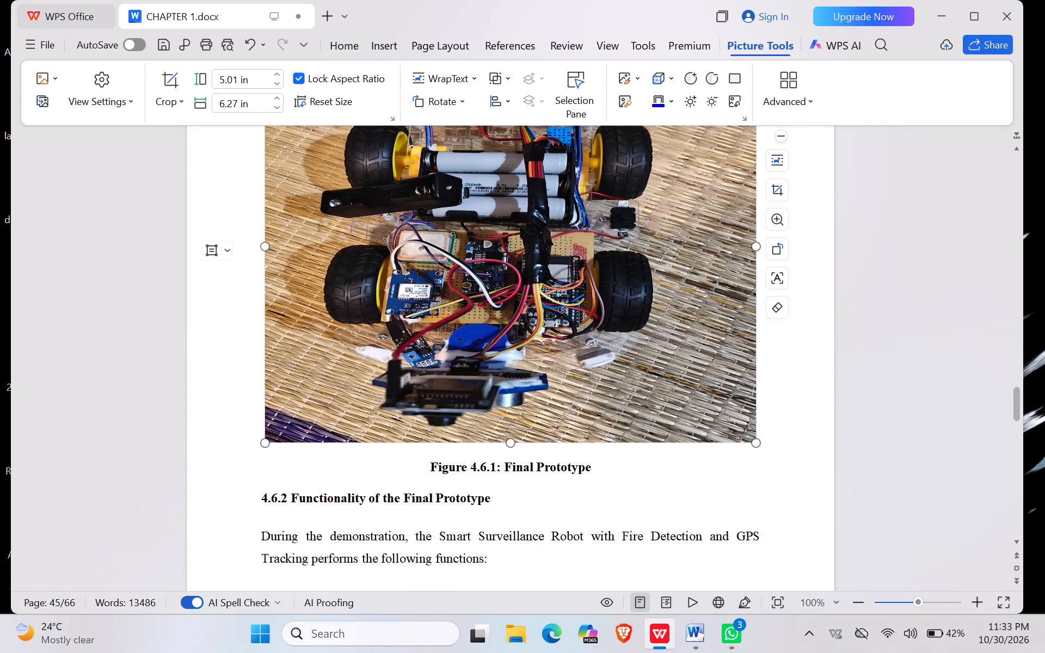
pyautogui.moveTo(509, 442); pyautogui.dragTo(514, 316)
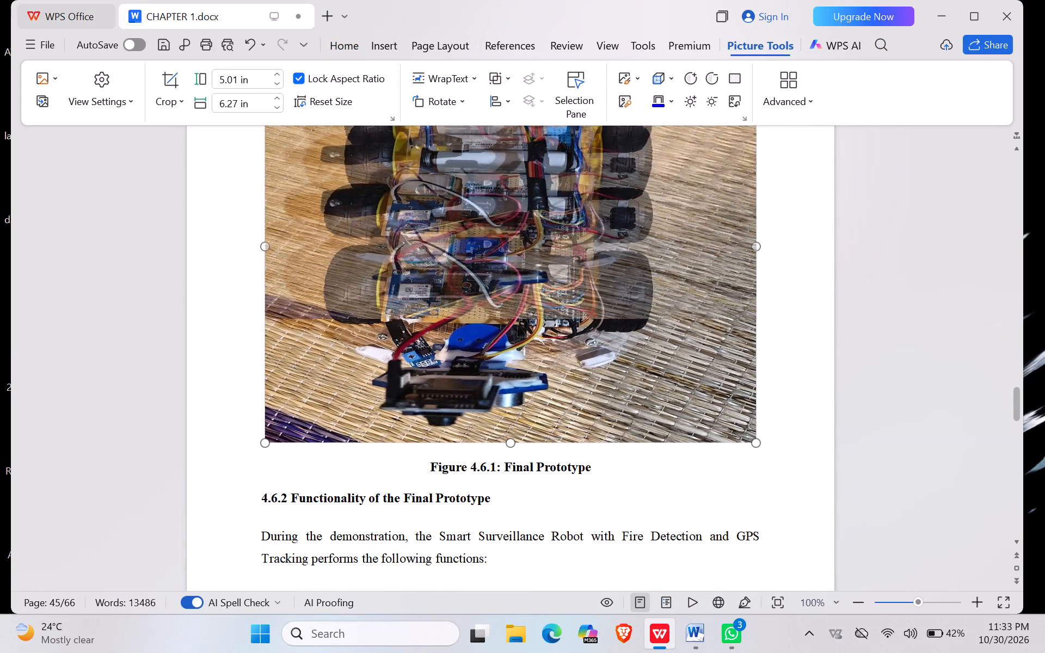
pyautogui.moveTo(514, 316); pyautogui.dragTo(514, 291)
pyautogui.moveTo(514, 291); pyautogui.dragTo(513, 241)
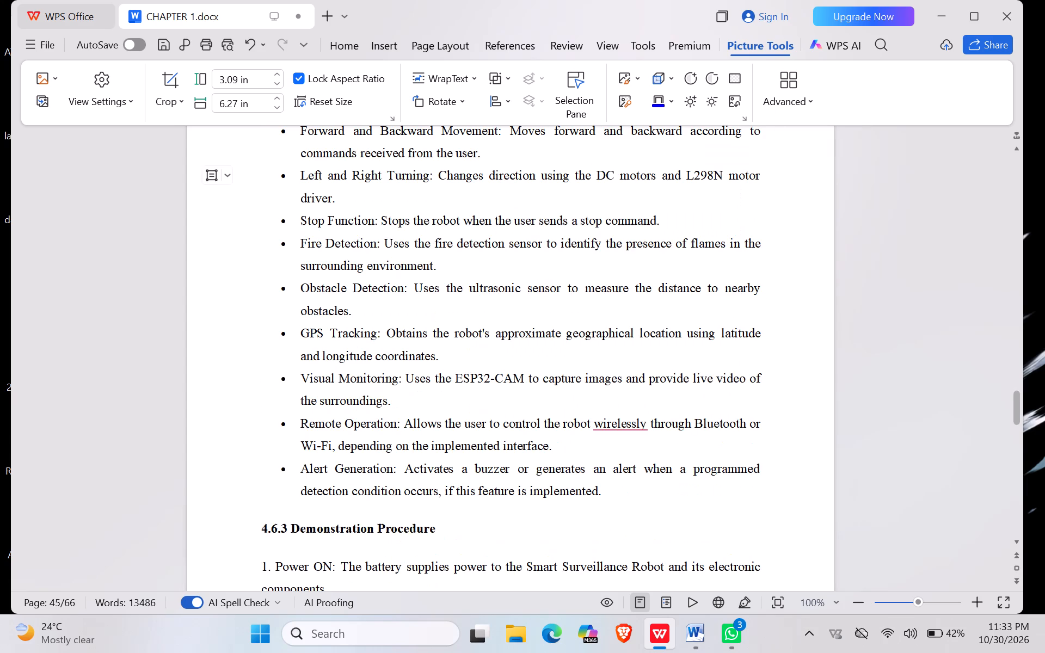
# Readjust the Final Prototype picture's height to just under 2.8 in, leaving room for the Figure 4.6.1 caption beneath it.
pyautogui.scroll(3, 516, 169)
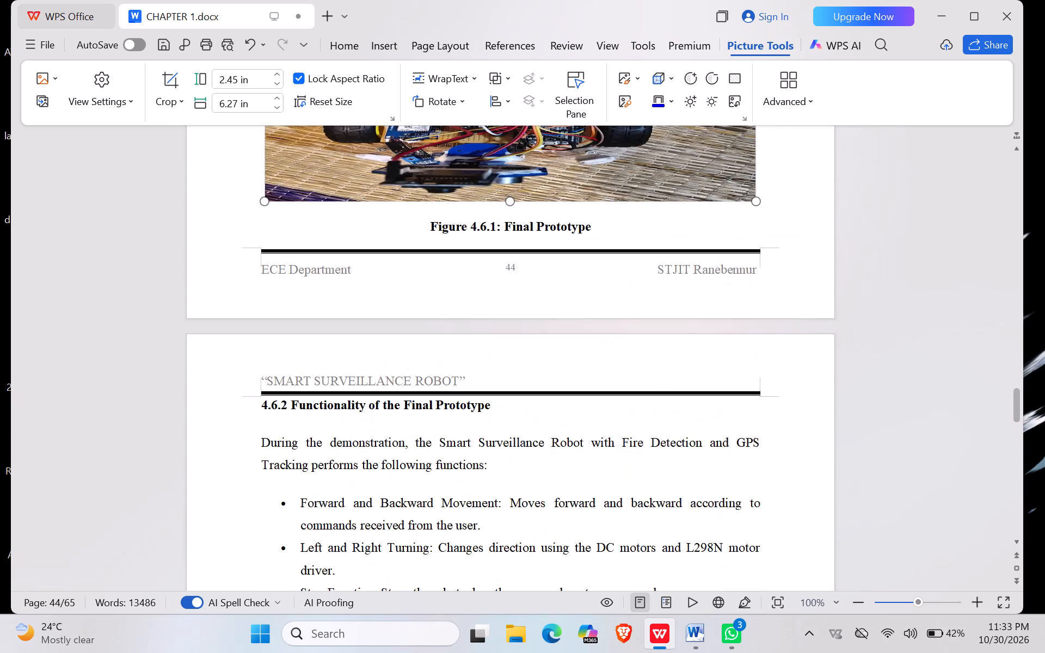
pyautogui.scroll(1, 516, 169)
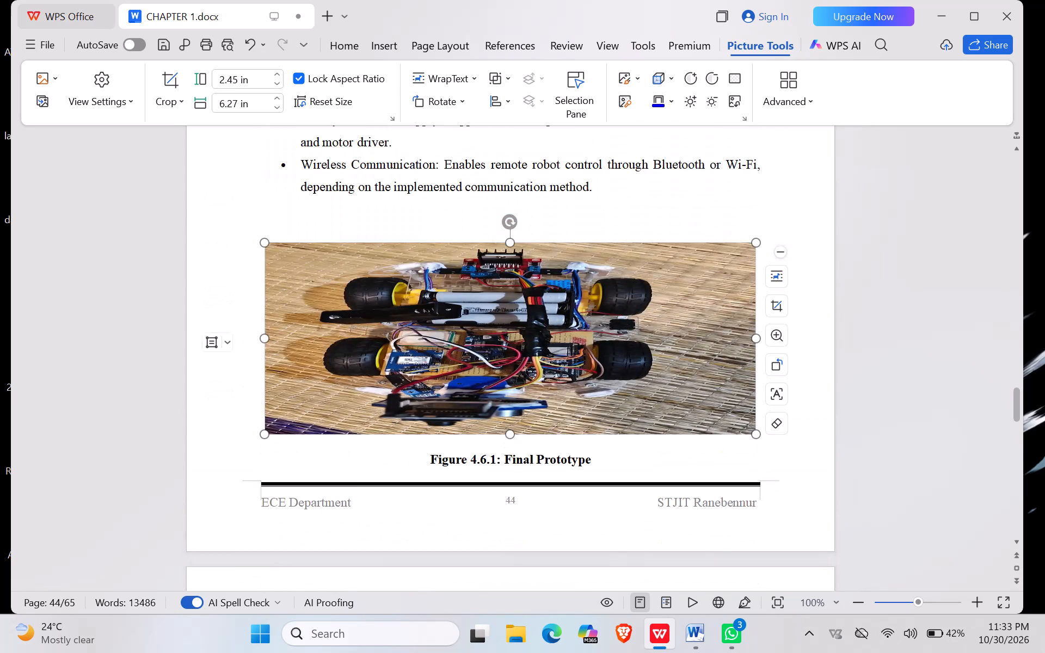
pyautogui.moveTo(510, 242); pyautogui.dragTo(509, 233)
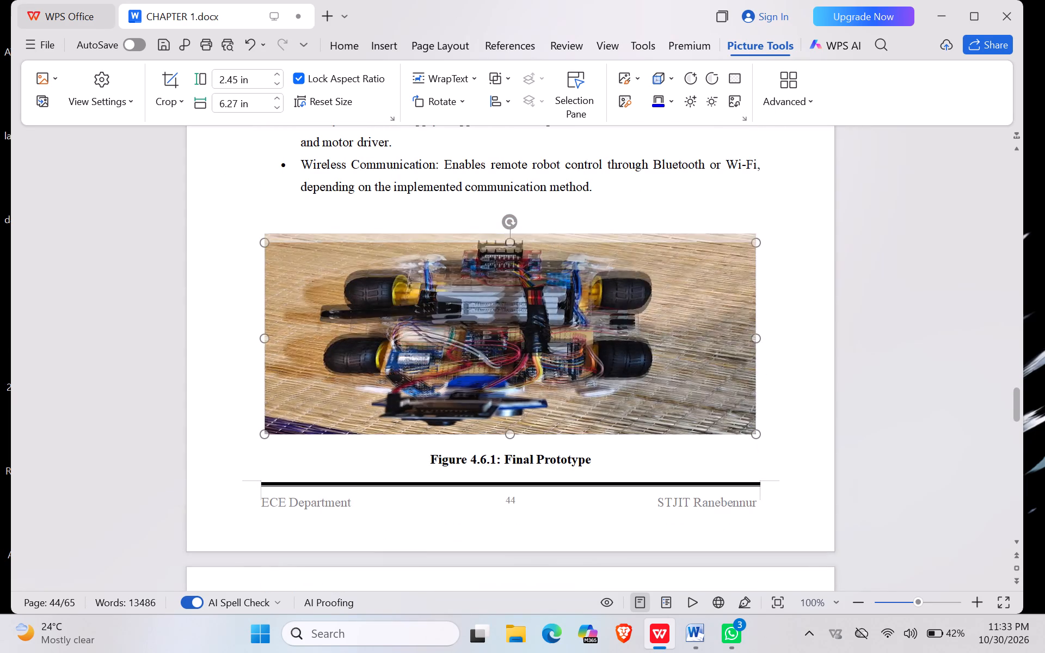
pyautogui.moveTo(509, 233); pyautogui.dragTo(511, 206)
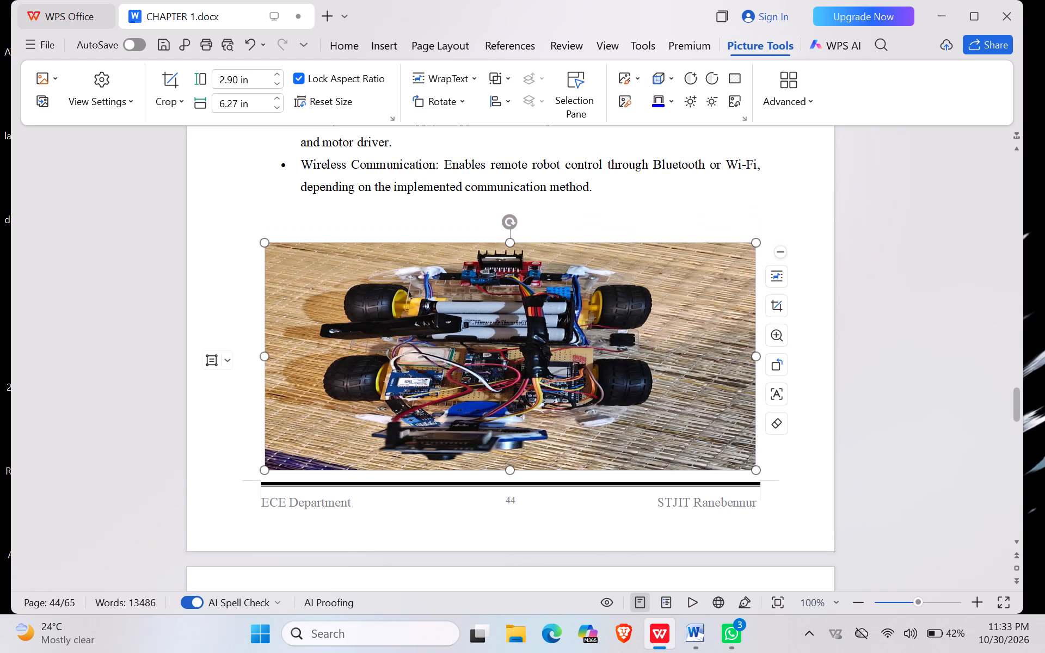
pyautogui.moveTo(513, 469); pyautogui.dragTo(510, 460)
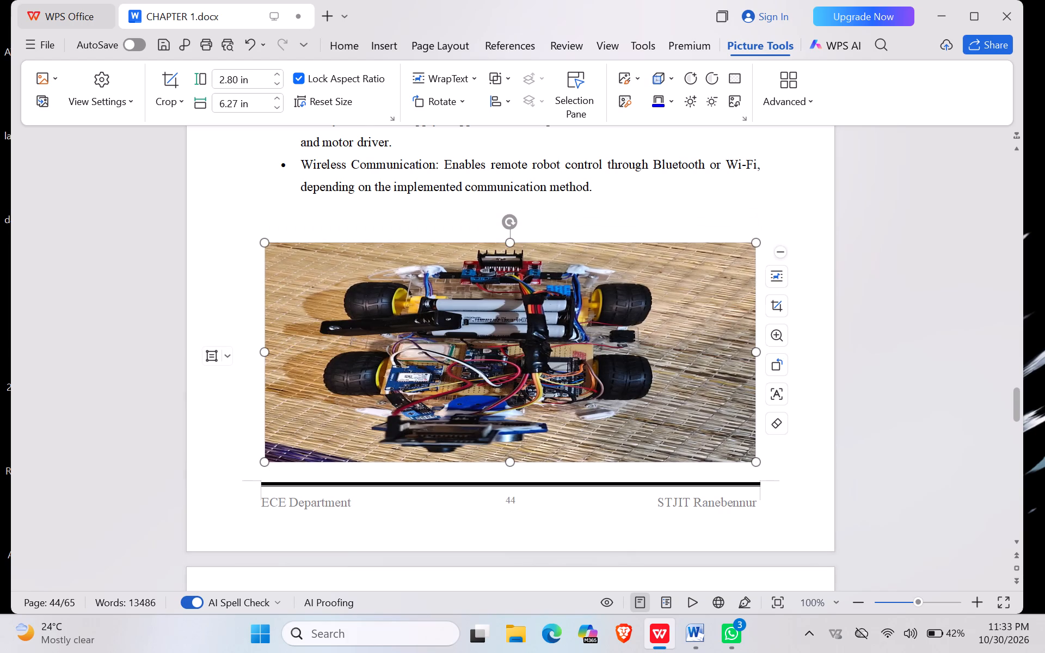
pyautogui.moveTo(510, 460); pyautogui.dragTo(509, 446)
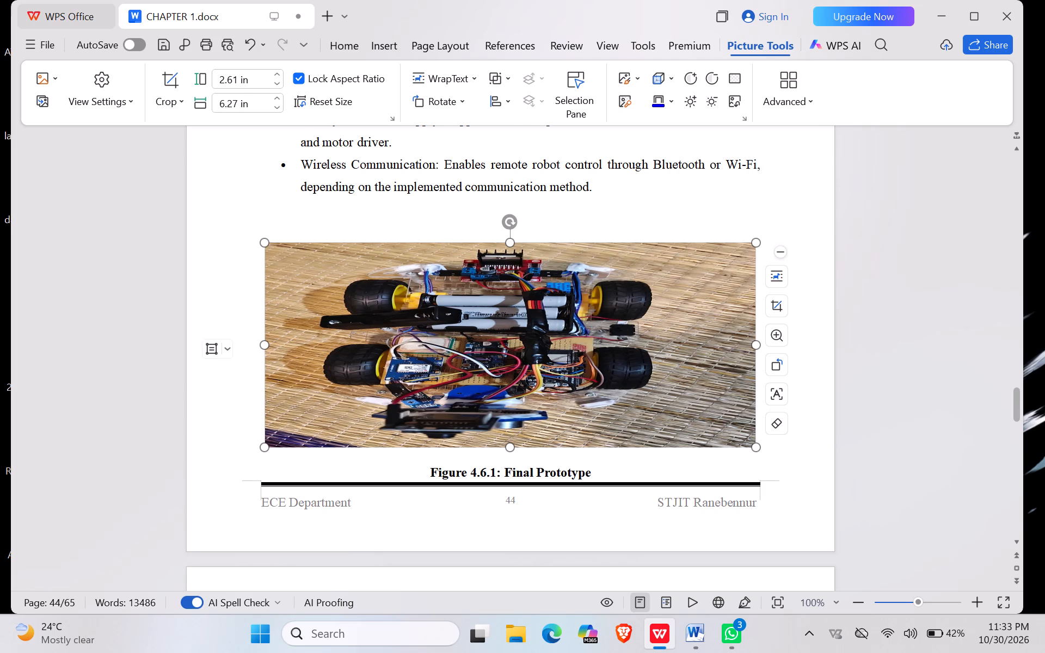
# Undo the recent height reductions of the Final Prototype picture.
pyautogui.hotkey('ctrl', 'z')
pyautogui.hotkey('ctrl', 'z')
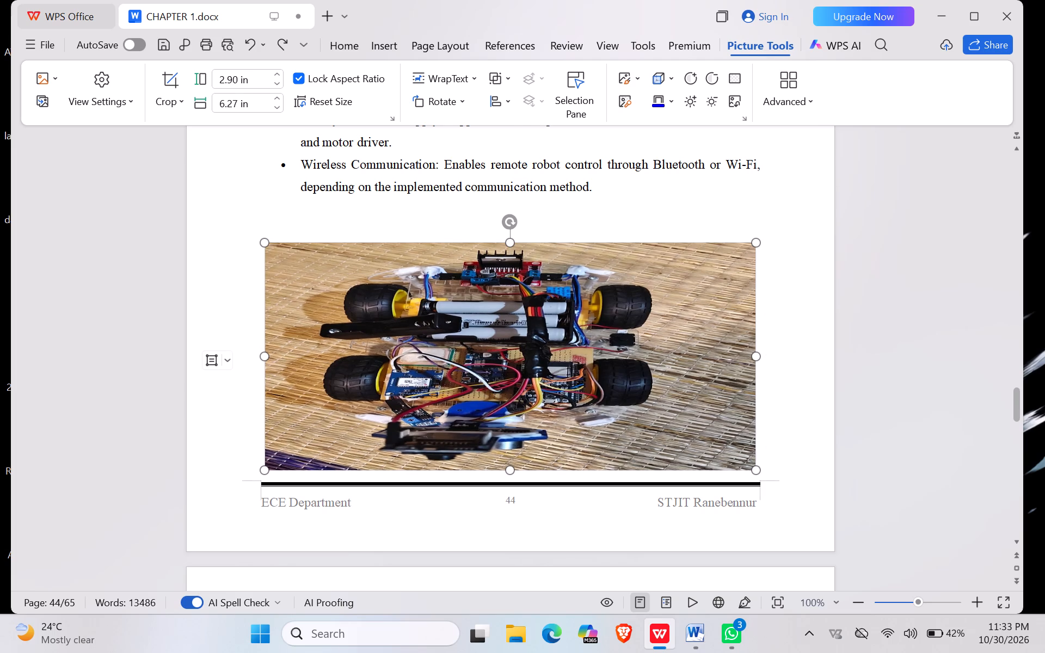
pyautogui.hotkey('ctrl', 'z')
pyautogui.hotkey('ctrl', 'z')
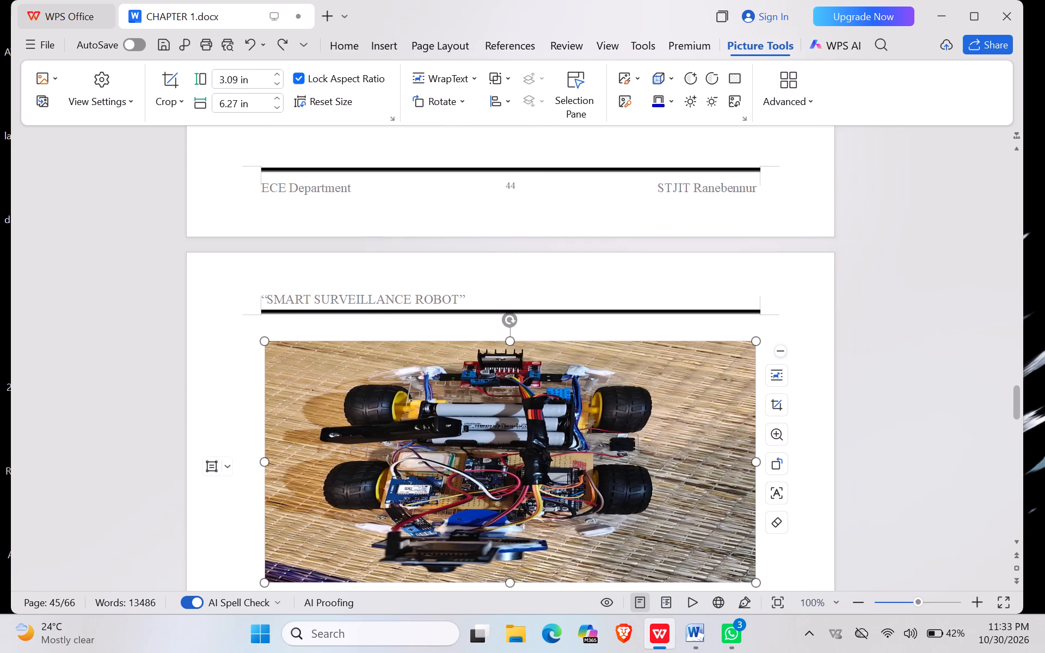
# Replace the flagged word wirelessly in the Remote Operation bullet of section 4.6.2 with the dictionary suggestion wireless.
pyautogui.scroll(-2, 485, 421)
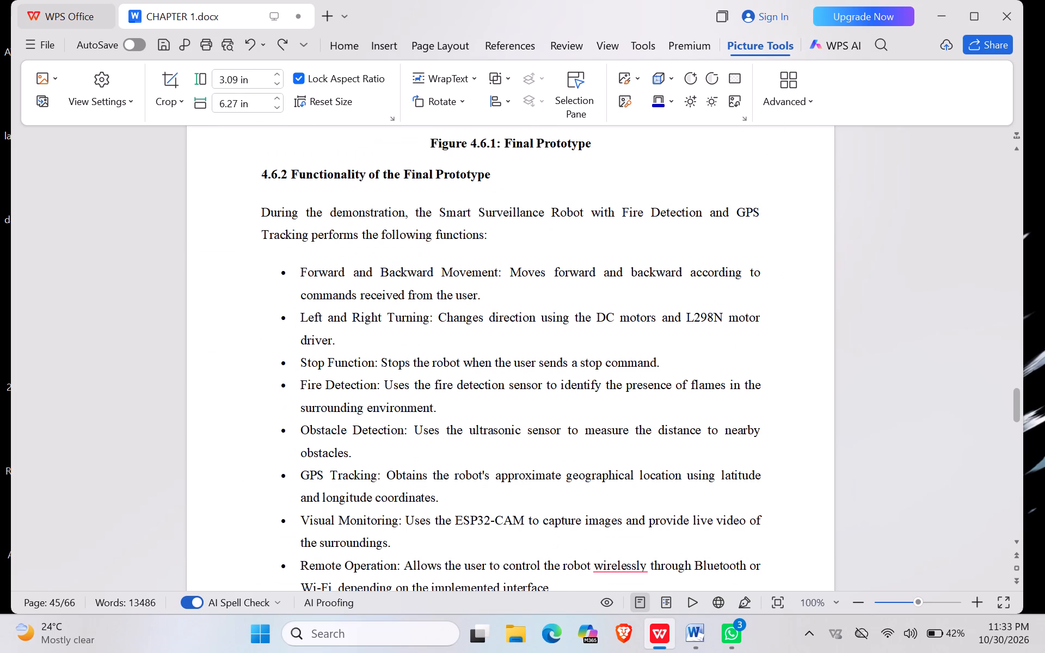
pyautogui.scroll(-3, 477, 374)
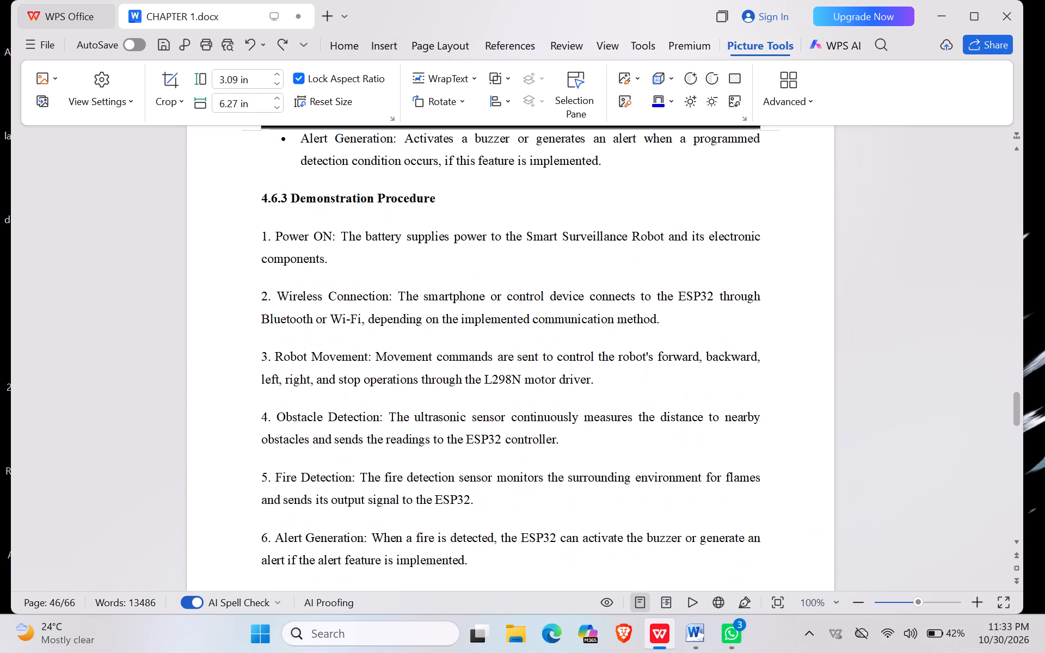
pyautogui.scroll(2, 477, 374)
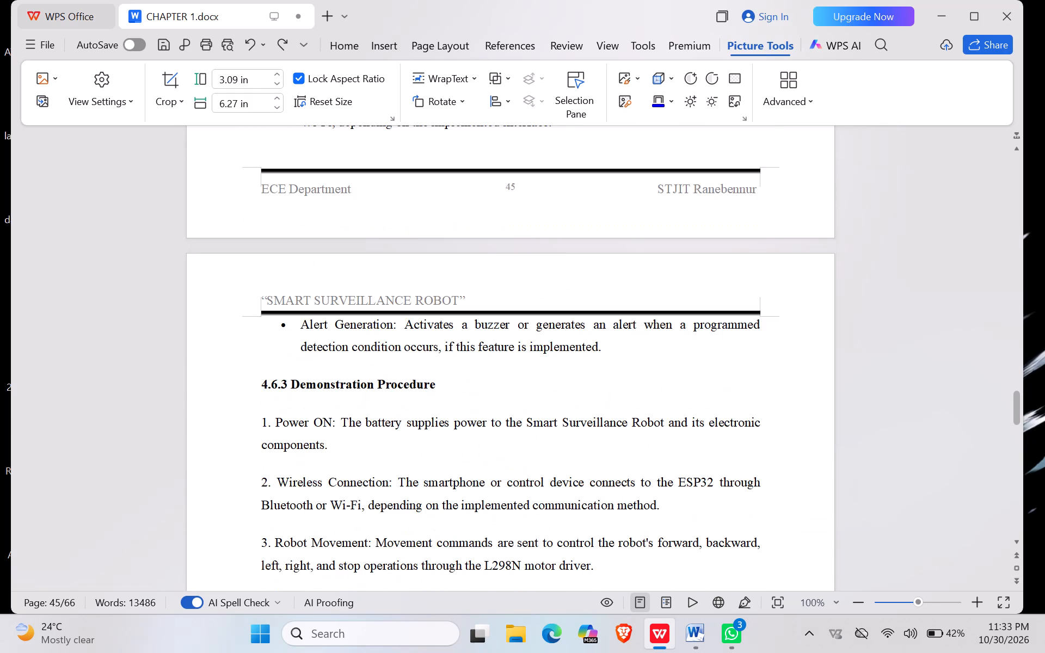
pyautogui.scroll(1, 477, 374)
pyautogui.click(613, 249)
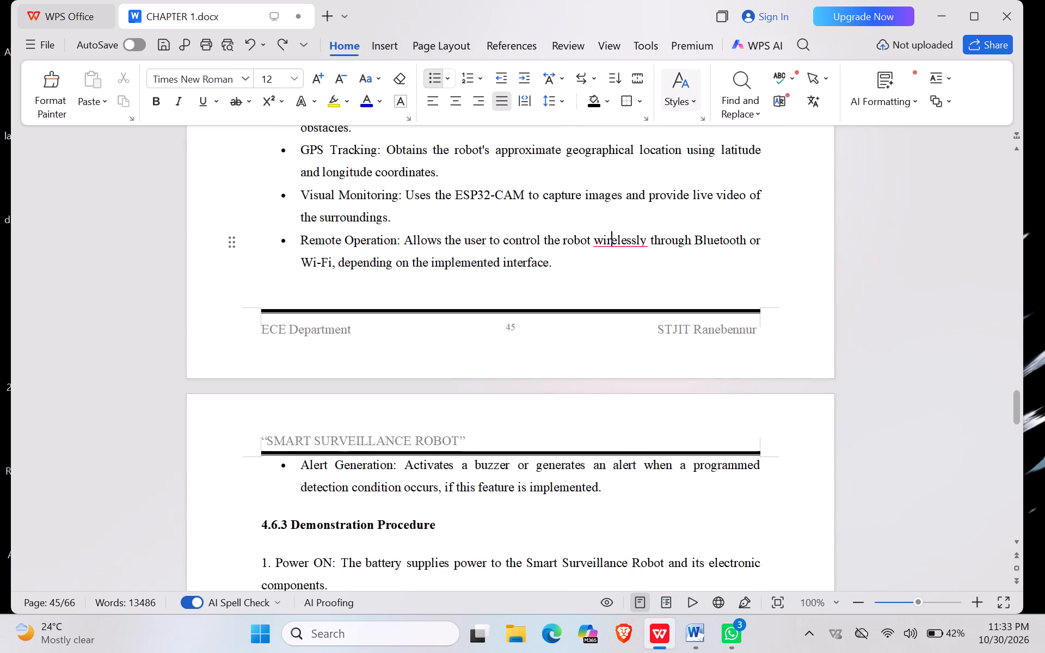
pyautogui.click(687, 315)
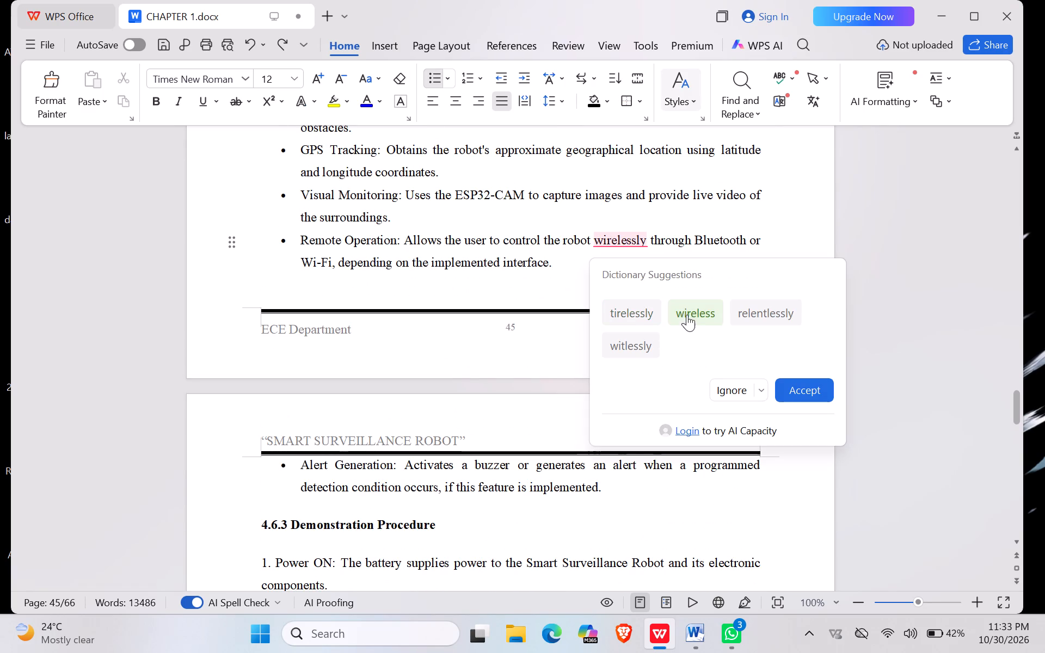
pyautogui.click(802, 391)
# Select the whole Alert Generation bullet text just above the heading 4.6.3 Demonstration Procedure.
pyautogui.scroll(-1, 515, 368)
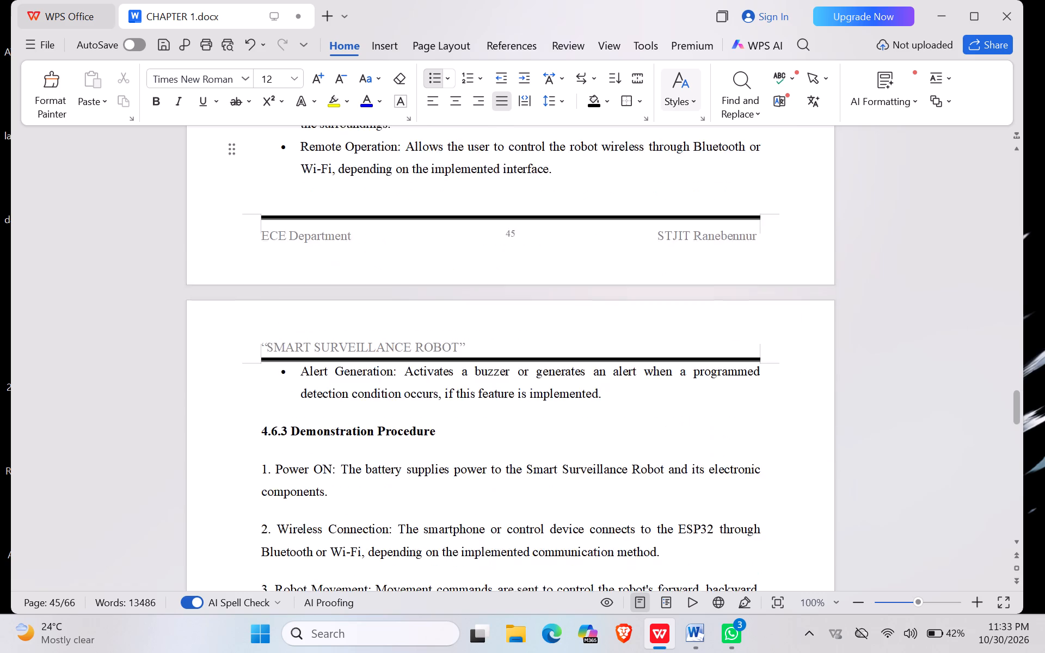
pyautogui.scroll(-2, 515, 368)
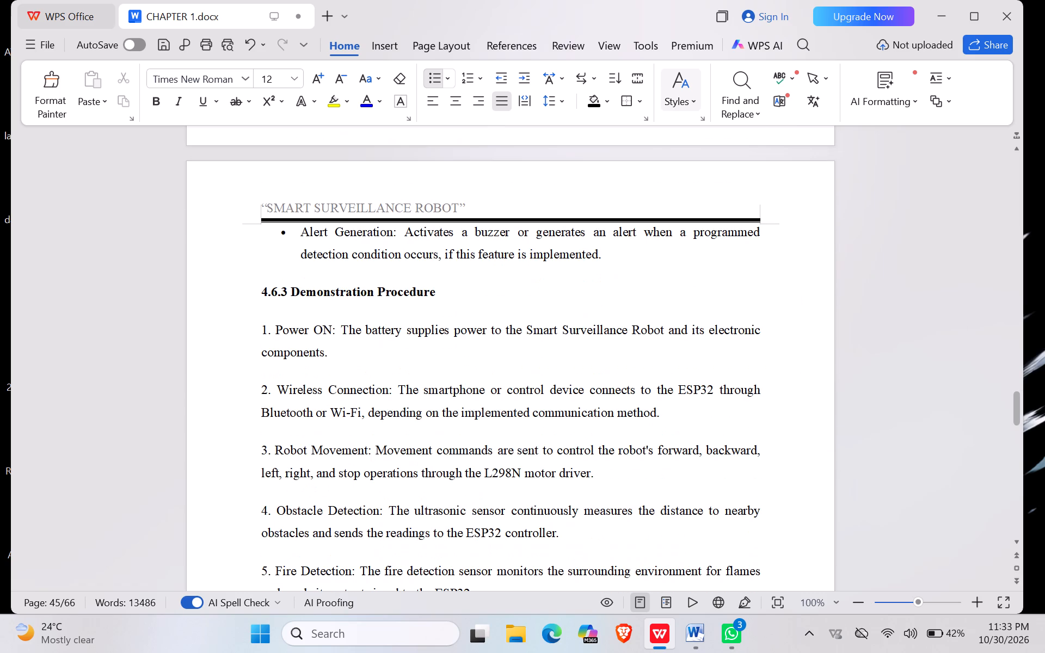
pyautogui.click(632, 257)
pyautogui.moveTo(616, 256); pyautogui.dragTo(303, 225)
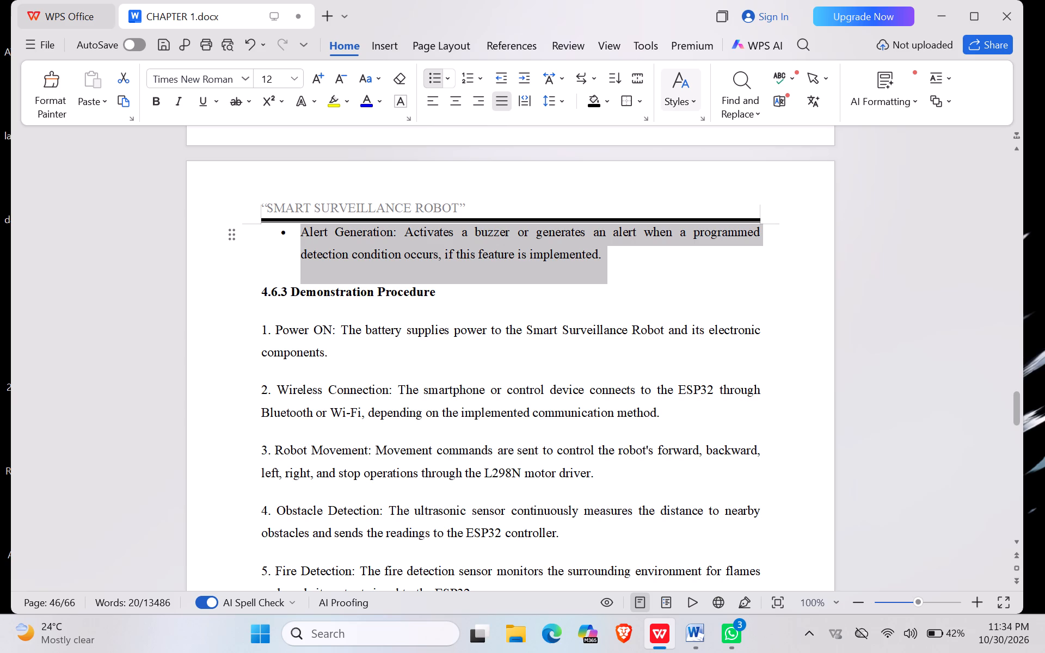
pyautogui.moveTo(303, 225); pyautogui.dragTo(300, 226)
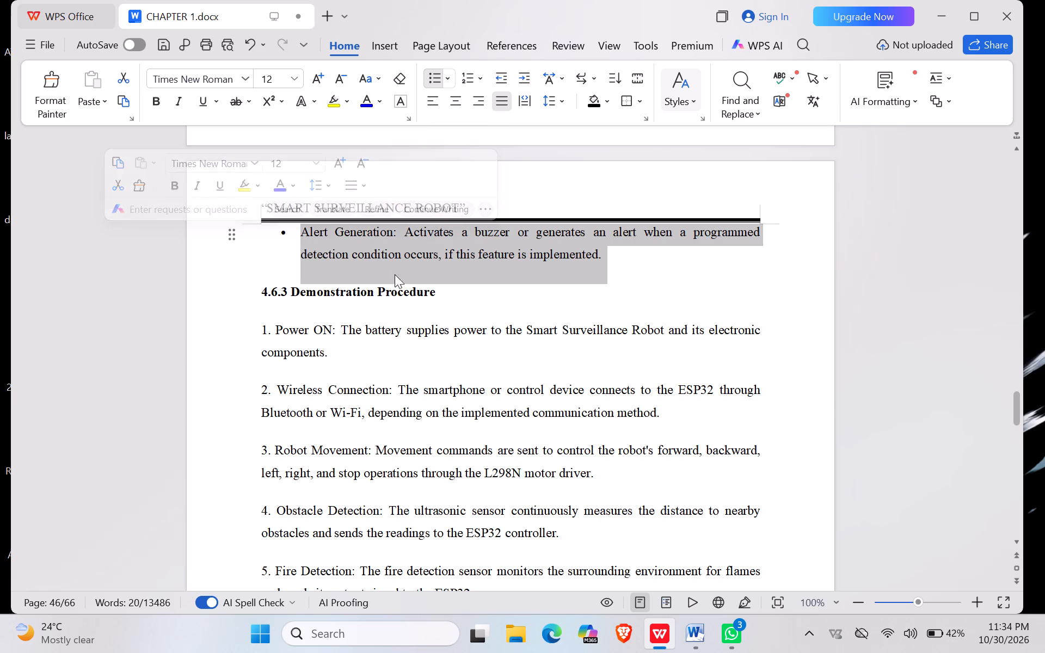
# Insert four blank lines above the CHAPTER 5 heading so that the chapter starts on a new page.
pyautogui.click(458, 308)
pyautogui.scroll(-1, 458, 308)
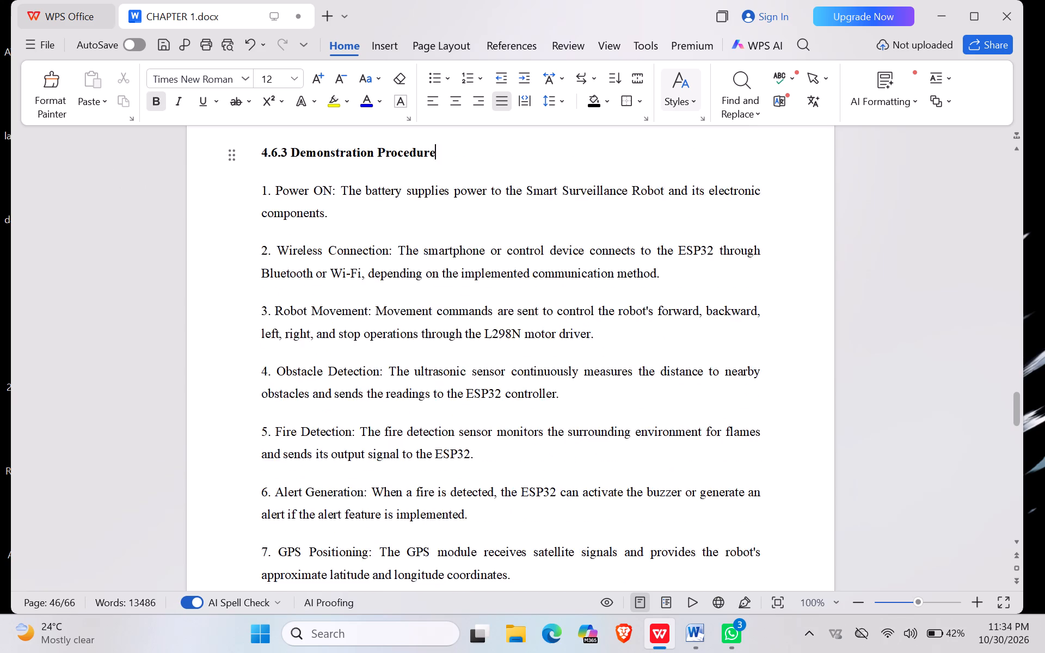
pyautogui.scroll(-2, 458, 308)
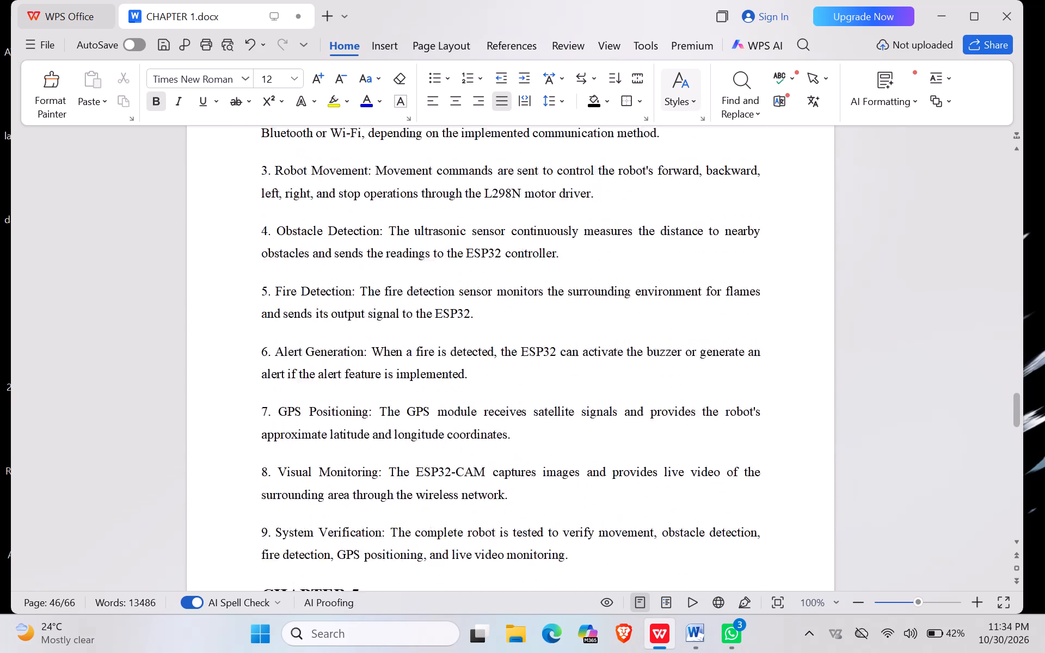
pyautogui.scroll(-2, 458, 304)
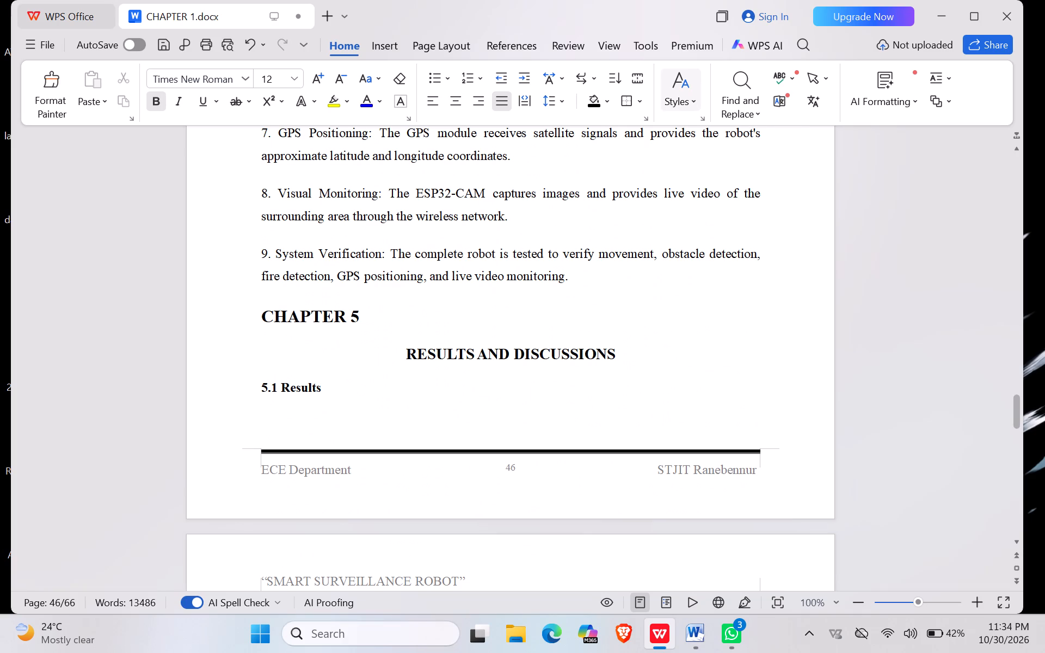
pyautogui.click(256, 318)
pyautogui.press('Return')
pyautogui.press('Return')
pyautogui.press('Return')
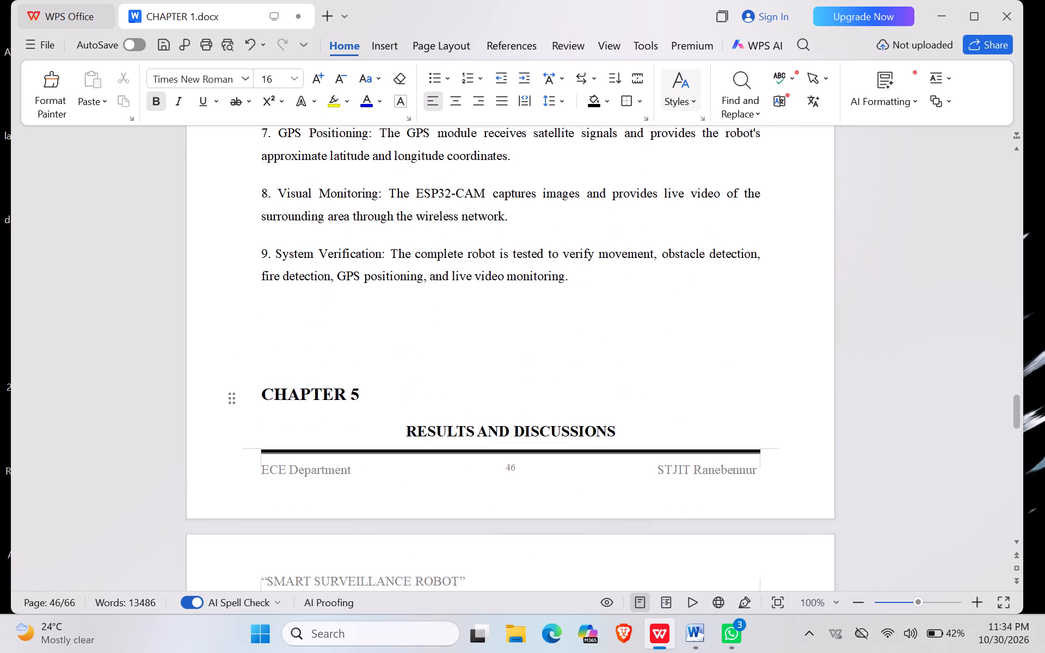
pyautogui.press('Return')
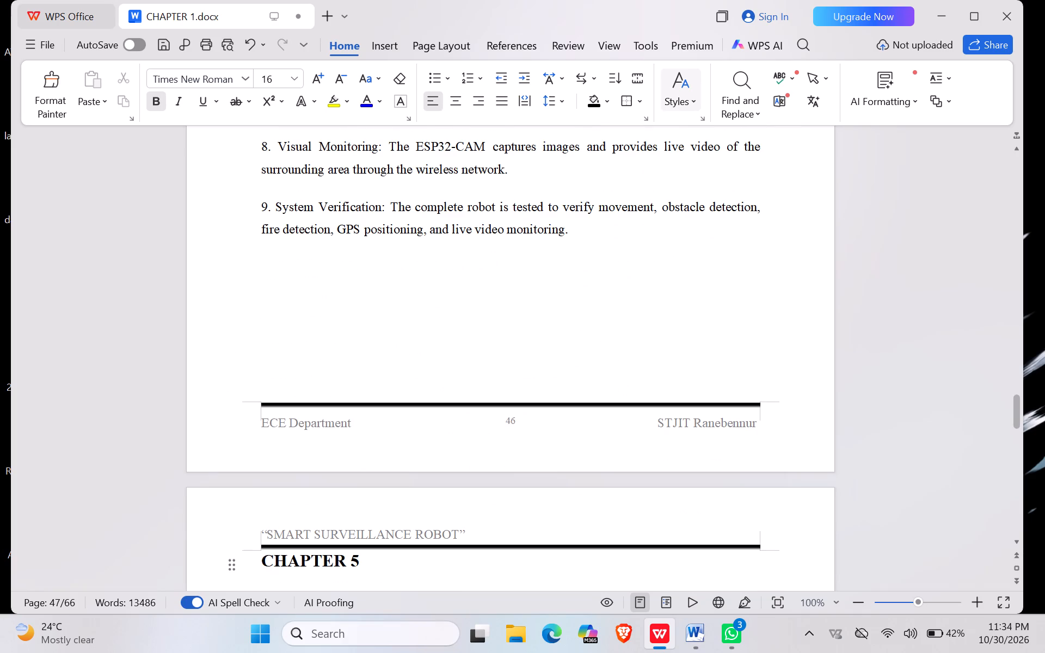
# Replace the flagged word functionalit in section 5.1 Results with the dictionary suggestion functionalist.
pyautogui.scroll(-3, 388, 453)
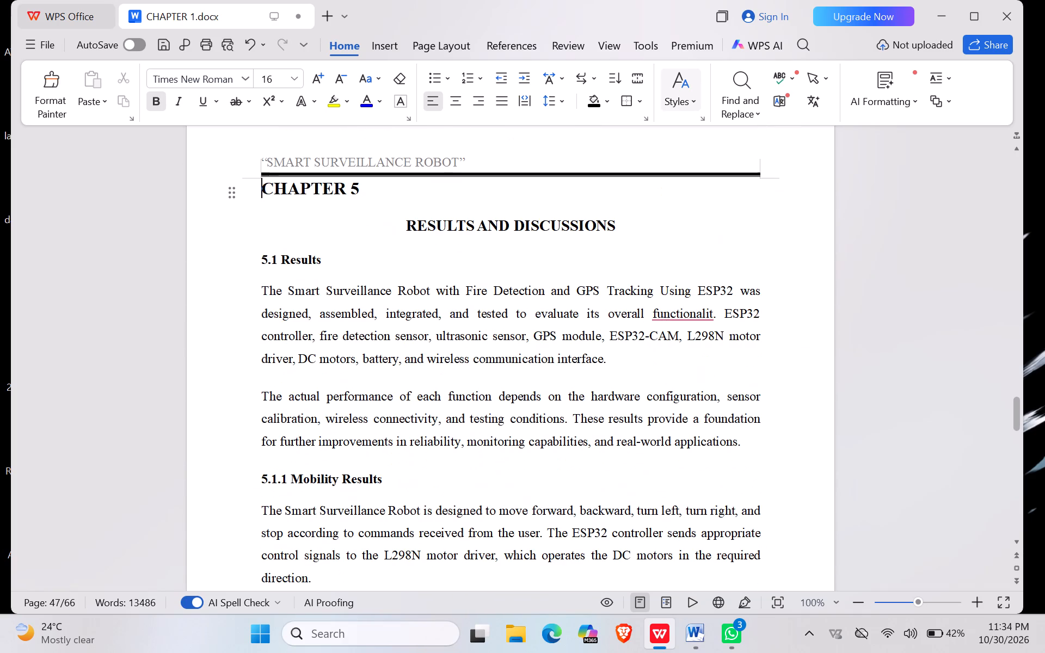
pyautogui.click(677, 318)
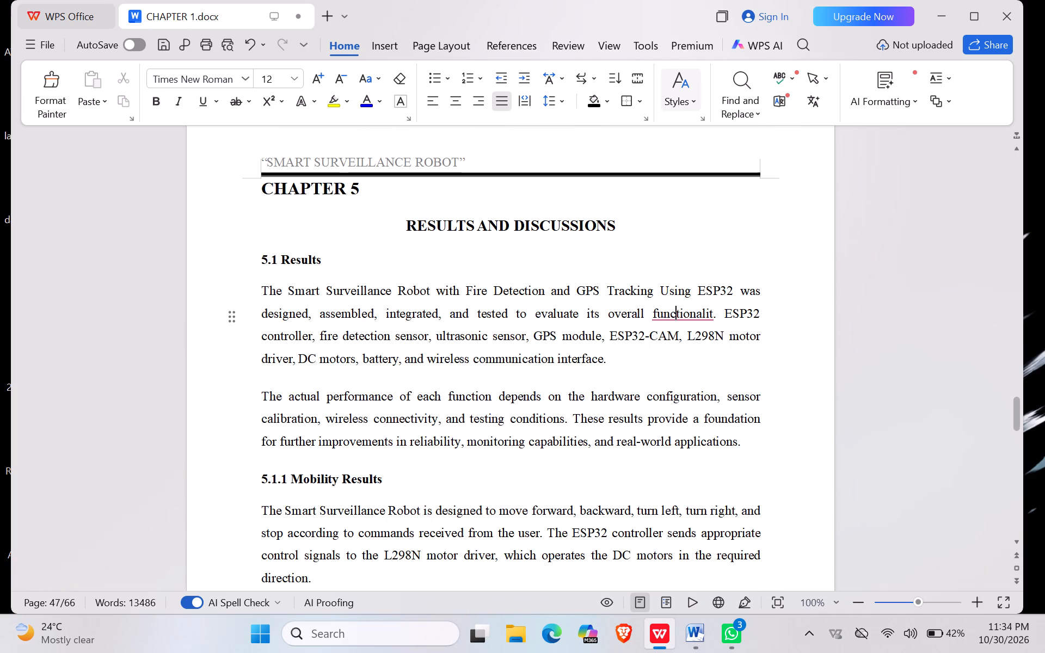
pyautogui.click(710, 389)
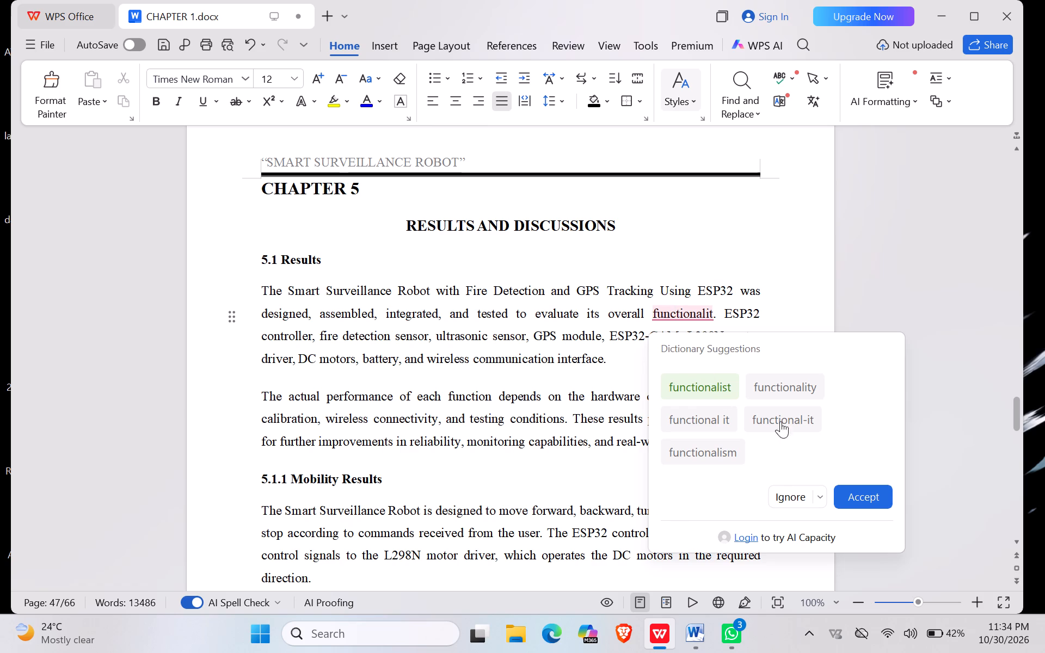
pyautogui.click(859, 501)
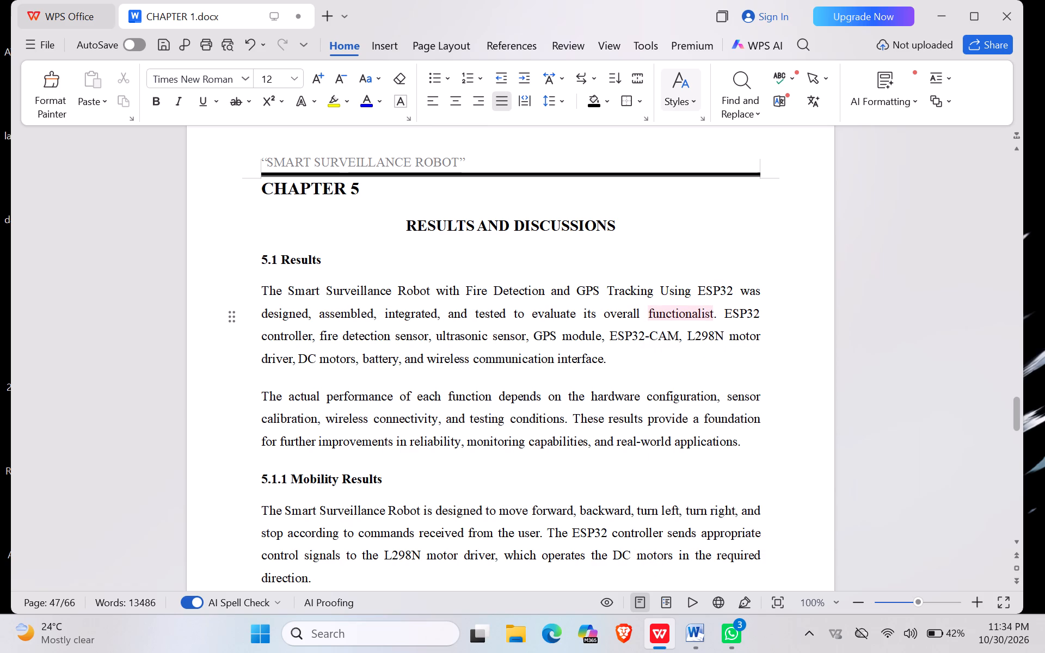
# Review sections 5.1 to 5.1.2 and the Detection Performance table for layout and spacing problems.
pyautogui.scroll(-2, 458, 416)
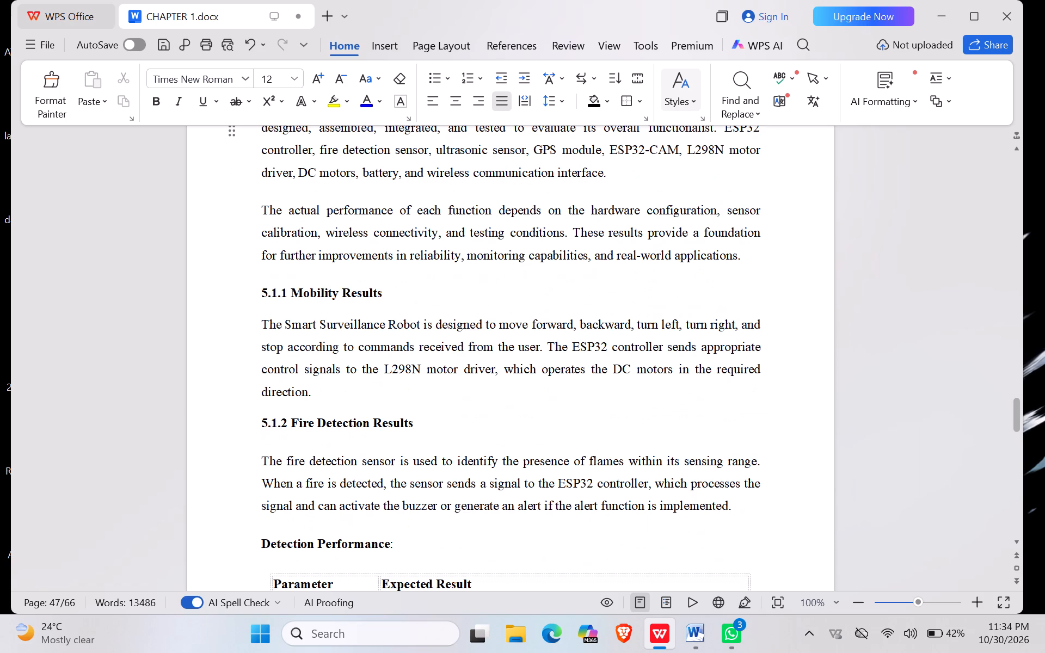
pyautogui.scroll(-2, 458, 416)
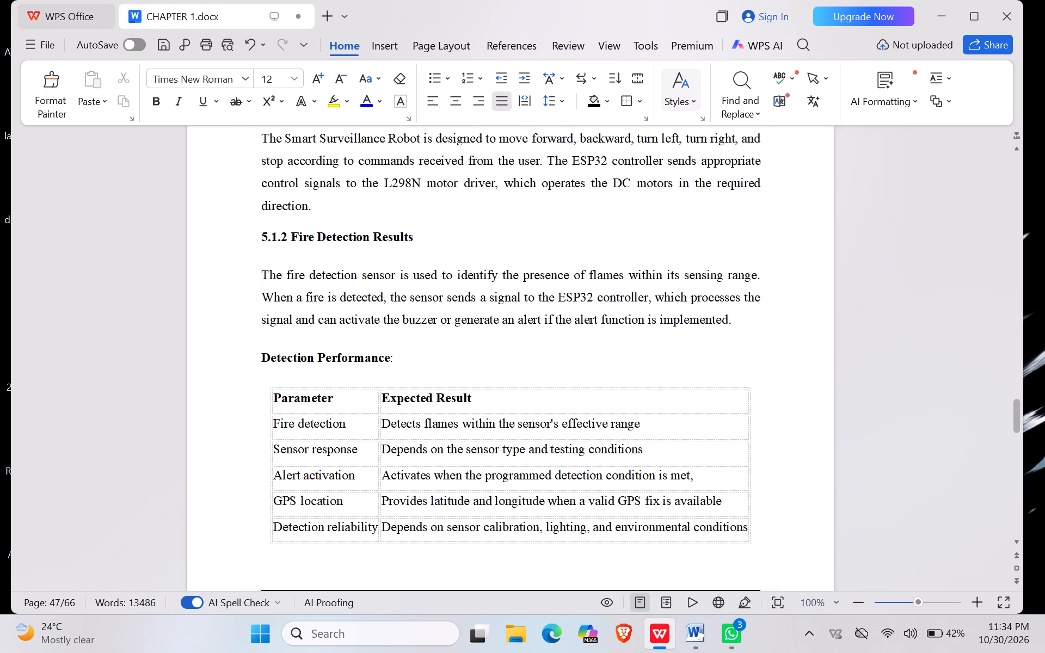
pyautogui.scroll(-1, 458, 416)
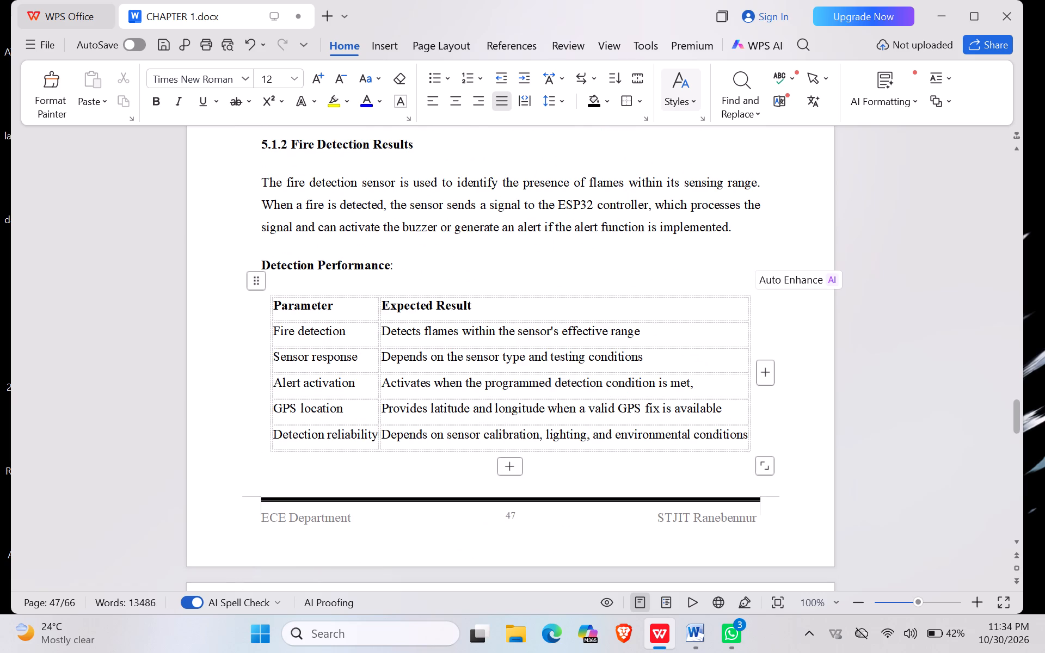
pyautogui.click(256, 325)
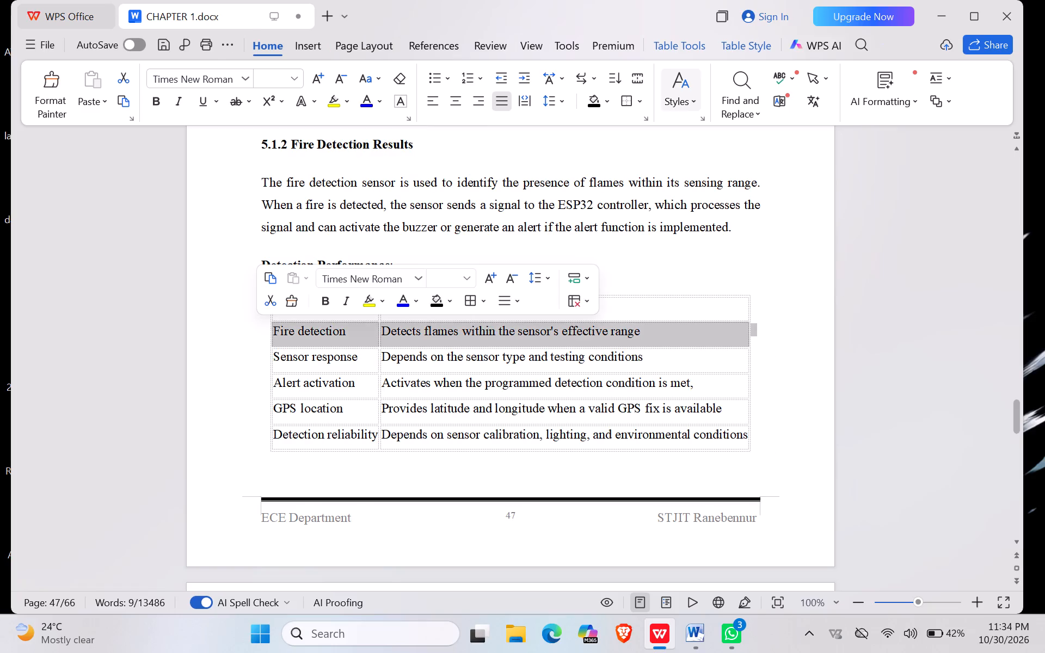
pyautogui.click(220, 298)
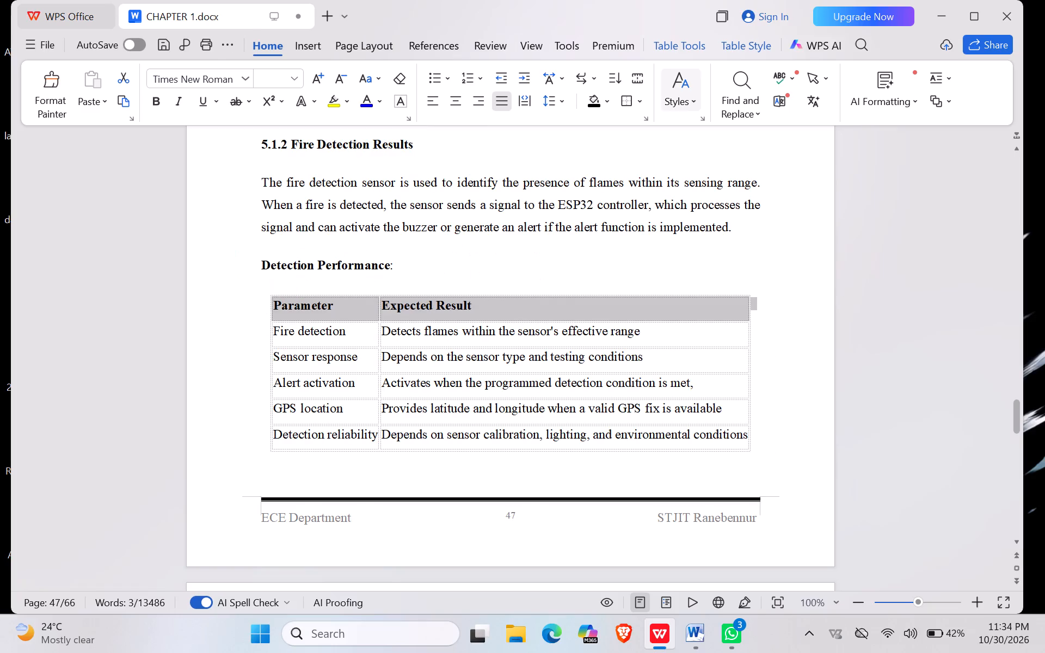
pyautogui.click(761, 177)
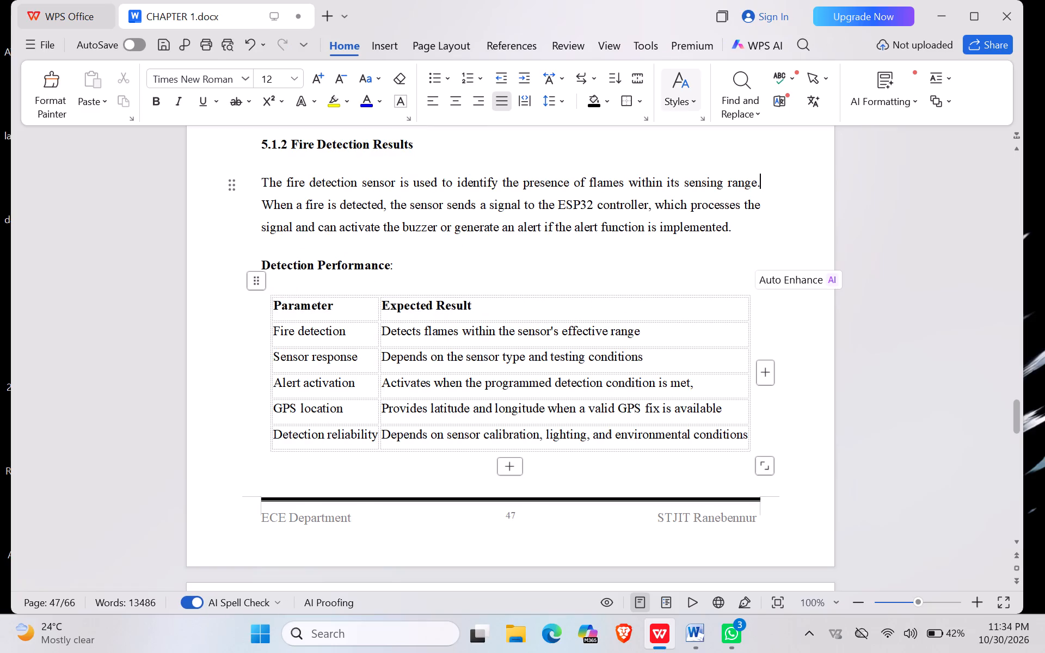
# Delete the blank line between the Figure 5.1.2 caption and the 5.1.3 GPS Positioning Results heading.
pyautogui.scroll(-2, 392, 377)
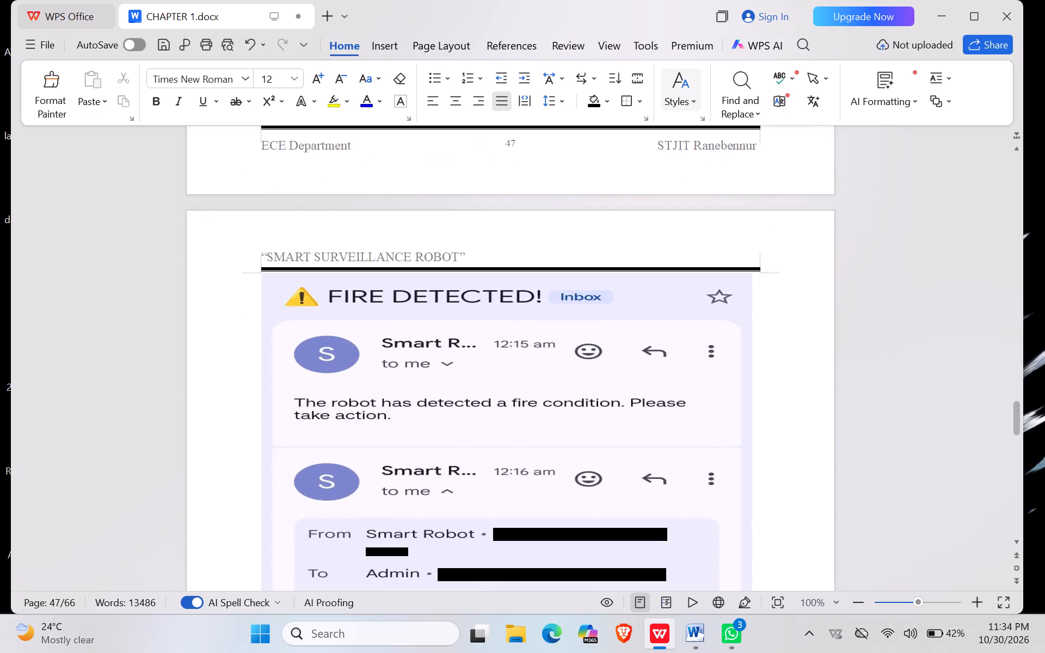
pyautogui.scroll(-1, 392, 377)
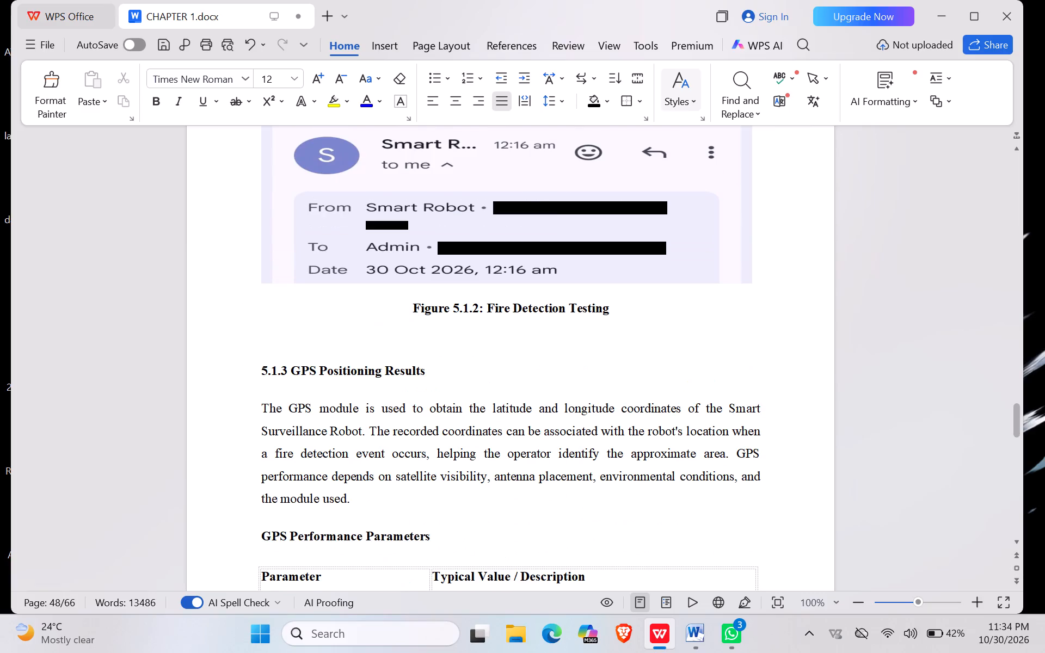
pyautogui.scroll(3, 318, 309)
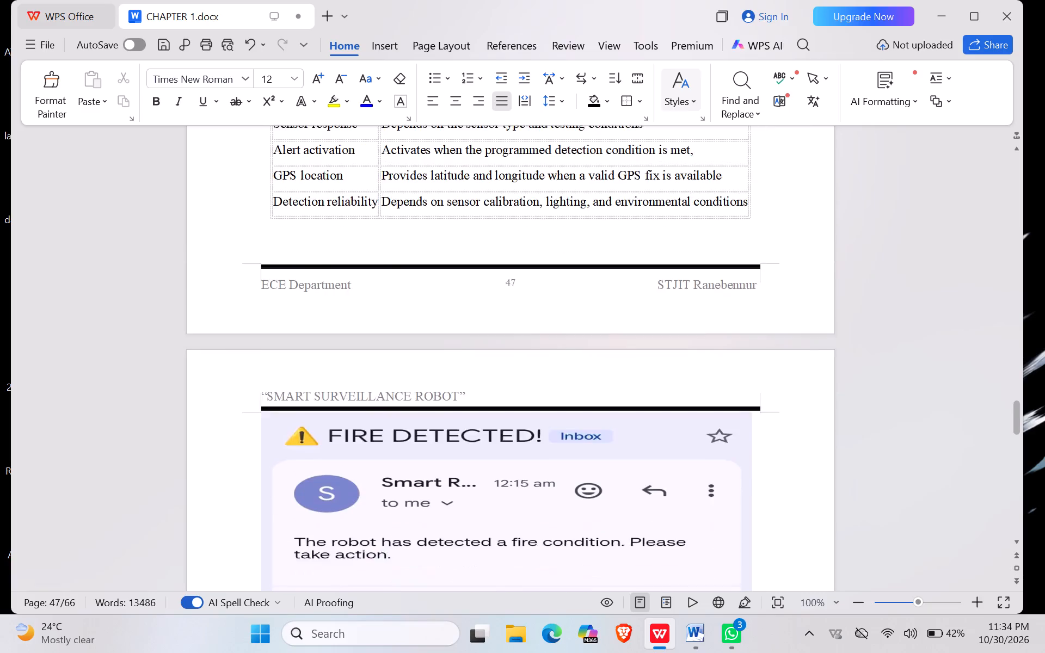
pyautogui.scroll(1, 318, 309)
pyautogui.hscroll(1, 318, 309)
pyautogui.scroll(-1, 318, 309)
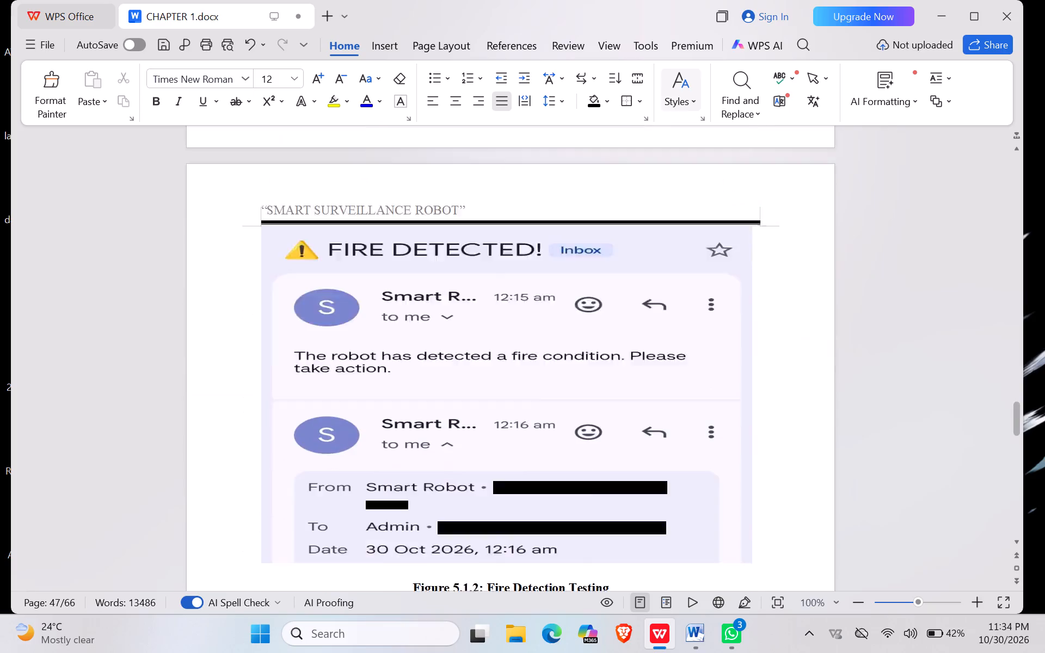
pyautogui.scroll(-2, 318, 309)
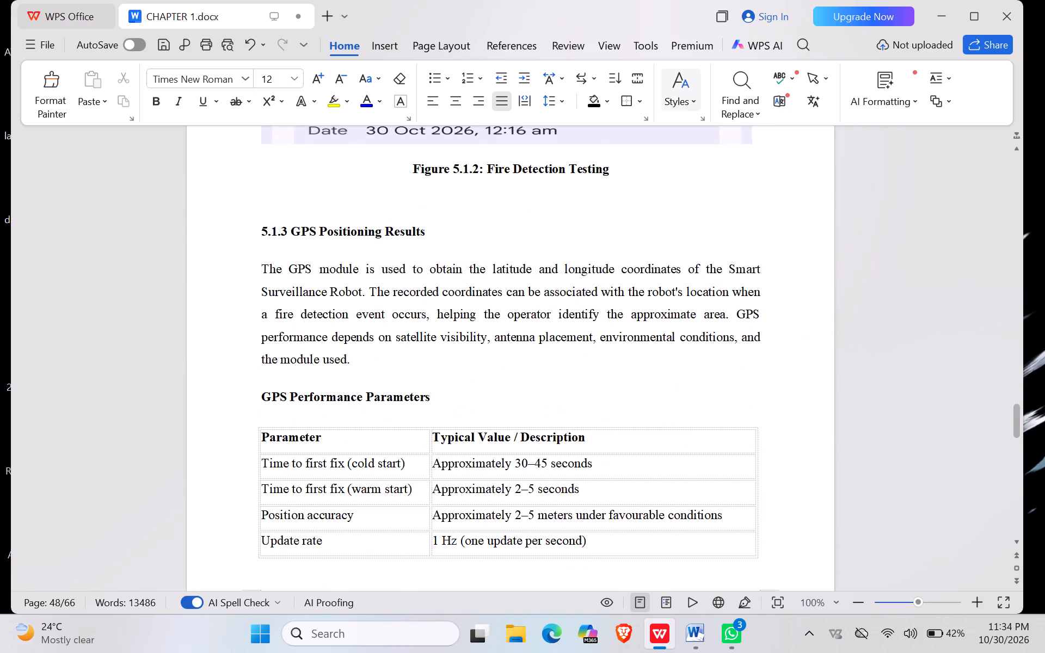
pyautogui.click(262, 232)
pyautogui.press('BackSpace')
# Check the tables, pictures, captions and page breaks from section 5.1.3 through 5.1.7 Power Performance Results.
pyautogui.scroll(-1, 321, 368)
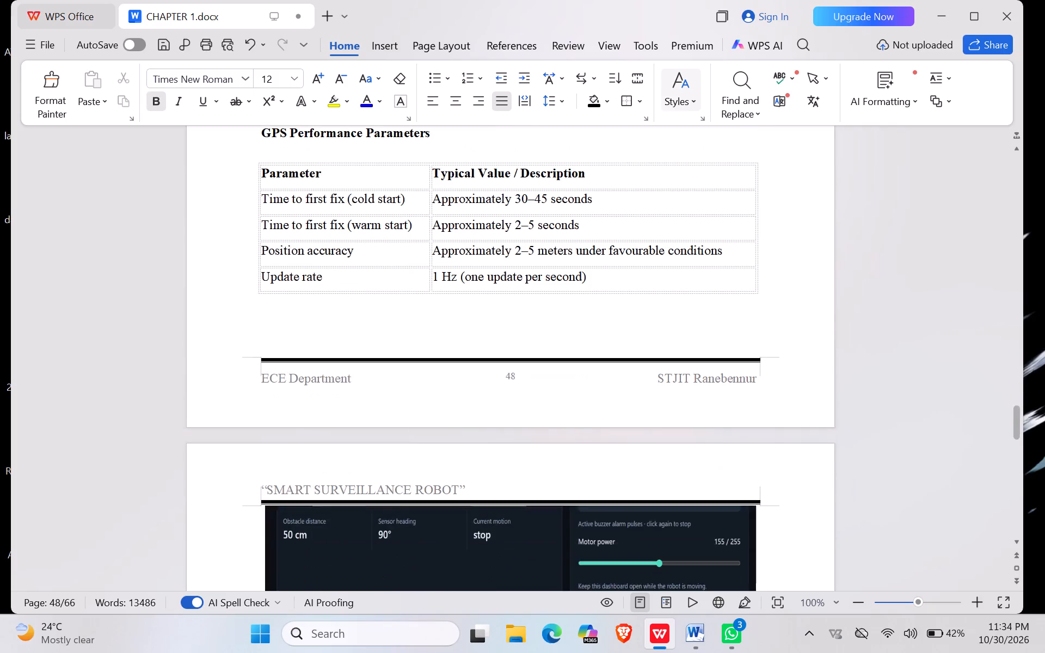
pyautogui.scroll(-3, 321, 368)
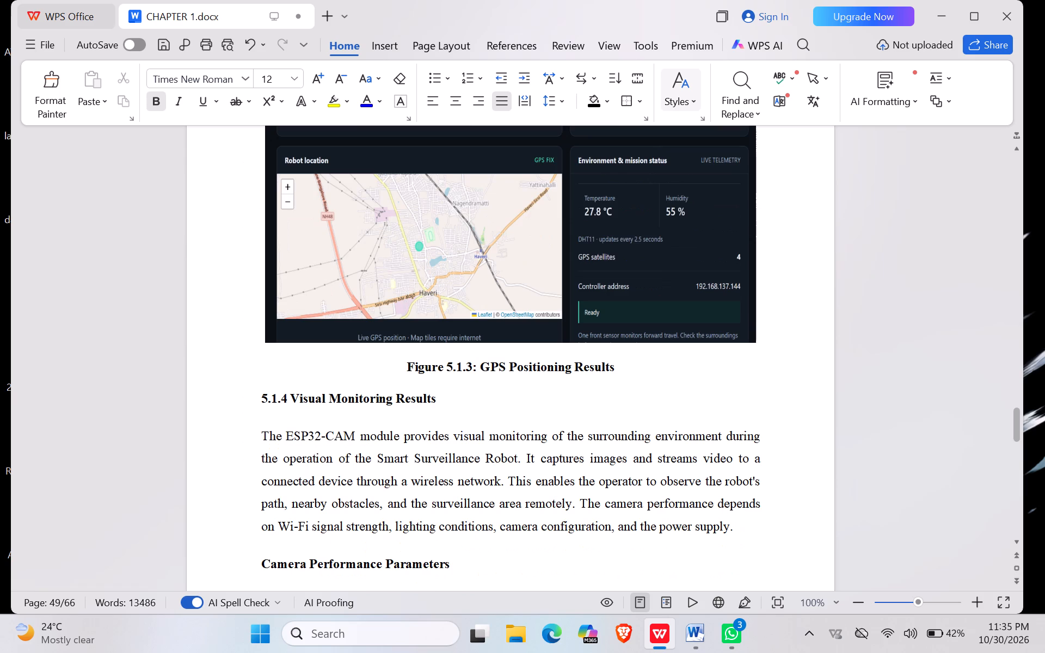
pyautogui.scroll(-2, 321, 368)
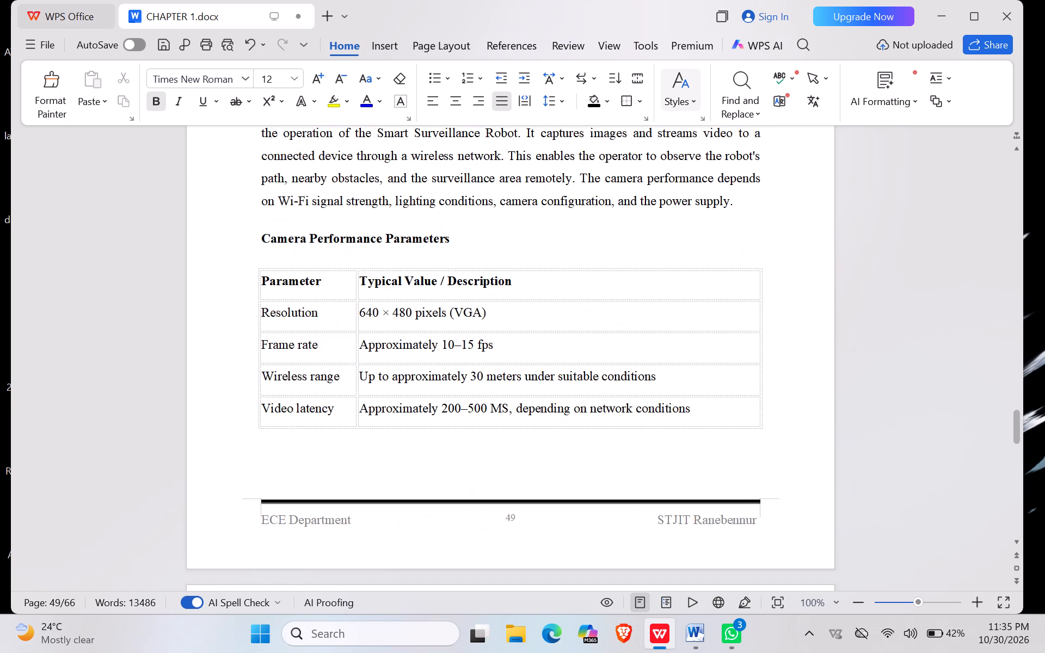
pyautogui.scroll(-4, 321, 368)
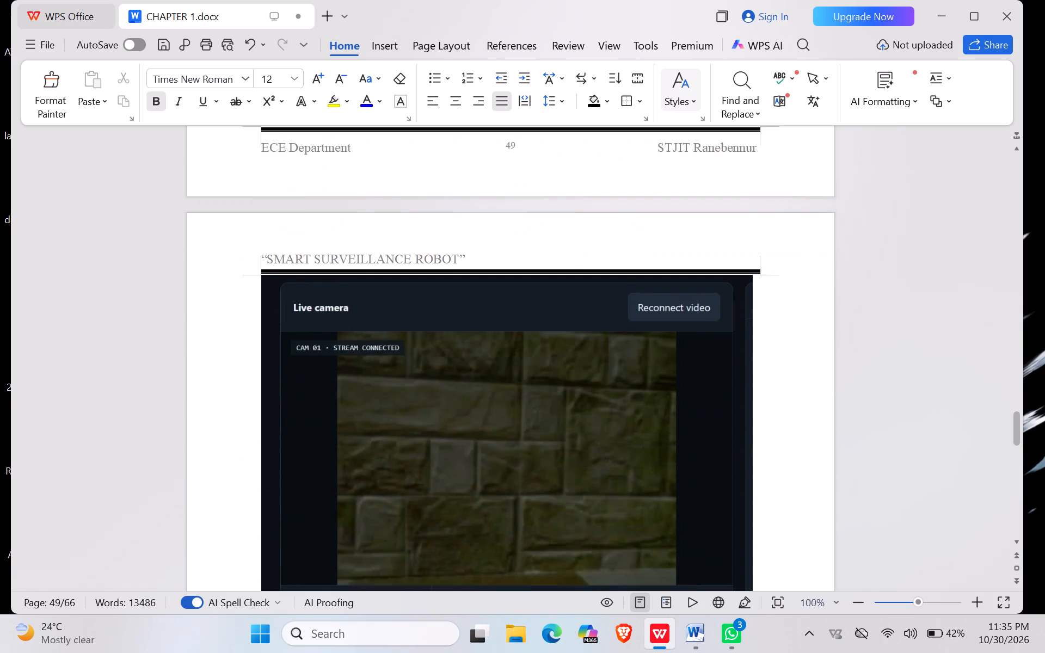
pyautogui.scroll(-2, 321, 368)
pyautogui.scroll(1, 321, 368)
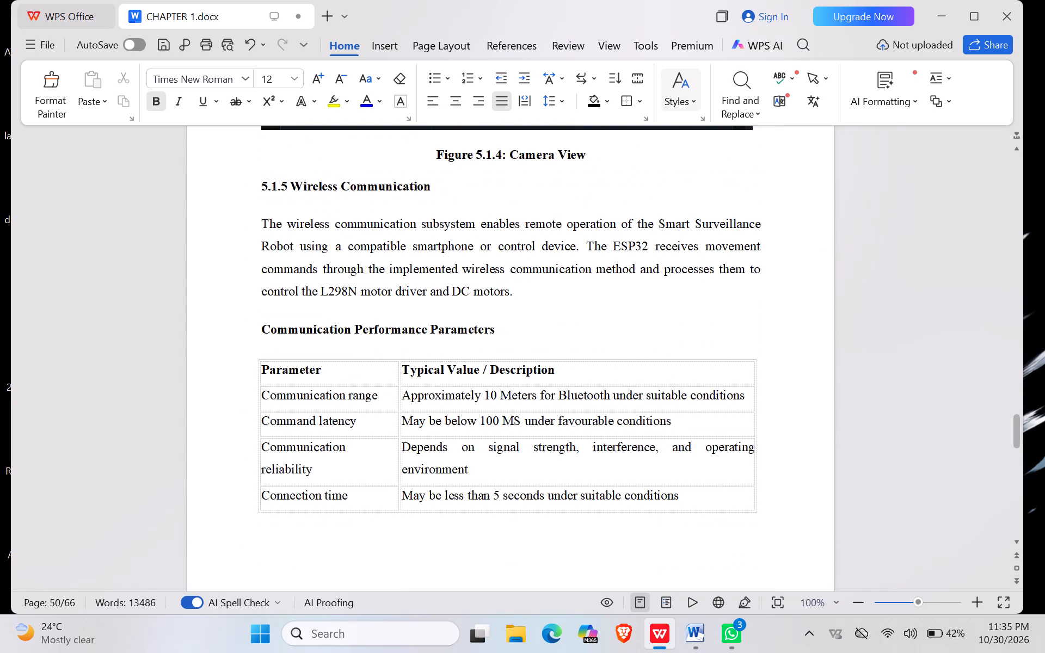
pyautogui.scroll(2, 321, 368)
pyautogui.scroll(-1, 321, 368)
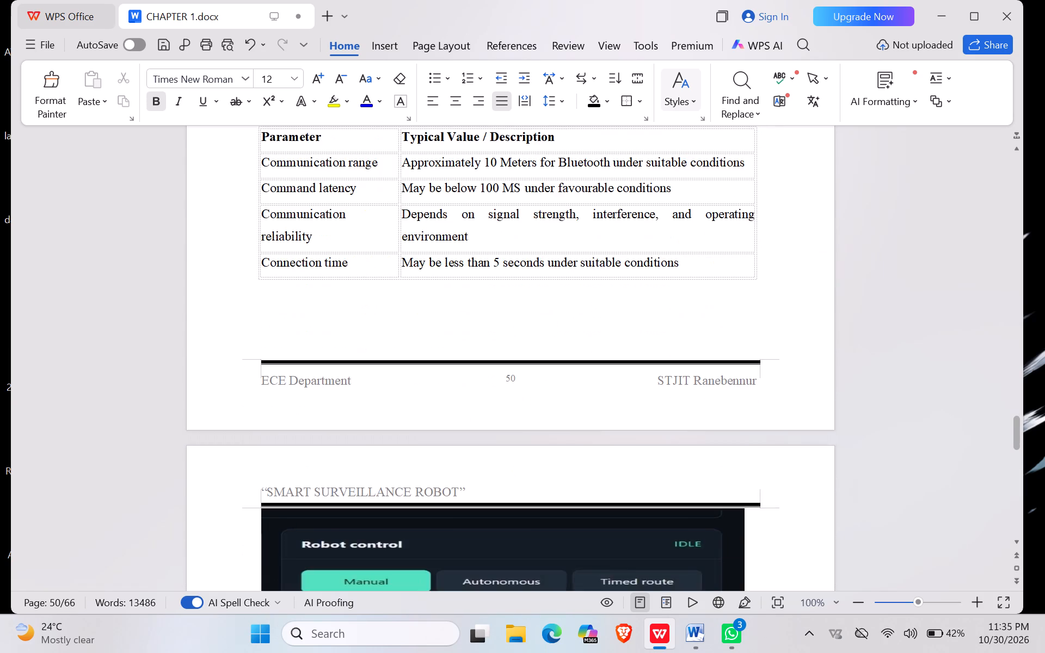
pyautogui.scroll(-3, 321, 368)
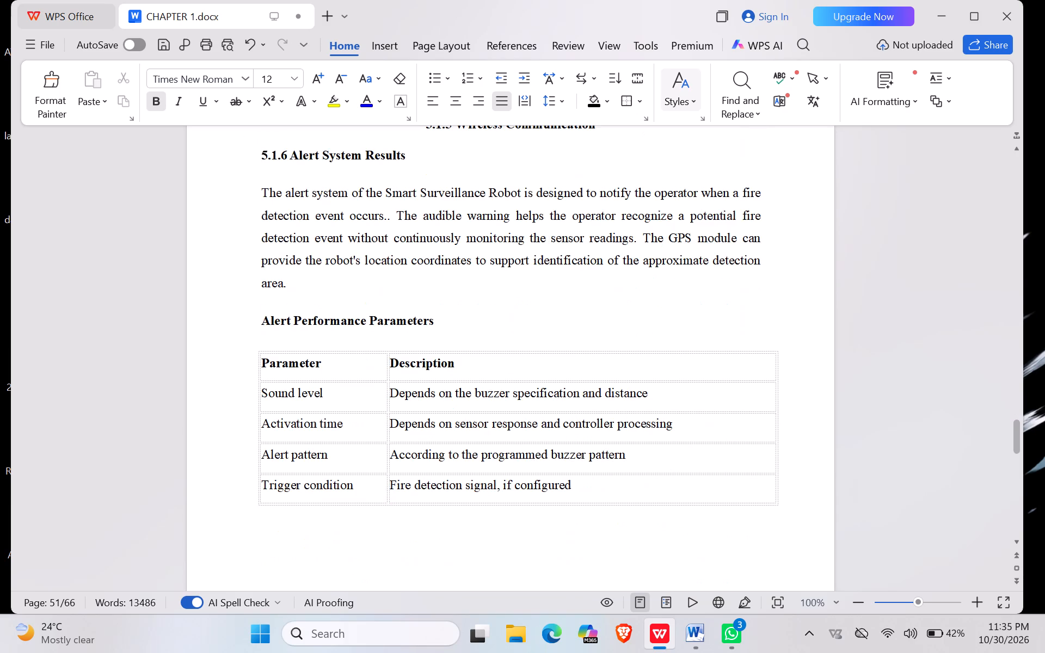
pyautogui.scroll(-3, 321, 368)
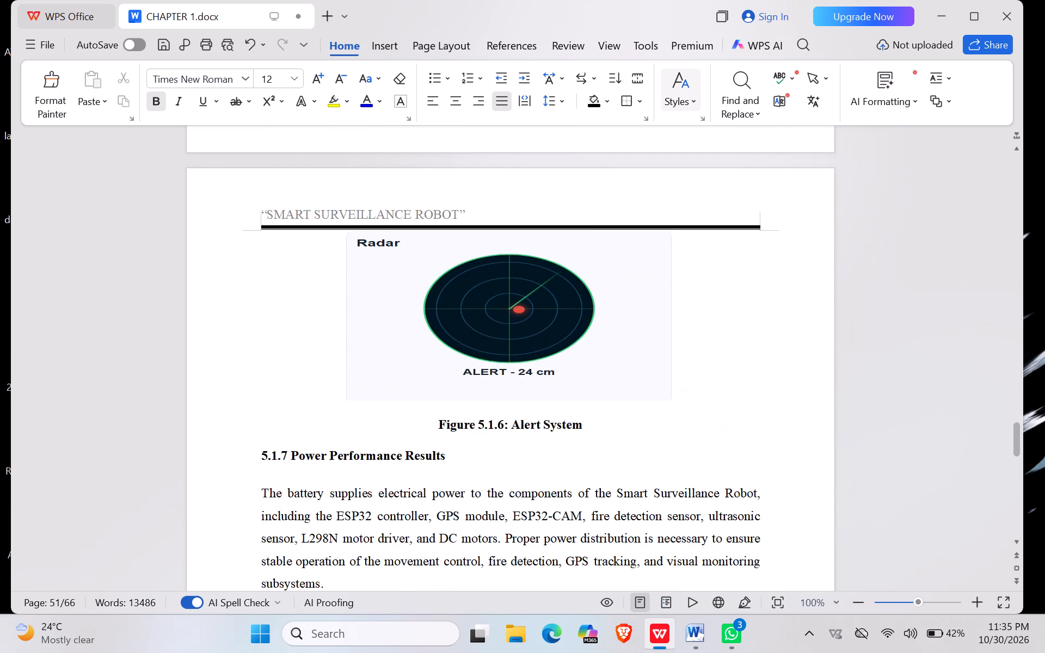
pyautogui.scroll(-3, 321, 368)
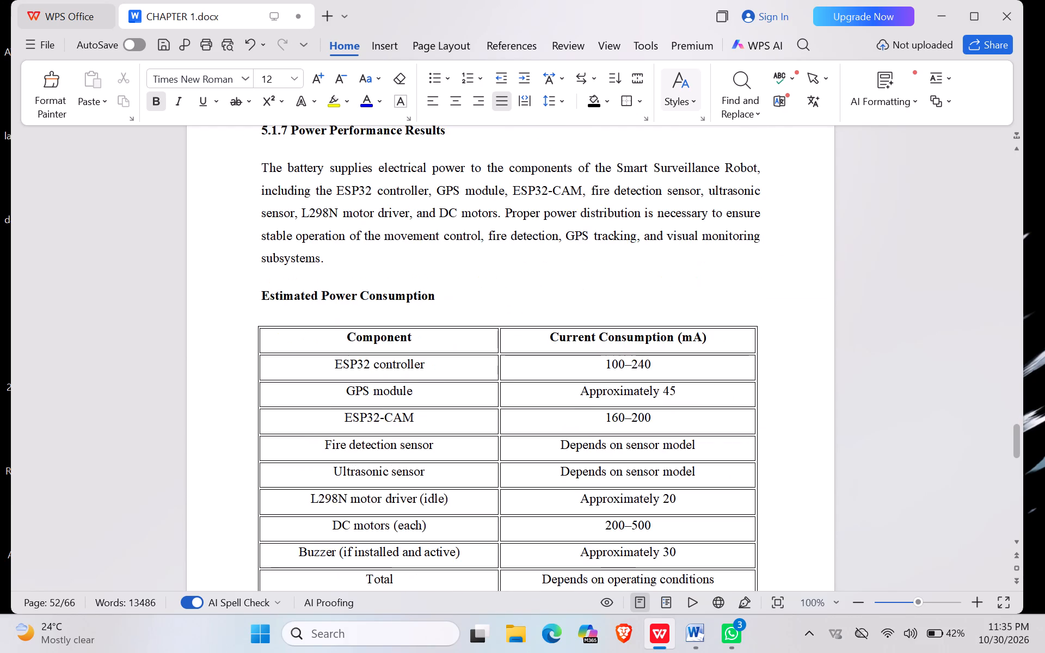
# Insert two blank lines above the Battery Life heading so that it starts on the next page with its bullets.
pyautogui.scroll(-2, 321, 368)
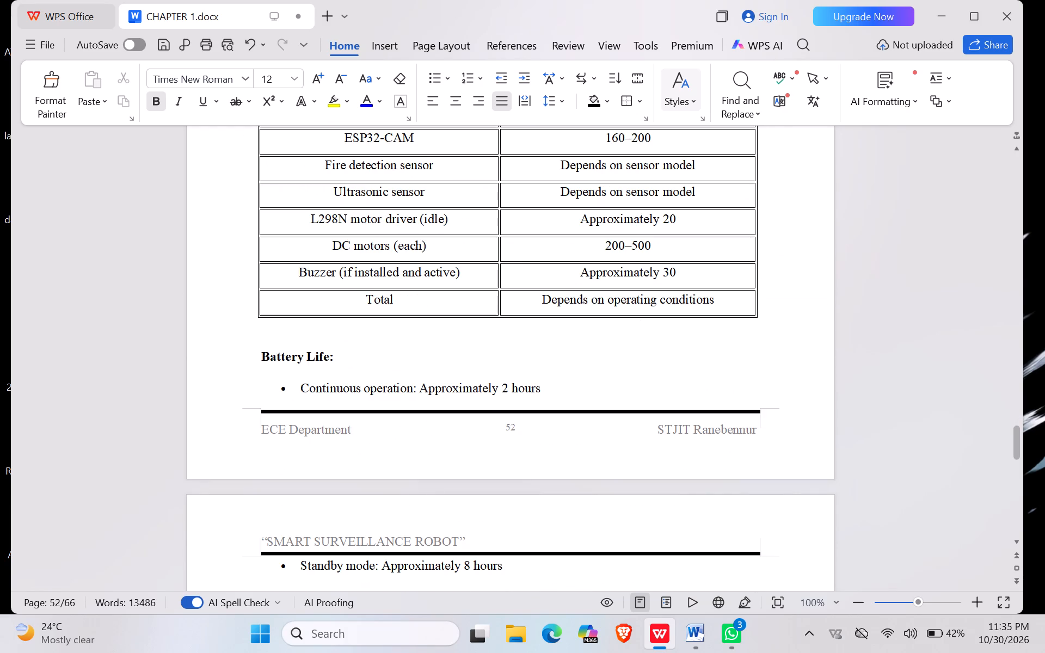
pyautogui.click(263, 358)
pyautogui.press('Return')
pyautogui.press('Return')
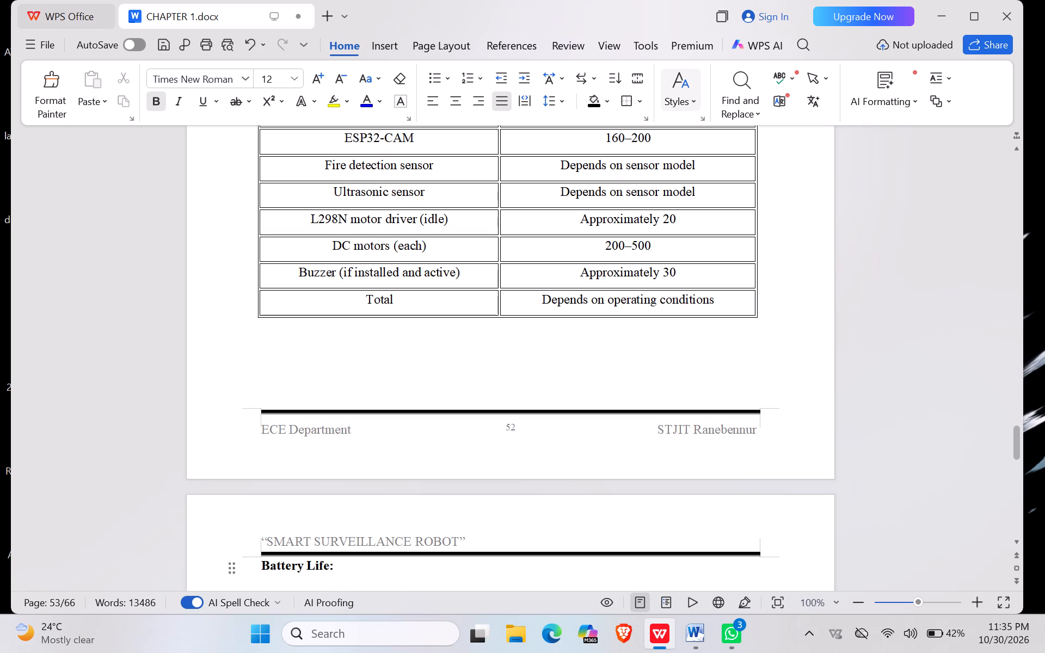
# Check the start of section 5.2 below the Battery Life list and save the document.
pyautogui.scroll(-2, 343, 472)
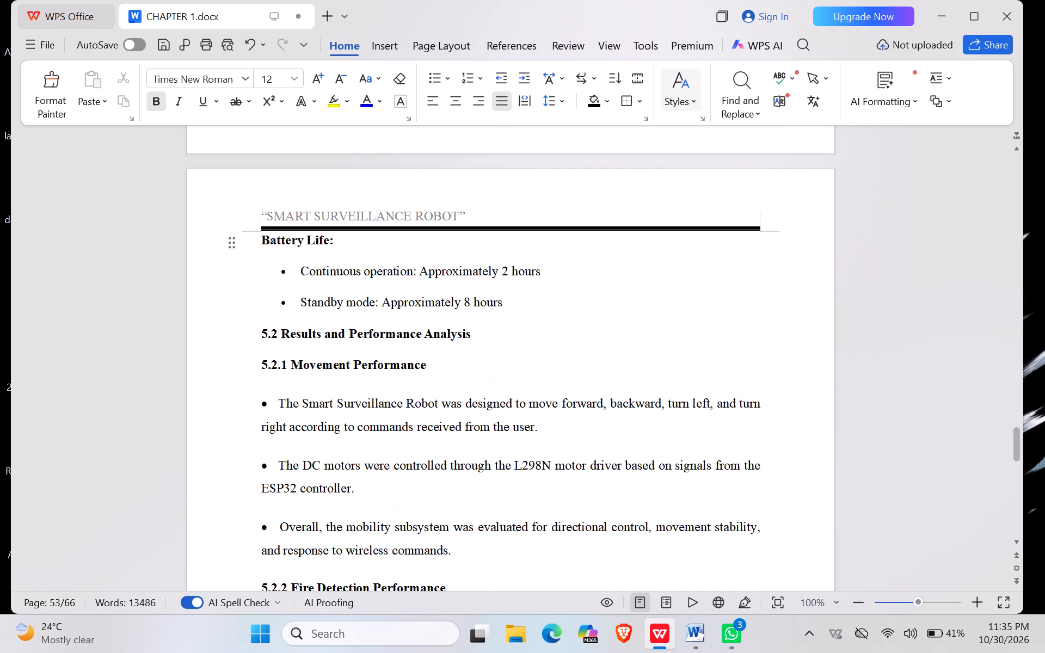
pyautogui.scroll(-1, 343, 472)
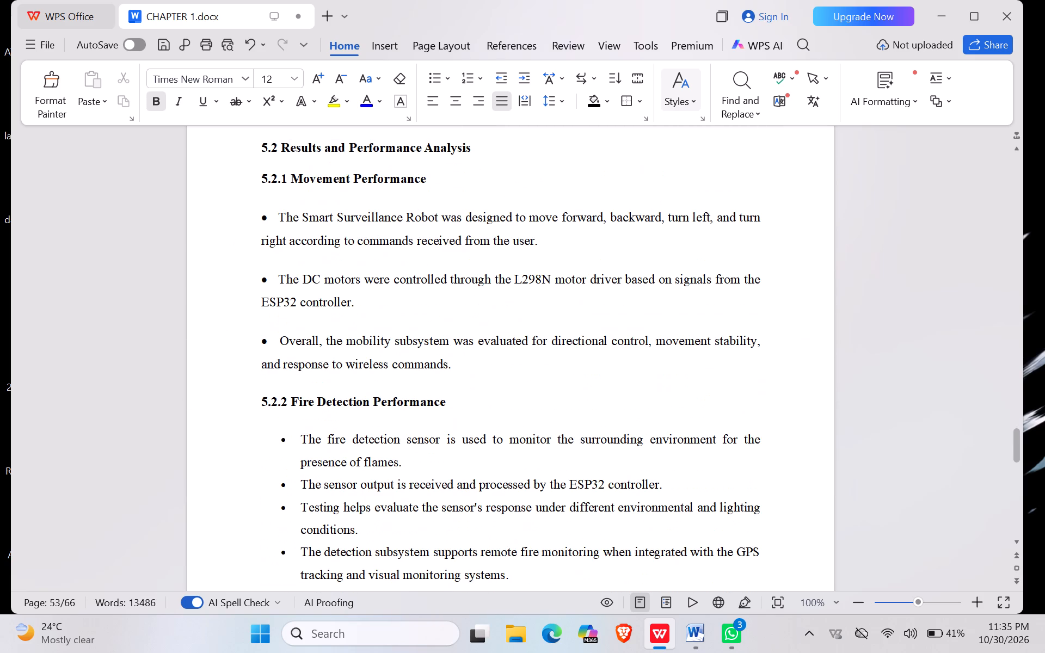
pyautogui.hotkey('ctrl', 's')
pyautogui.hotkey('ctrl', 's')
pyautogui.hotkey('ctrl', 's')
# Shrink the Detection Test Results table's height so that all its rows fit on page 53, and deselect it.
pyautogui.scroll(-4, 343, 472)
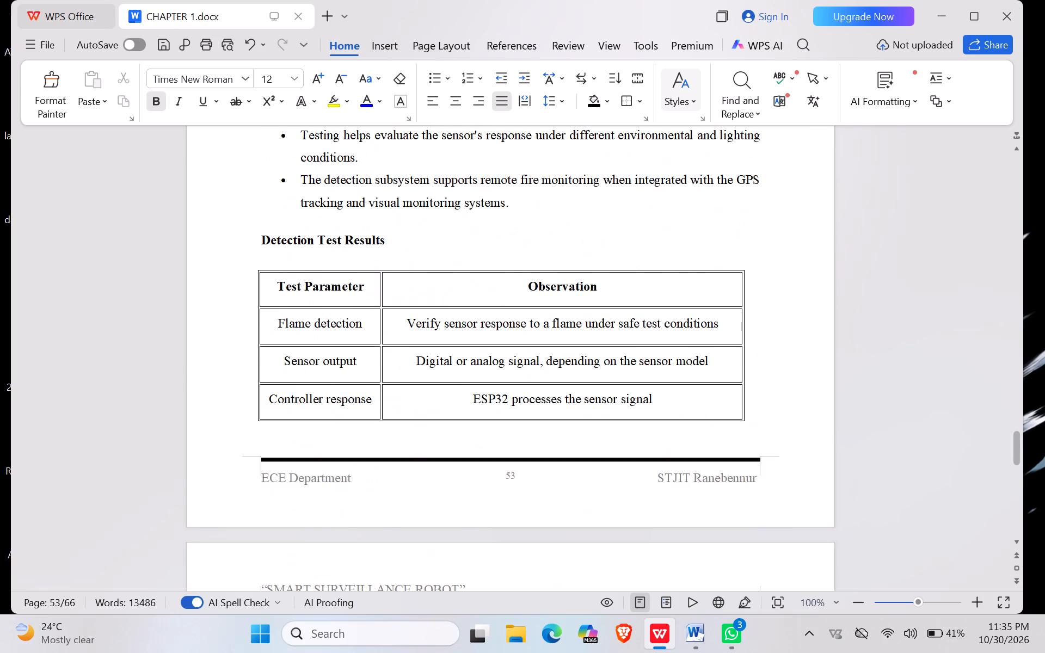
pyautogui.scroll(-1, 343, 472)
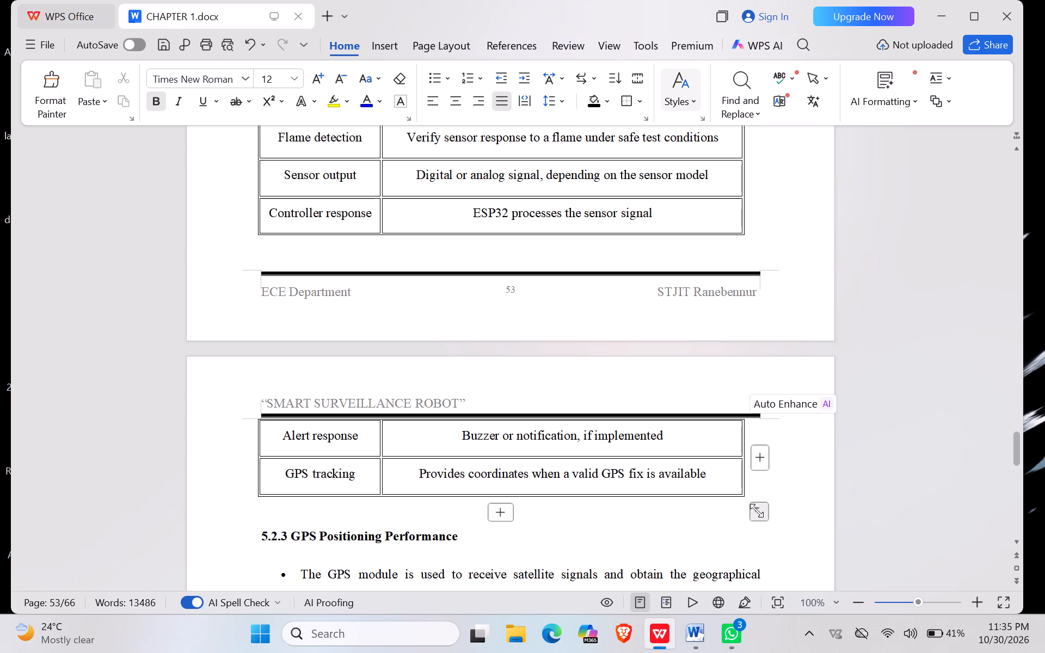
pyautogui.moveTo(757, 510); pyautogui.dragTo(755, 257)
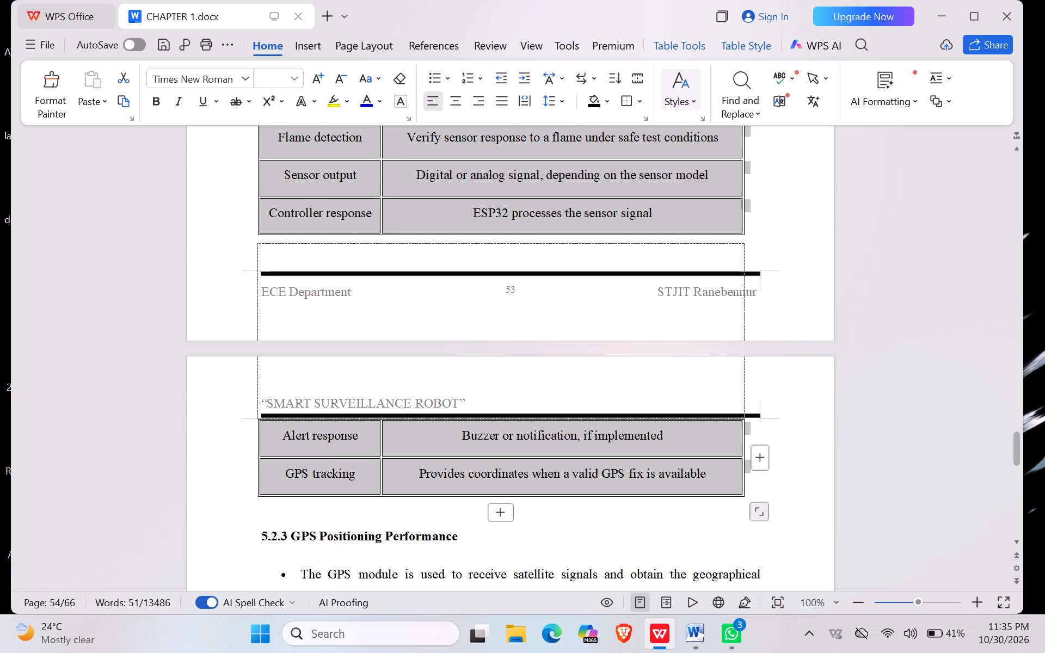
pyautogui.moveTo(755, 257); pyautogui.dragTo(760, 266)
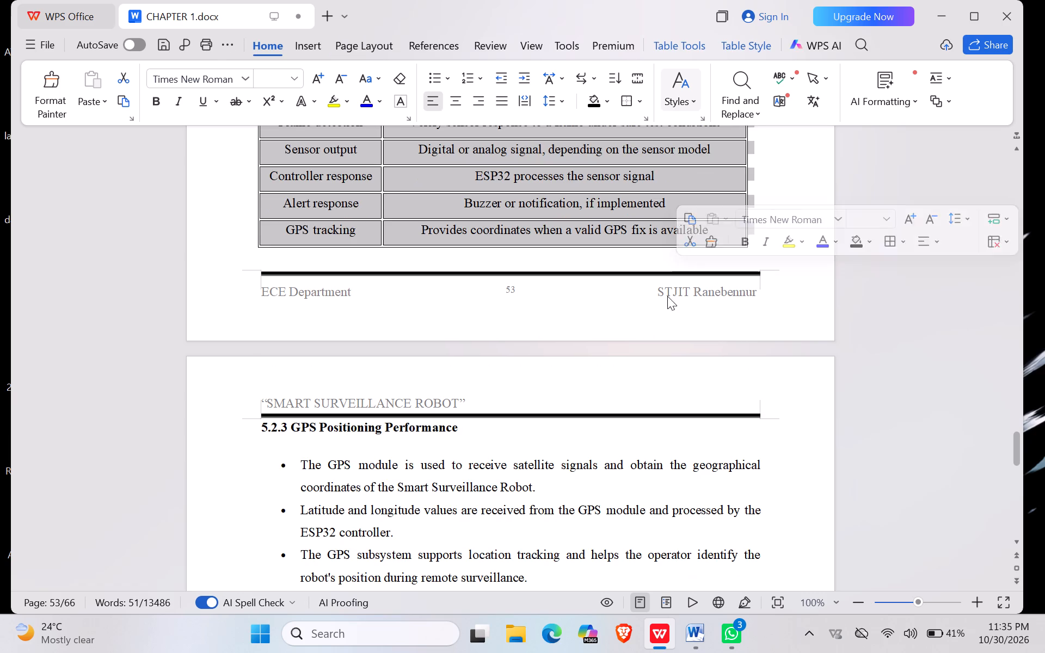
pyautogui.scroll(2, 504, 286)
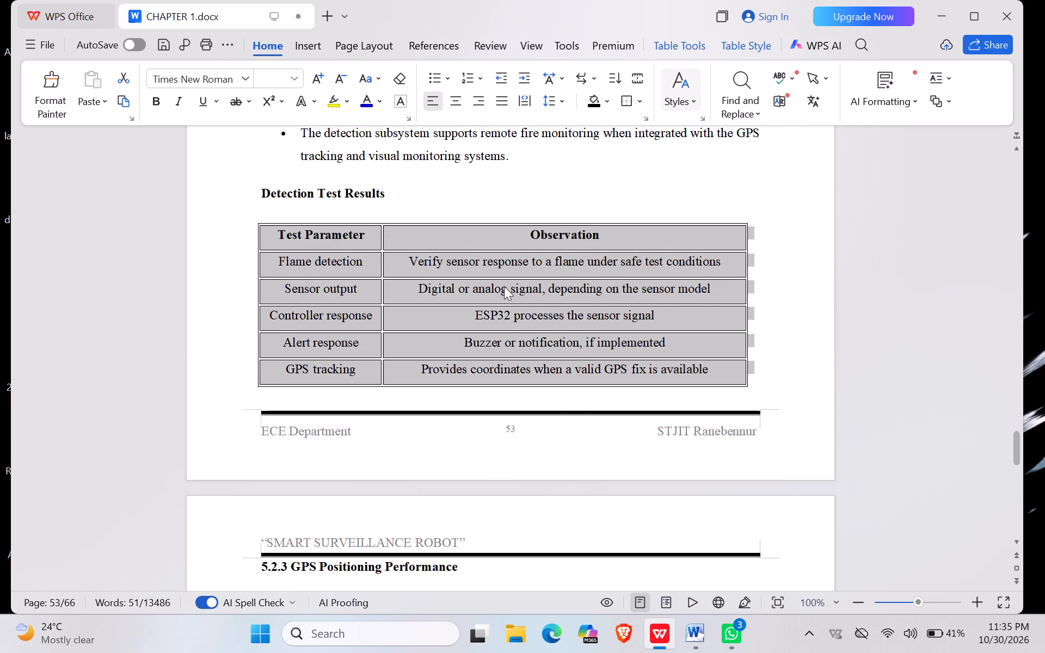
pyautogui.scroll(1, 504, 286)
pyautogui.click(645, 193)
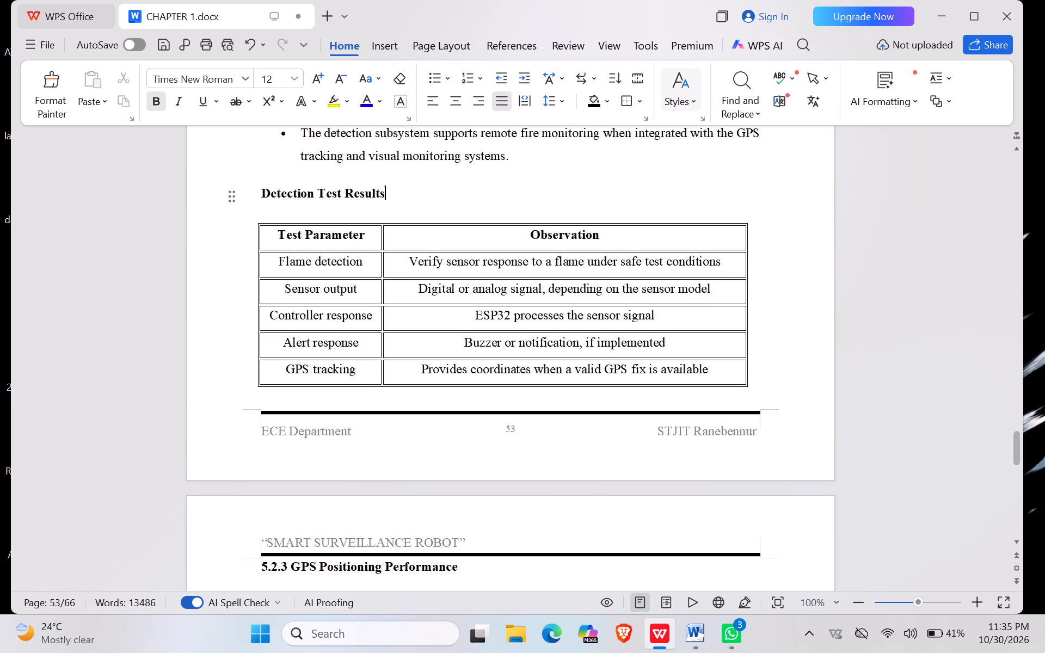
# Save the document with the resized Detection Test Results table.
pyautogui.hotkey('ctrl', 's')
pyautogui.hotkey('ctrl', 's')
pyautogui.hotkey('ctrl', 's')
pyautogui.hotkey('ctrl', 's')
pyautogui.hotkey('ctrl', 's')
pyautogui.hotkey('ctrl', 's')
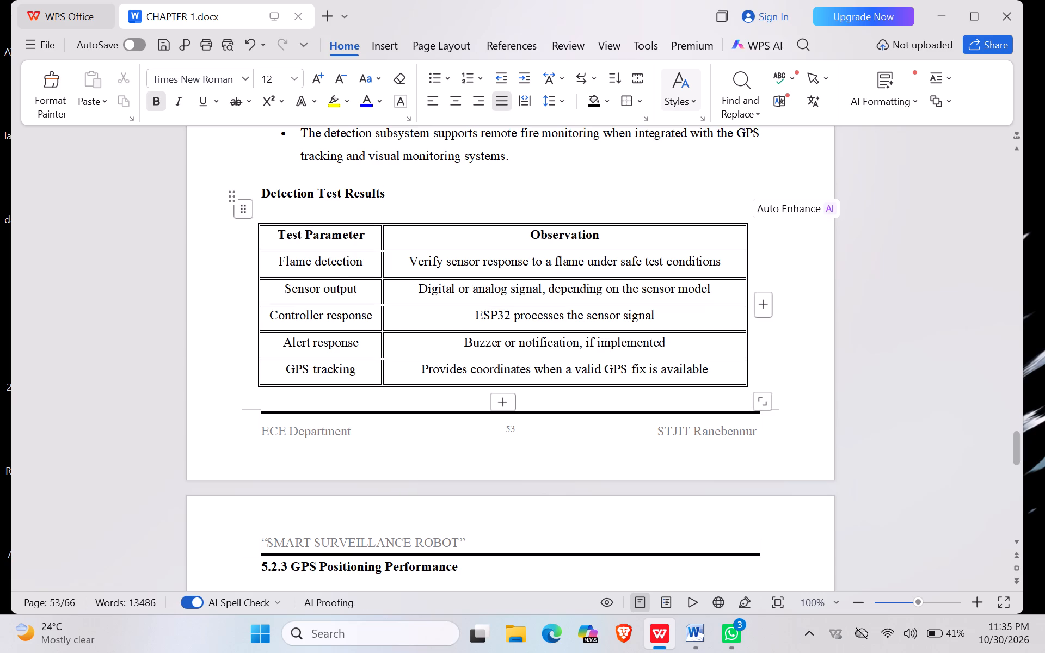
# Delete the bullet about the camera providing visual information from section 5.2.4 ESP32-CAM Performance.
pyautogui.scroll(-3, 563, 395)
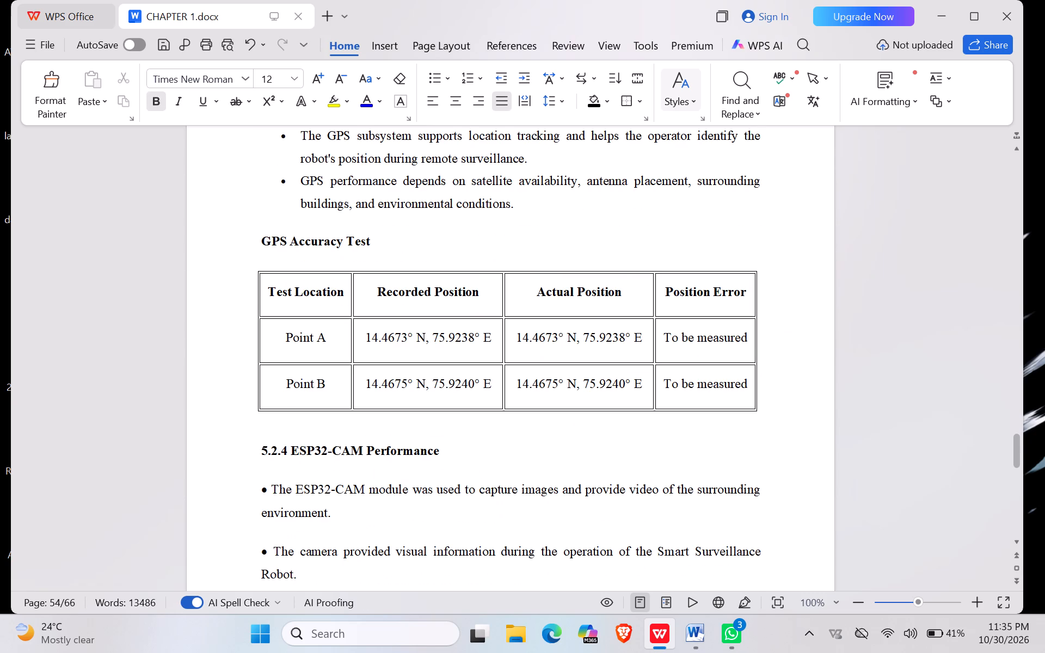
pyautogui.scroll(-4, 563, 395)
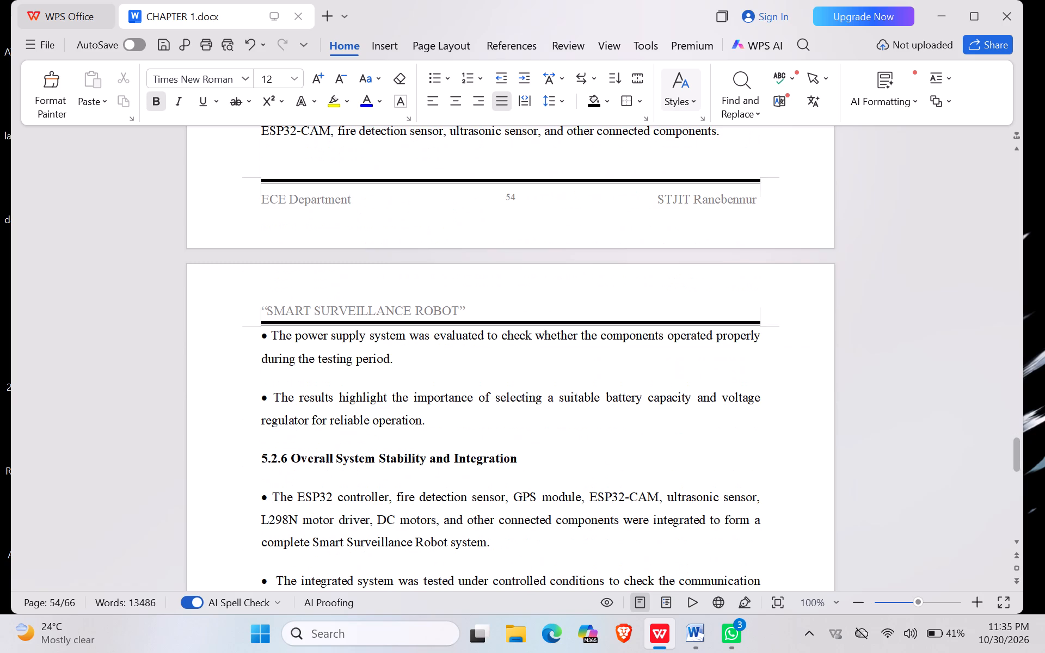
pyautogui.scroll(-1, 563, 395)
pyautogui.scroll(3, 563, 395)
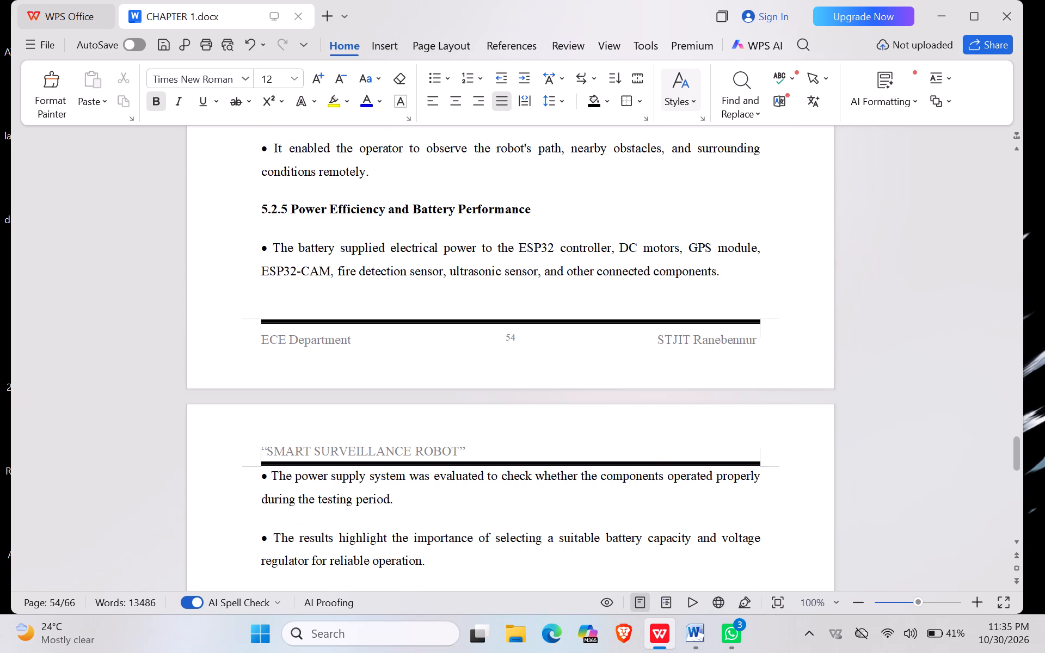
pyautogui.scroll(2, 475, 312)
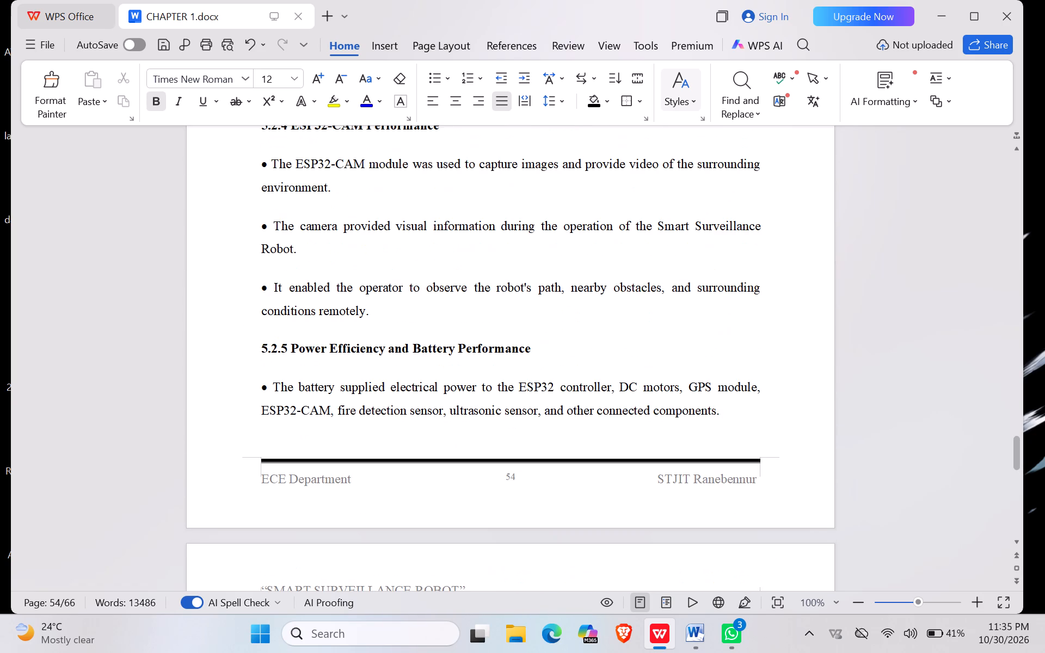
pyautogui.click(323, 253)
pyautogui.moveTo(323, 253); pyautogui.dragTo(224, 224)
pyautogui.press('BackSpace')
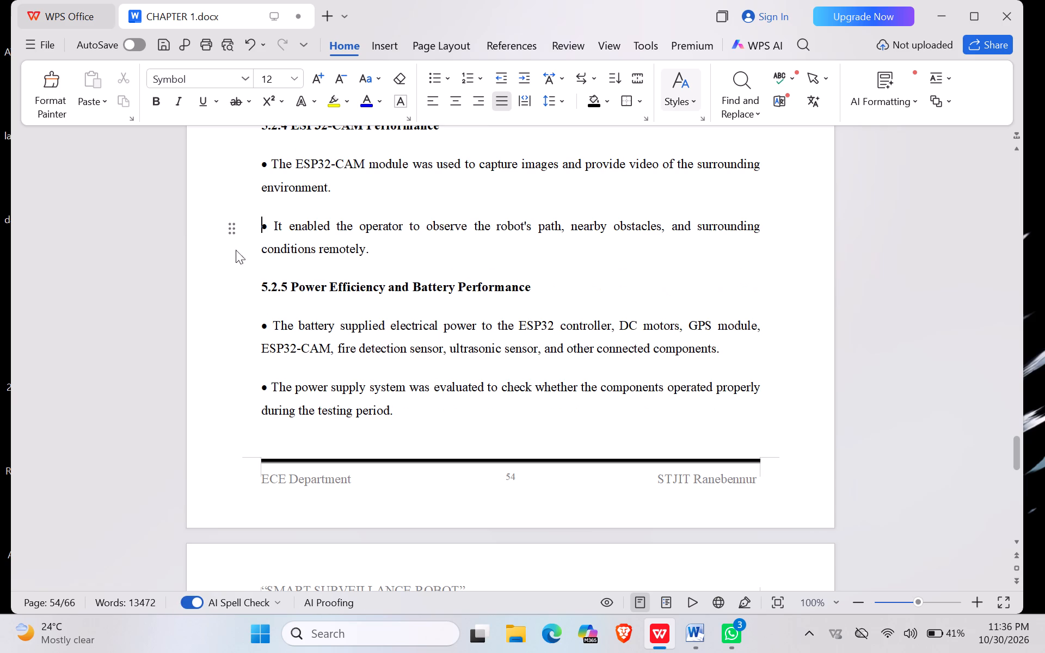
# Delete the bullet about selecting a suitable battery capacity and voltage regulator at the end of section 5.2.5.
pyautogui.scroll(-1, 260, 383)
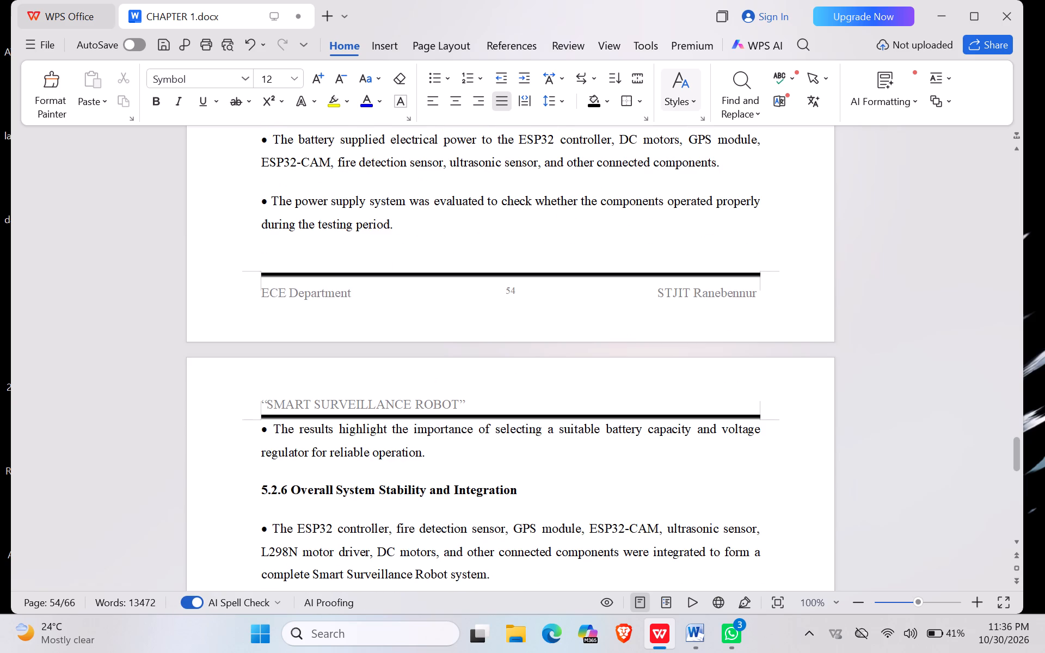
pyautogui.moveTo(432, 447); pyautogui.dragTo(255, 422)
pyautogui.press('BackSpace')
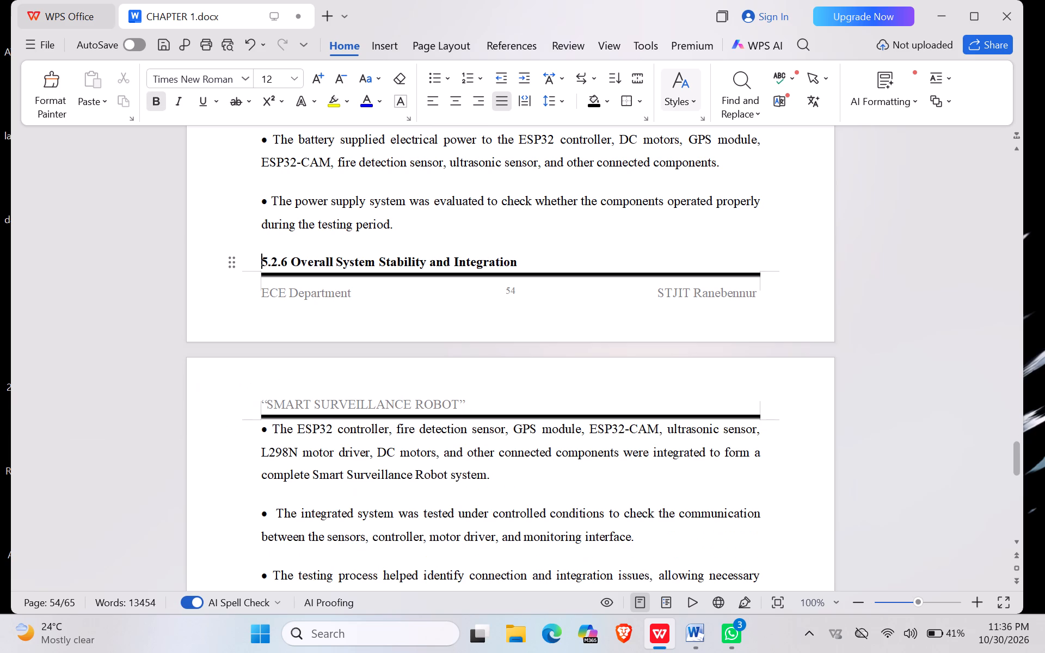
# Insert a blank line before the heading 5.2.6 Overall System Stability and Integration to move it onto page 55.
pyautogui.press('Return')
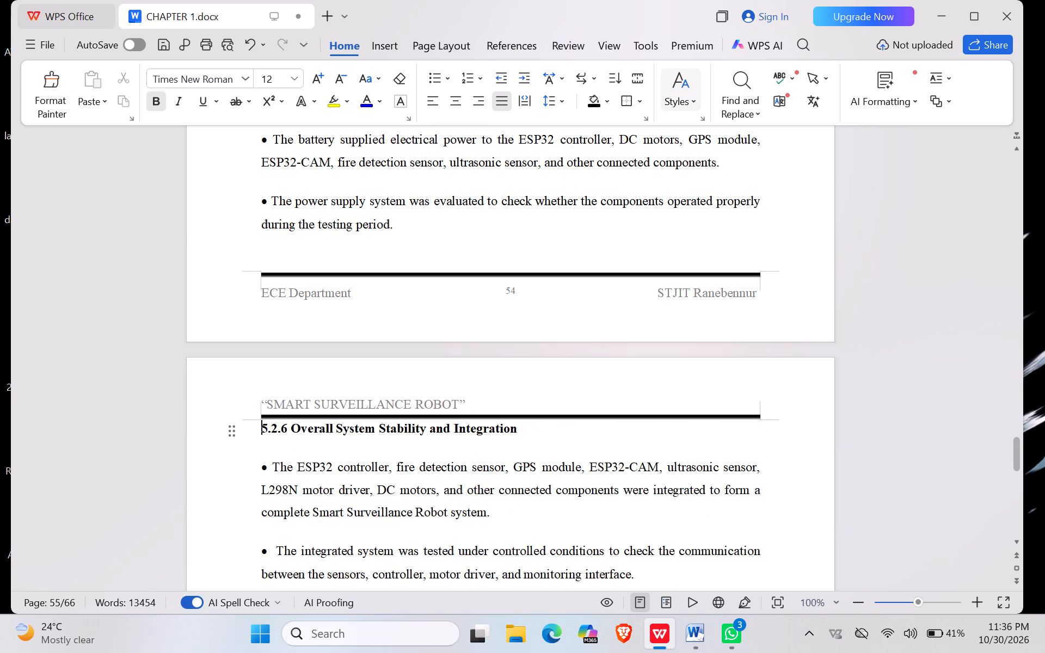
# Review the page layout of sections 5.2.6 through 5.3.2 on pages 55 and 56, including the break between these pages.
pyautogui.scroll(-2, 331, 518)
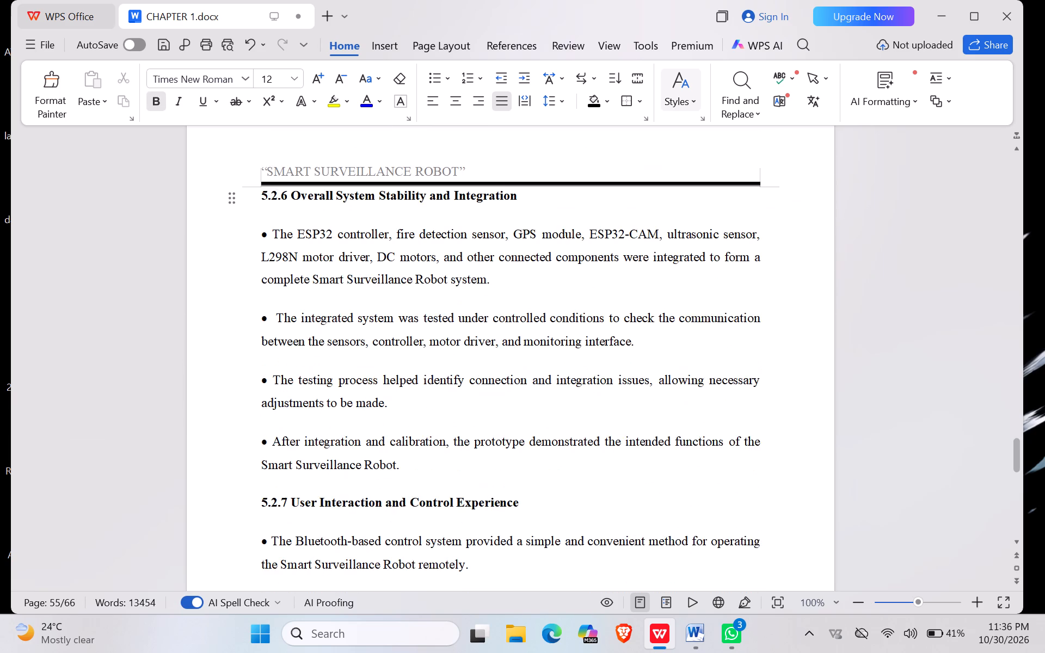
pyautogui.scroll(-3, 331, 518)
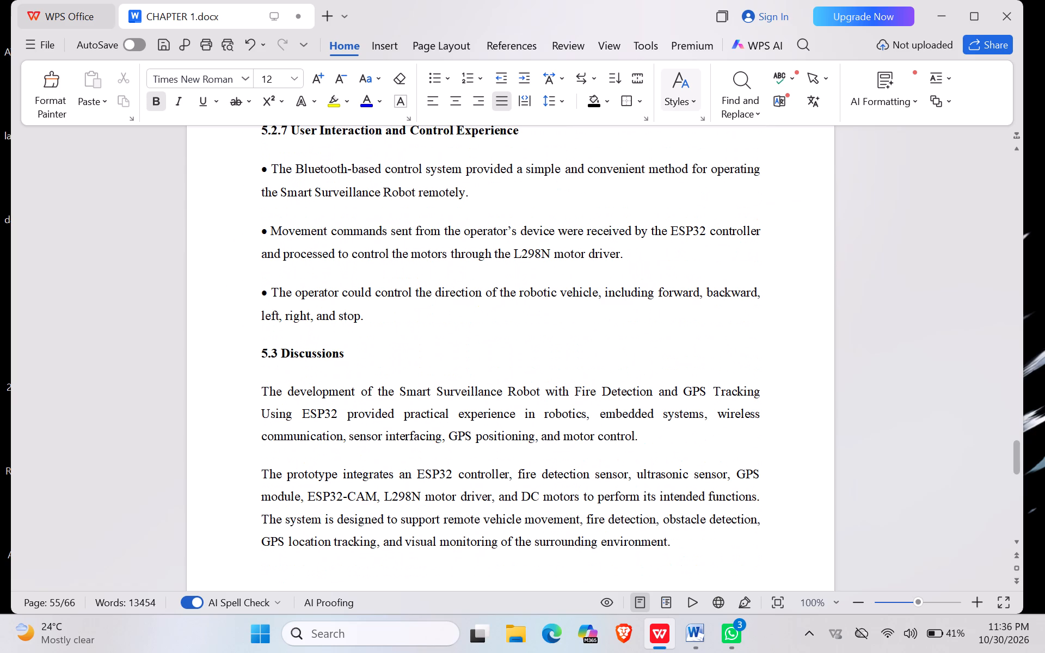
pyautogui.scroll(-4, 331, 518)
pyautogui.scroll(-1, 291, 373)
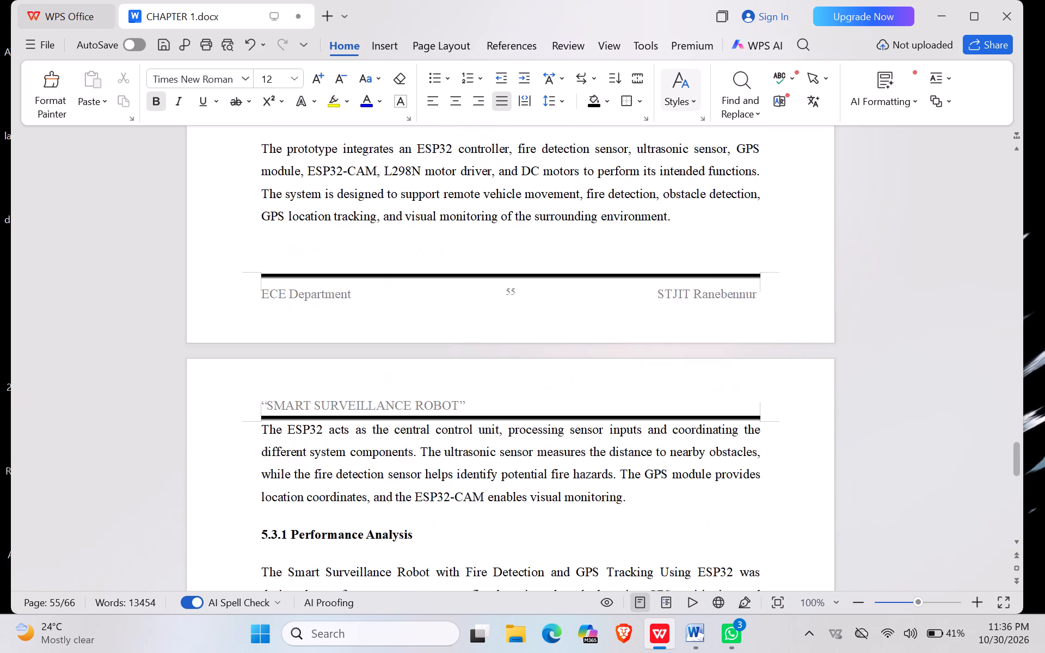
pyautogui.scroll(-2, 291, 373)
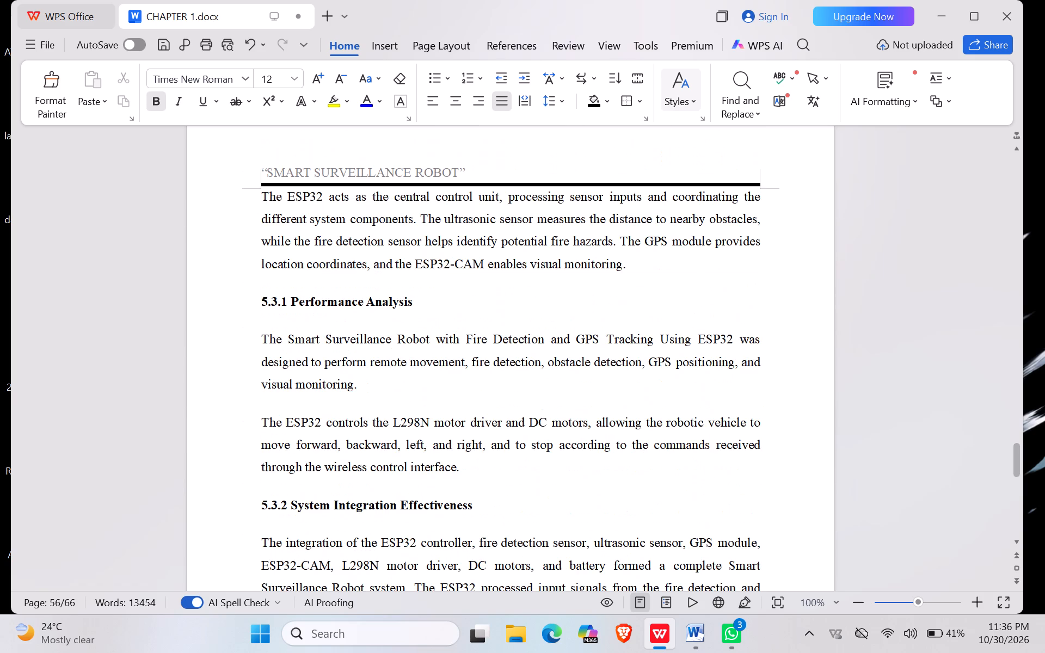
pyautogui.scroll(-3, 291, 373)
pyautogui.scroll(1, 279, 368)
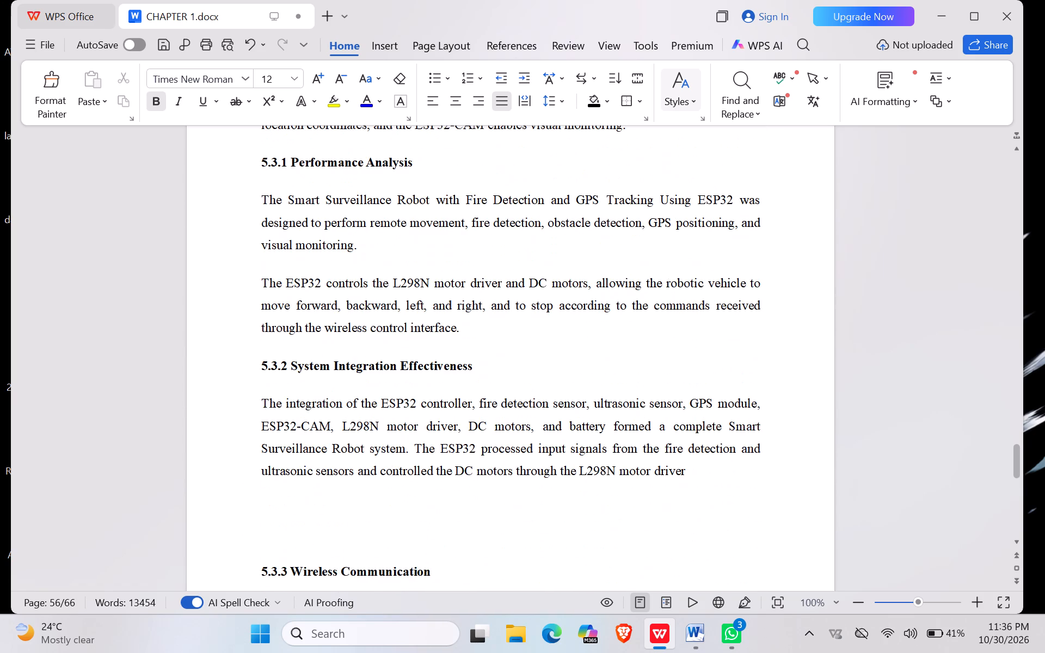
pyautogui.scroll(3, 289, 398)
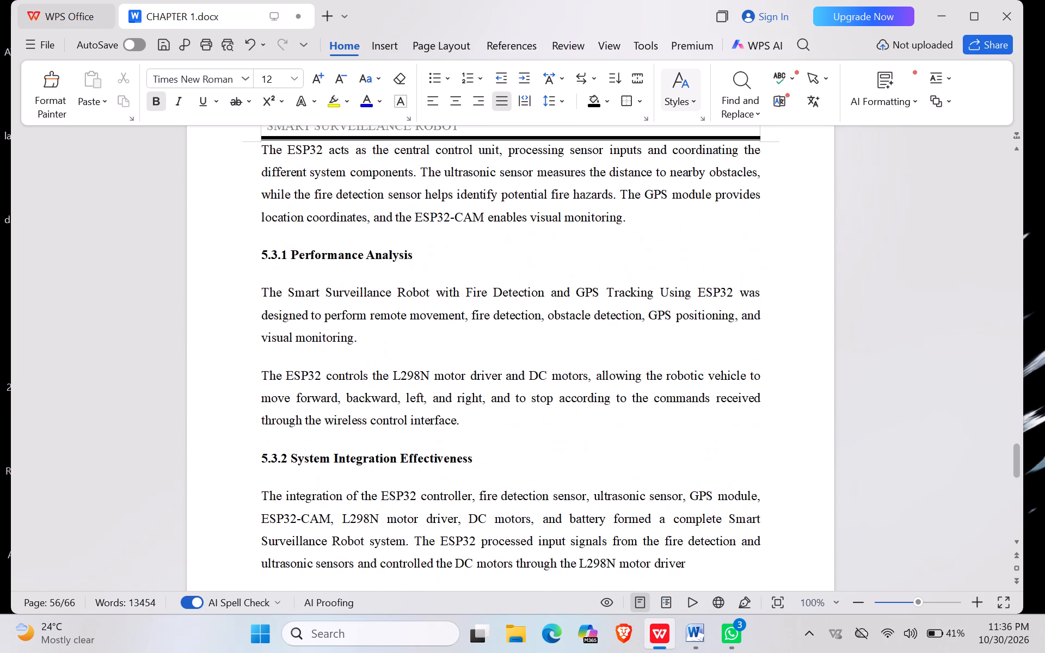
pyautogui.scroll(2, 289, 398)
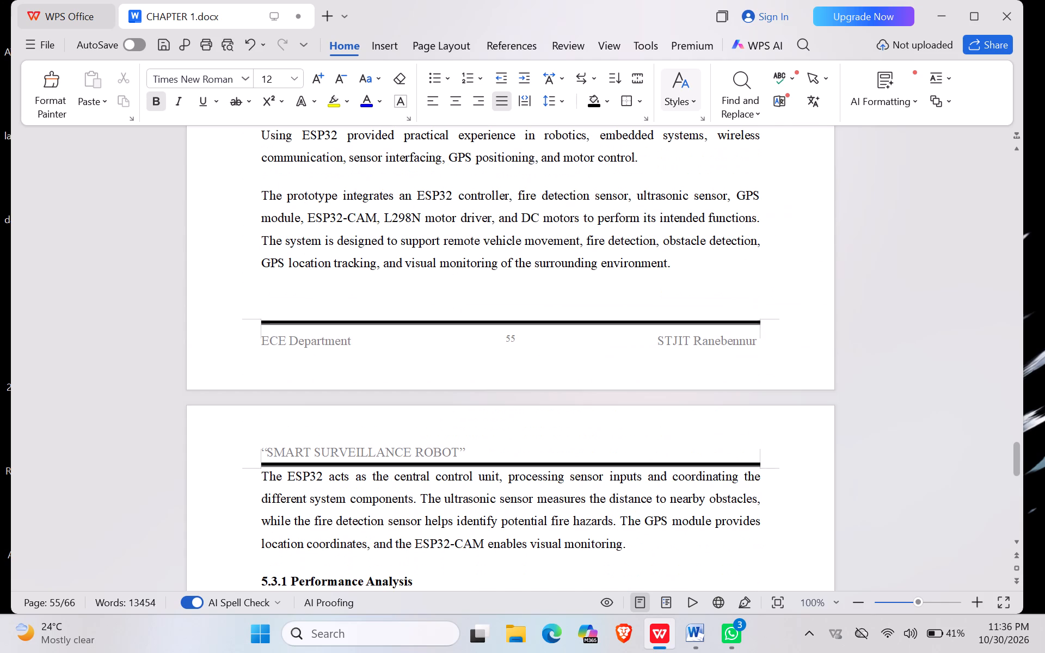
pyautogui.scroll(2, 289, 398)
# Remove the extra blank lines above the heading 5.3.3 Wireless Communication, keeping the heading in its own paragraph.
pyautogui.scroll(-1, 289, 398)
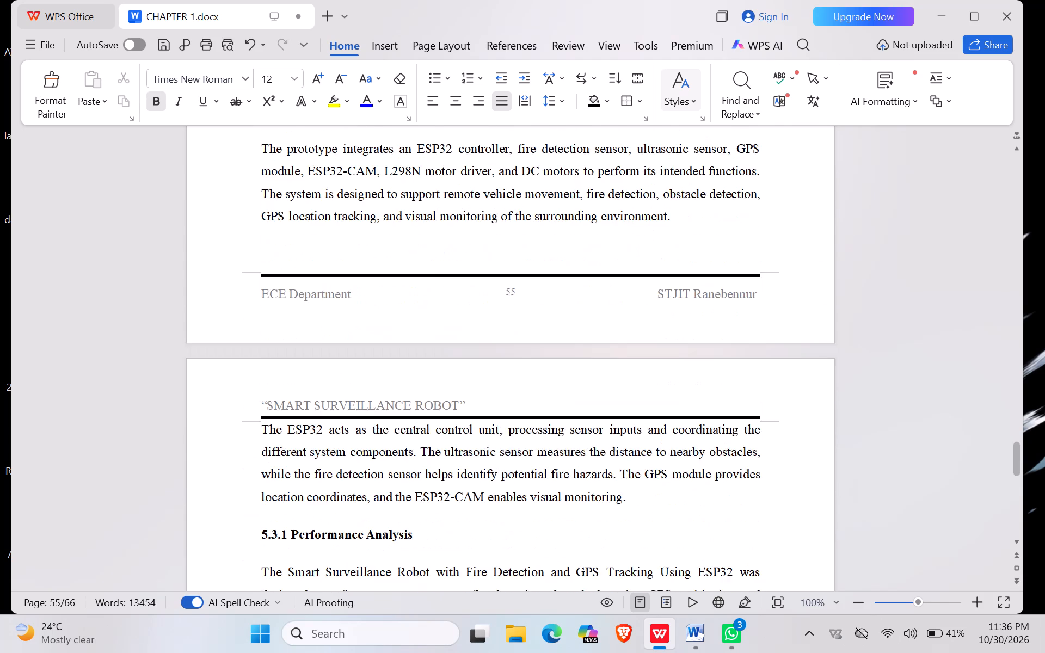
pyautogui.scroll(-3, 289, 398)
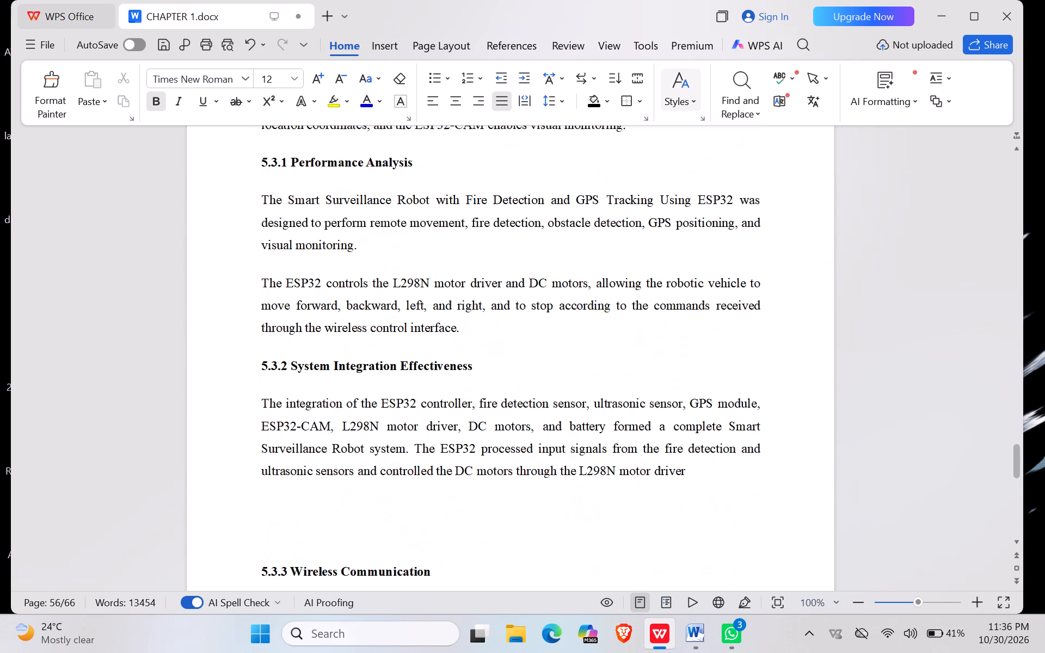
pyautogui.scroll(-2, 289, 398)
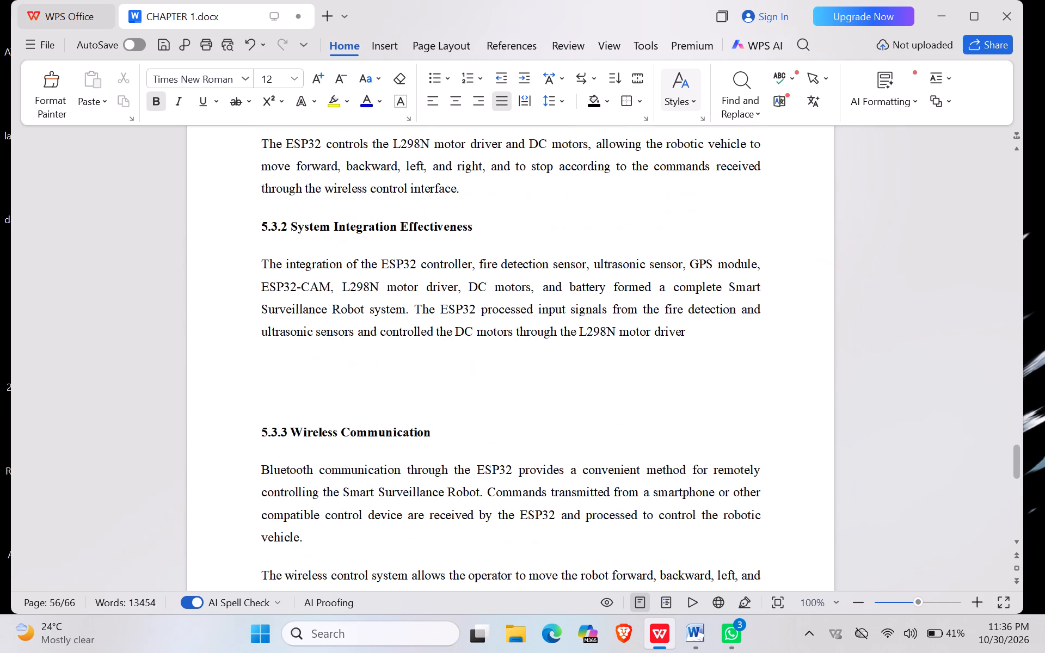
pyautogui.click(259, 431)
pyautogui.press('BackSpace')
pyautogui.press('BackSpace')
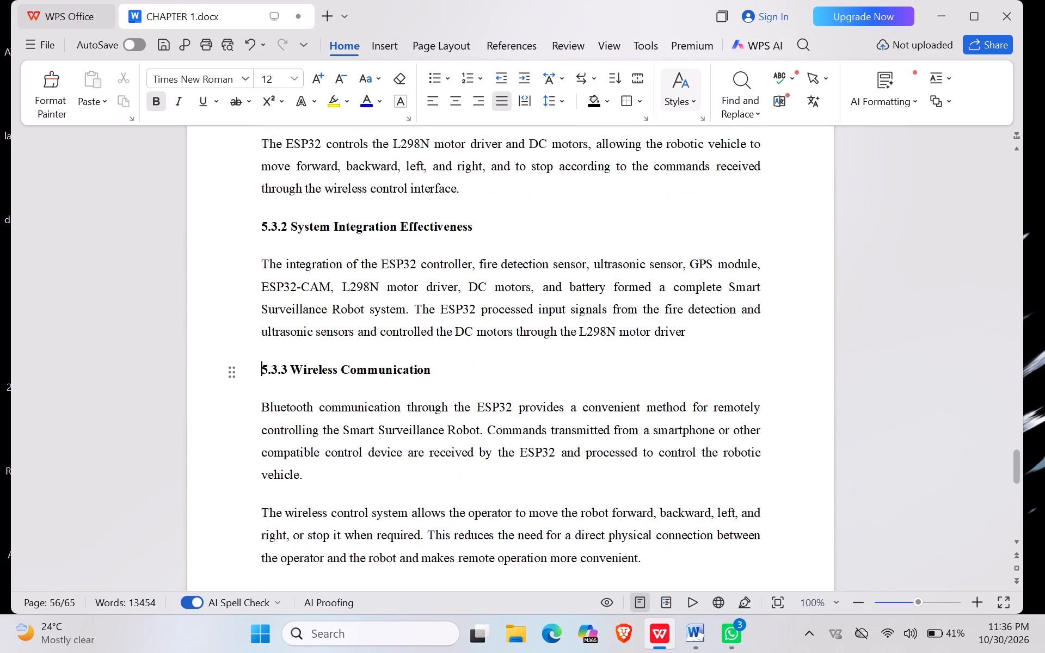
pyautogui.press('BackSpace')
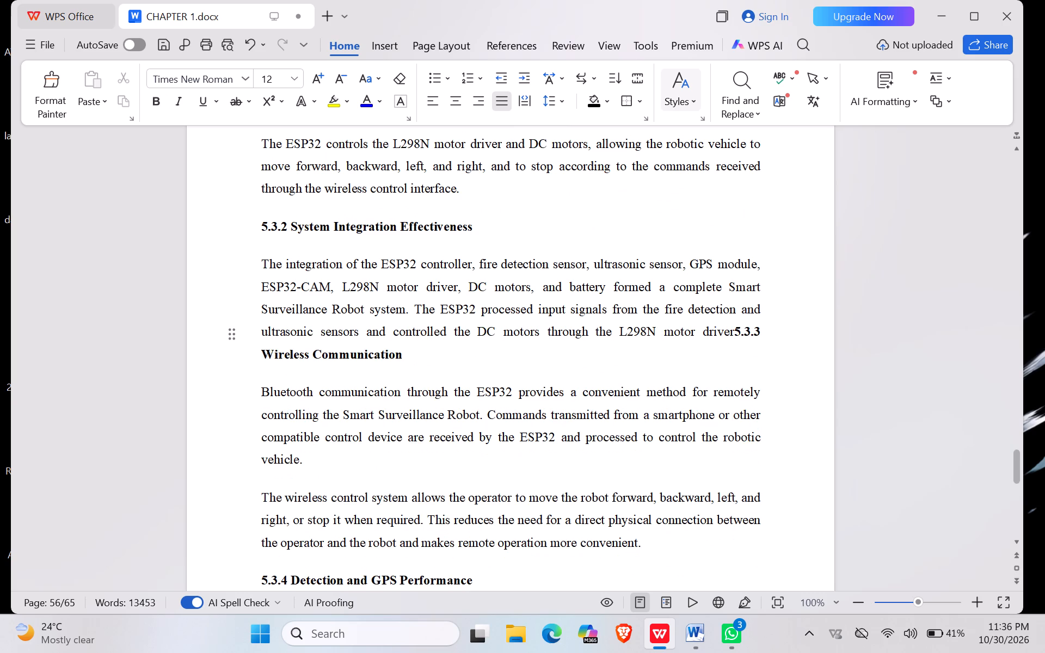
pyautogui.press('Return')
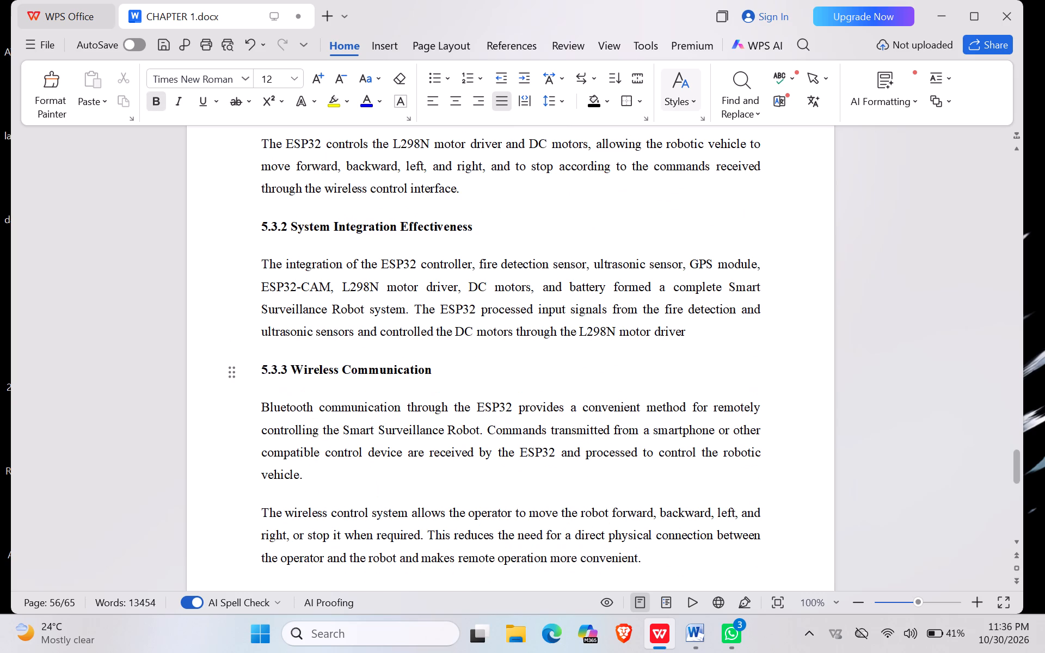
# Remove the blank line above the heading 5.3.6 Practical Challenges Encountered on page 57.
pyautogui.scroll(-3, 335, 491)
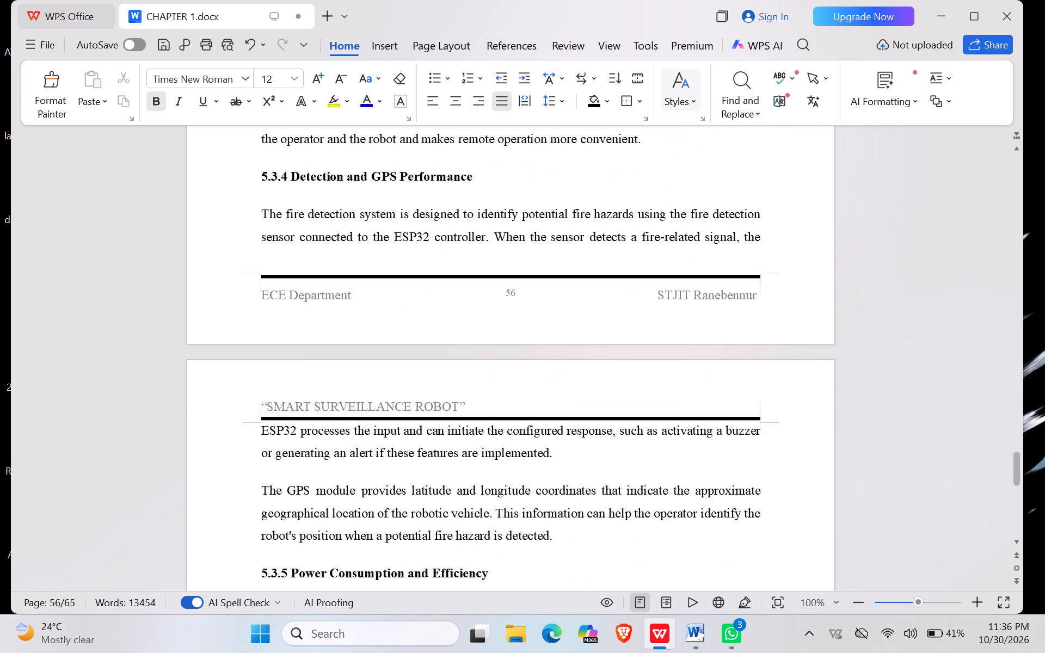
pyautogui.scroll(-3, 335, 491)
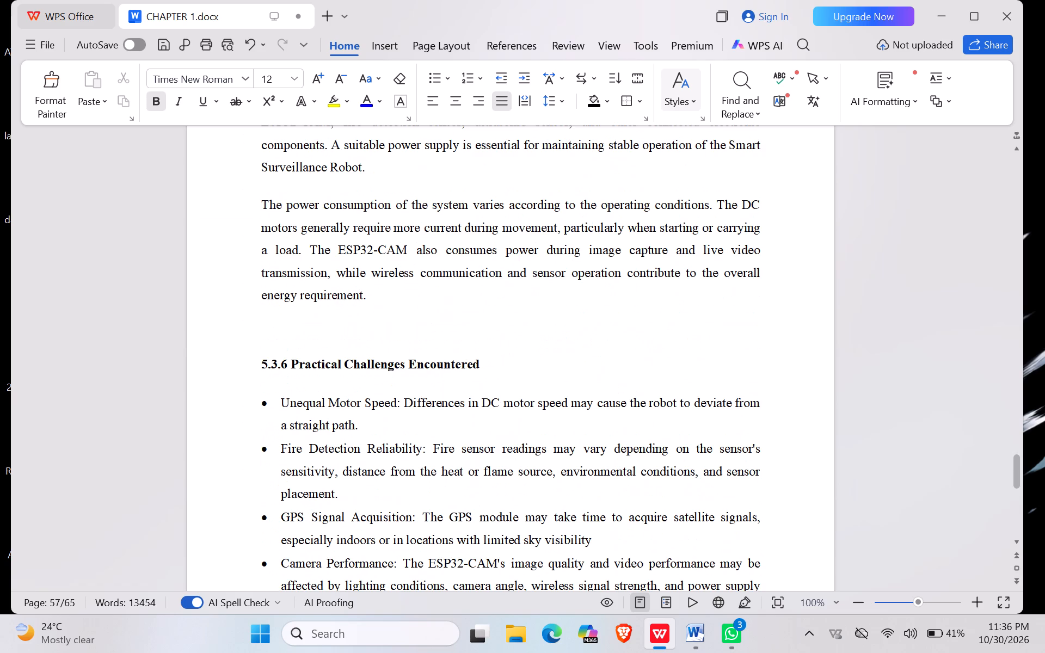
pyautogui.click(255, 368)
pyautogui.press('BackSpace')
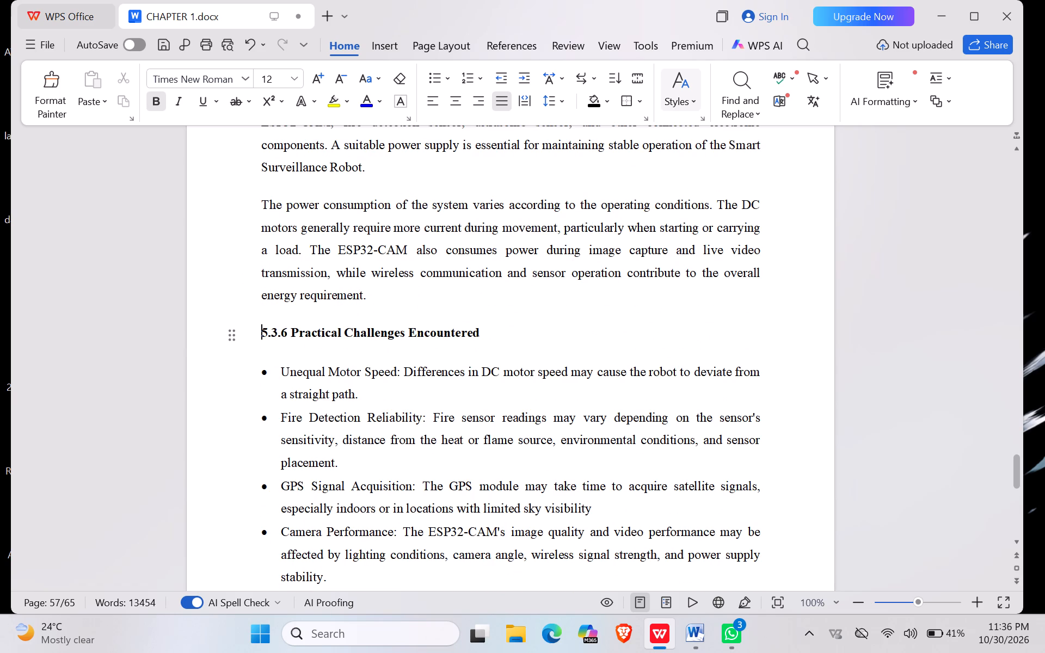
# Insert three blank lines before the heading 5.3.7 System Limitations to move it to the top of page 58.
pyautogui.scroll(-1, 335, 475)
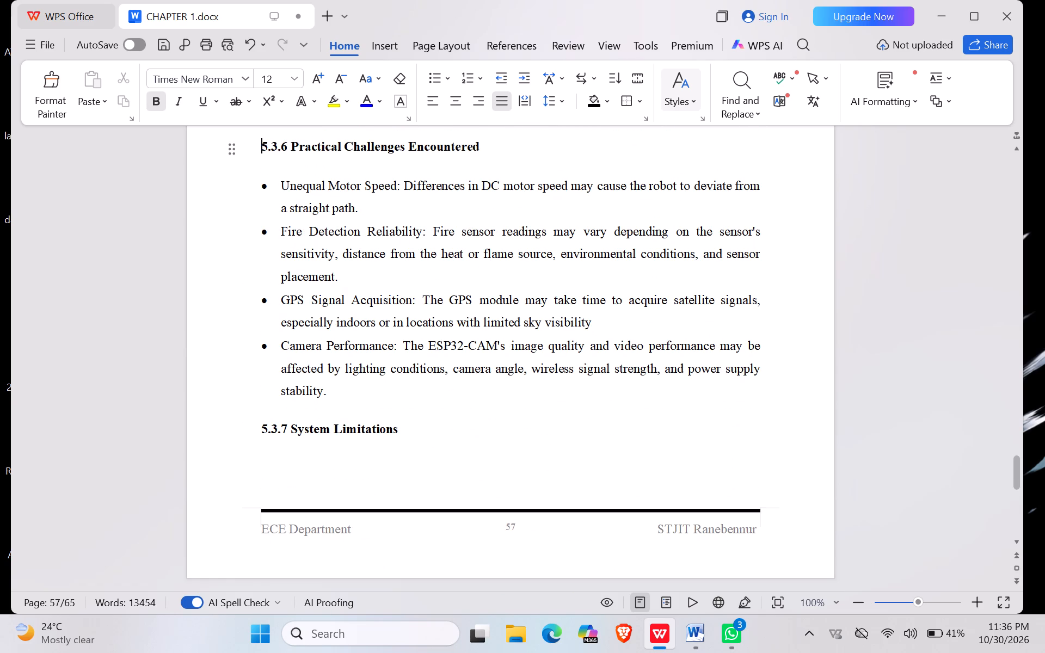
pyautogui.click(258, 430)
pyautogui.press('Return')
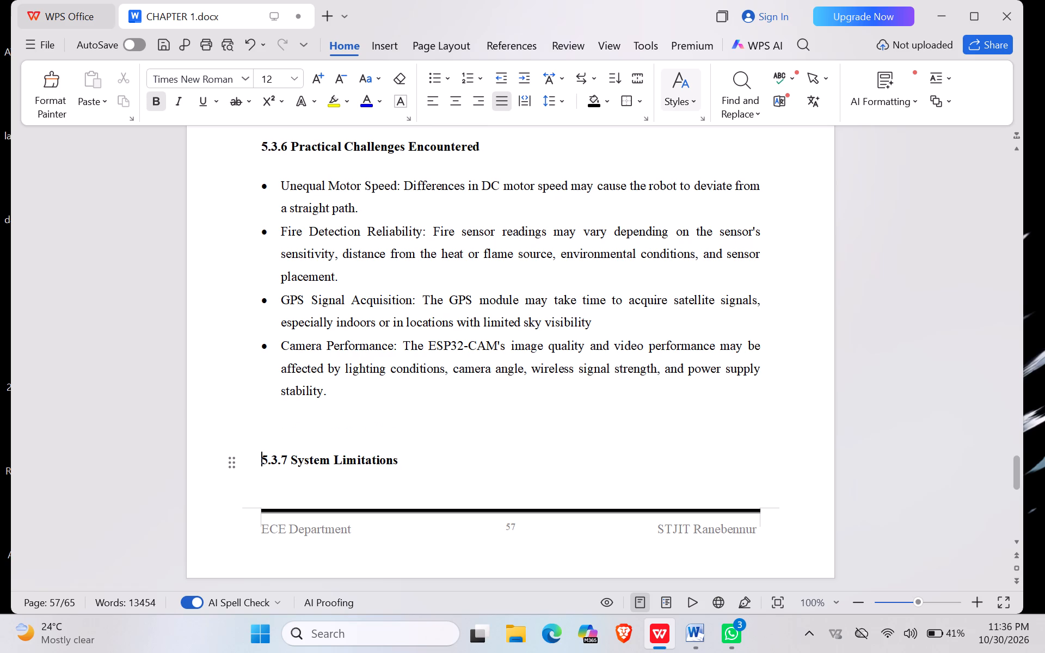
pyautogui.press('Return')
pyautogui.press('Return')
pyautogui.scroll(-1, 336, 520)
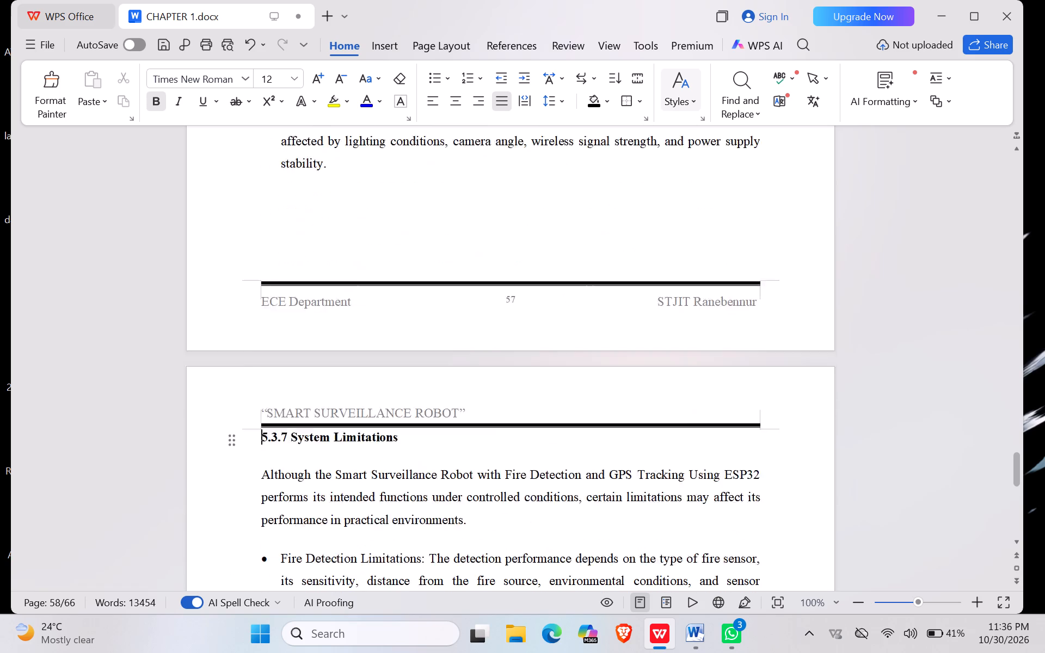
pyautogui.scroll(-1, 336, 520)
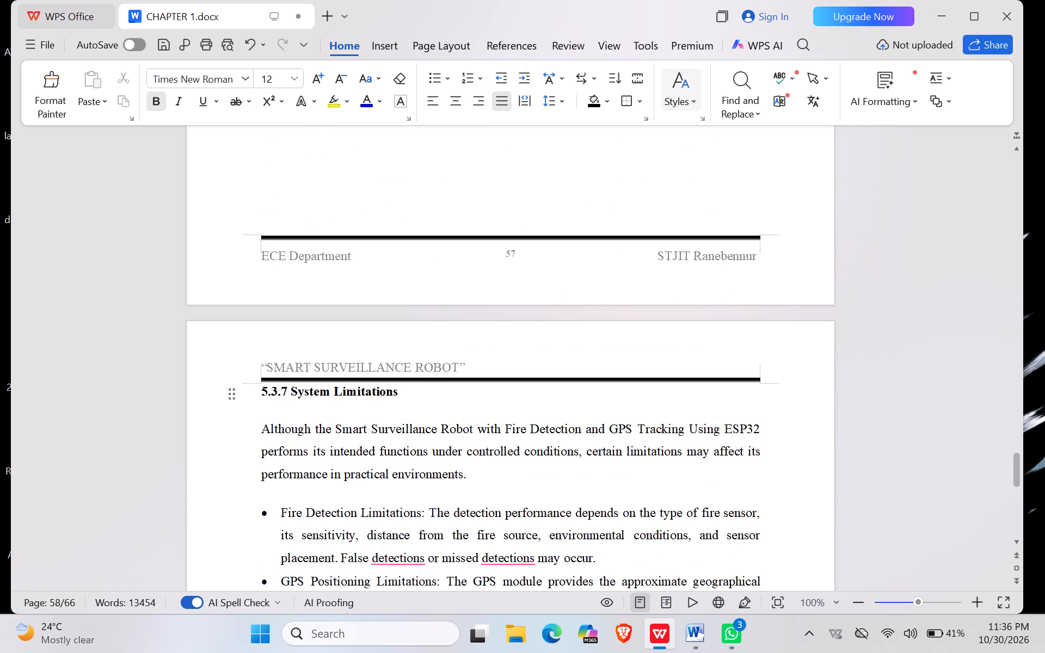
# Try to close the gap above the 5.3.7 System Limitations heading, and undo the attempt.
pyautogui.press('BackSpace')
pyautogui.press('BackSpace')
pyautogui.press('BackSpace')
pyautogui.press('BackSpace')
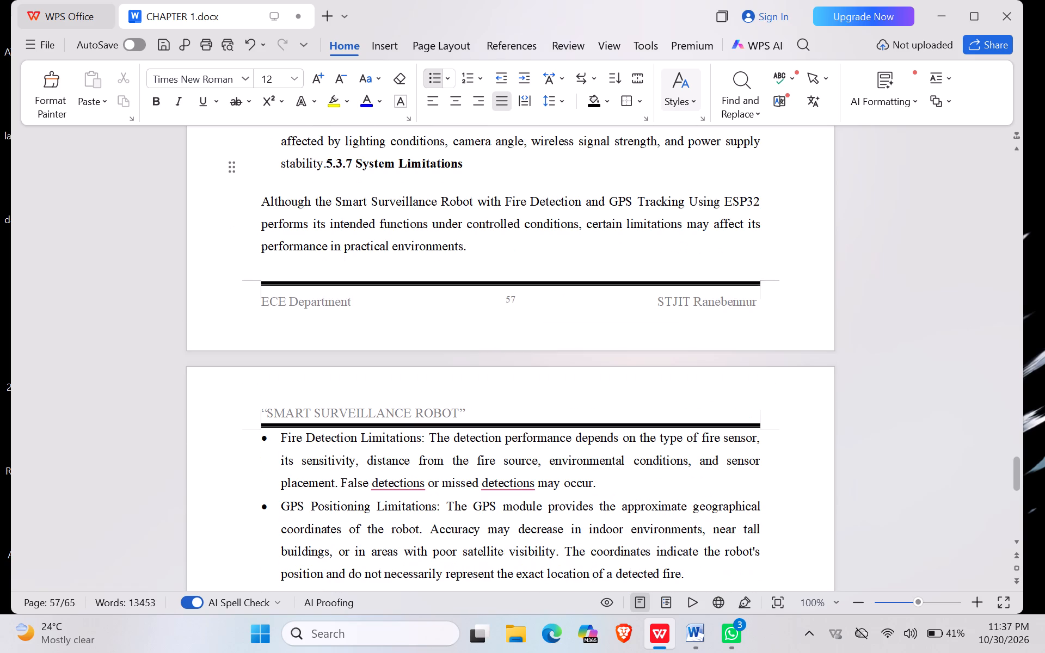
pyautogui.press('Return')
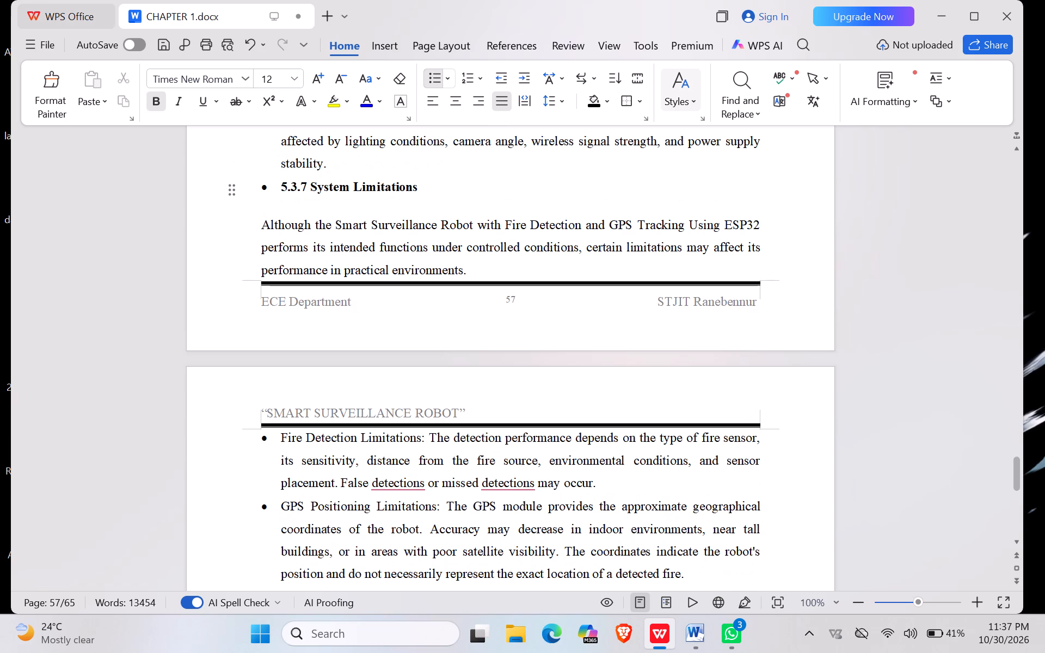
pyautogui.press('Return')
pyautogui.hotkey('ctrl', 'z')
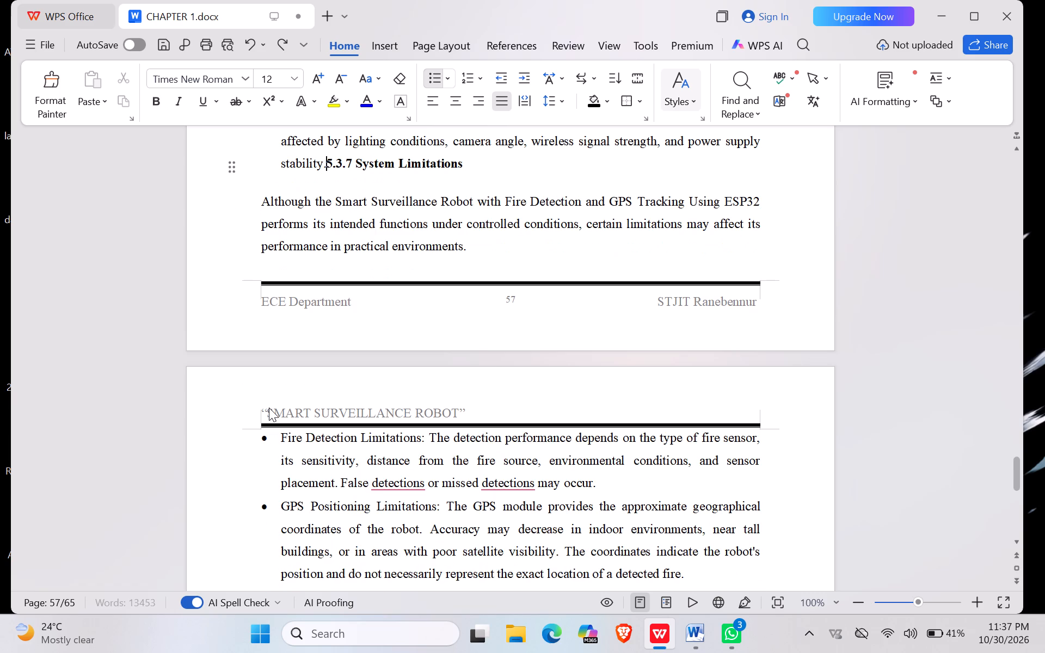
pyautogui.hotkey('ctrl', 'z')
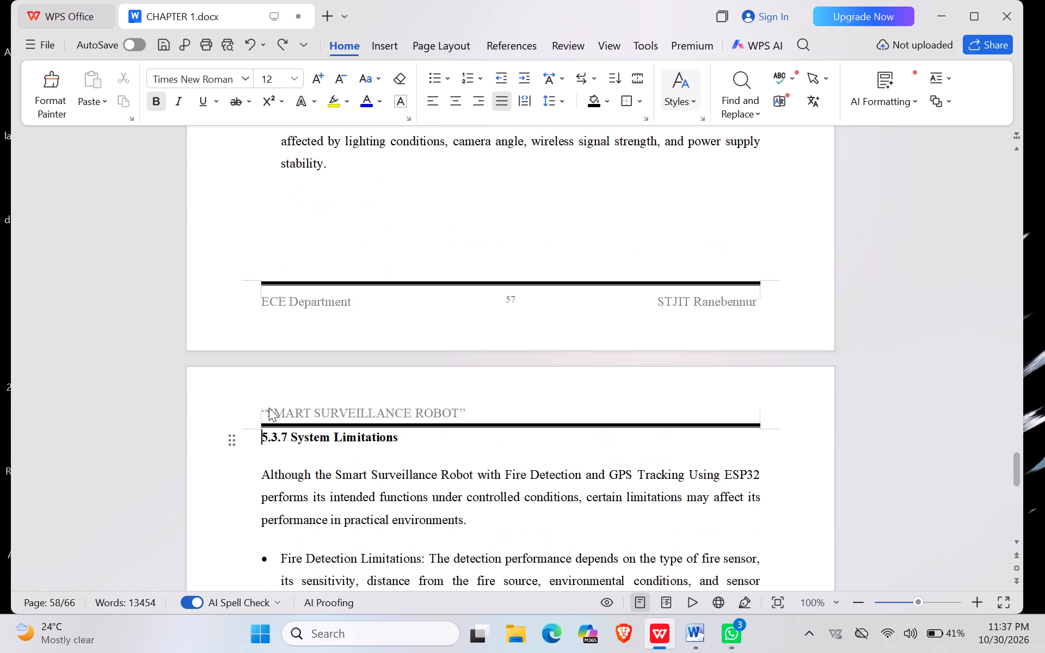
# Remove the blank lines above the 5.3.7 System Limitations heading so that it moves up to page 57.
pyautogui.press('BackSpace')
pyautogui.press('BackSpace')
pyautogui.press('BackSpace')
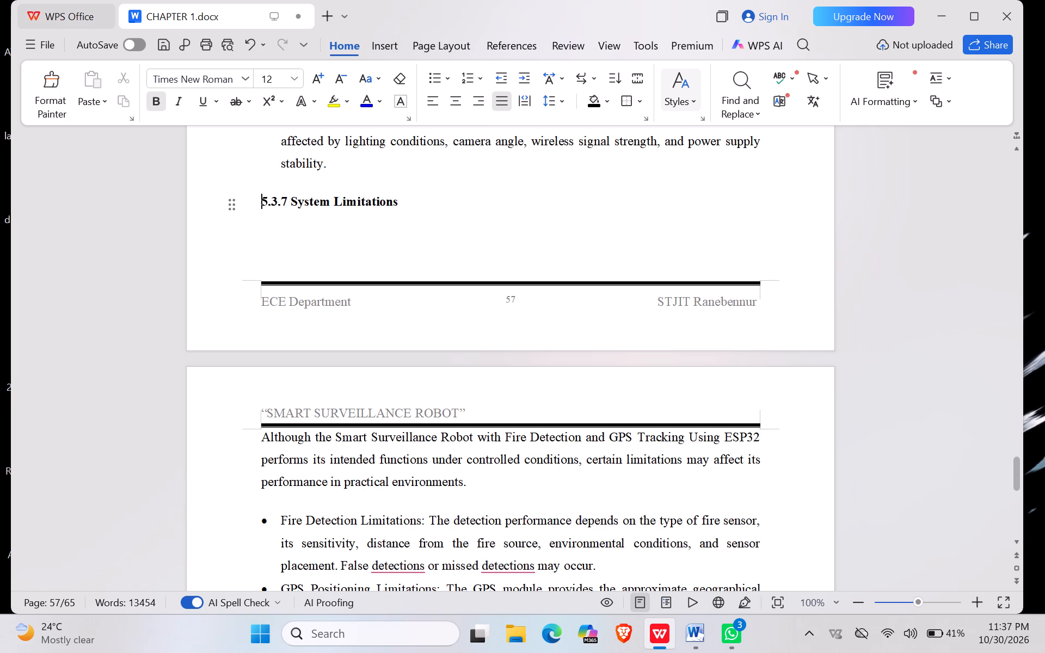
# Join the introductory paragraph onto the 5.3.7 System Limitations heading so that its text moves up to page 57.
pyautogui.click(262, 442)
pyautogui.press('BackSpace')
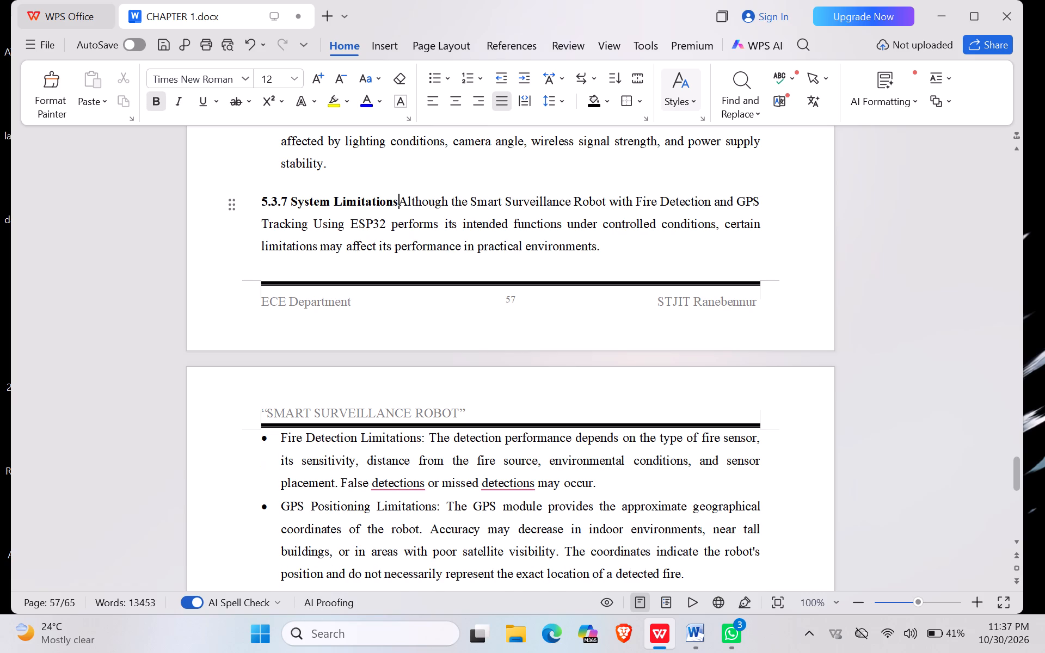
pyautogui.press('Return')
pyautogui.press('BackSpace')
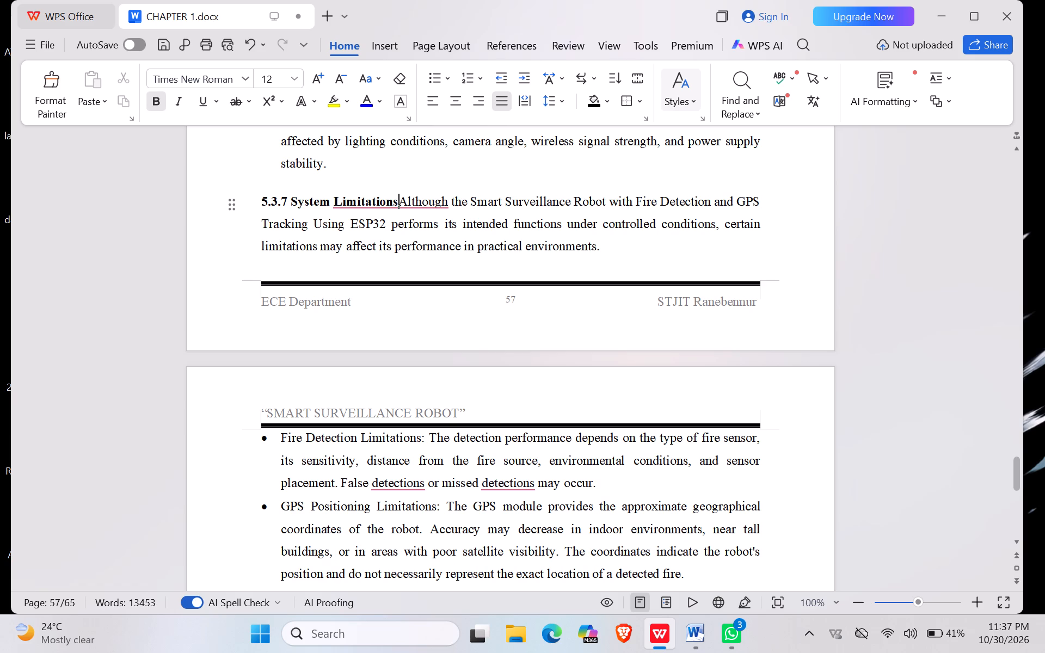
# Delete the words "affect its performance in practical environments" from the end of the 5.3.7 introductory sentence.
pyautogui.scroll(2, 366, 219)
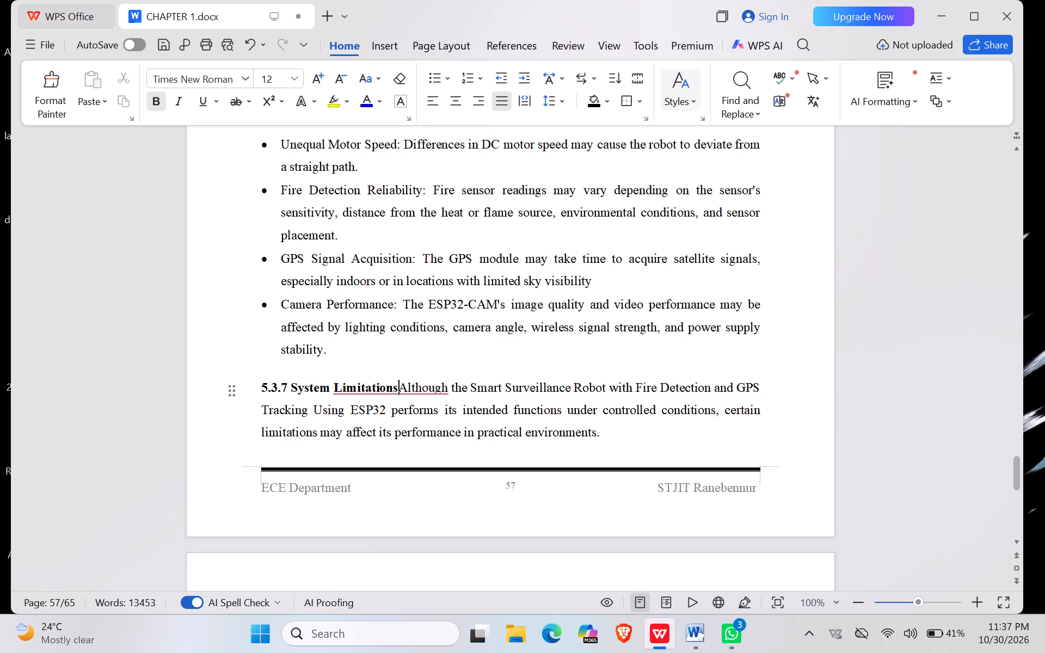
pyautogui.click(602, 433)
pyautogui.moveTo(596, 433); pyautogui.dragTo(595, 433)
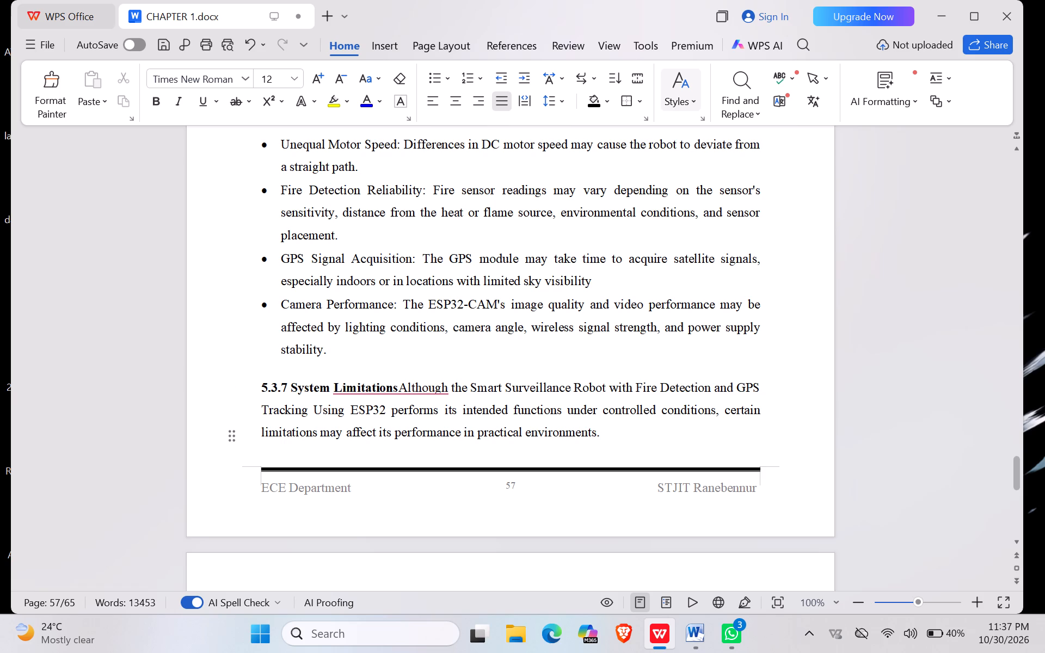
pyautogui.moveTo(595, 433); pyautogui.dragTo(346, 452)
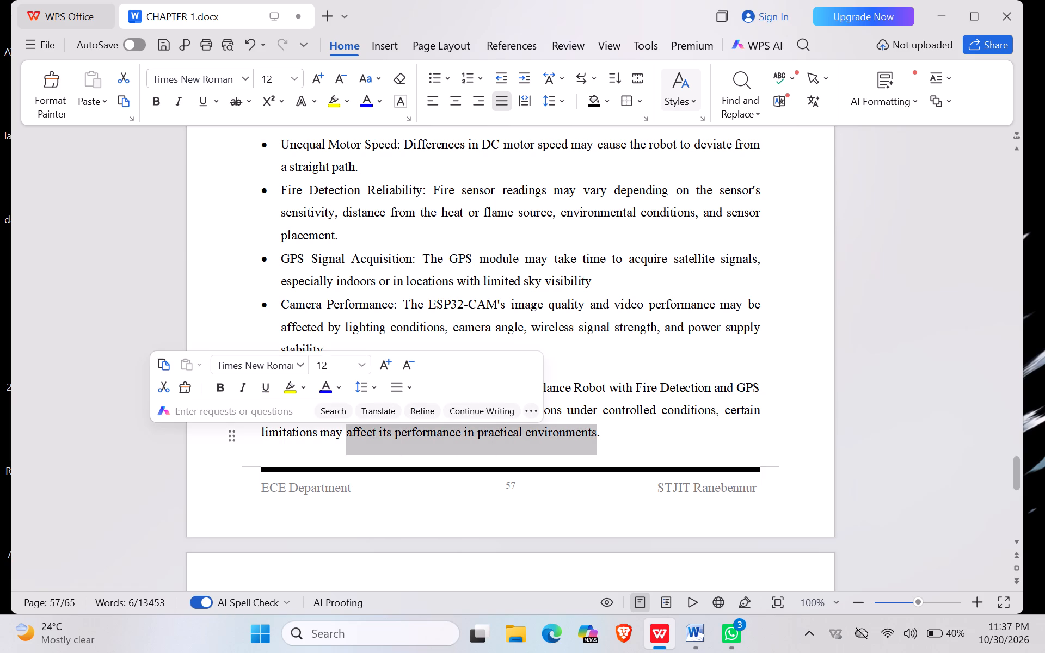
pyautogui.press('BackSpace')
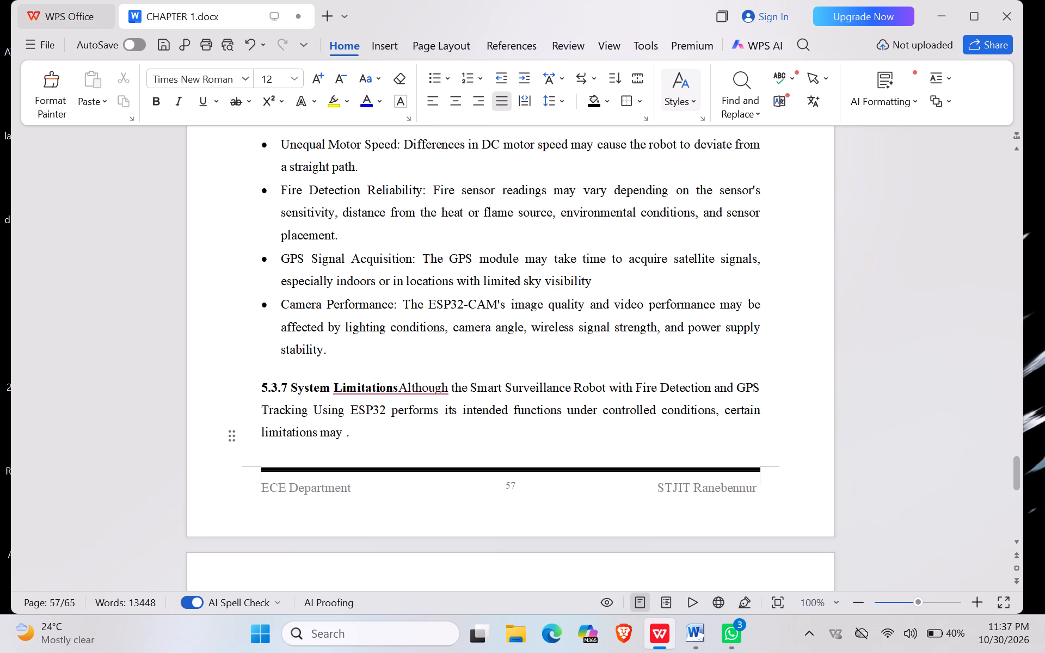
# Split the text starting with "Although the" from the 5.3.7 System Limitations heading into its own paragraph below it.
pyautogui.click(395, 386)
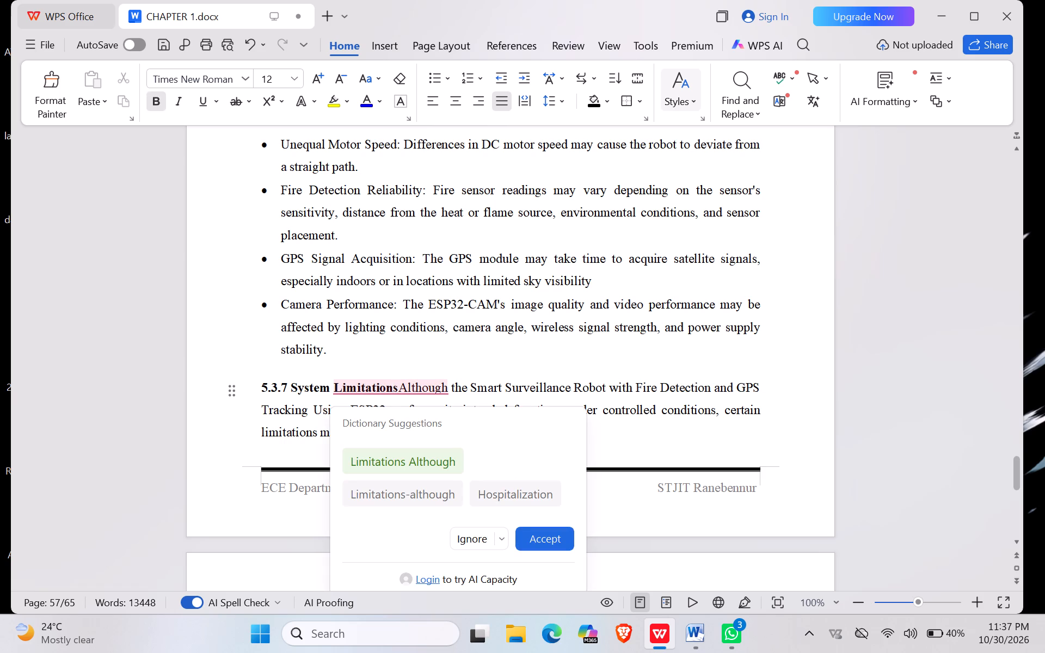
pyautogui.click(400, 388)
pyautogui.press('Return')
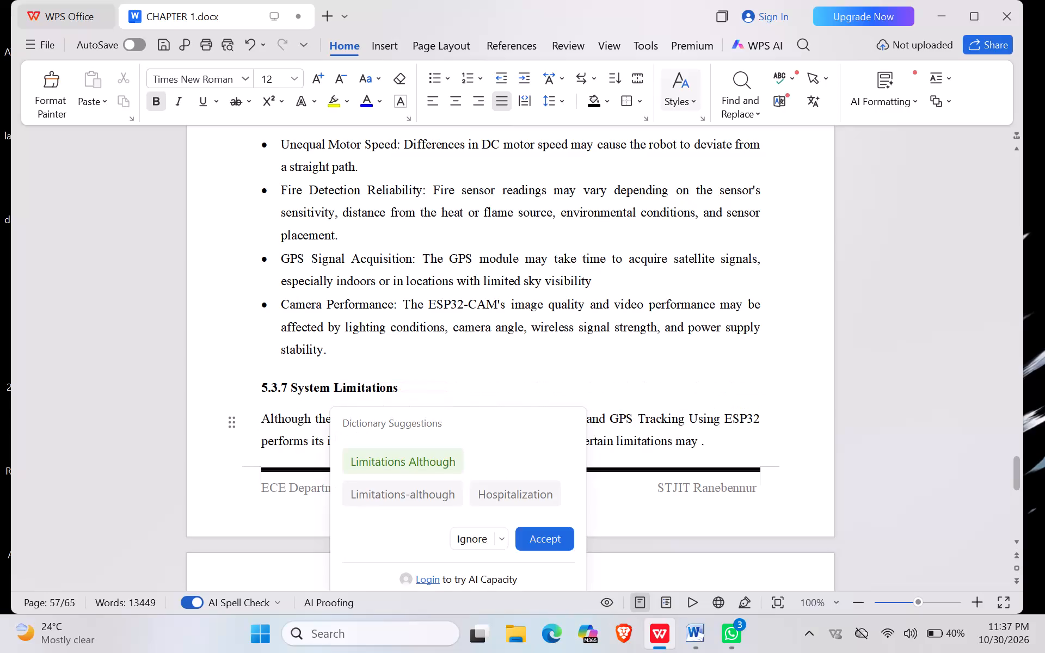
pyautogui.click(518, 381)
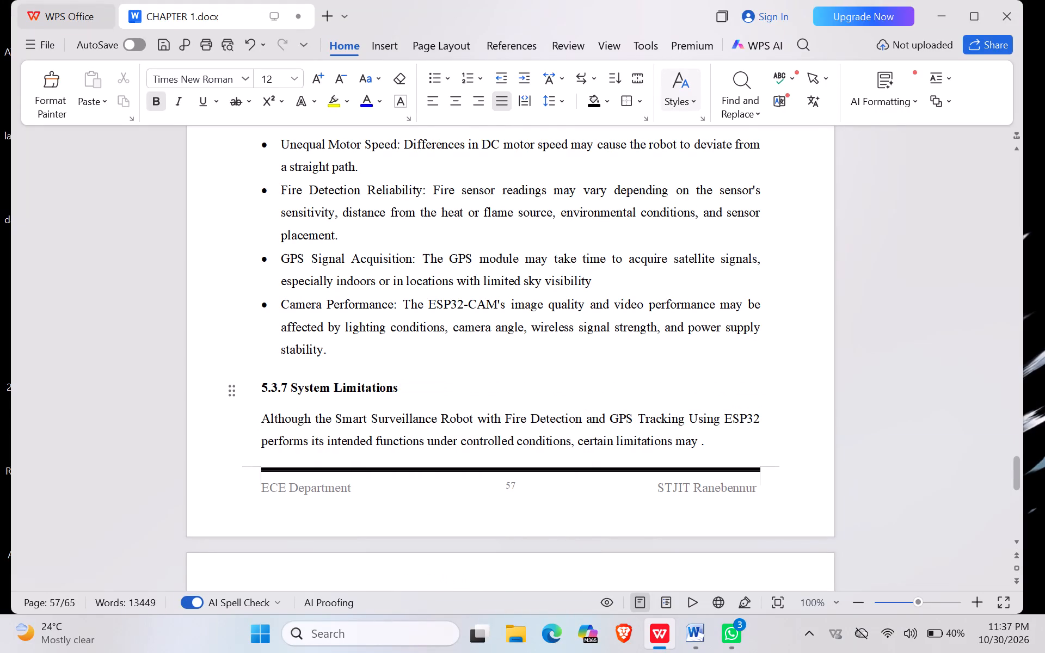
# Remove the stray space before the full stop after "certain limitations may" in the 5.3.7 introduction.
pyautogui.scroll(-1, 660, 465)
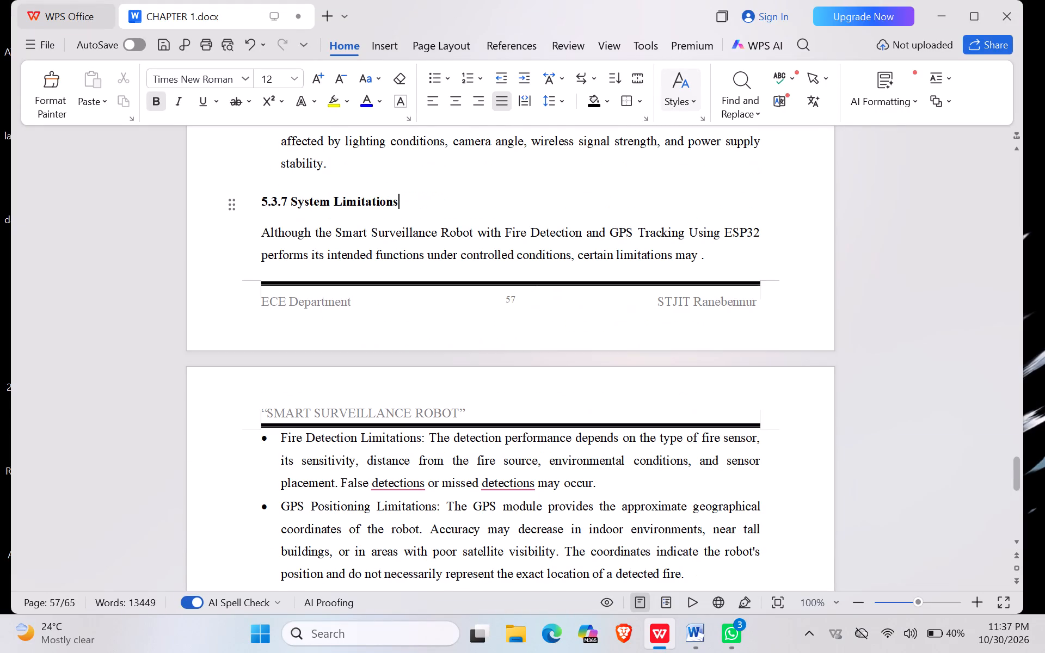
pyautogui.click(705, 258)
pyautogui.press('BackSpace')
pyautogui.press('BackSpace')
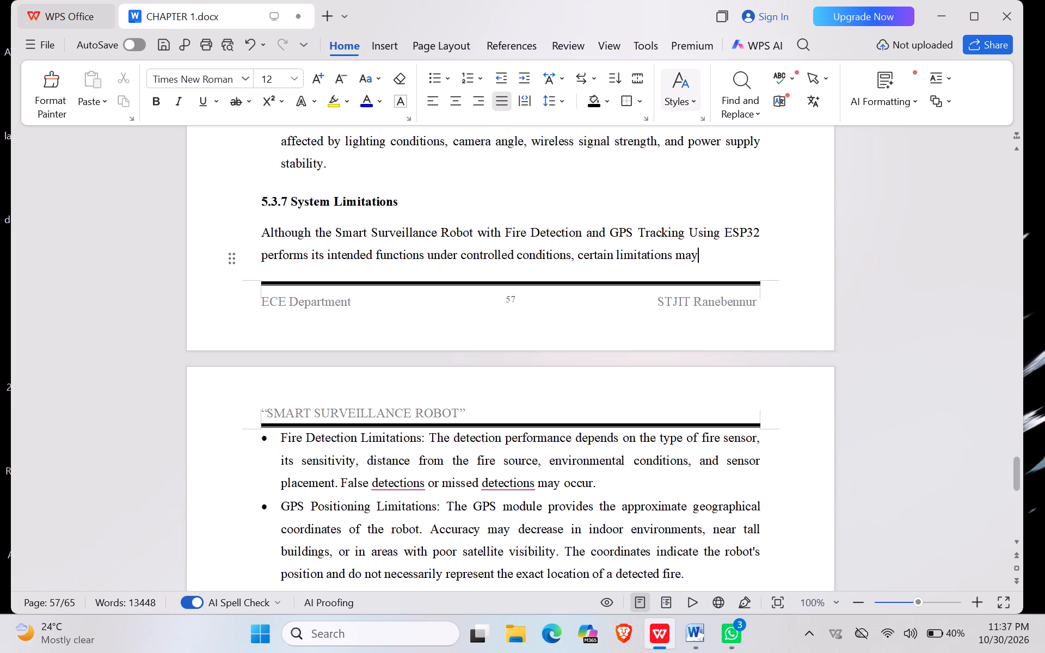
pyautogui.press('.')
# Replace both flagged words "detections" in the Fire Detection Limitations bullet with the suggested spelling "detentions".
pyautogui.scroll(-1, 558, 326)
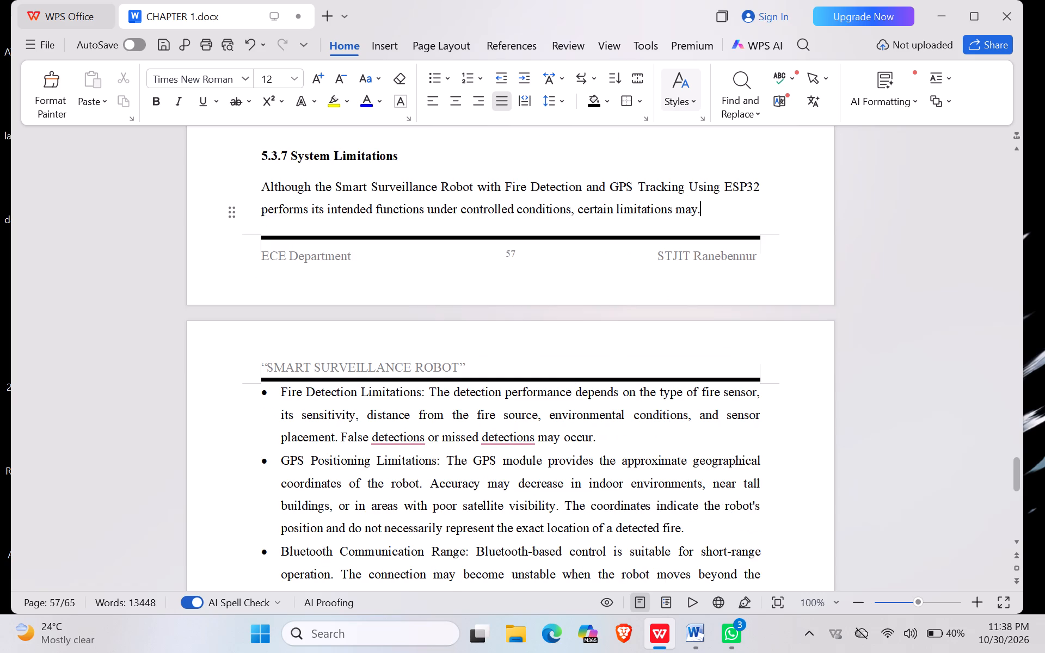
pyautogui.scroll(-1, 579, 390)
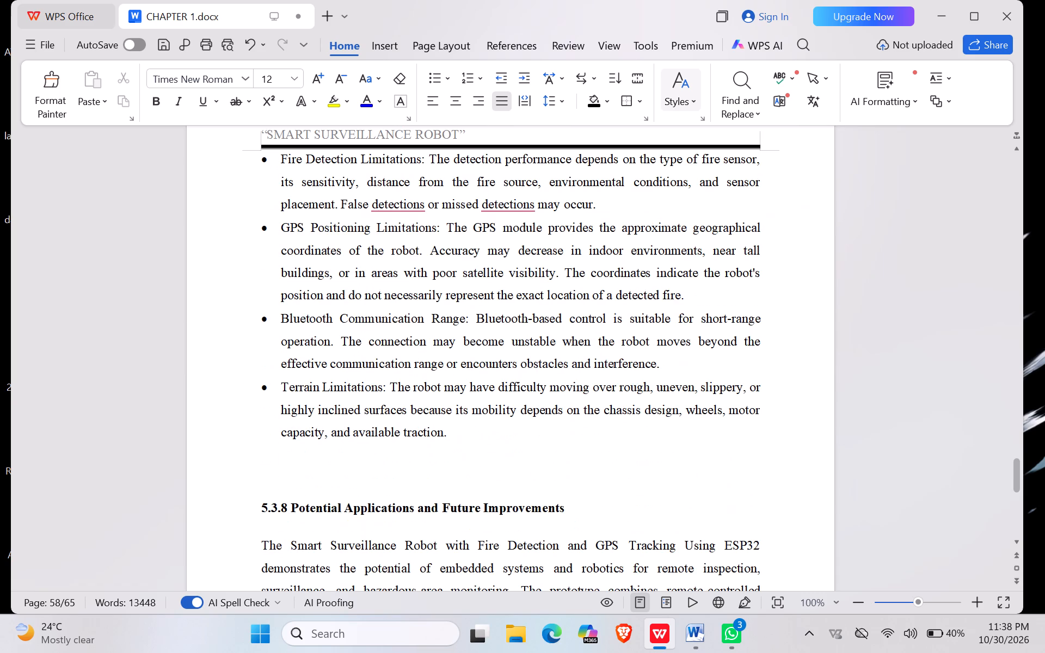
pyautogui.click(400, 197)
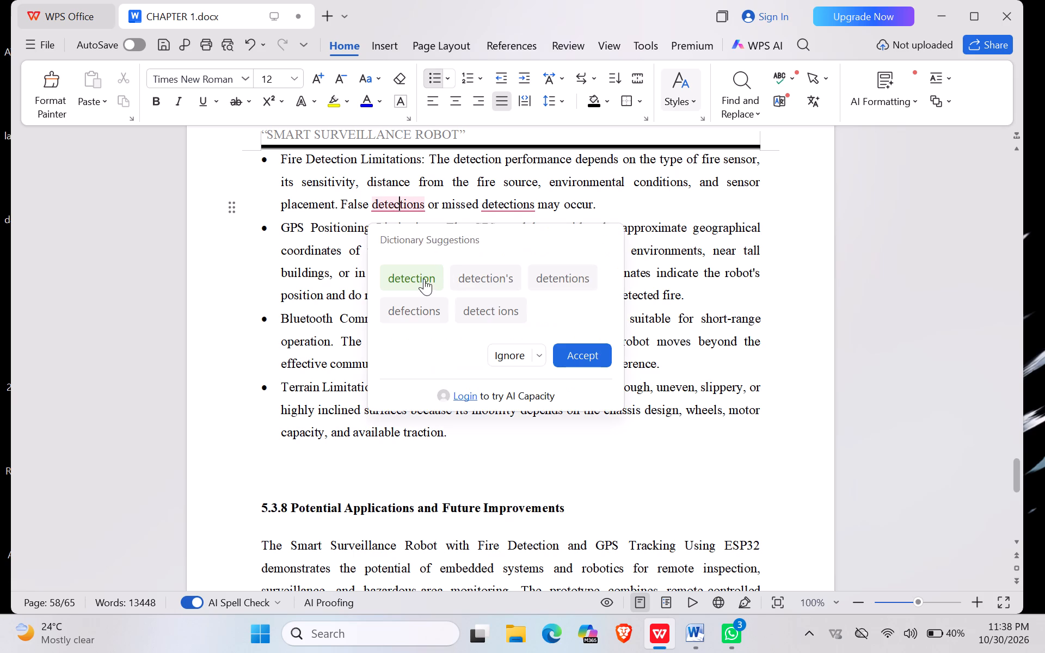
pyautogui.click(543, 271)
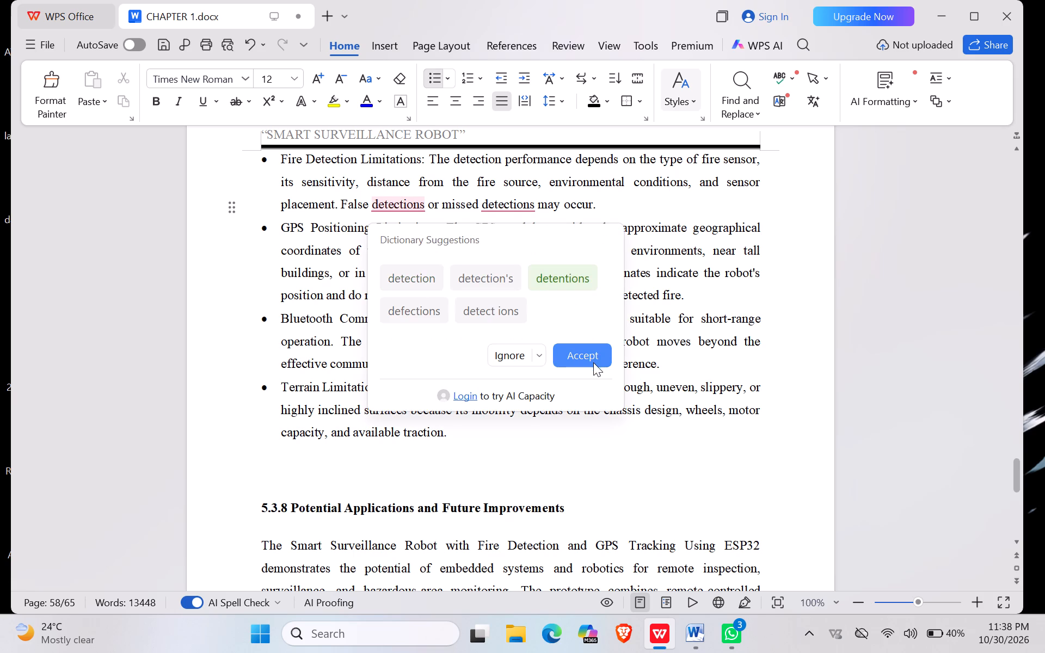
pyautogui.click(593, 362)
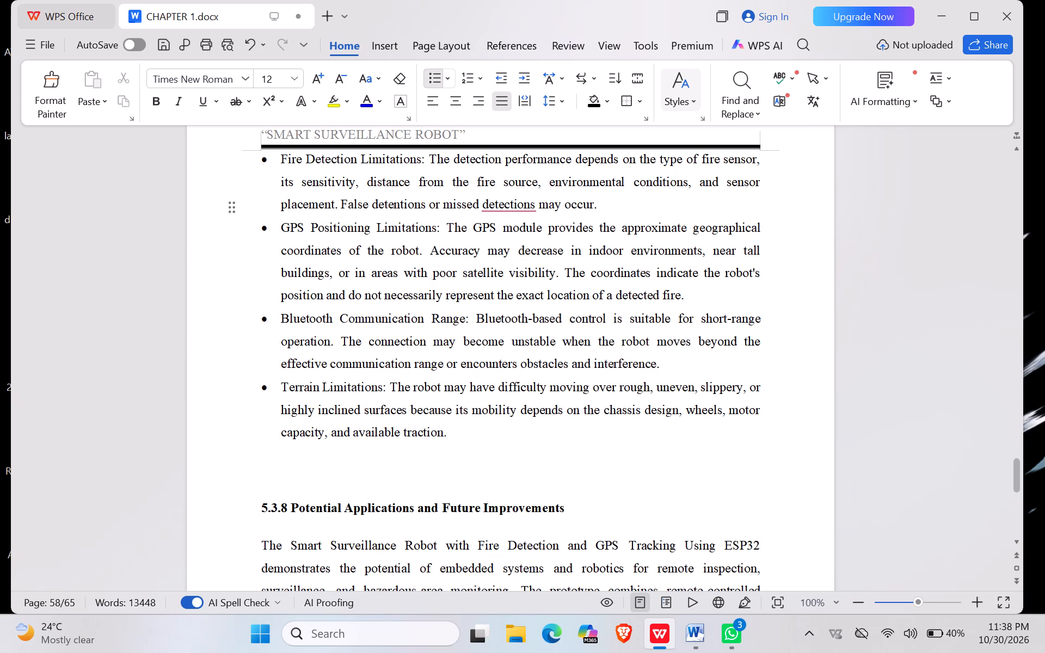
pyautogui.click(513, 210)
pyautogui.click(662, 268)
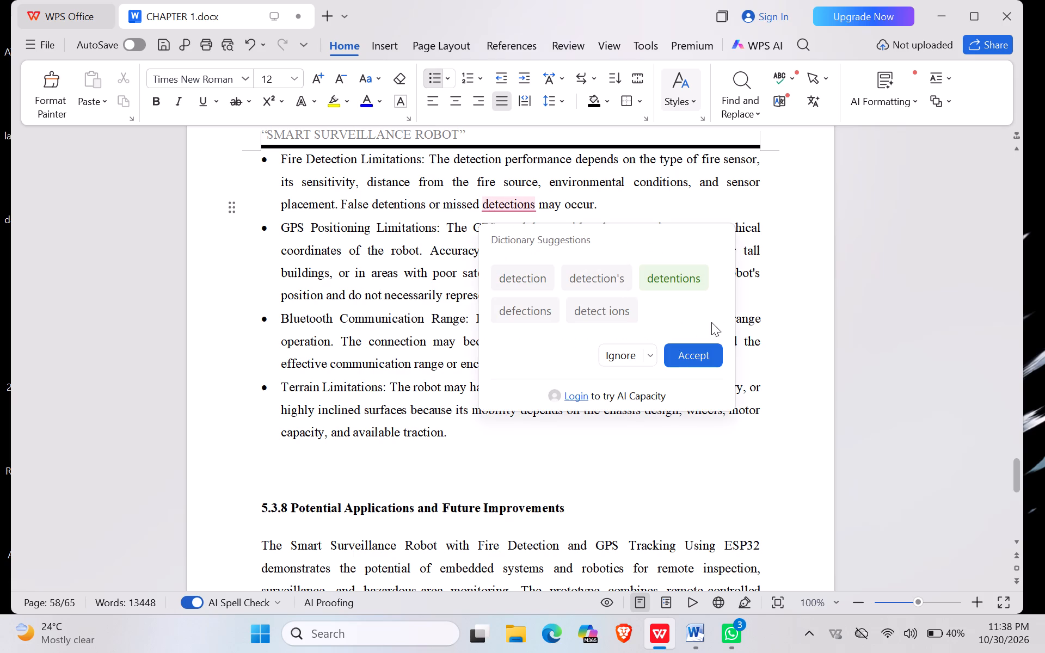
pyautogui.click(700, 354)
# Remove the blank space above the 5.3.8 Potential Applications and Future Improvements heading, placing it directly below the Terrain Limitations bullet.
pyautogui.scroll(-1, 479, 376)
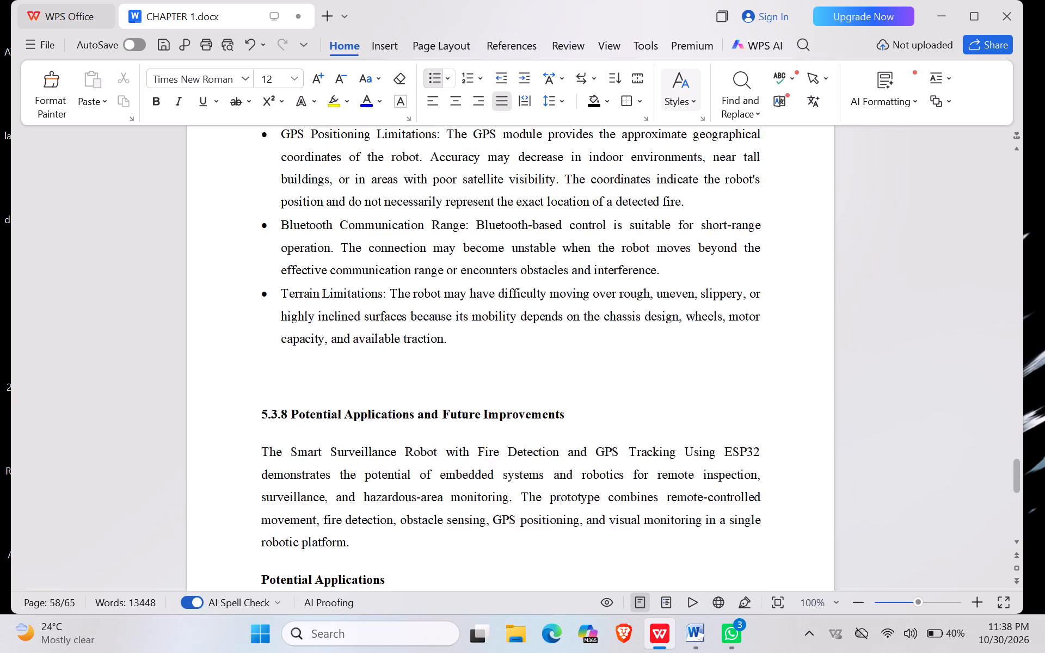
pyautogui.scroll(-1, 479, 376)
pyautogui.click(261, 375)
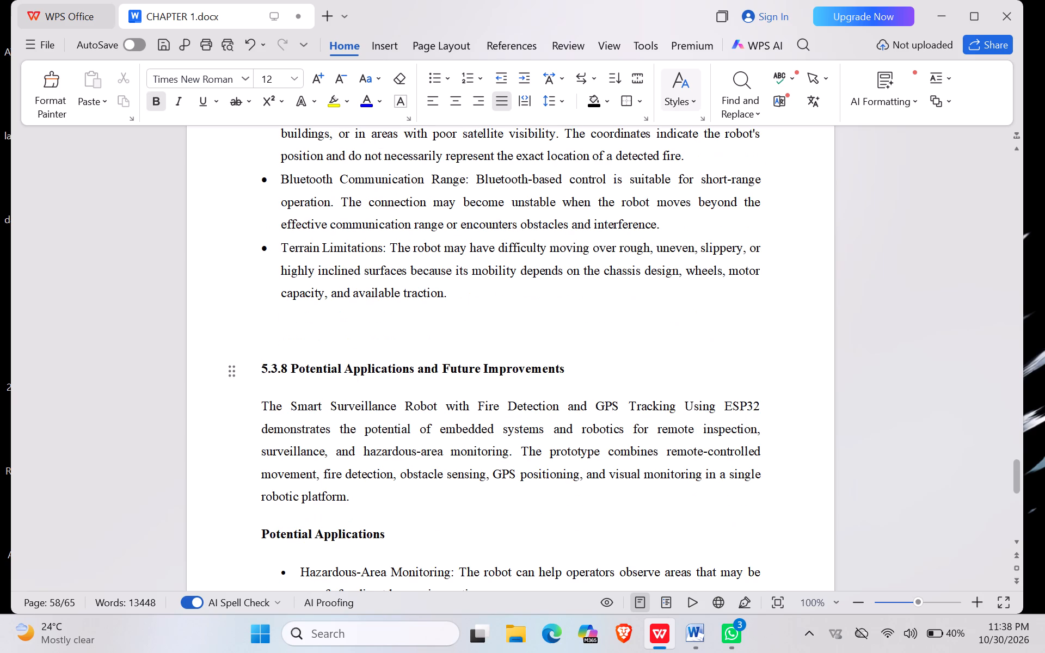
pyautogui.press('BackSpace')
pyautogui.press('BackSpace')
pyautogui.press('Return')
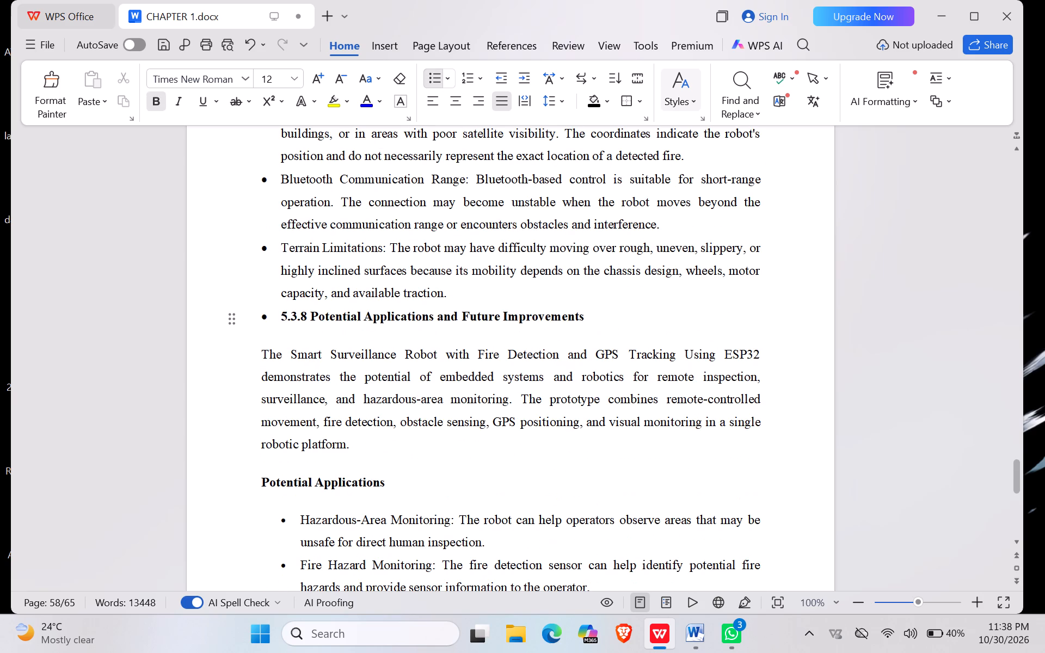
pyautogui.scroll(-2, 317, 454)
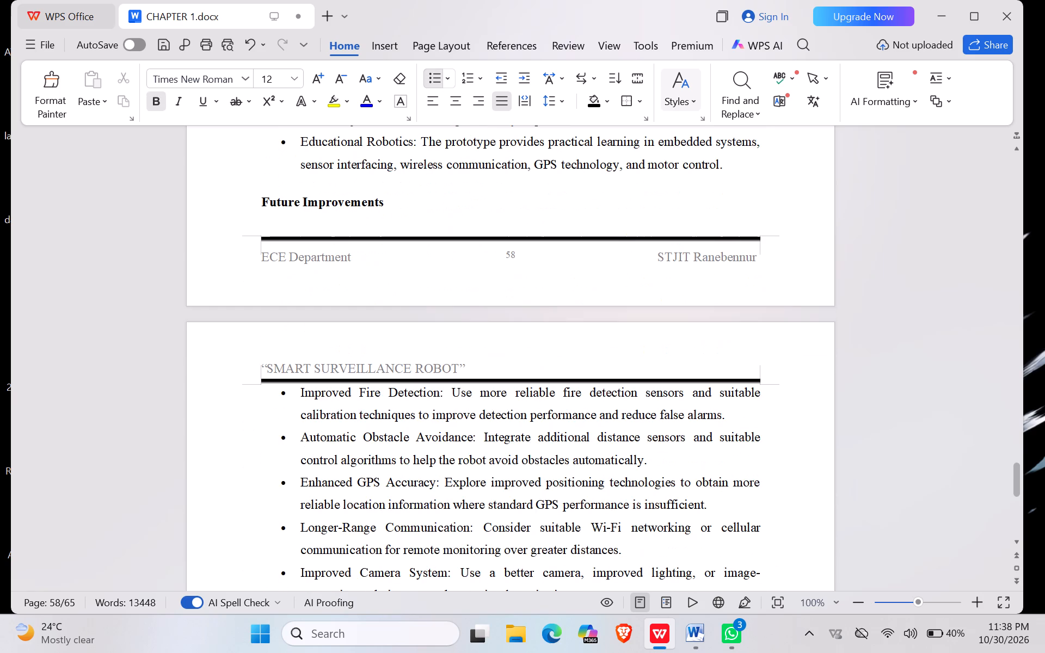
# Push the stranded Future Improvements heading onto the next page, directly above its bullet list.
pyautogui.scroll(-1, 317, 454)
pyautogui.click(257, 198)
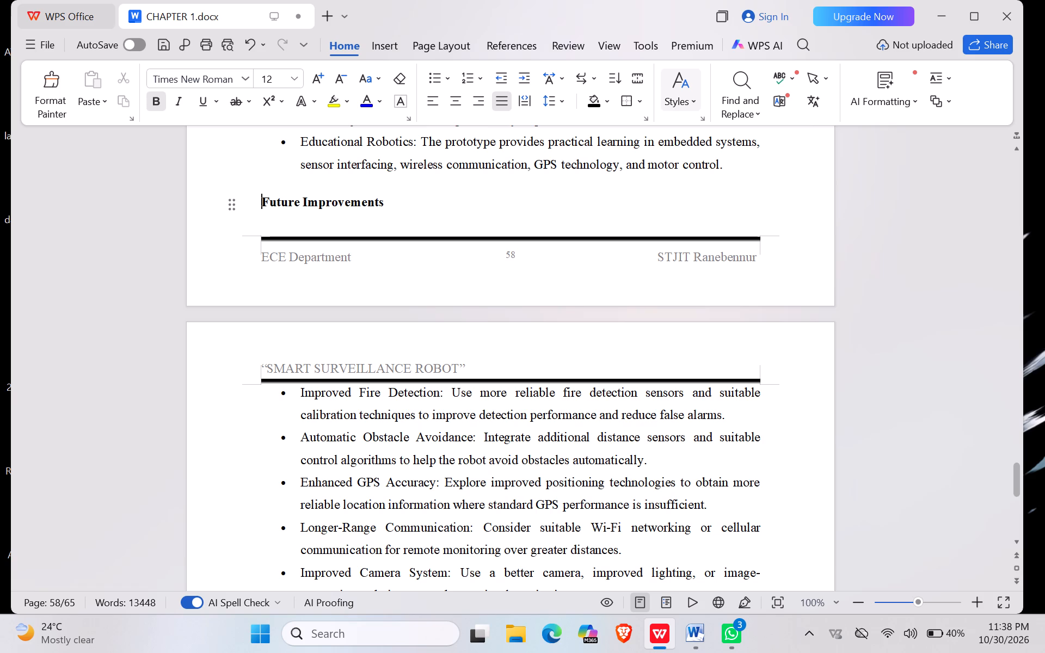
pyautogui.press('Return')
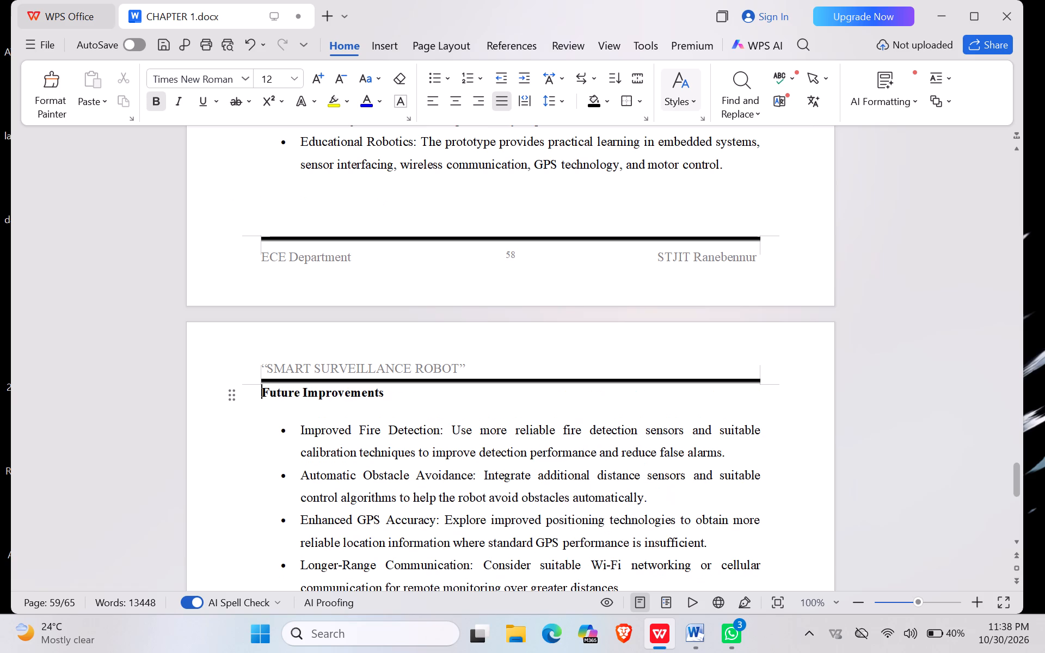
# Review the Future Improvements bullets and the 5.4 Applications sections through 5.4.7 Remote Monitoring for layout and text problems.
pyautogui.scroll(-1, 377, 381)
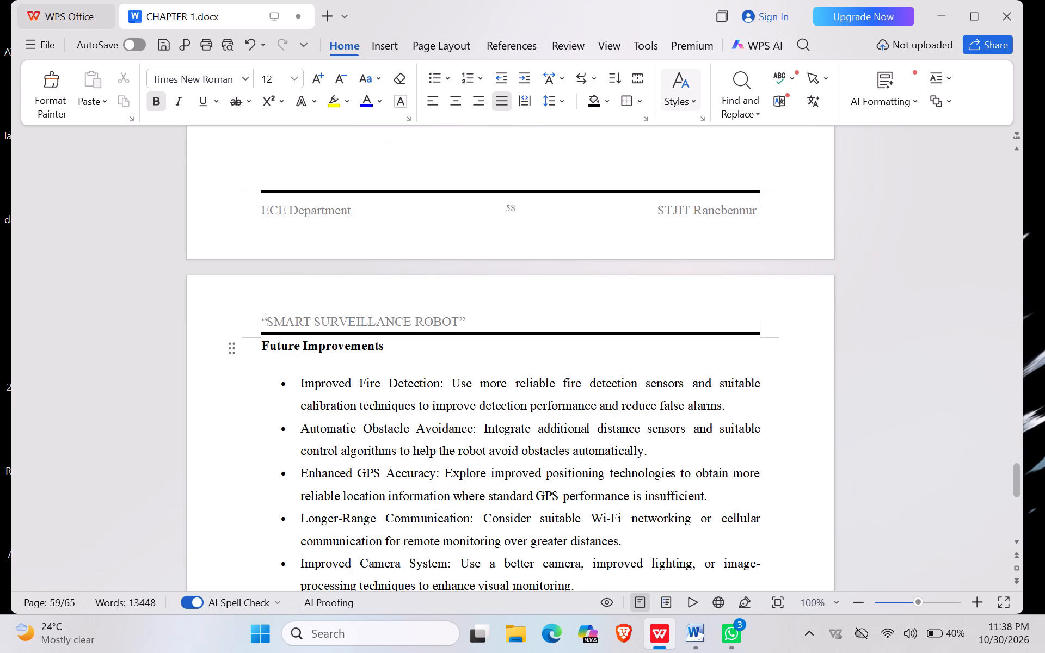
pyautogui.scroll(-3, 377, 381)
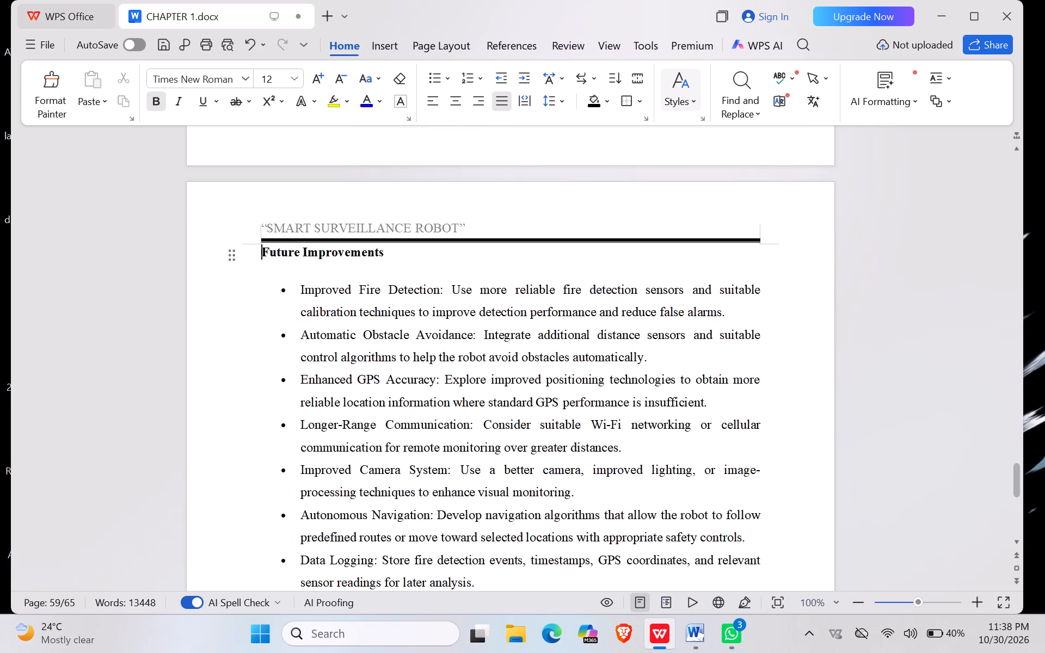
pyautogui.scroll(-2, 377, 381)
pyautogui.scroll(2, 377, 381)
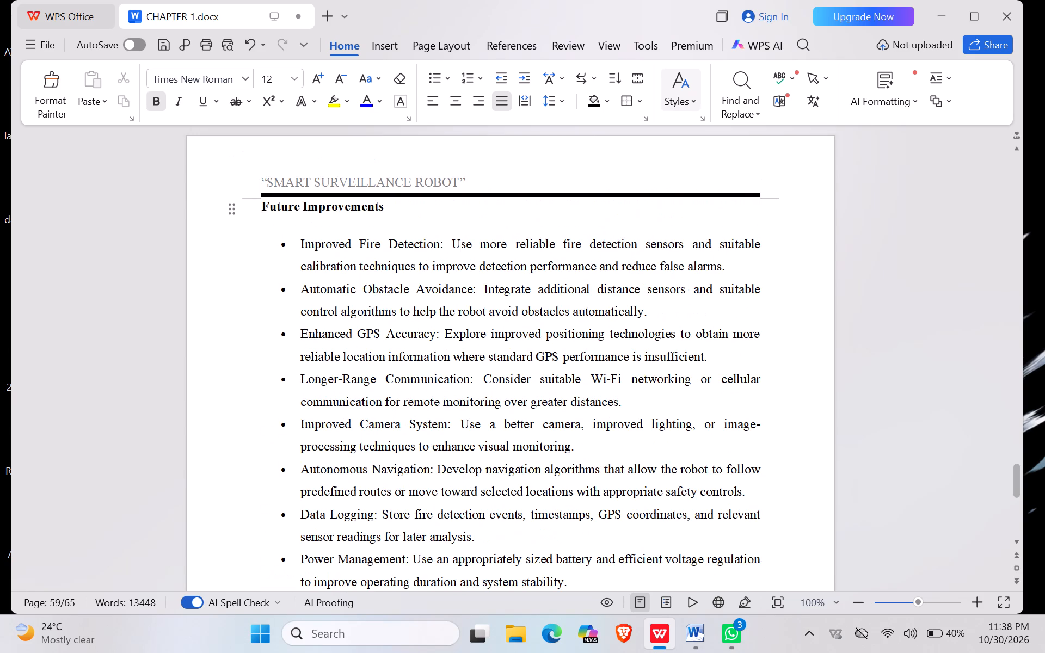
pyautogui.scroll(-1, 377, 381)
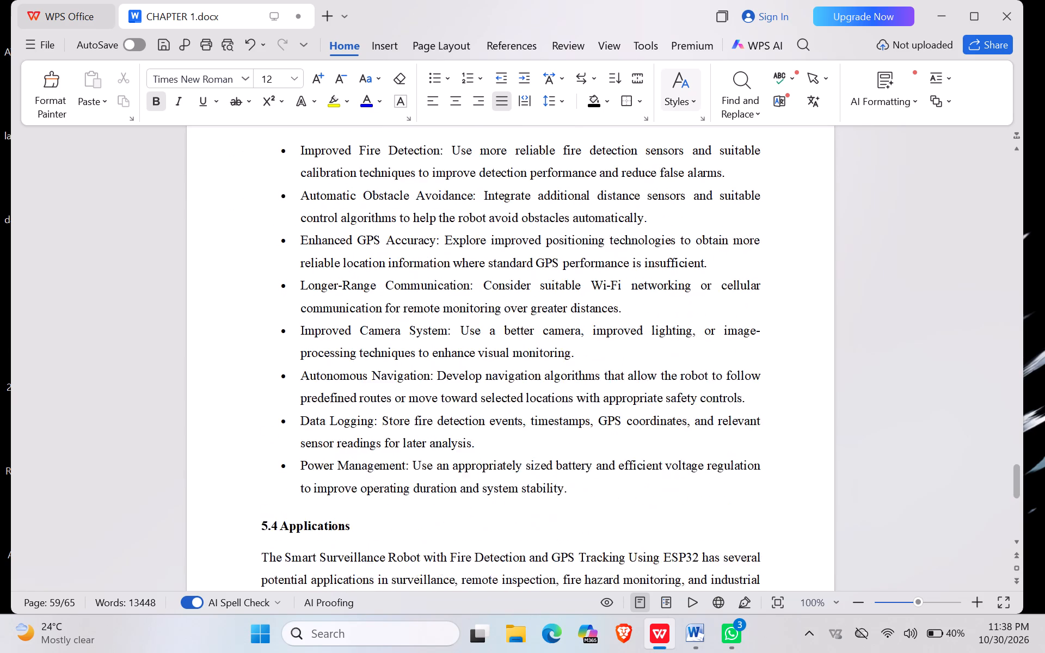
pyautogui.scroll(-3, 377, 381)
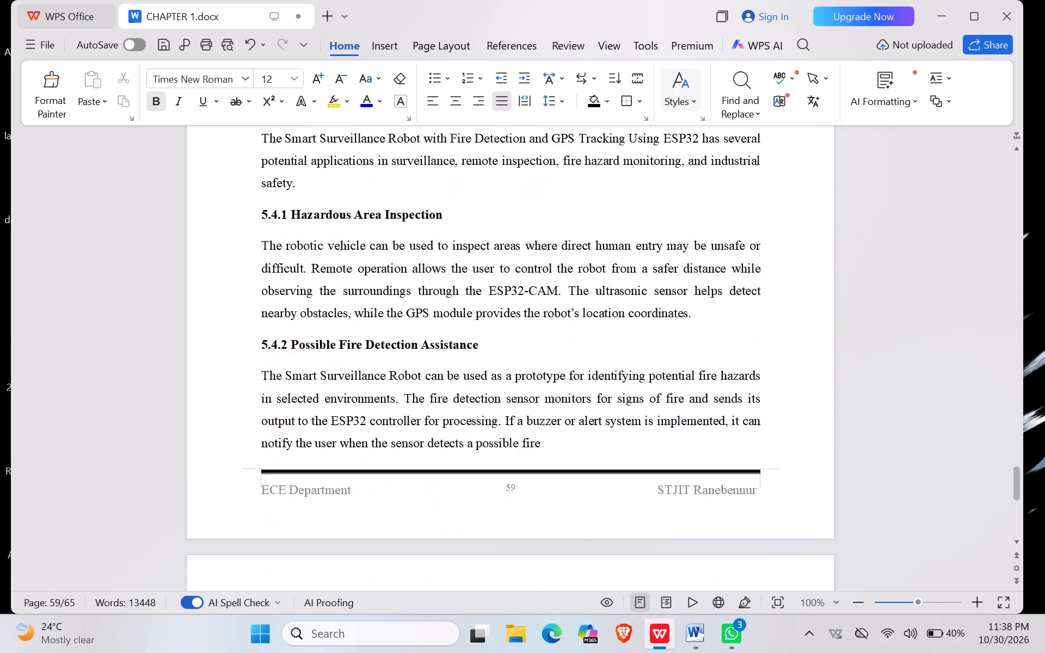
pyautogui.scroll(-5, 377, 381)
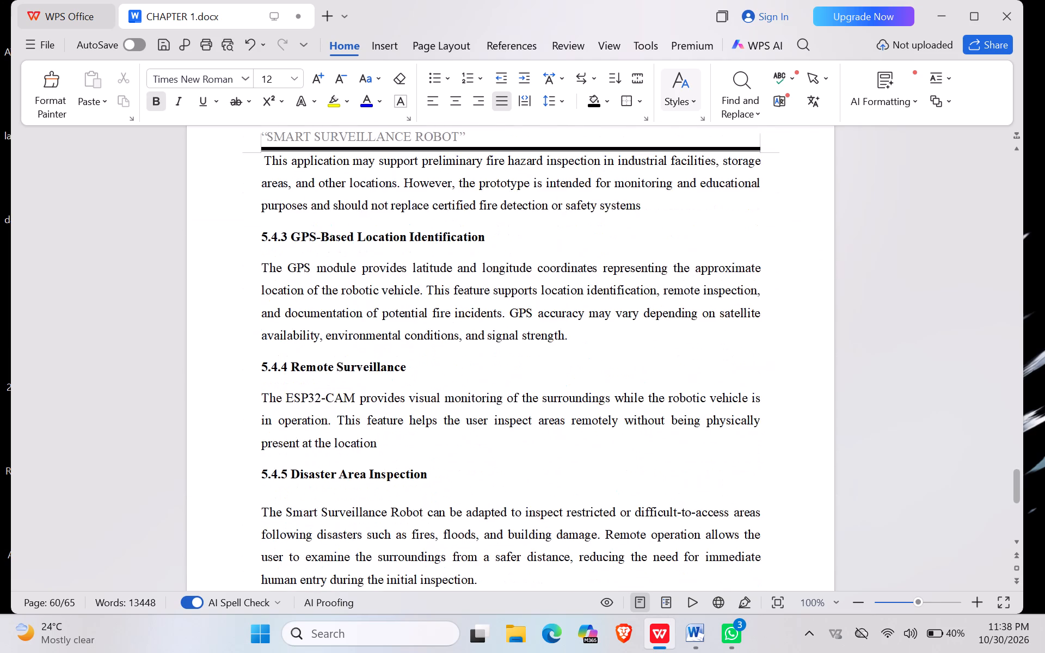
pyautogui.scroll(-2, 377, 381)
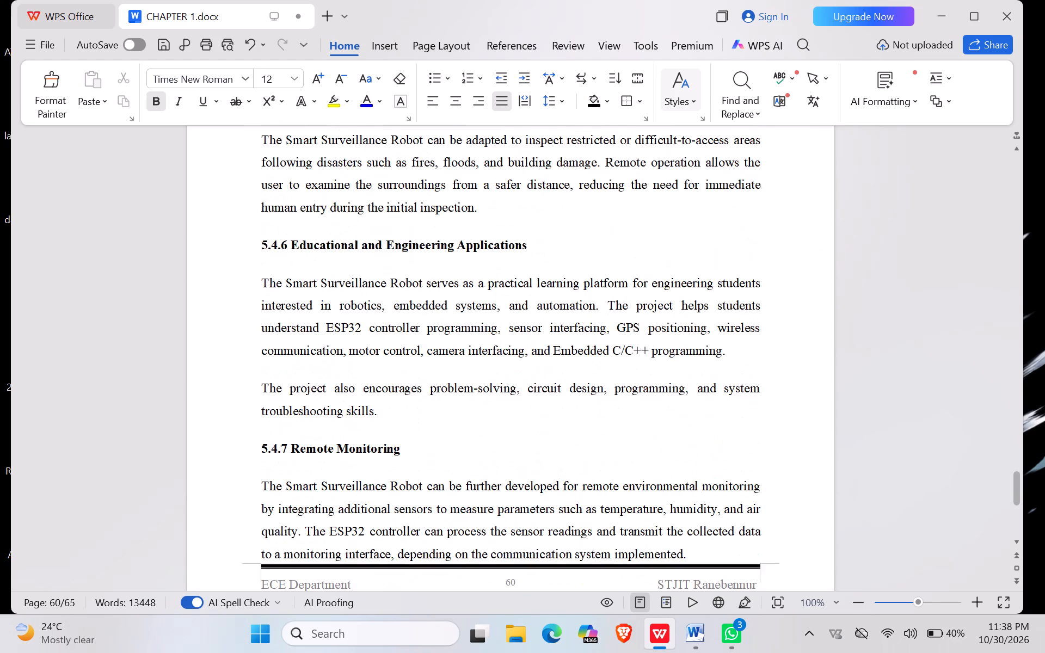
# Delete the two-line paragraph starting "The ESP32-CAM can provide visual information" above the 5.4.8 Research and Development Platform heading.
pyautogui.scroll(-3, 377, 381)
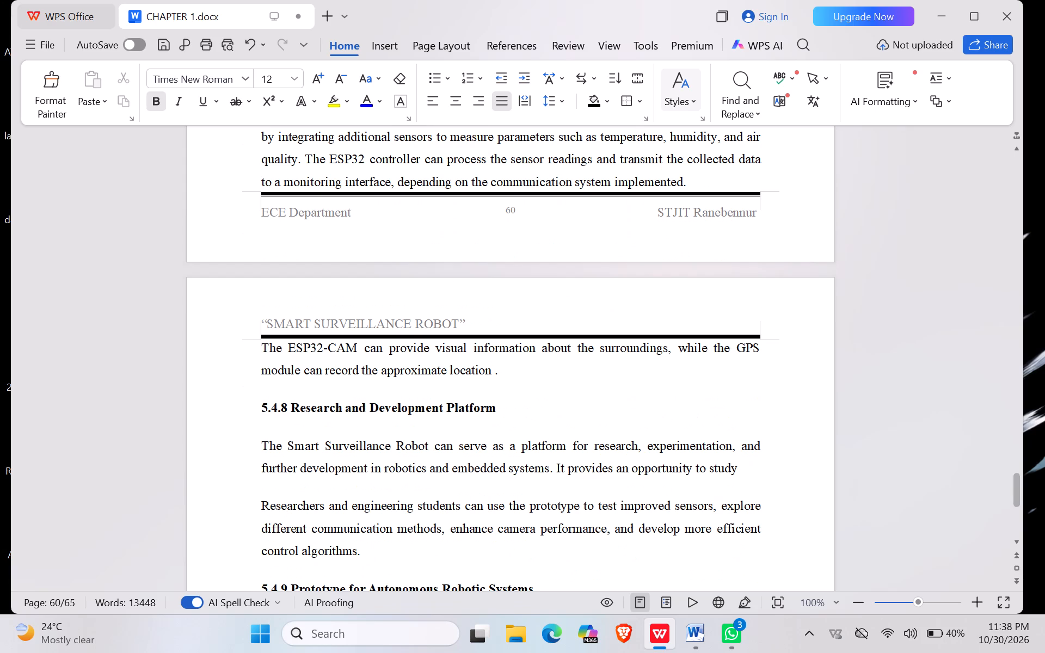
pyautogui.moveTo(398, 356); pyautogui.dragTo(398, 356)
pyautogui.moveTo(398, 356); pyautogui.dragTo(390, 358)
pyautogui.click(512, 372)
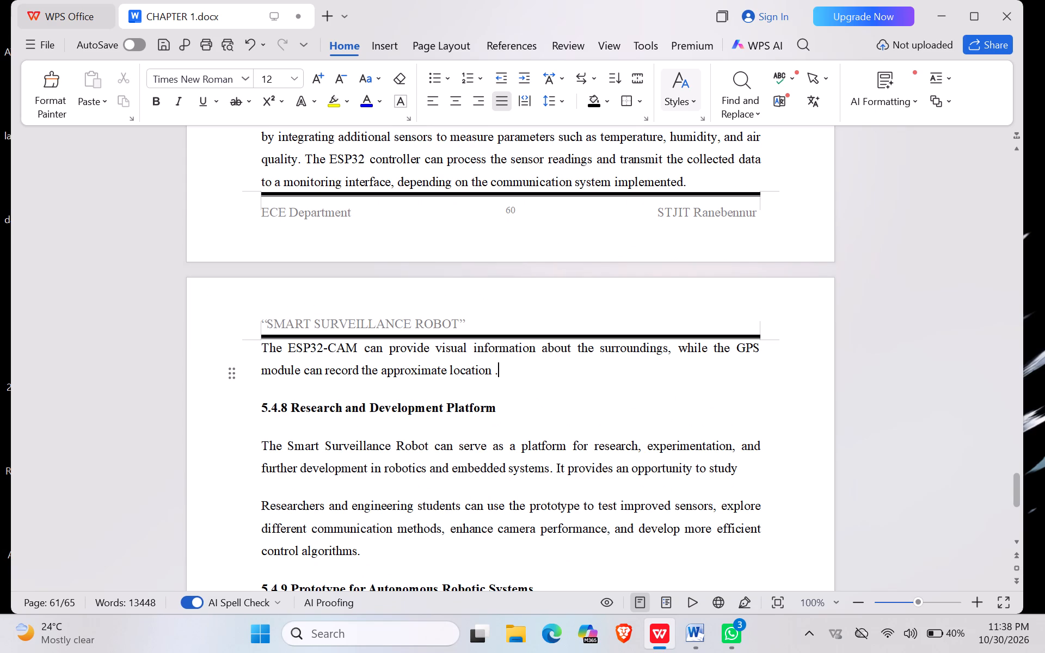
pyautogui.click(512, 372)
pyautogui.moveTo(512, 372); pyautogui.dragTo(281, 355)
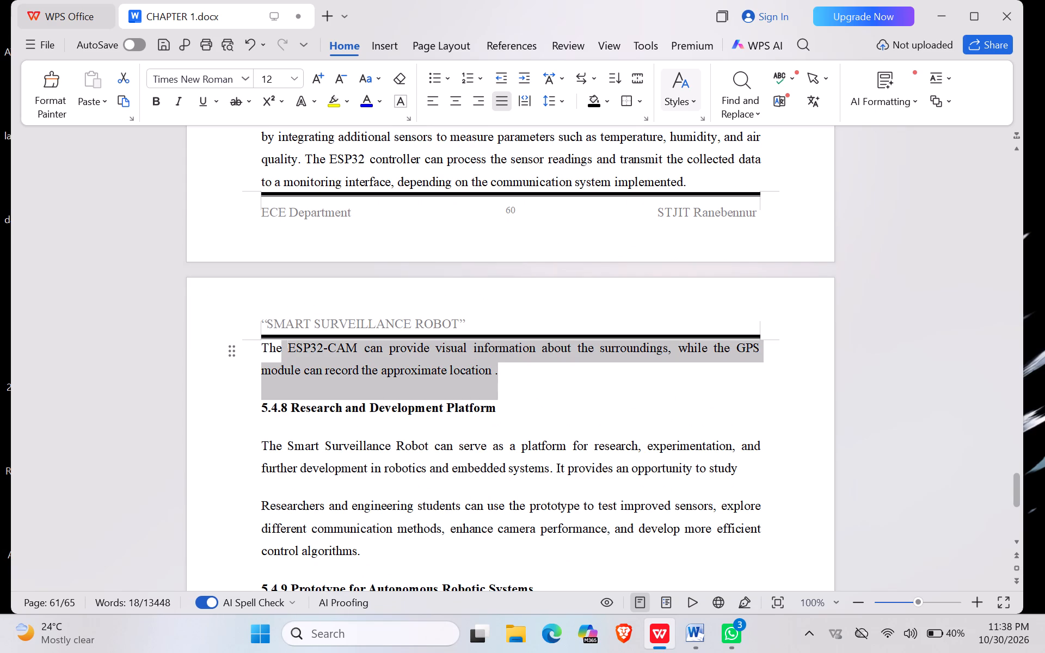
pyautogui.moveTo(281, 355); pyautogui.dragTo(259, 348)
pyautogui.press('BackSpace')
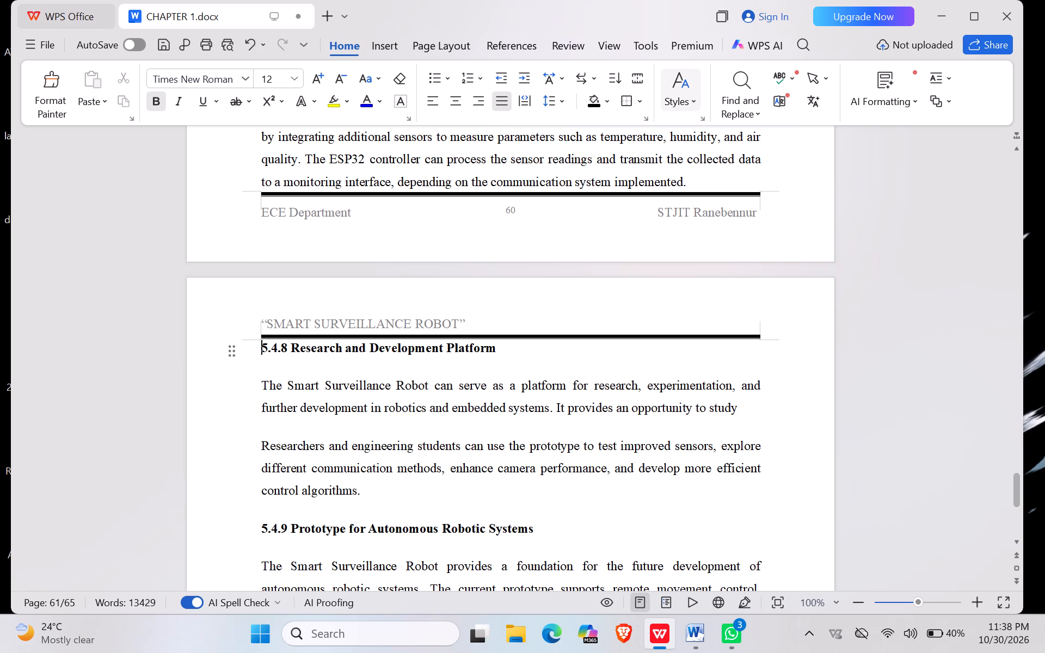
# Delete the closing sentence "The robot can be controlled remotely..." from the second paragraph of 5.4.10 Remote Inspection in Industrial Areas.
pyautogui.scroll(-3, 357, 487)
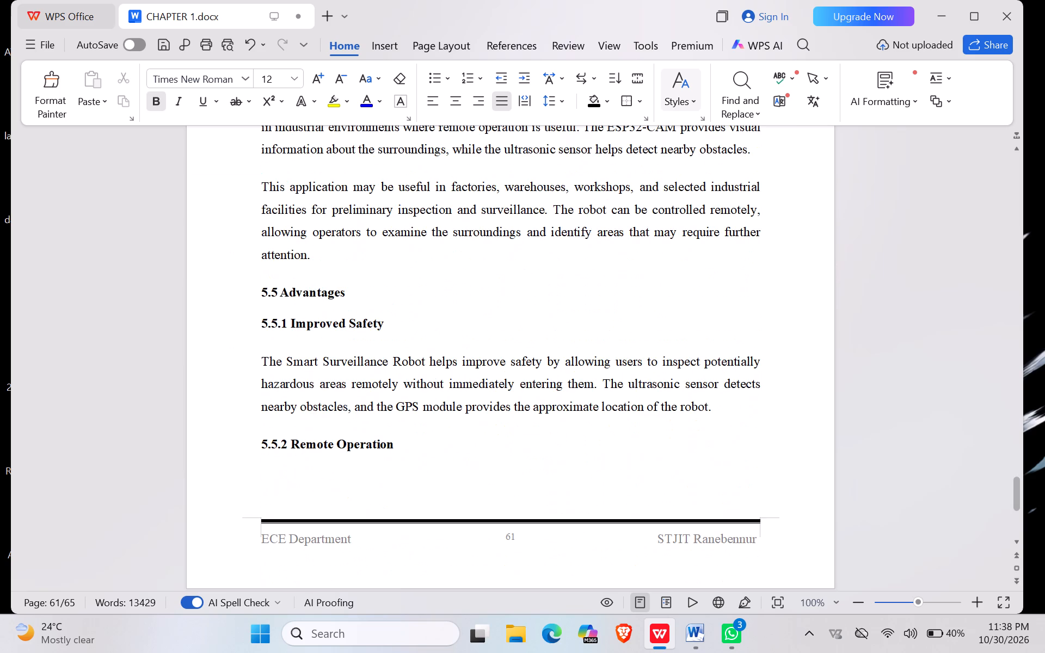
pyautogui.scroll(-2, 357, 487)
pyautogui.scroll(-1, 332, 536)
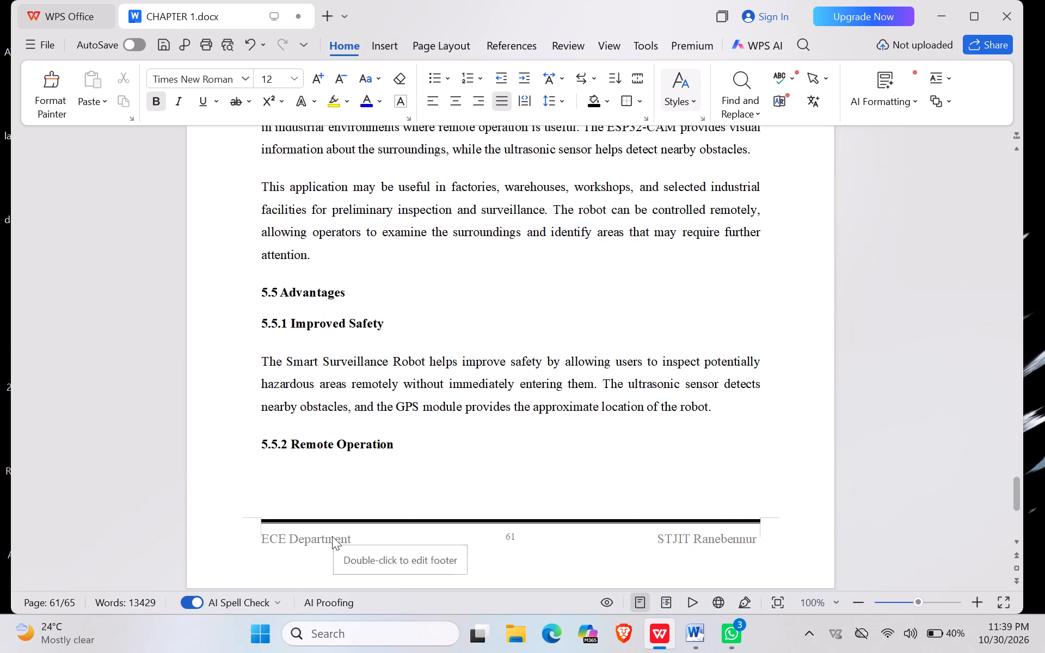
pyautogui.scroll(-2, 332, 536)
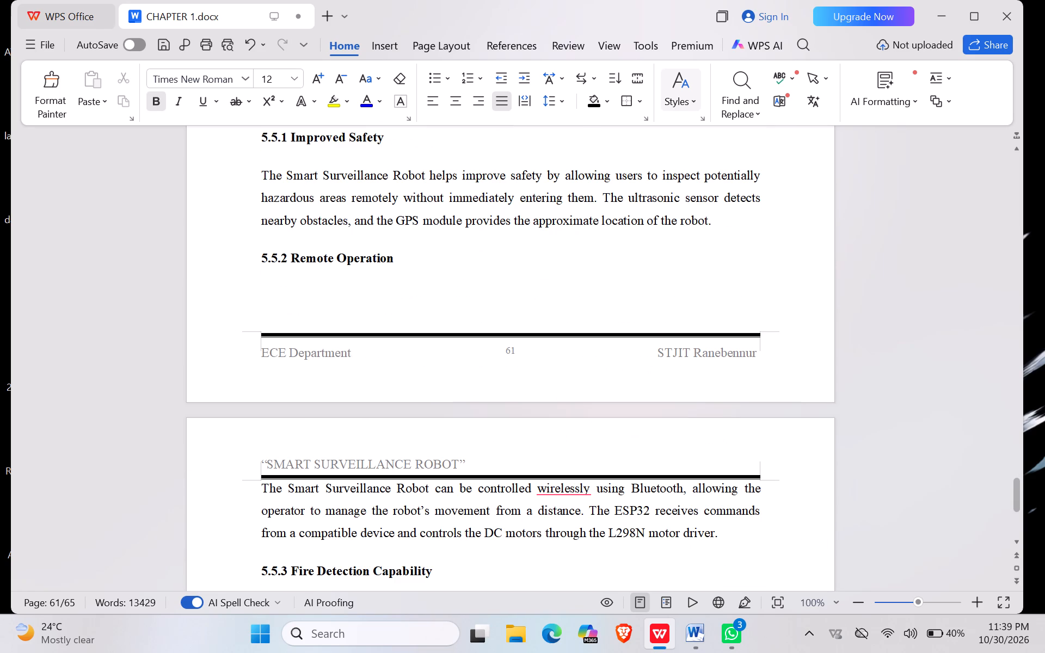
pyautogui.click(589, 511)
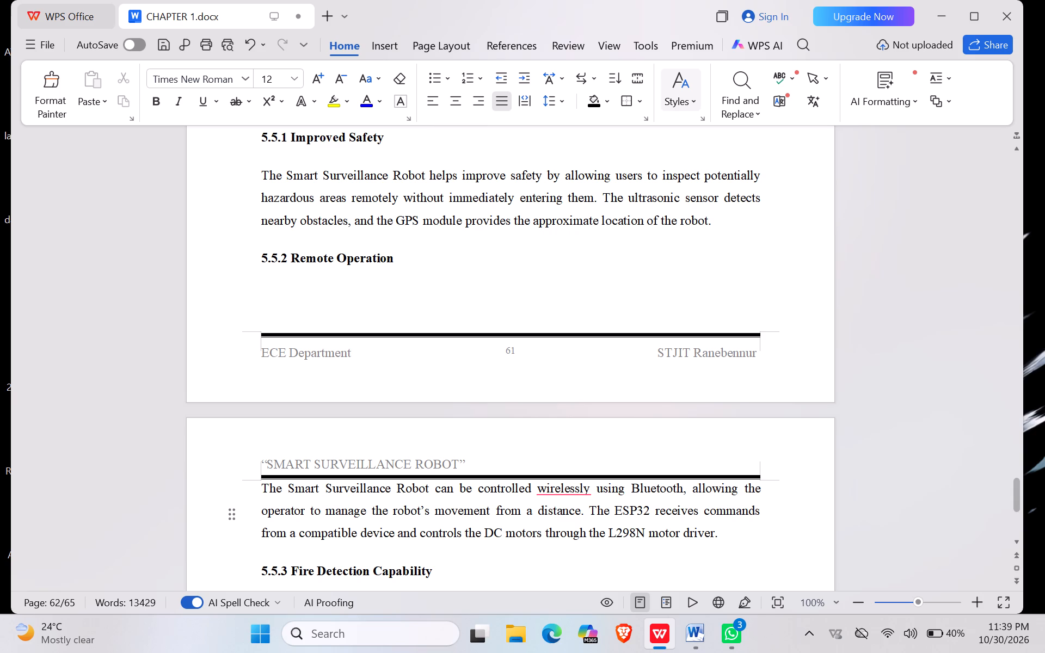
pyautogui.scroll(2, 542, 292)
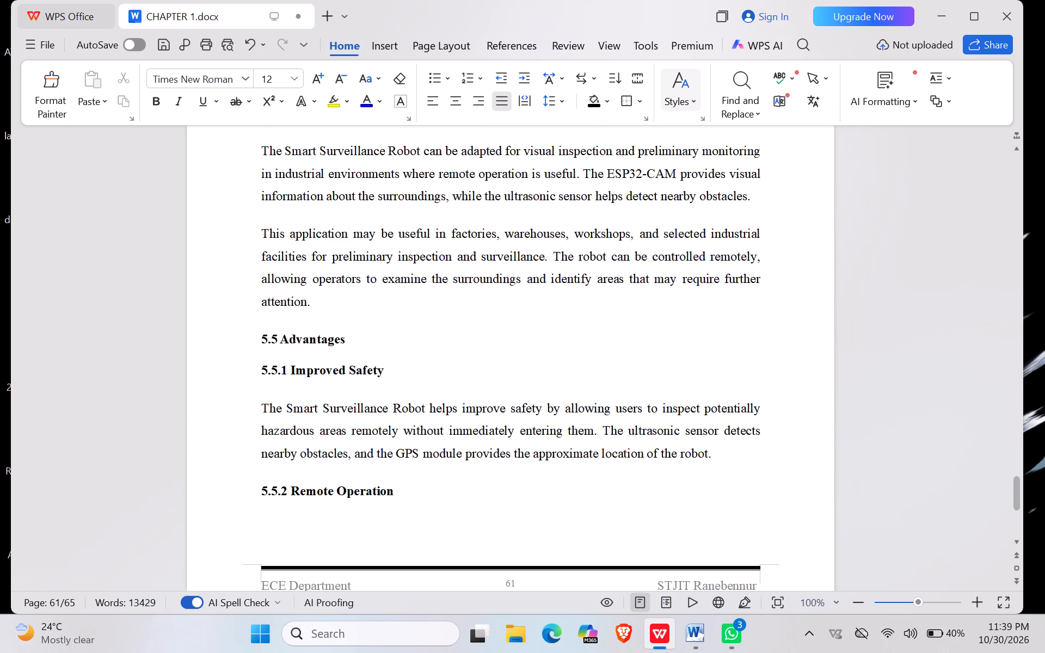
pyautogui.moveTo(552, 257); pyautogui.dragTo(540, 302)
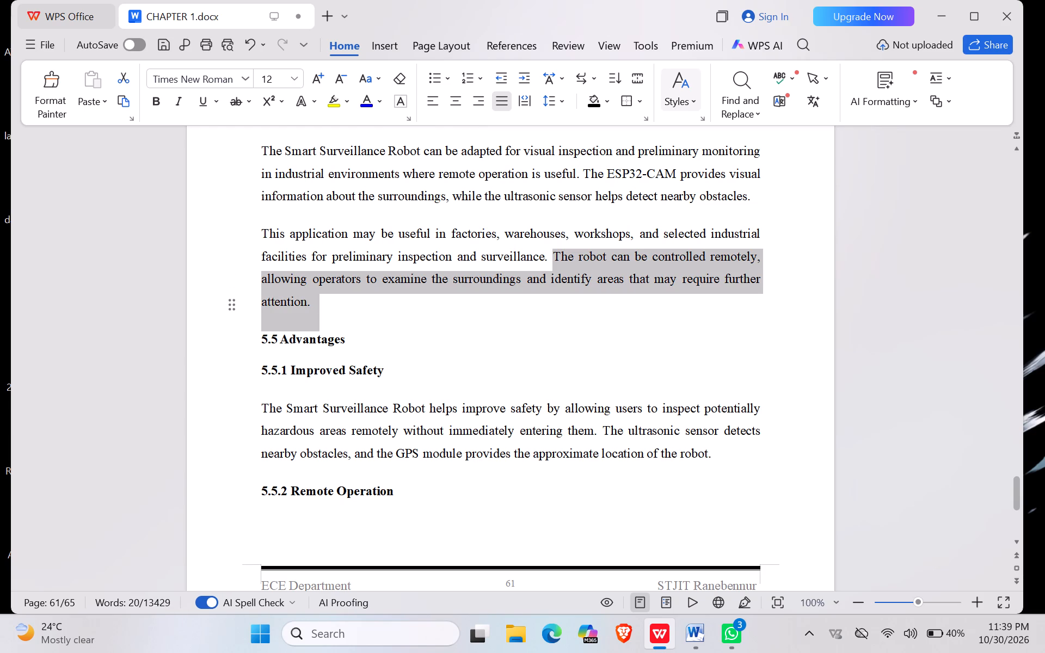
pyautogui.moveTo(540, 302); pyautogui.dragTo(312, 303)
pyautogui.moveTo(312, 303); pyautogui.dragTo(312, 300)
pyautogui.scroll(1, 367, 241)
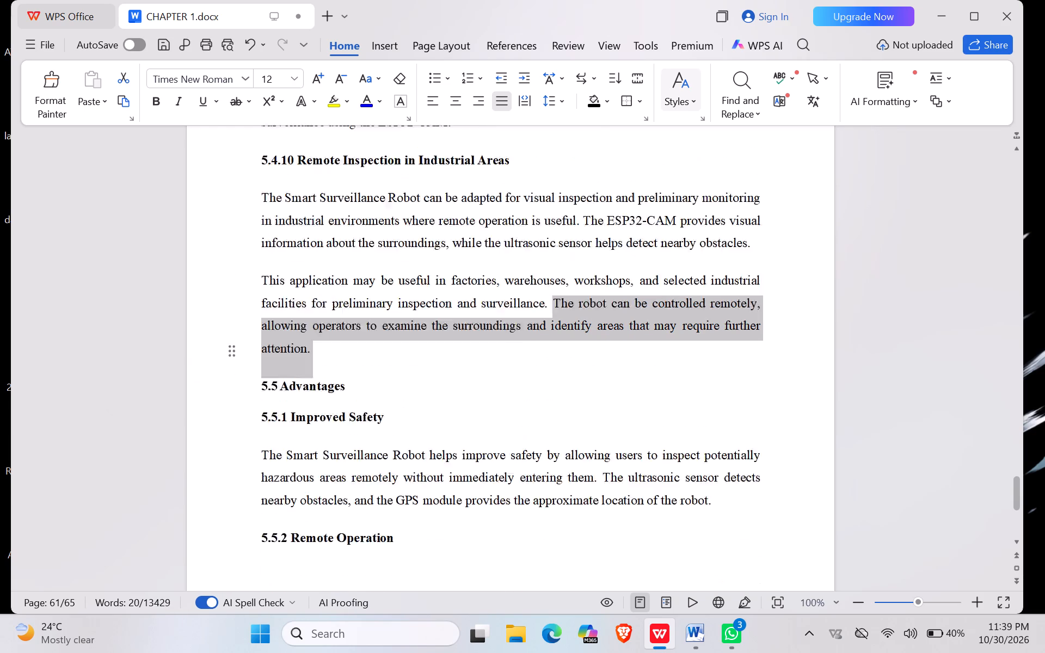
pyautogui.scroll(2, 367, 241)
pyautogui.press('BackSpace')
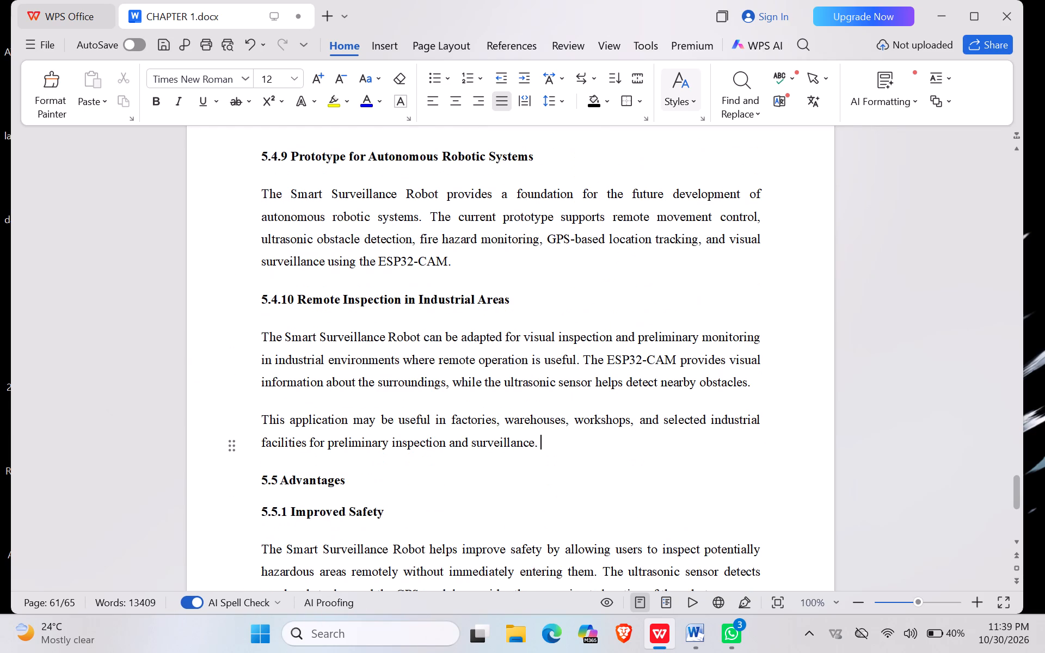
# Push the 5.6 Disadvantages heading and its 5.6.1 Limited Battery Backup subheading onto the next page by adding blank lines above.
pyautogui.scroll(-3, 400, 384)
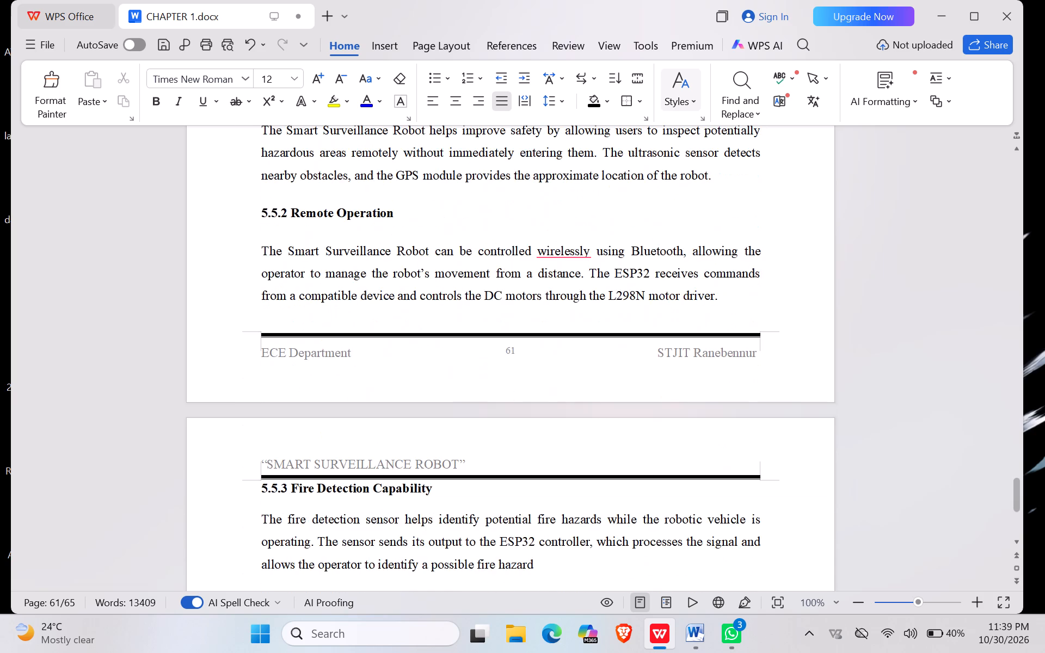
pyautogui.scroll(-2, 400, 384)
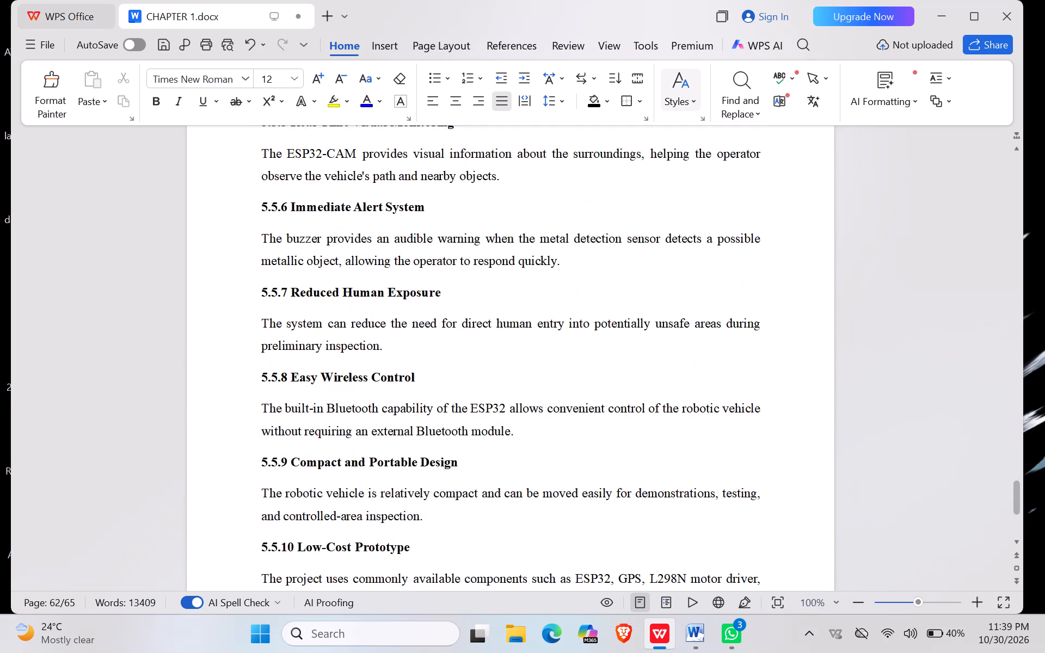
pyautogui.scroll(-2, 400, 384)
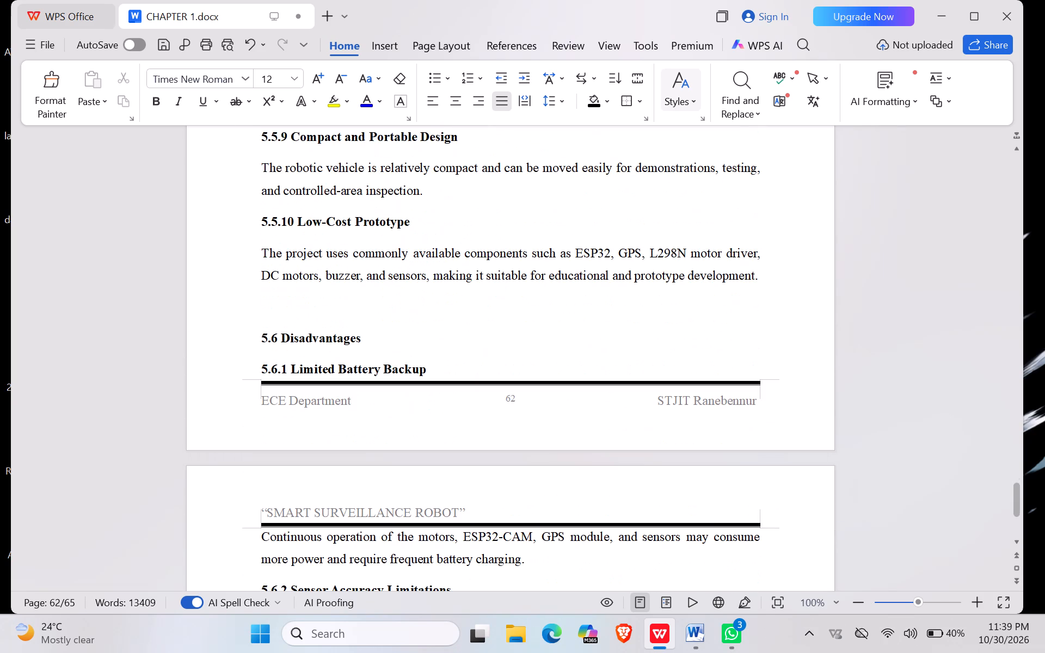
pyautogui.click(263, 341)
pyautogui.press('Return')
pyautogui.press('Return')
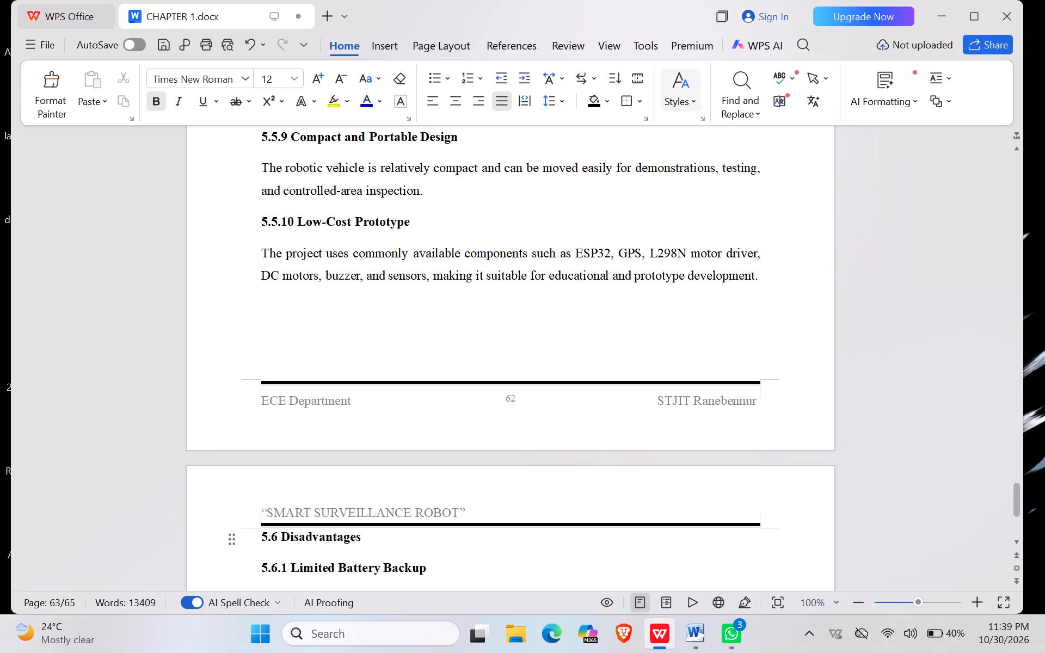
# Push the FUTURE SCOPE heading and its text onto the next page by adding blank lines above the heading.
pyautogui.scroll(-3, 342, 489)
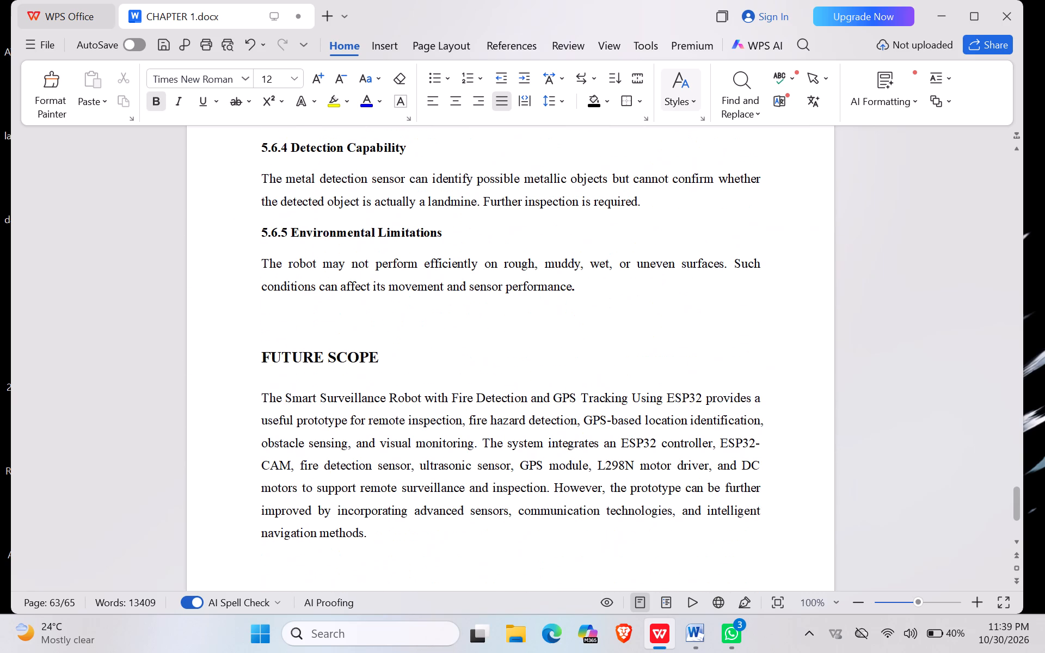
pyautogui.click(260, 358)
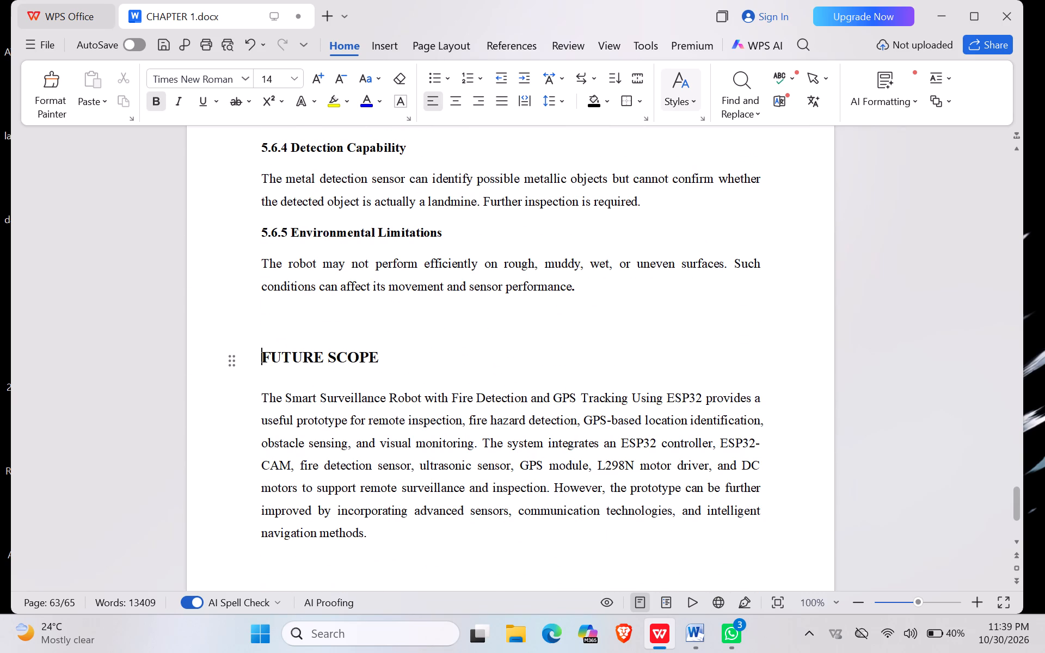
pyautogui.press('Return')
pyautogui.press('Return')
pyautogui.press('Return')
pyautogui.press('Return')
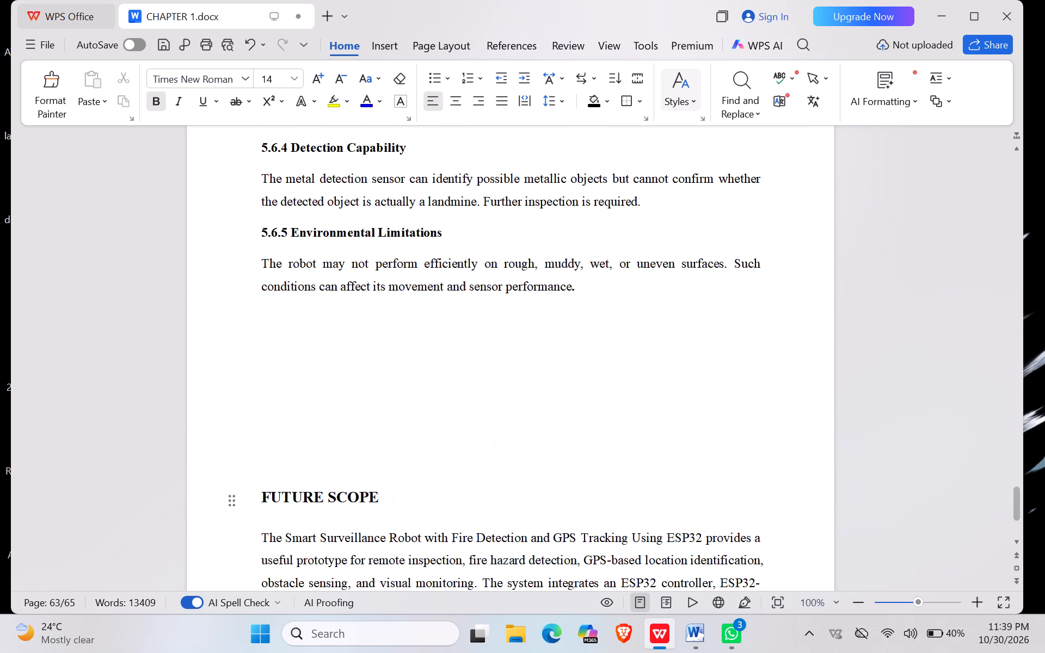
pyautogui.scroll(-2, 299, 416)
pyautogui.press('Return')
pyautogui.press('Return')
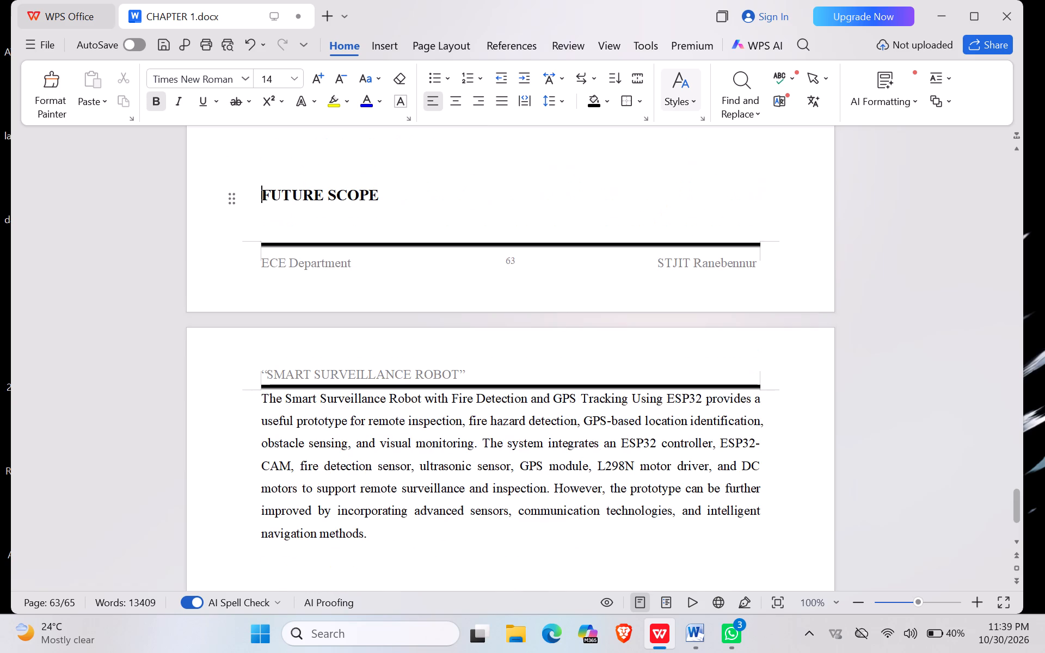
pyautogui.press('Return')
pyautogui.press('Return')
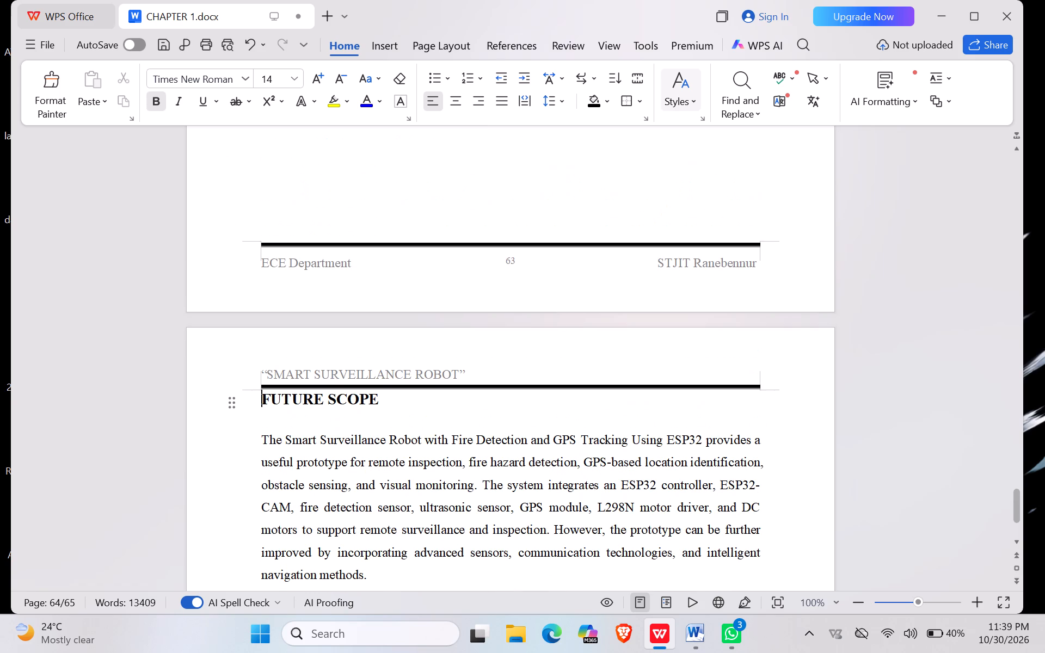
# Remove the blank line above "The following improvements can be considered for future development:" in the FUTURE SCOPE section.
pyautogui.scroll(-4, 334, 441)
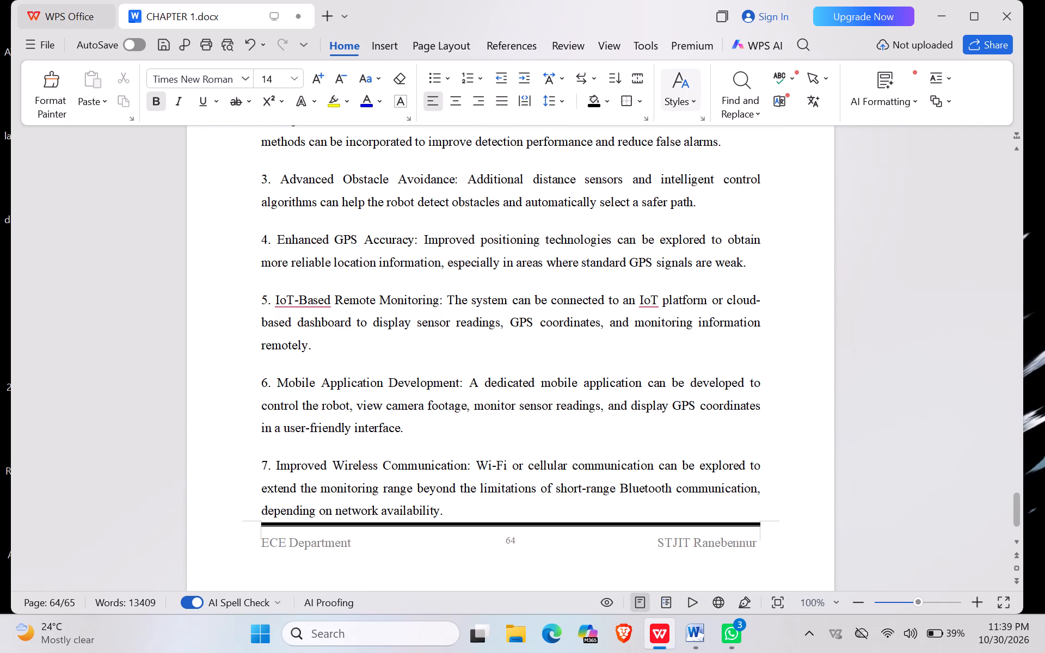
pyautogui.scroll(2, 290, 294)
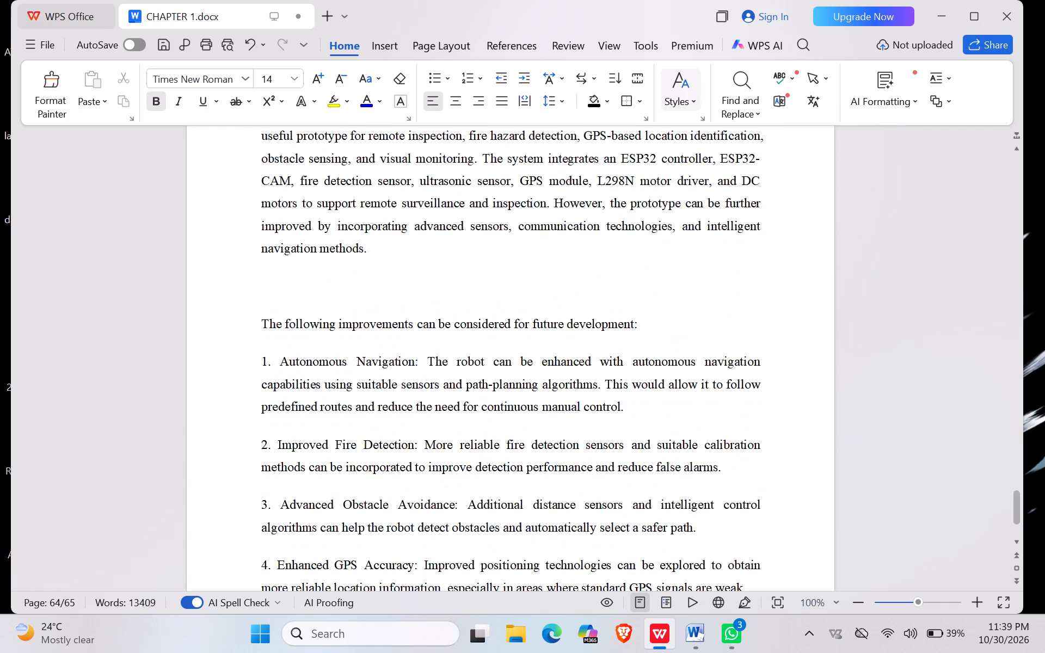
pyautogui.click(261, 317)
pyautogui.press('BackSpace')
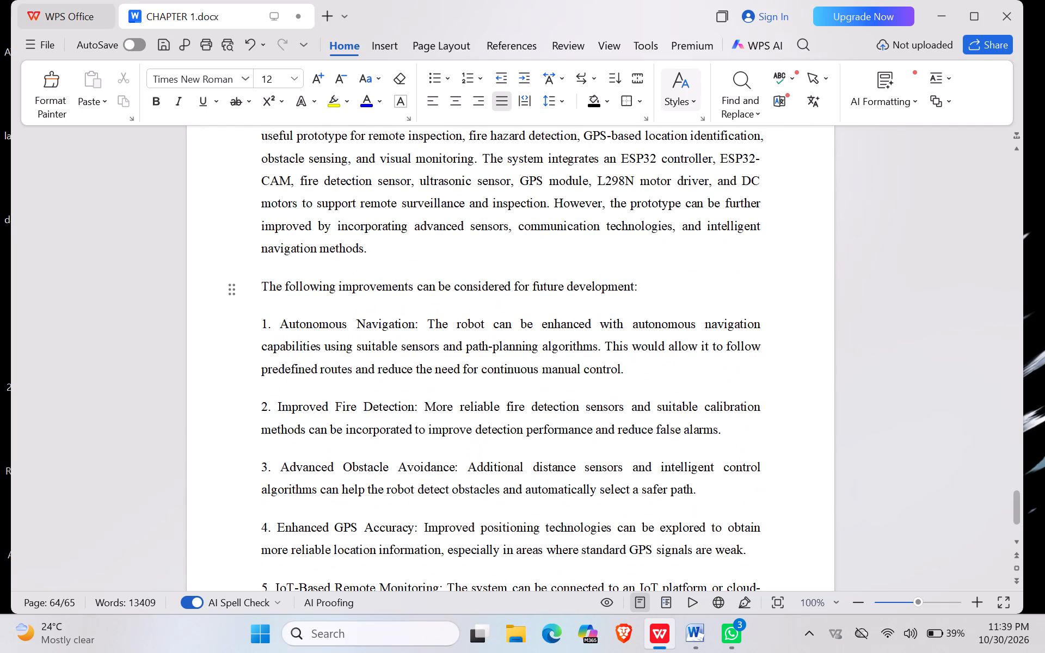
# Change "IoT-Based" to "IOT-Based" at the start of future improvement item 5.
pyautogui.hscroll(1, 286, 320)
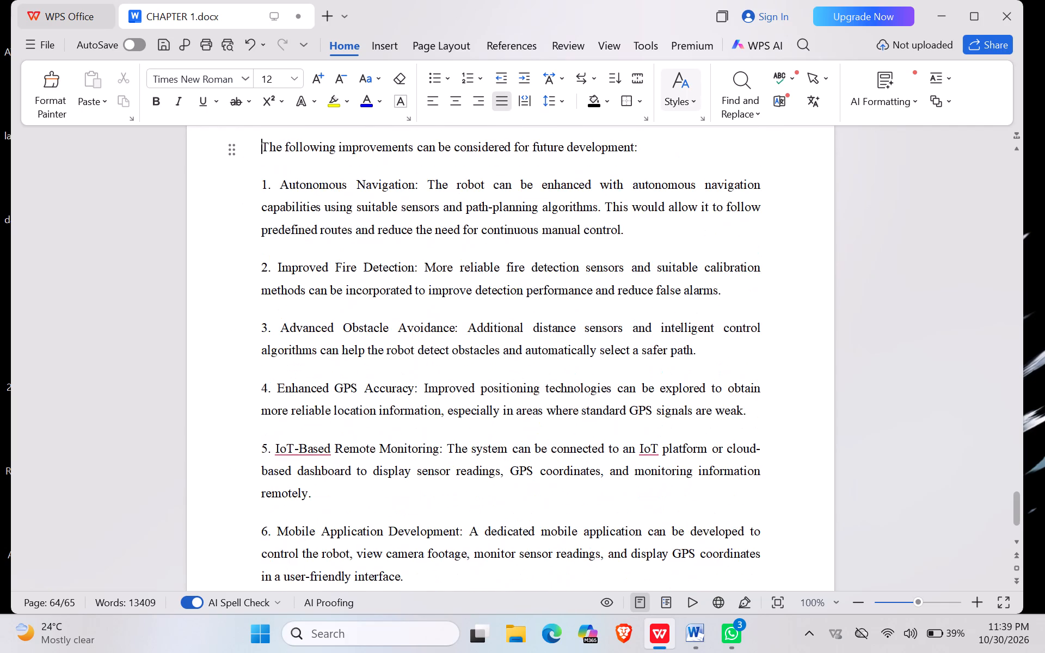
pyautogui.scroll(-1, 286, 320)
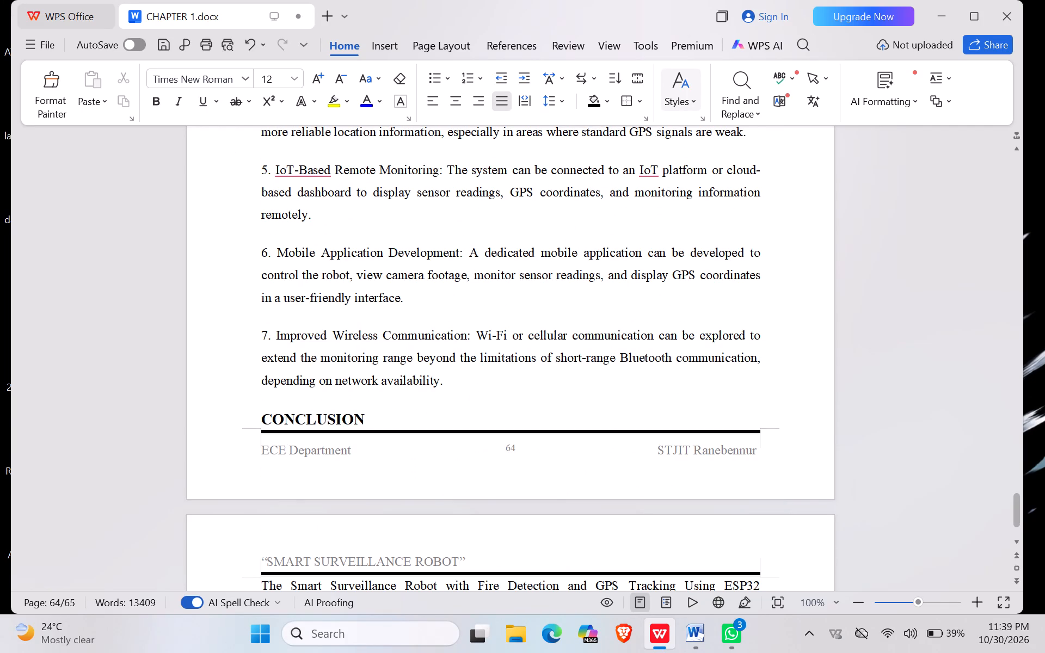
pyautogui.click(284, 173)
pyautogui.press('BackSpace')
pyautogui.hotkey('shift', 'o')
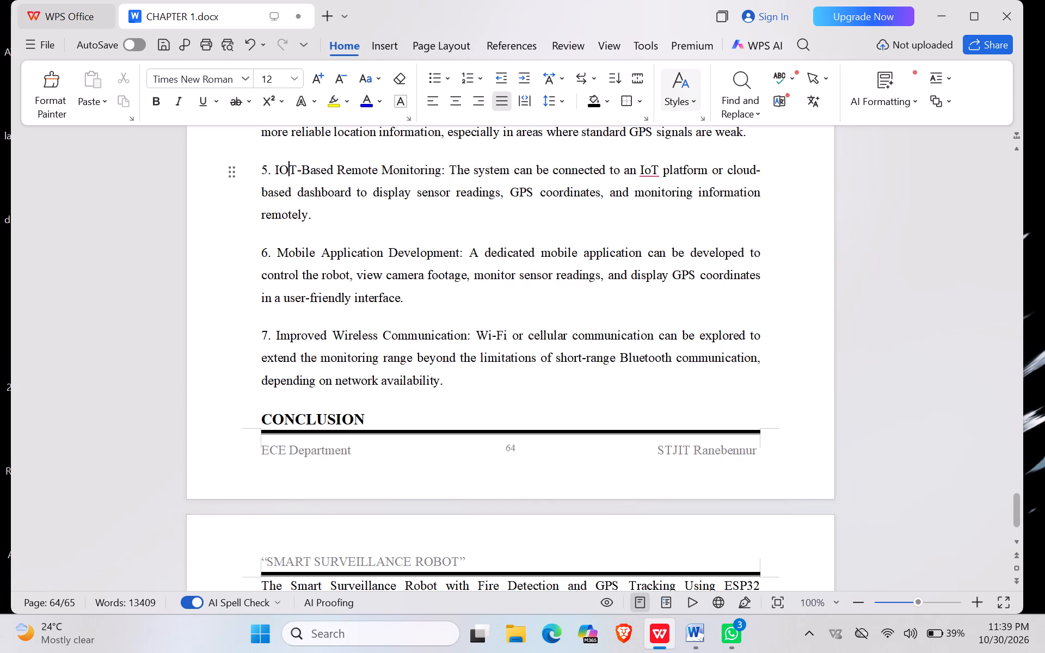
# Push the CONCLUSION heading below improvement item 7 onto the next page with its paragraph.
pyautogui.scroll(-1, 371, 230)
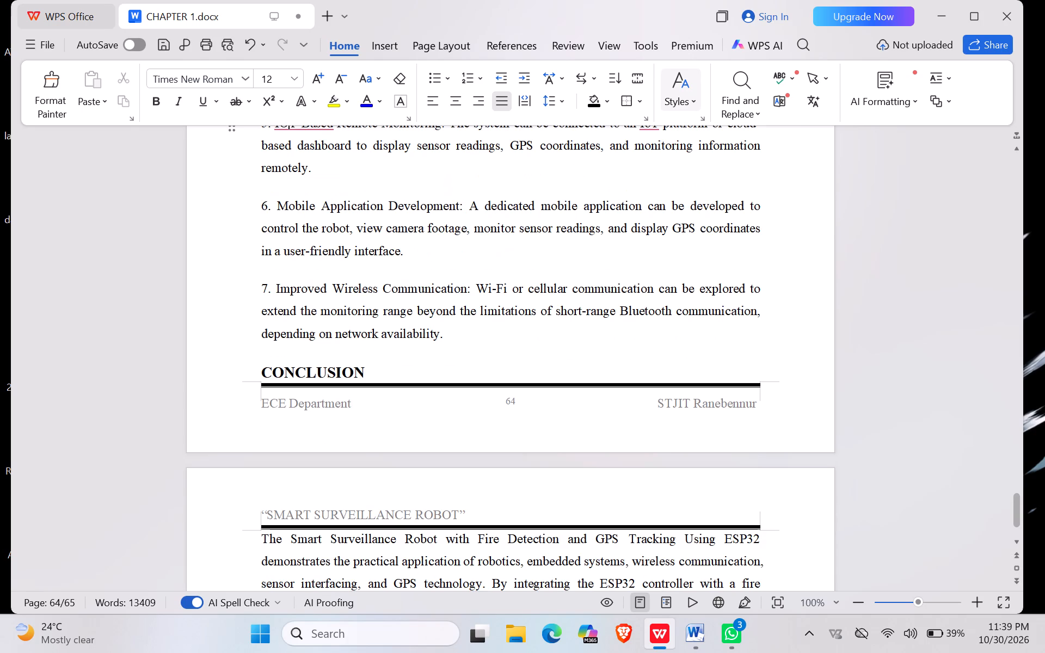
pyautogui.scroll(-1, 371, 230)
pyautogui.click(262, 366)
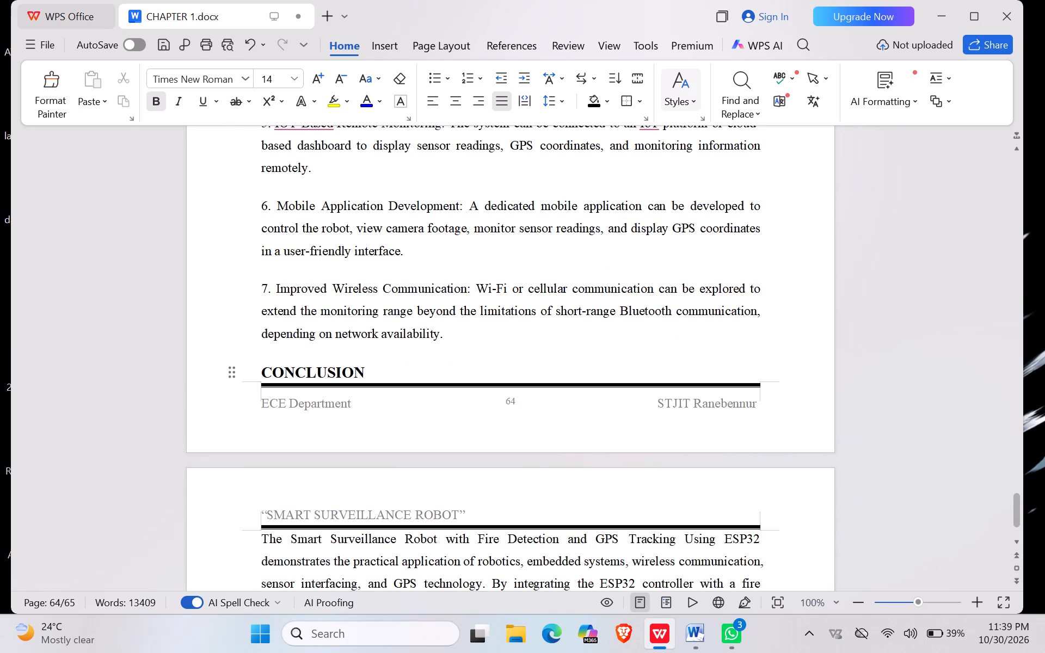
# Push the stranded CONCLUSION heading onto the next page, above its first paragraph.
pyautogui.press('Return')
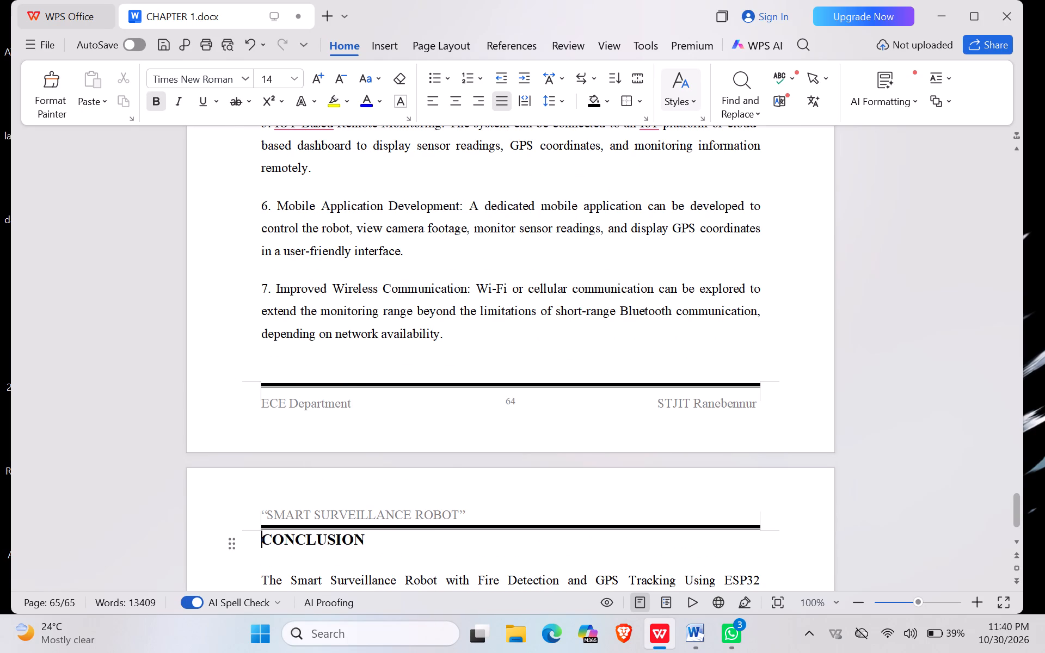
# Ignore the spelling flag on "IOT-Based" in item 5, Remote Monitoring.
pyautogui.click(371, 293)
pyautogui.scroll(1, 371, 293)
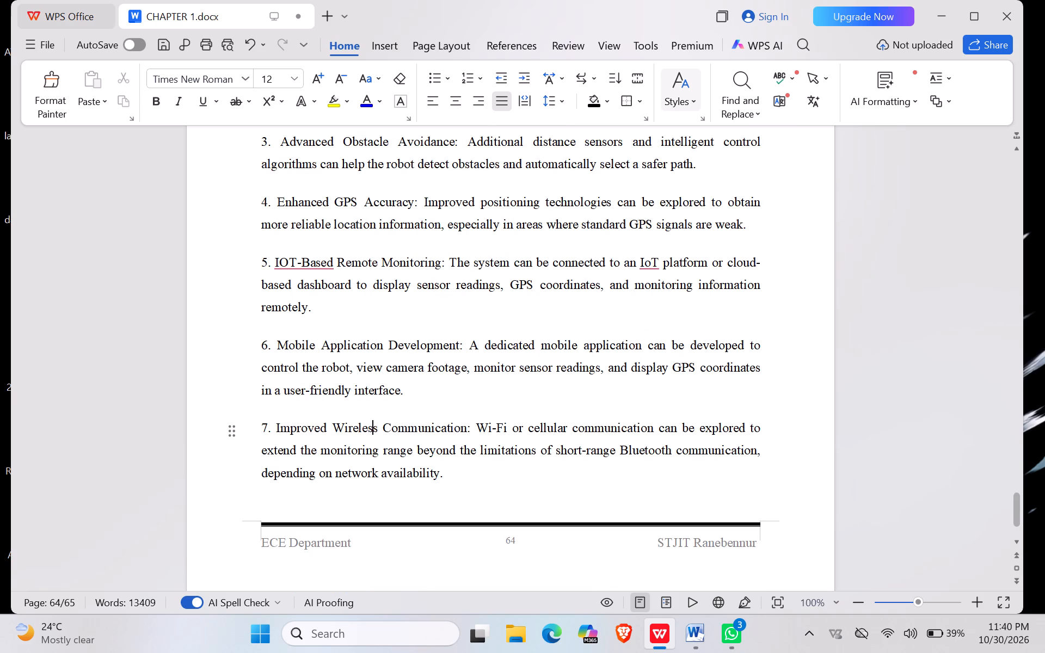
pyautogui.click(301, 264)
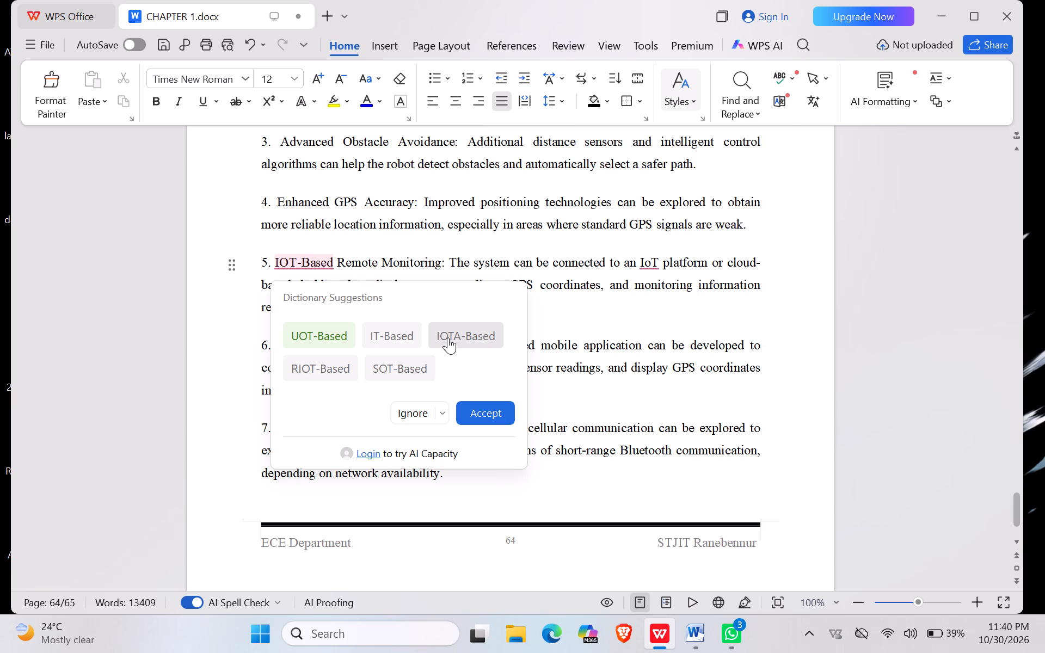
pyautogui.click(417, 423)
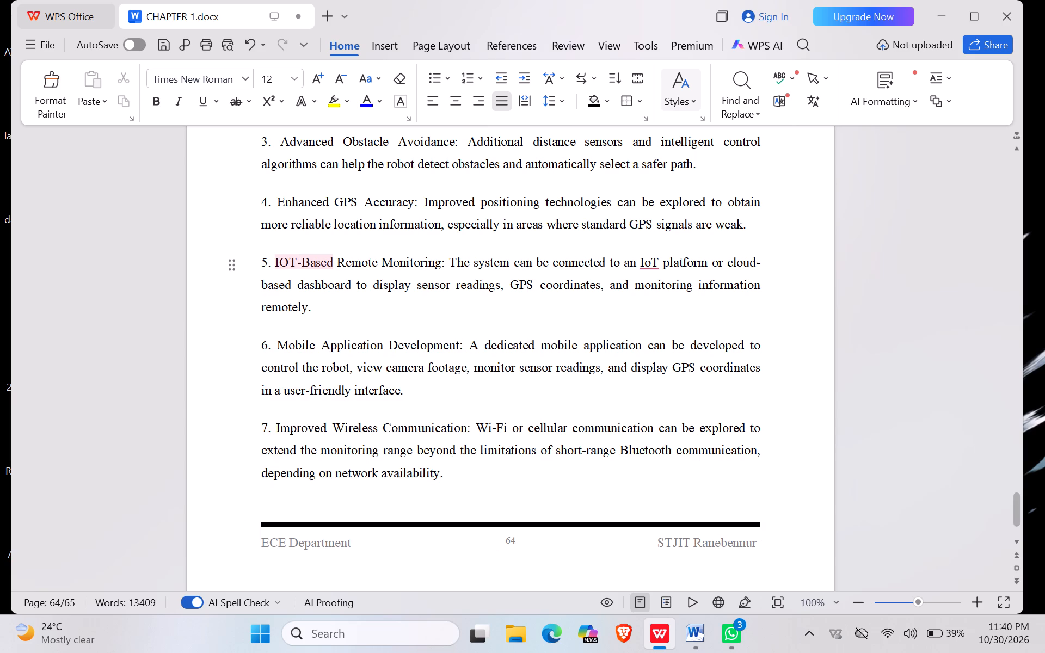
# Change "IoT" to "IOT" before "platform" in item 5, Remote Monitoring.
pyautogui.hscroll(1, 450, 457)
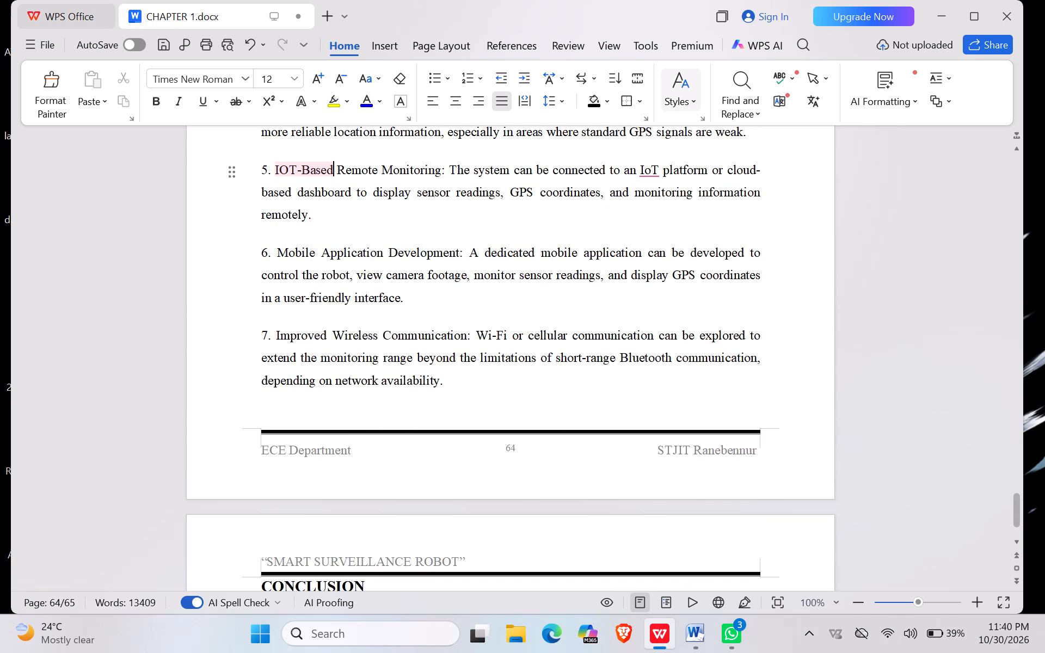
pyautogui.click(651, 170)
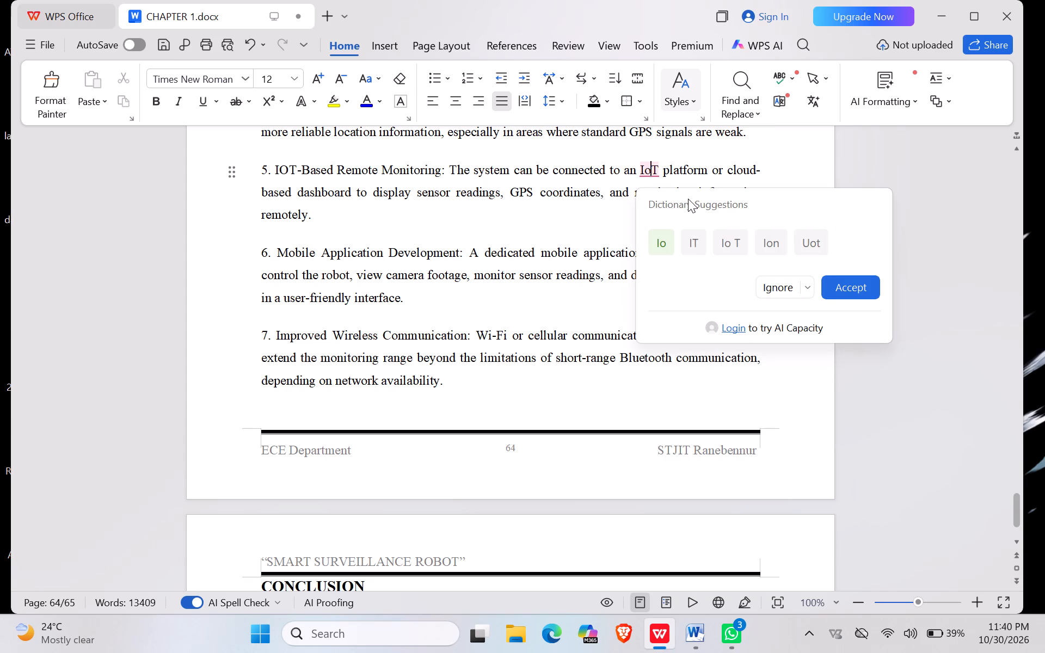
pyautogui.click(646, 171)
pyautogui.press('Right')
pyautogui.press('BackSpace')
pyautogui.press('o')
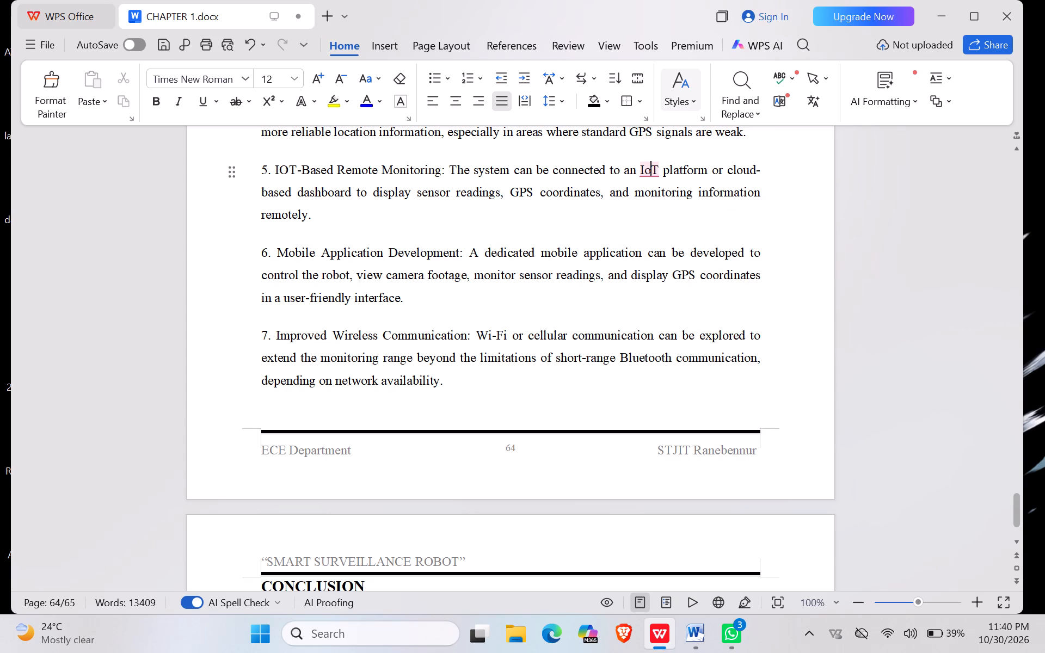
pyautogui.press('BackSpace')
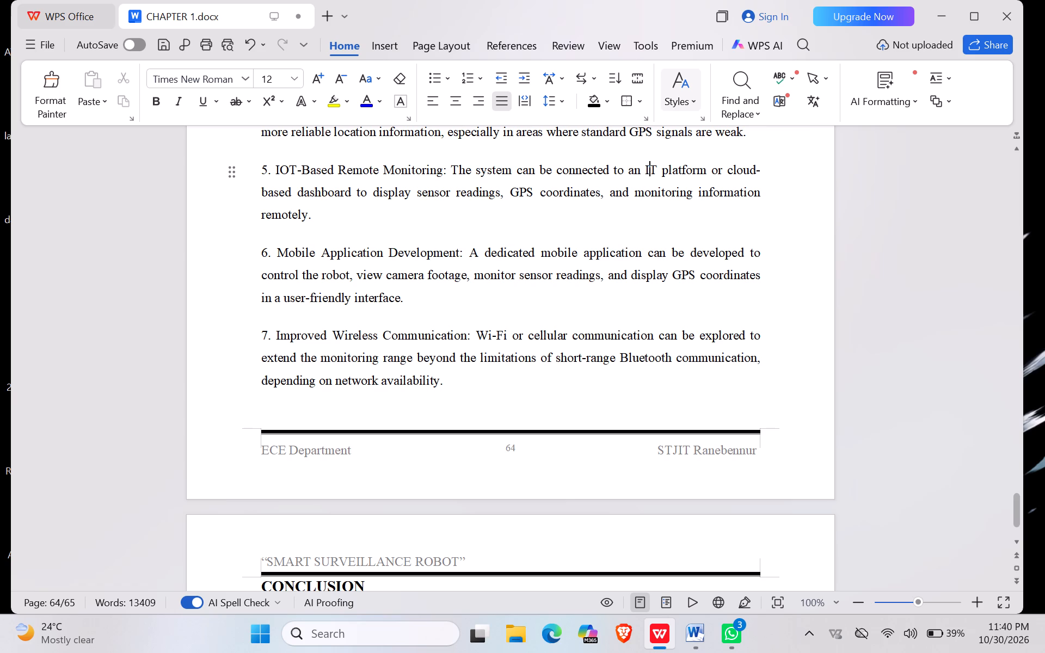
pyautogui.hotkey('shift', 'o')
pyautogui.click(675, 254)
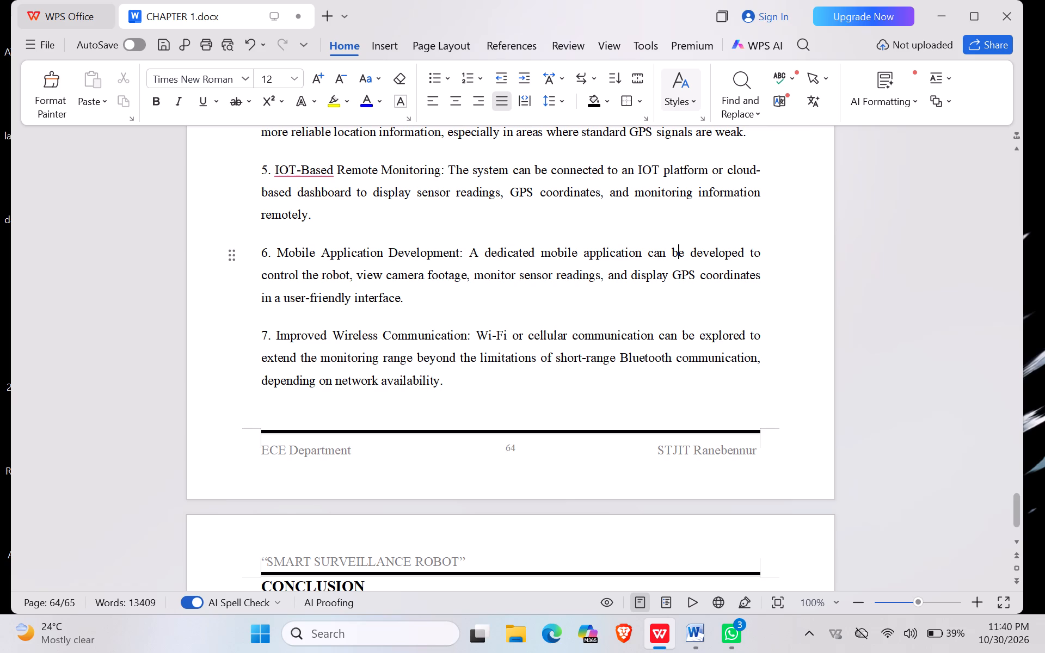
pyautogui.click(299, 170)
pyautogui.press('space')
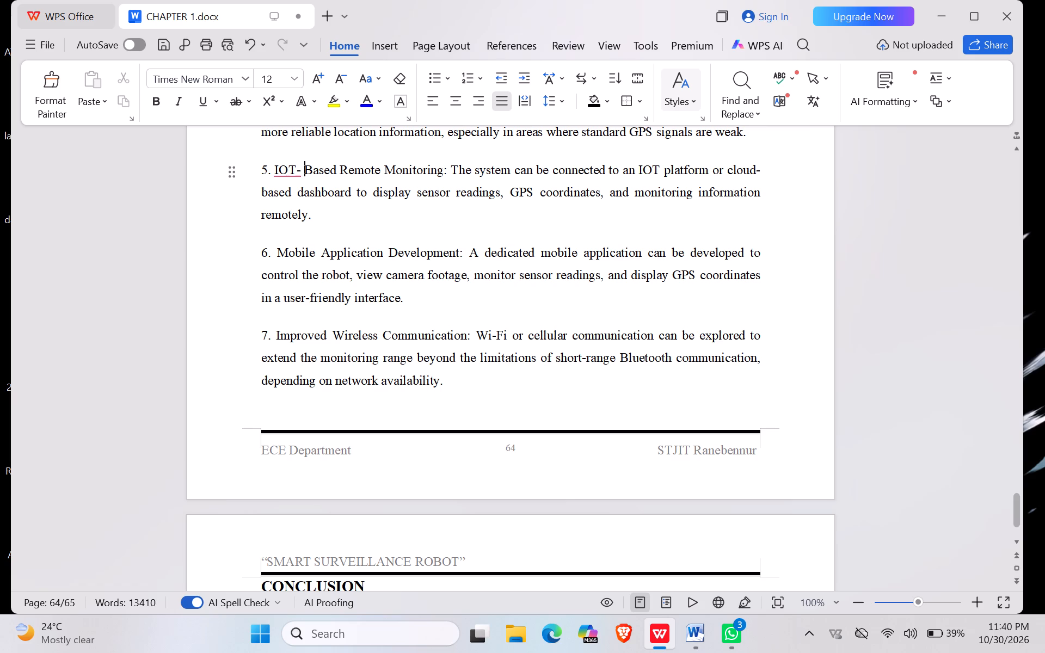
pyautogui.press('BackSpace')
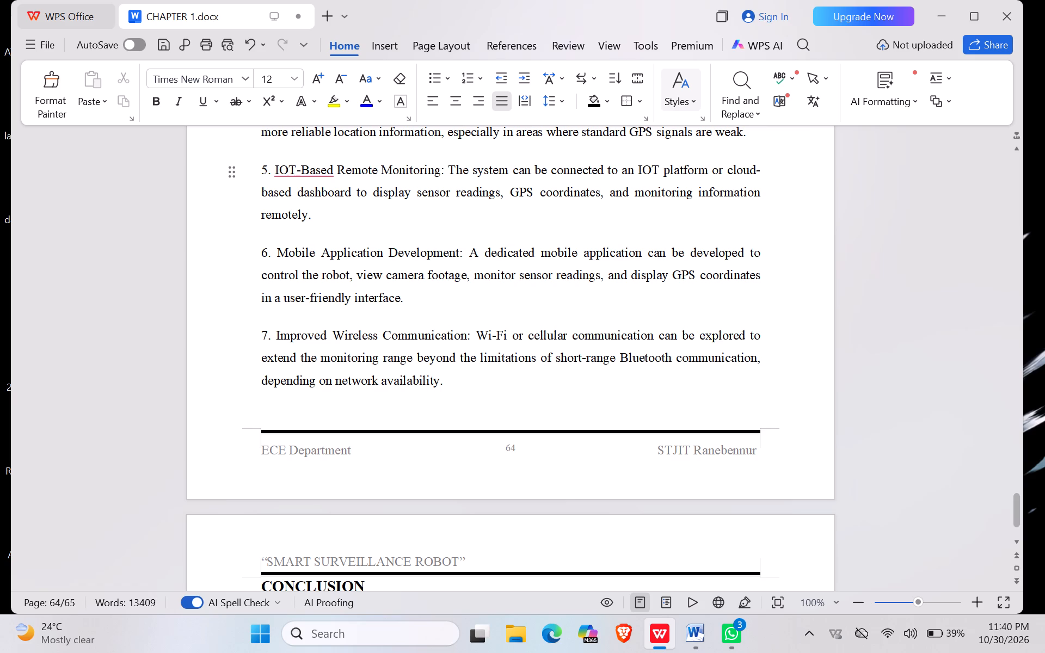
# Ignore the spelling flag on "IOT-Based" at the start of item 5.
pyautogui.click(282, 170)
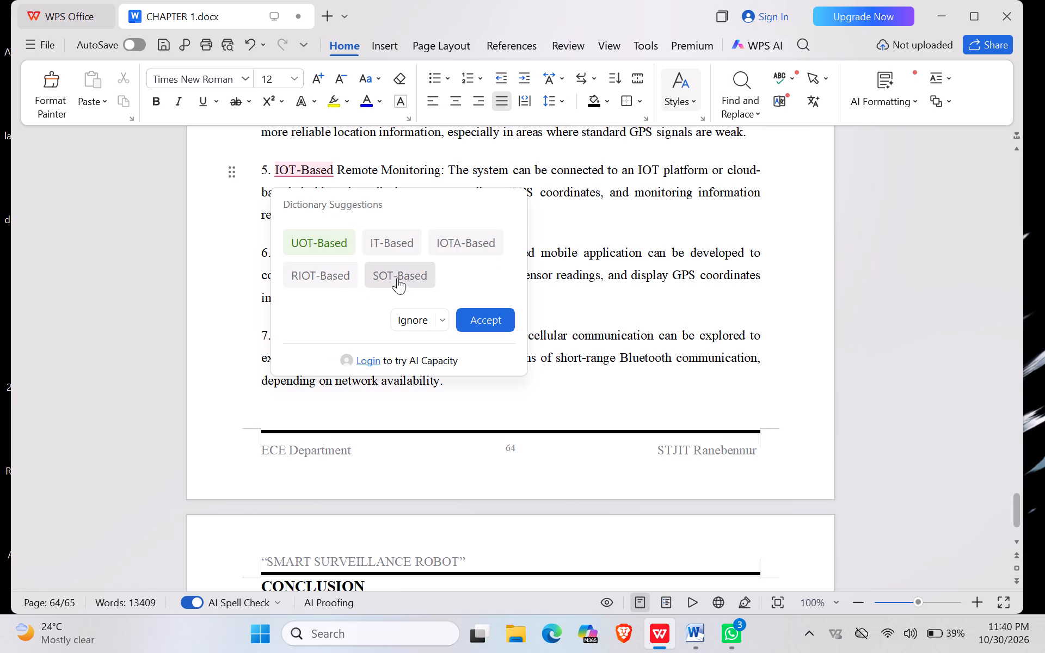
pyautogui.click(416, 324)
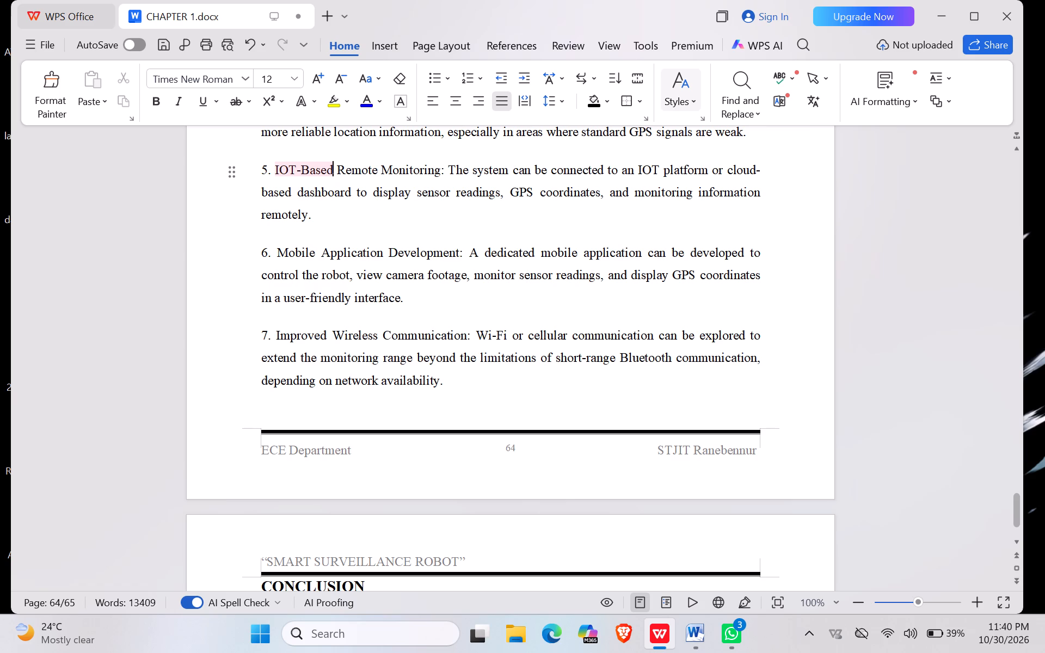
# Select the spelling suggestion "IOTA-based" for the flagged "IOT-based" in the Conclusion's paragraph on future improvements.
pyautogui.scroll(-1, 380, 482)
pyautogui.scroll(1, 380, 482)
pyautogui.scroll(-4, 380, 482)
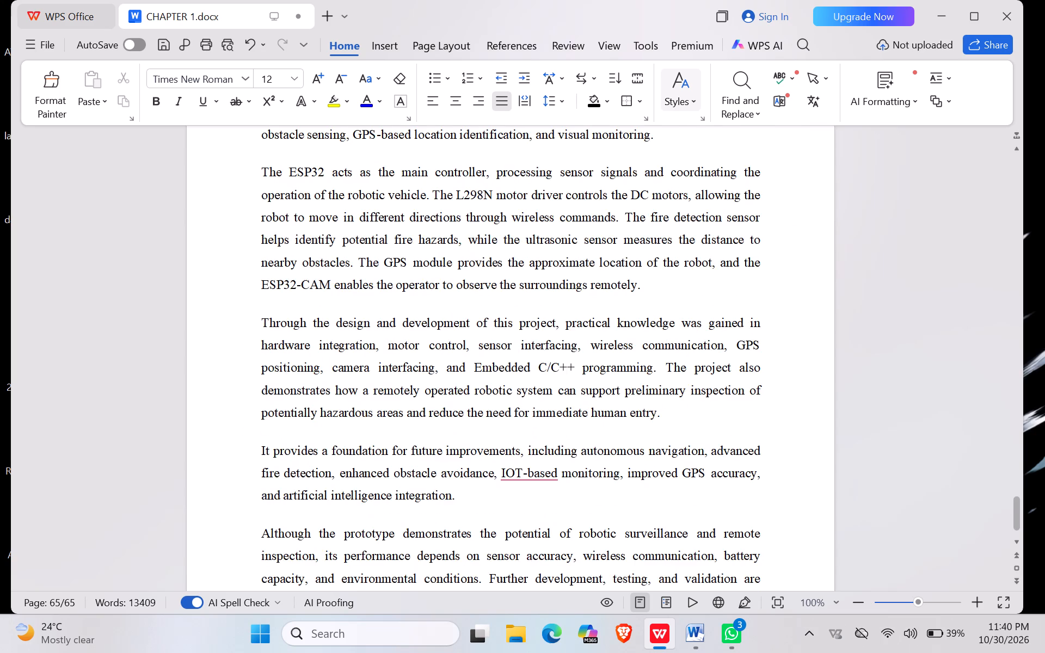
pyautogui.scroll(-1, 419, 473)
pyautogui.click(532, 333)
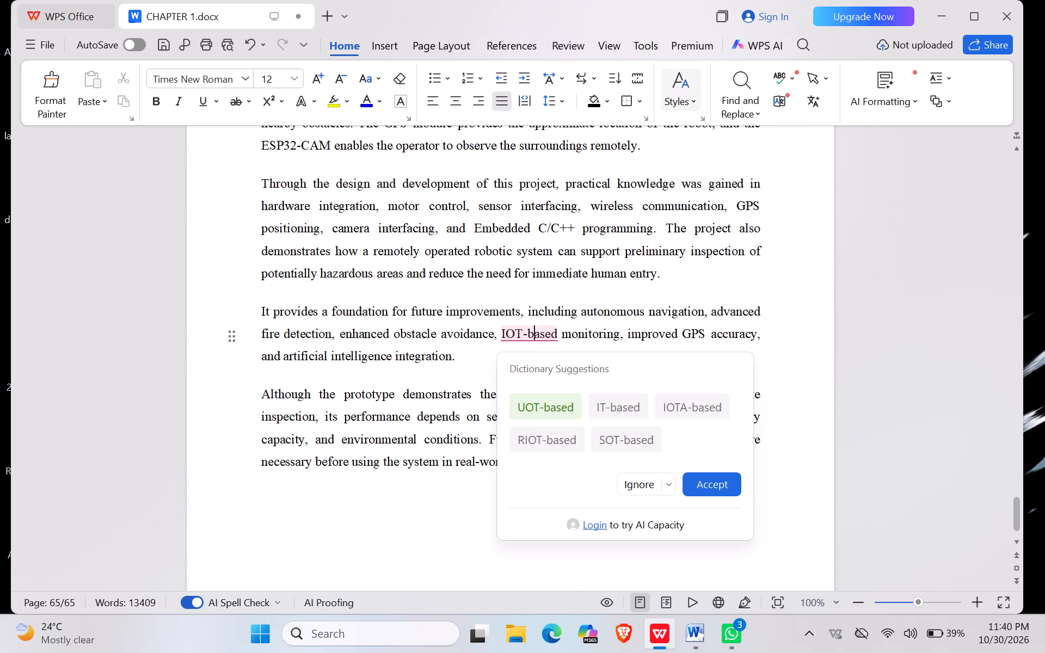
pyautogui.click(681, 404)
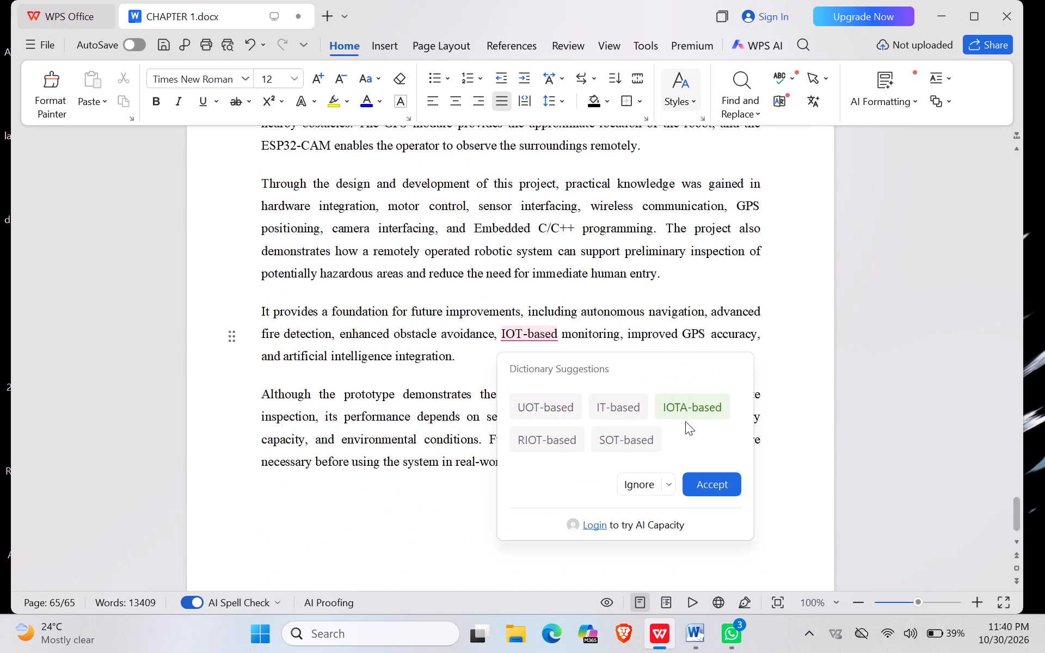
# Add the flagged word "IOT-based" in the Conclusion's future improvements paragraph to the spelling dictionary.
pyautogui.click(665, 482)
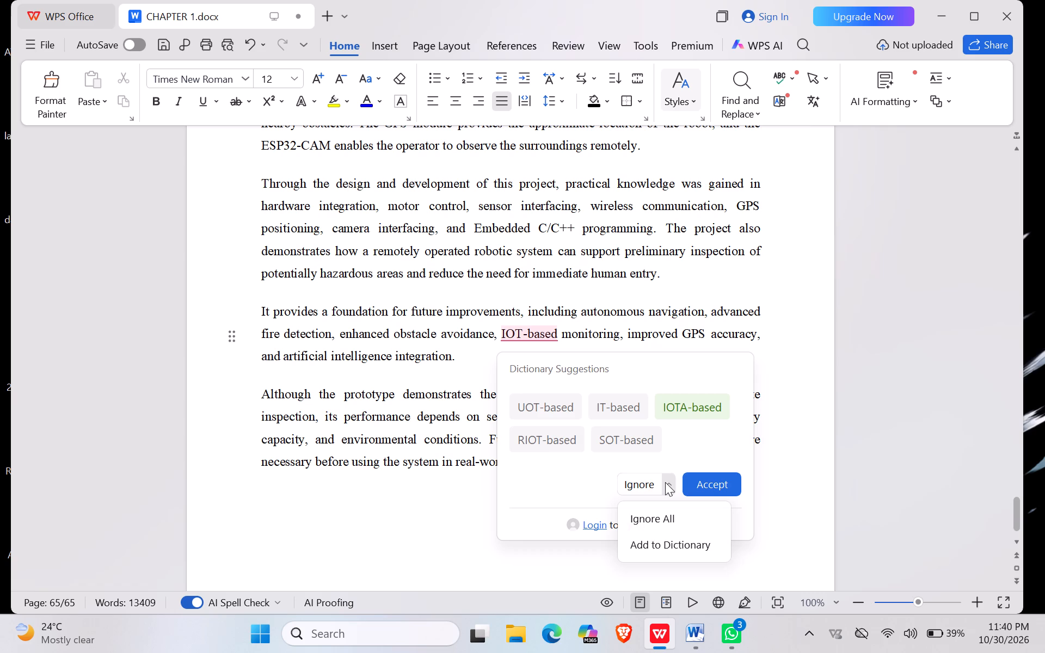
pyautogui.click(673, 544)
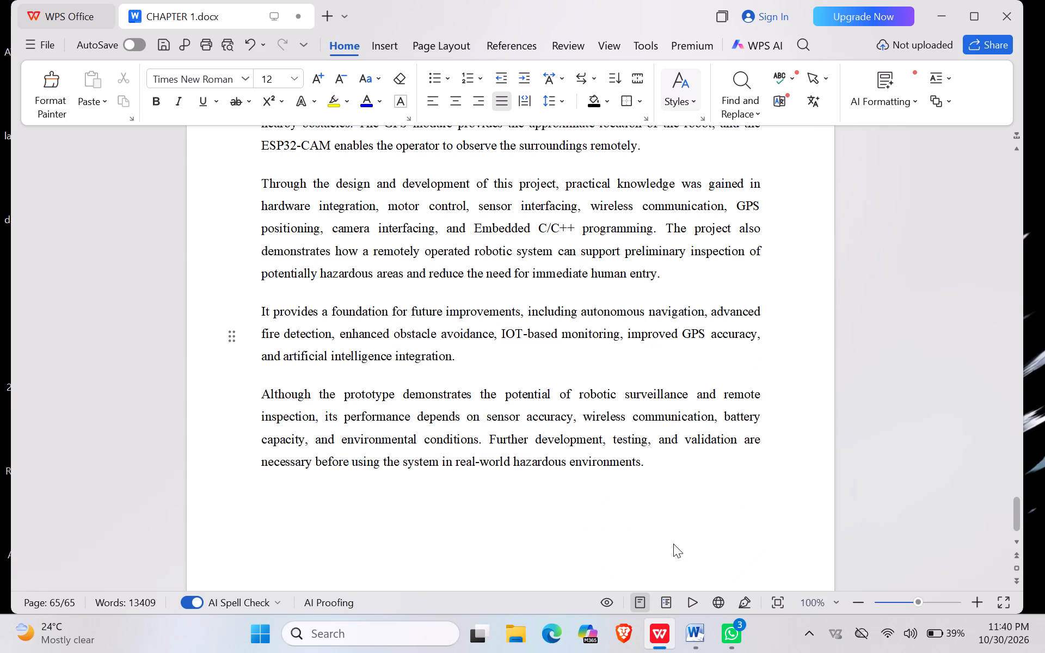
pyautogui.hscroll(1, 462, 299)
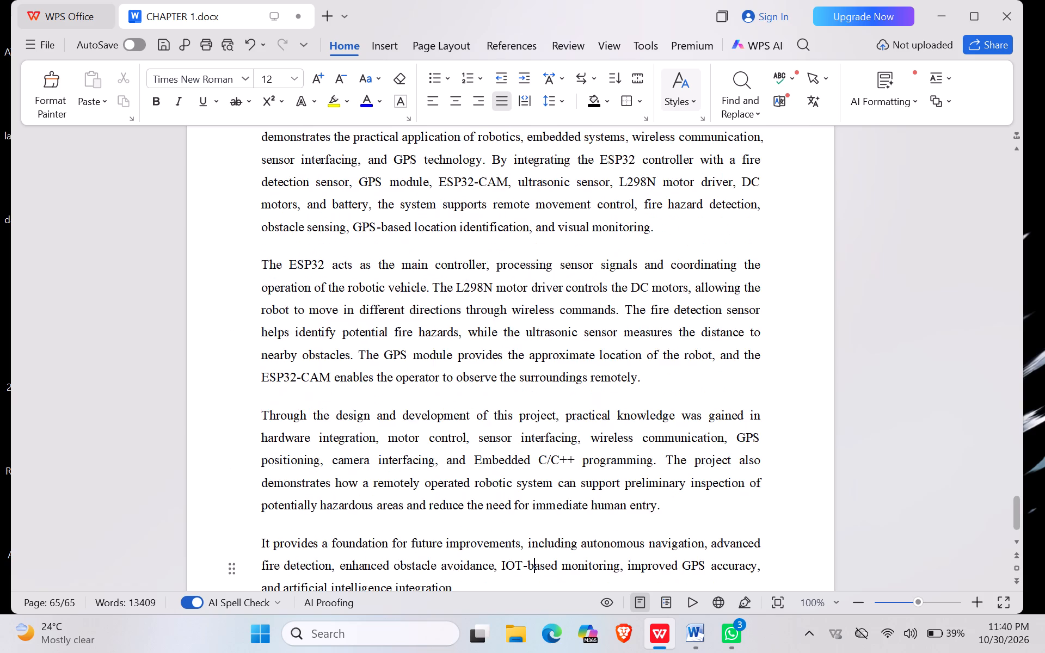
# Check the end of the Conclusion and save the edited CHAPTER 1.docx report.
pyautogui.hscroll(1, 462, 299)
pyautogui.scroll(-1, 462, 299)
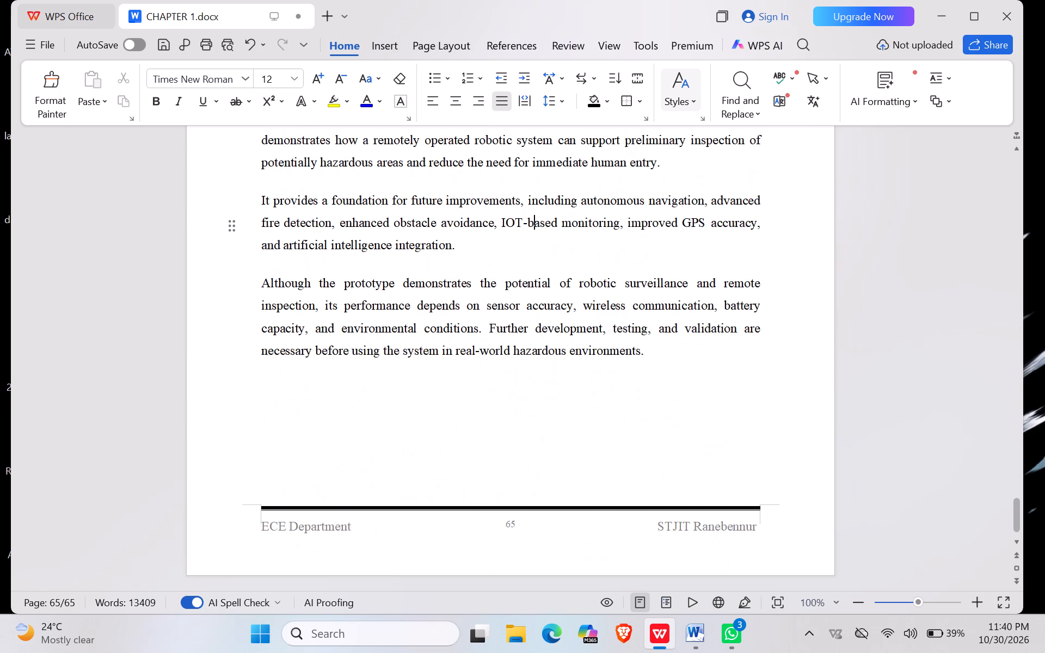
pyautogui.hotkey('ctrl', 's')
pyautogui.hotkey('ctrl', 's')
pyautogui.hotkey('ctrl', 's')
pyautogui.hotkey('ctrl', 's')
# Go back to the report's opening page, CHAPTER 1 Introduction, and save the document again.
pyautogui.scroll(8, 554, 262)
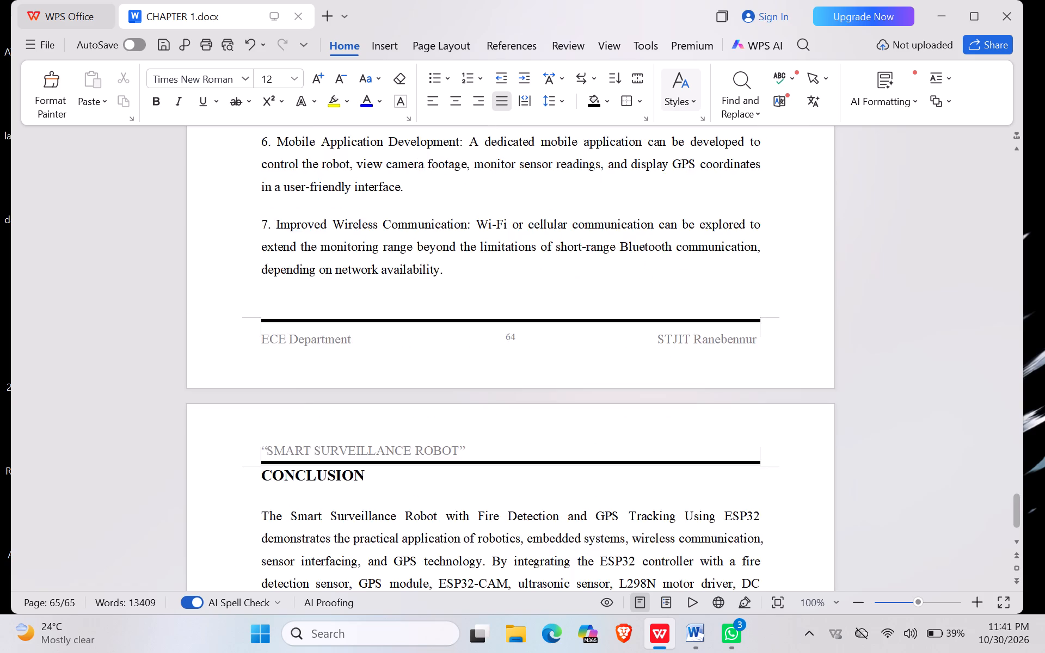
pyautogui.scroll(19, 554, 262)
pyautogui.scroll(6, 554, 262)
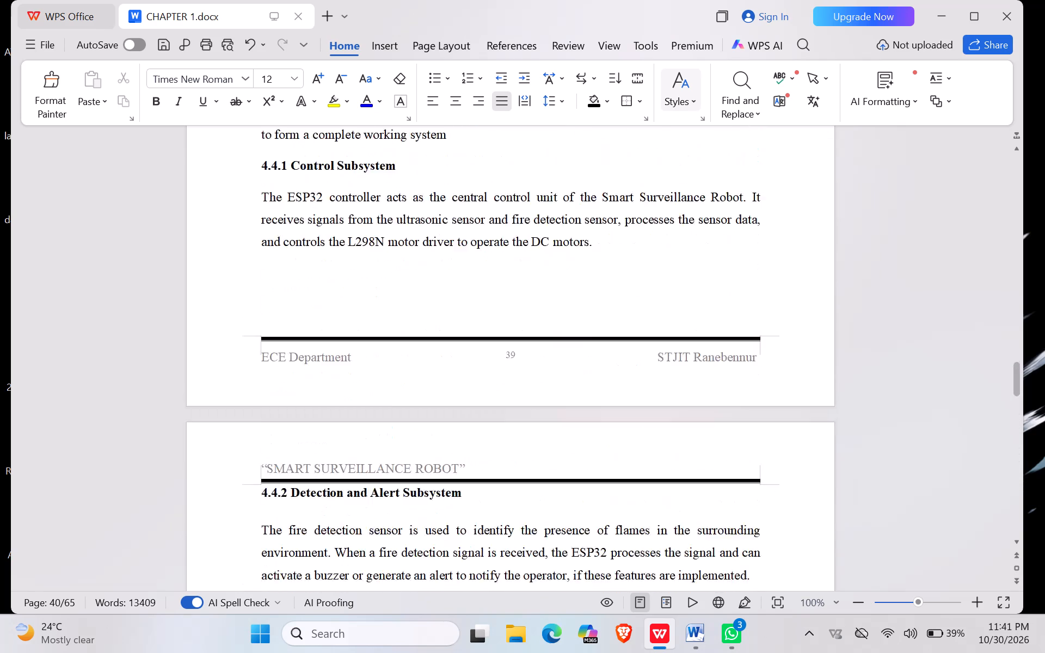
pyautogui.scroll(17, 554, 262)
pyautogui.scroll(5, 554, 262)
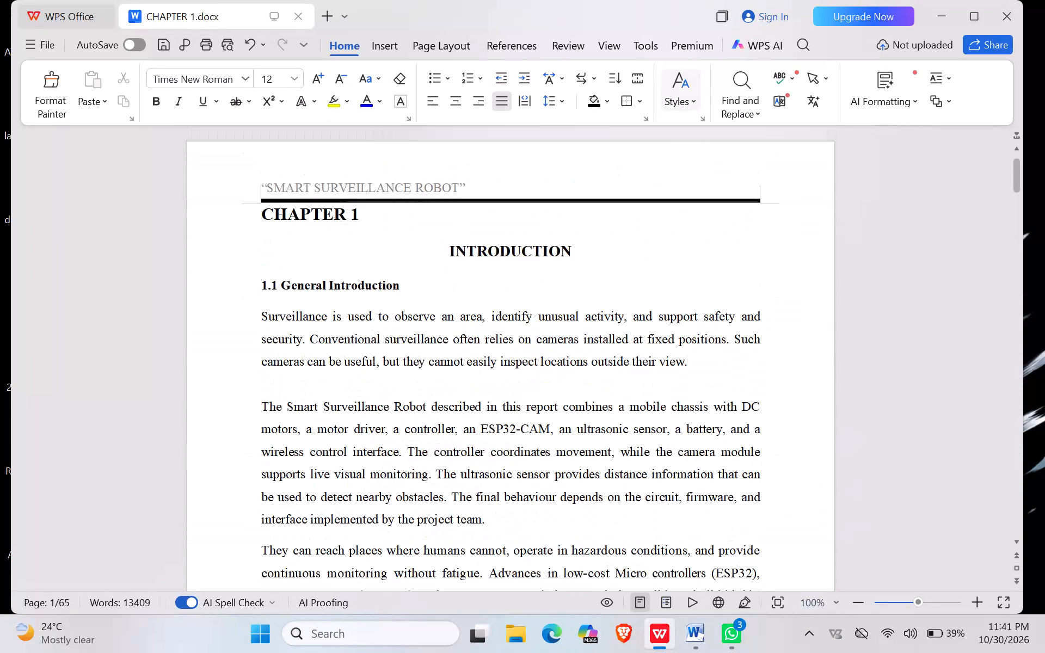
pyautogui.scroll(4, 554, 262)
pyautogui.hotkey('ctrl', 's')
pyautogui.hotkey('ctrl', 's')
pyautogui.hotkey('ctrl', 's')
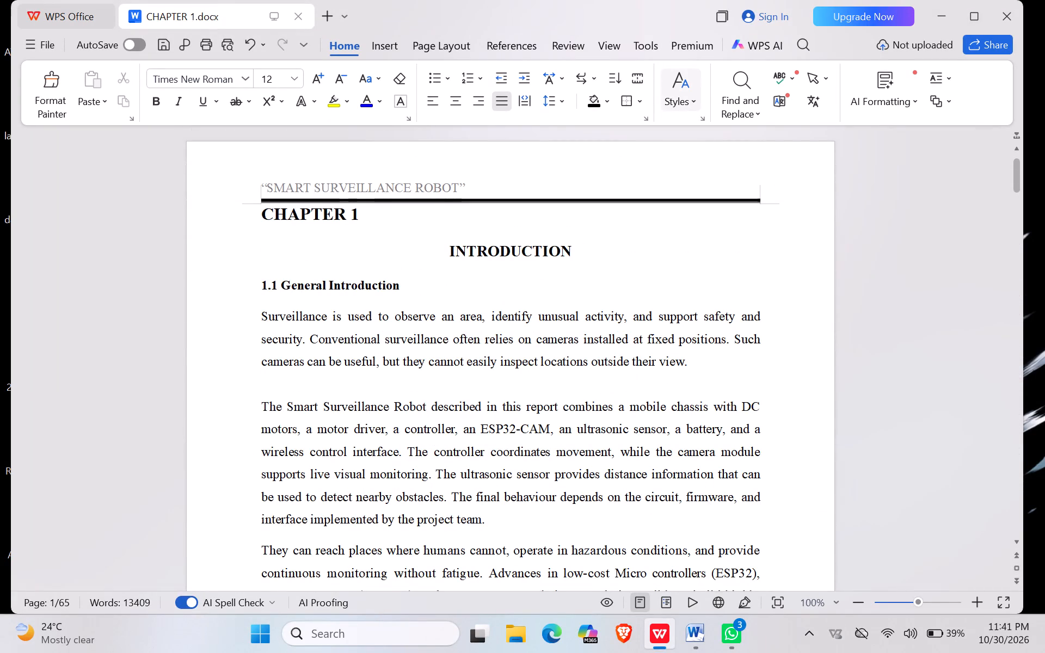
pyautogui.hotkey('ctrl', 's')
pyautogui.hotkey('ctrl', 's')
pyautogui.hotkey('ctrl', 's')
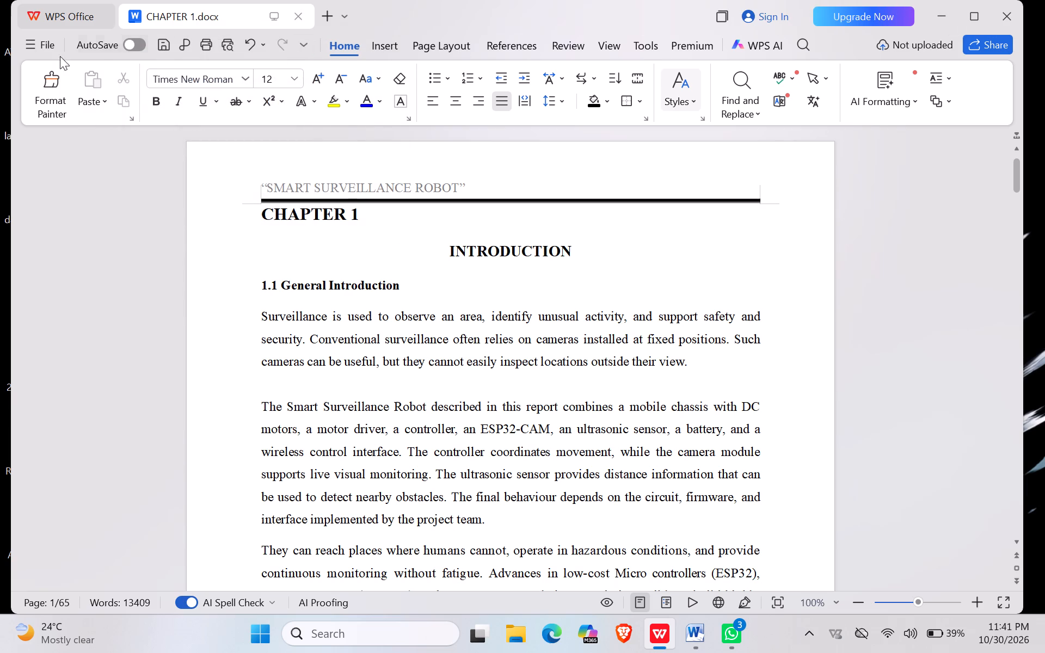
# Open the Send File options for sharing CHAPTER 1.docx as a .docx file.
pyautogui.click(42, 43)
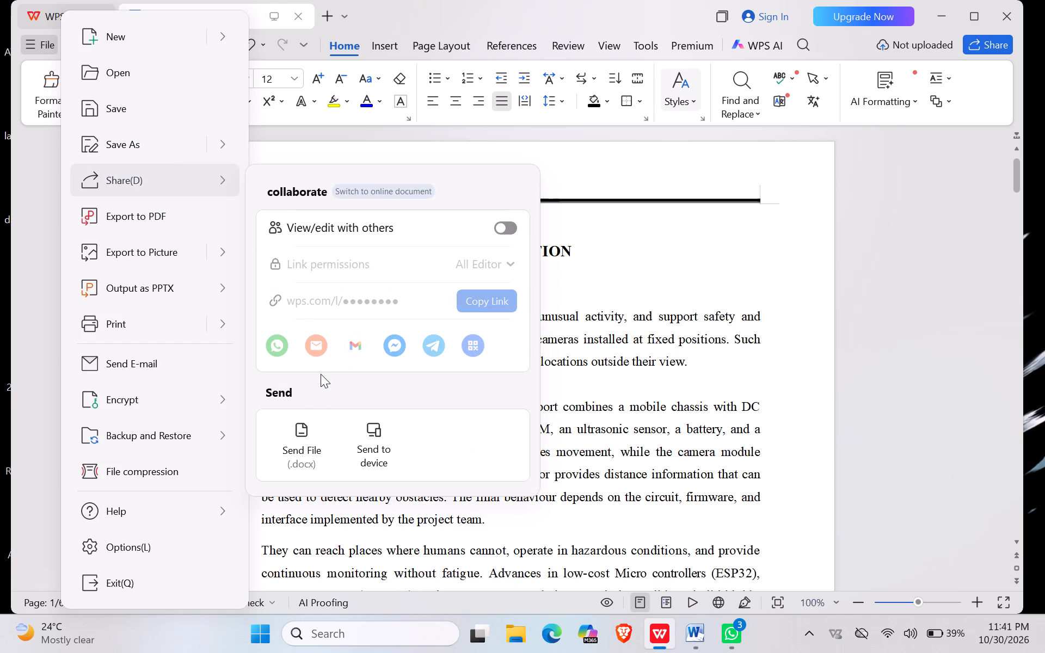
pyautogui.click(304, 429)
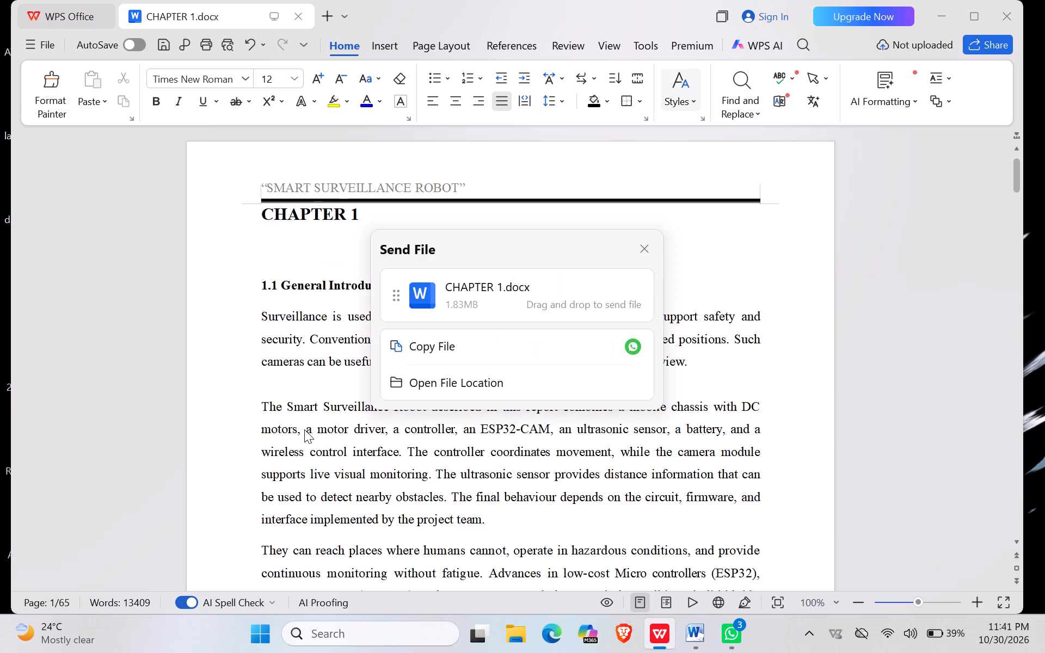
# Check the folder where CHAPTER 1.docx is stored, then return to the file's sending options.
pyautogui.click(503, 382)
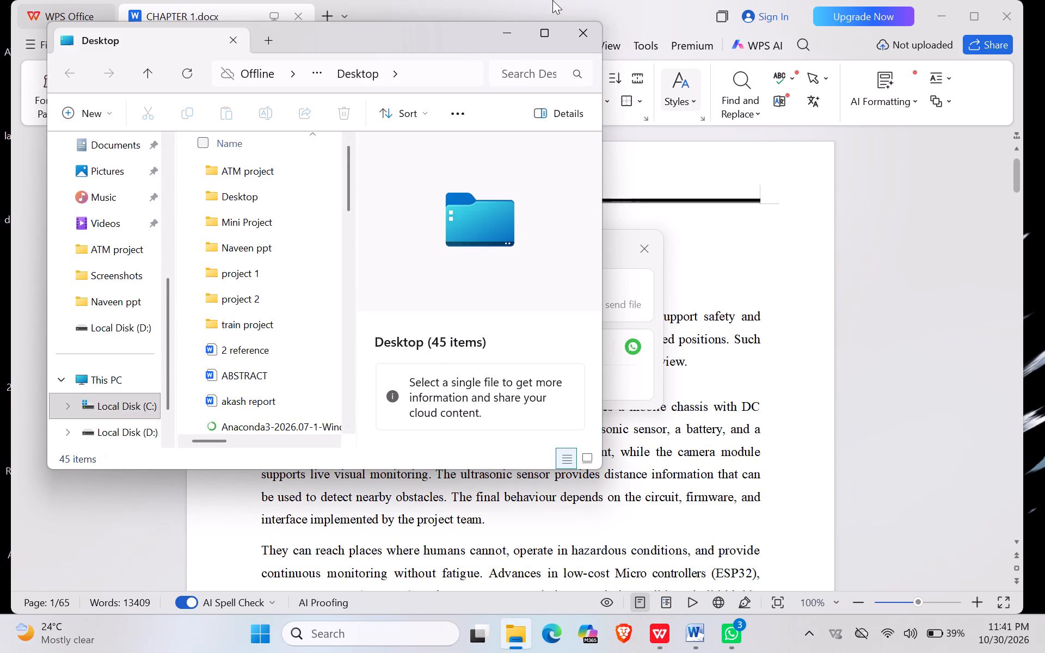
pyautogui.click(499, 24)
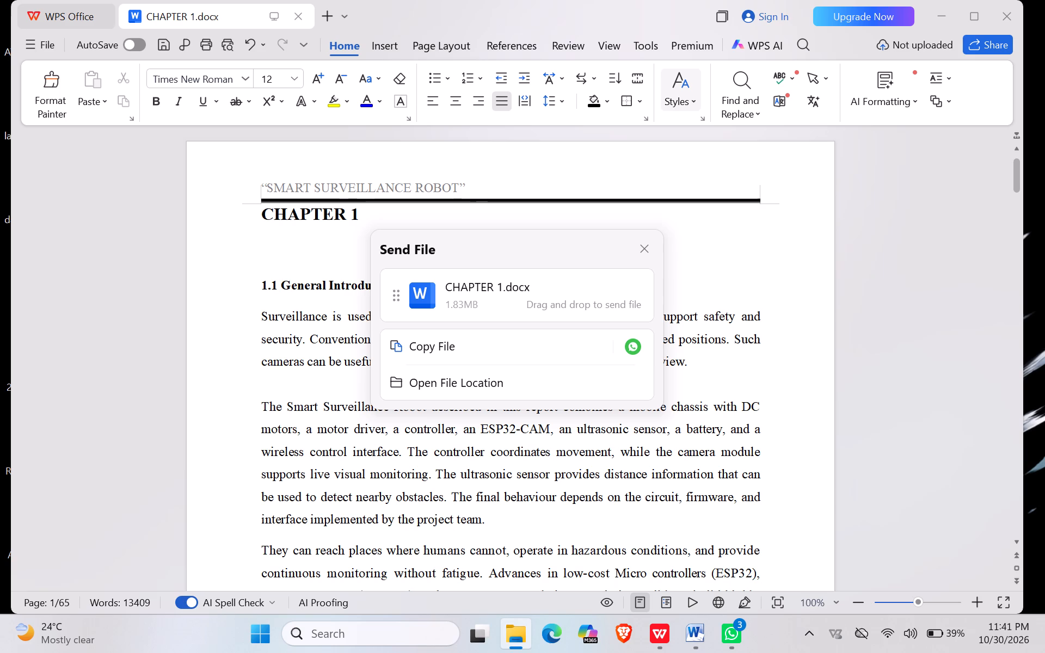
# Copy the CHAPTER 1.docx file from the Send File options for sharing.
pyautogui.click(482, 349)
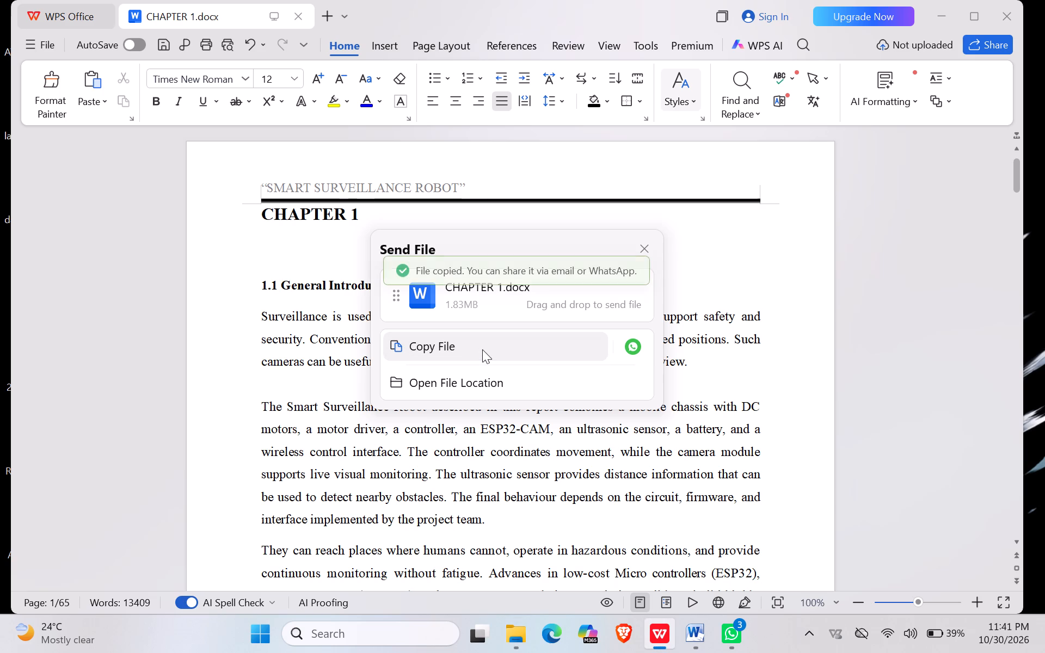
pyautogui.click(482, 349)
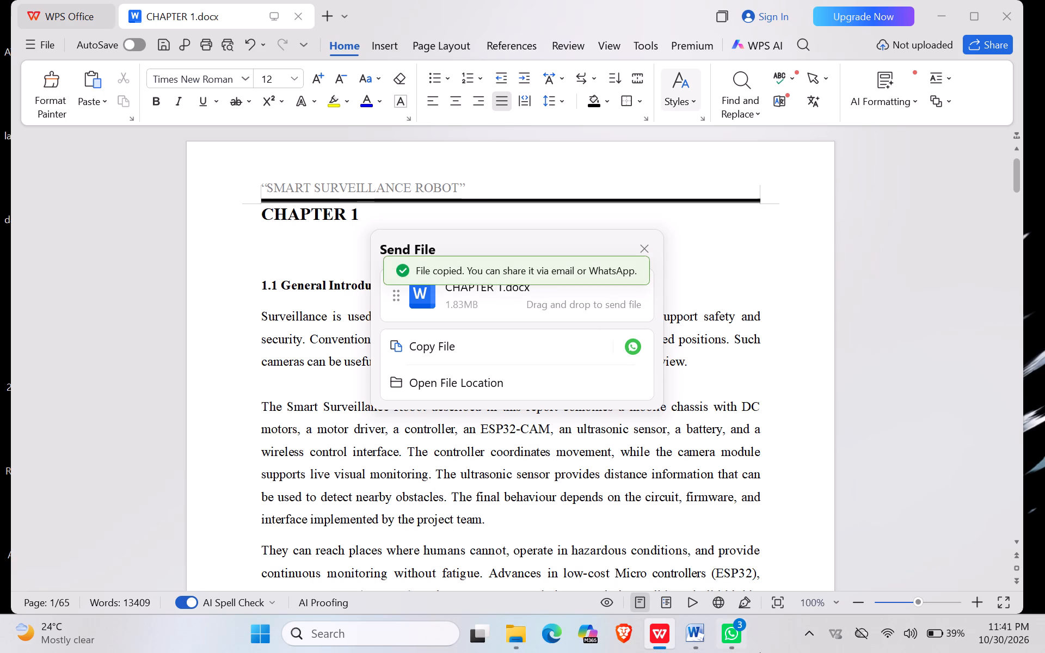
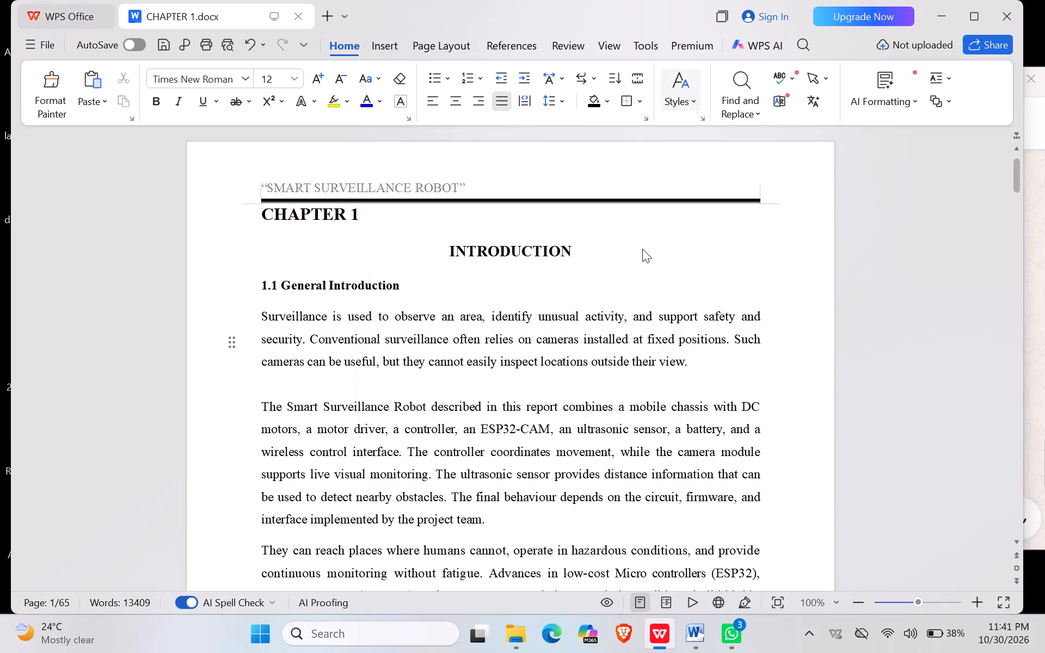
# Review the report's opening pages from the Introduction through the 1.4.3 table comparing fixed and mobile surveillance systems.
pyautogui.scroll(-1, 474, 352)
pyautogui.scroll(1, 474, 352)
pyautogui.scroll(-17, 474, 352)
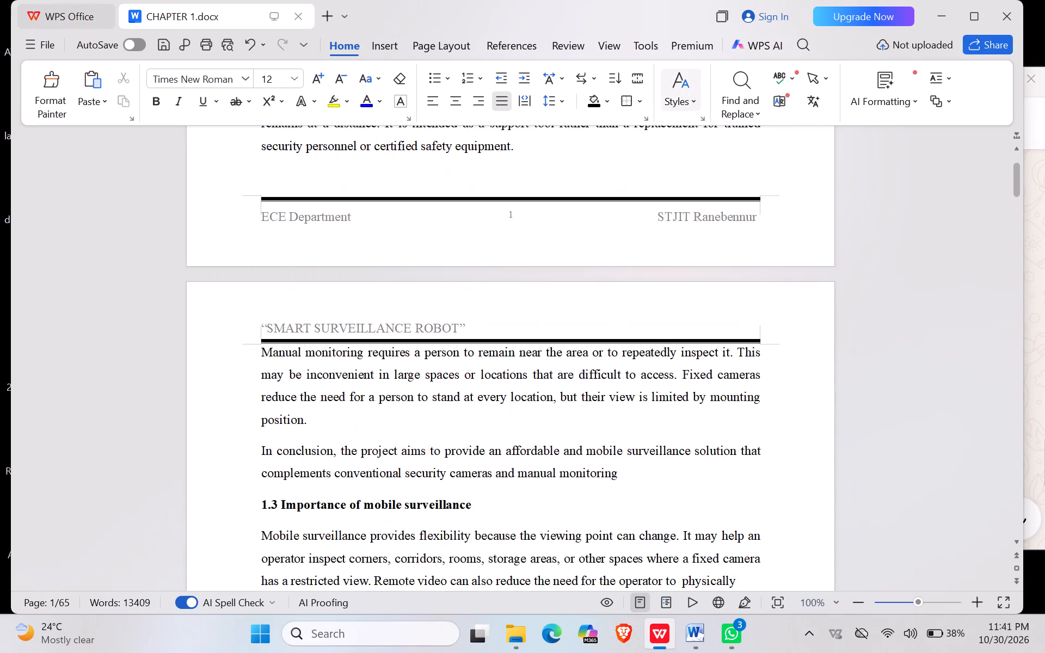
pyautogui.scroll(-3, 474, 352)
pyautogui.scroll(1, 474, 352)
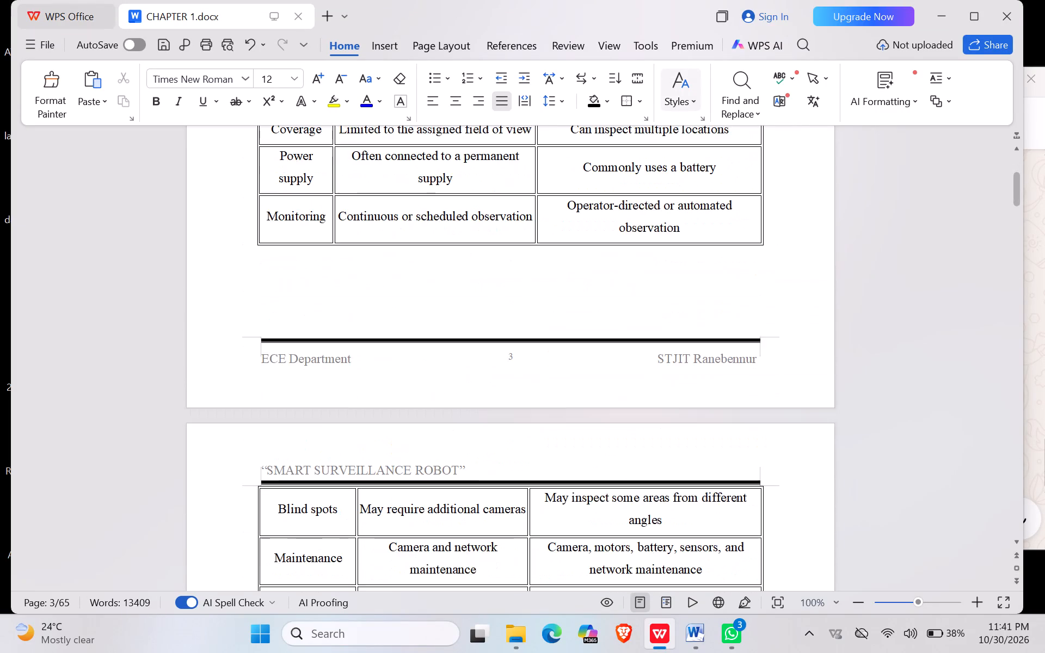
pyautogui.scroll(3, 474, 352)
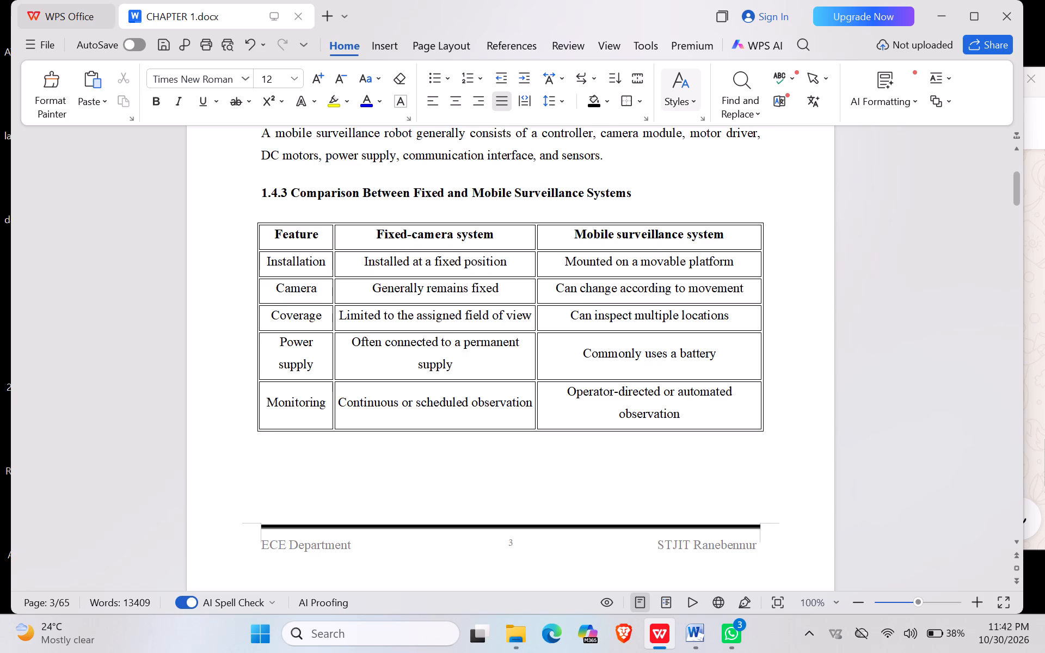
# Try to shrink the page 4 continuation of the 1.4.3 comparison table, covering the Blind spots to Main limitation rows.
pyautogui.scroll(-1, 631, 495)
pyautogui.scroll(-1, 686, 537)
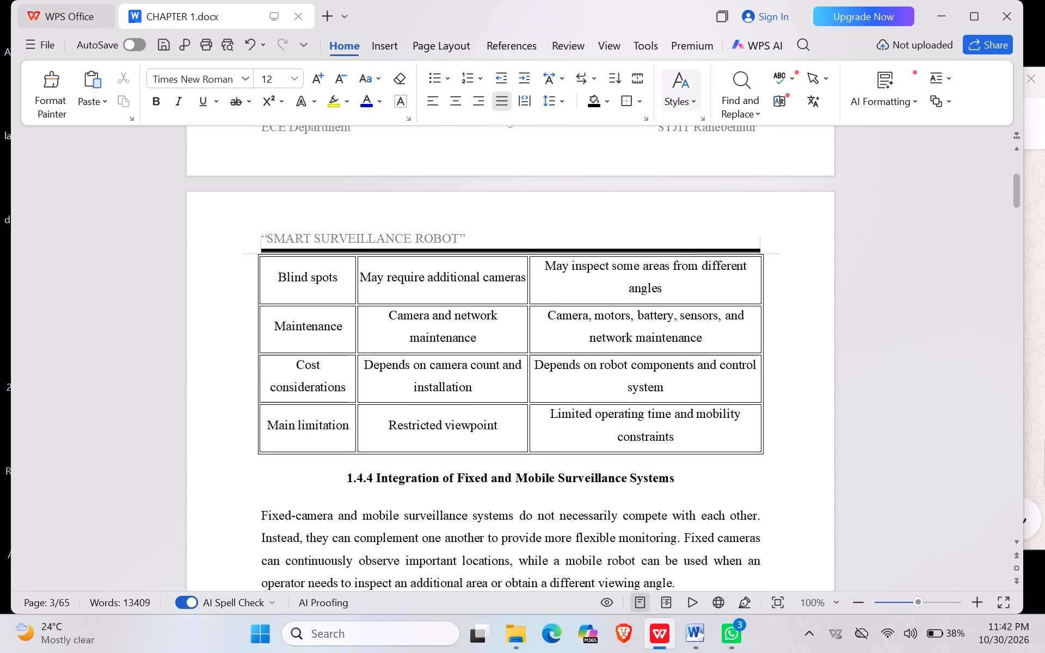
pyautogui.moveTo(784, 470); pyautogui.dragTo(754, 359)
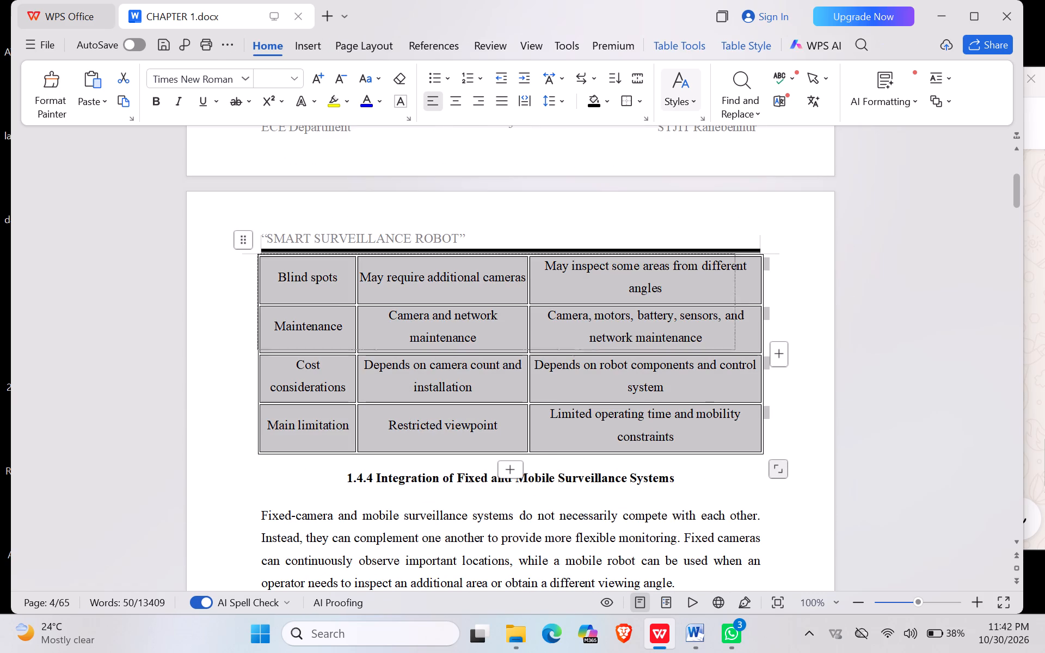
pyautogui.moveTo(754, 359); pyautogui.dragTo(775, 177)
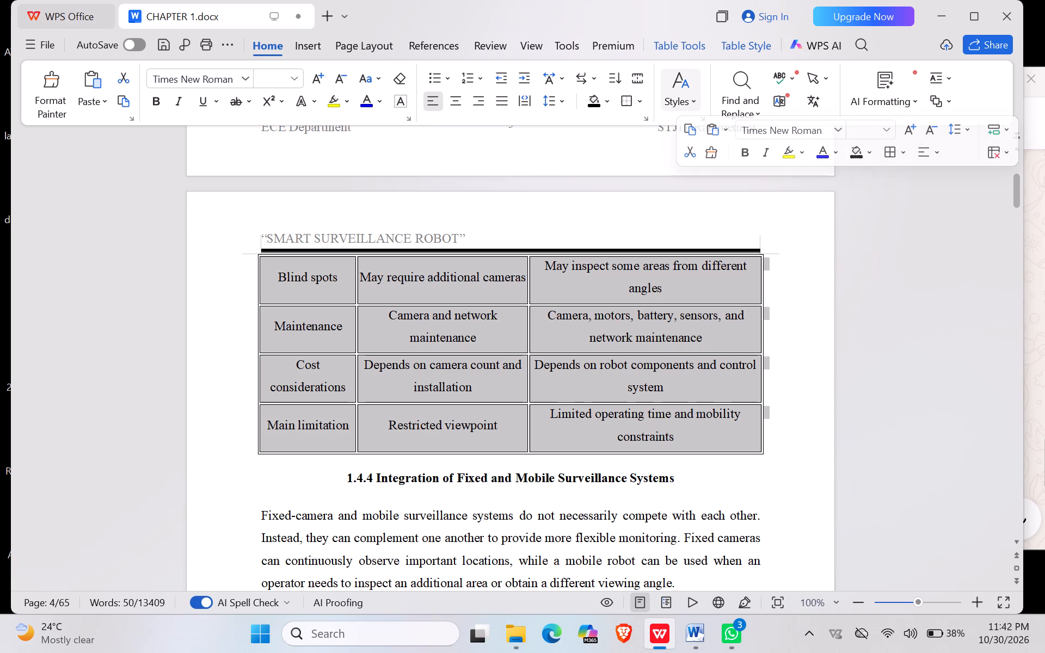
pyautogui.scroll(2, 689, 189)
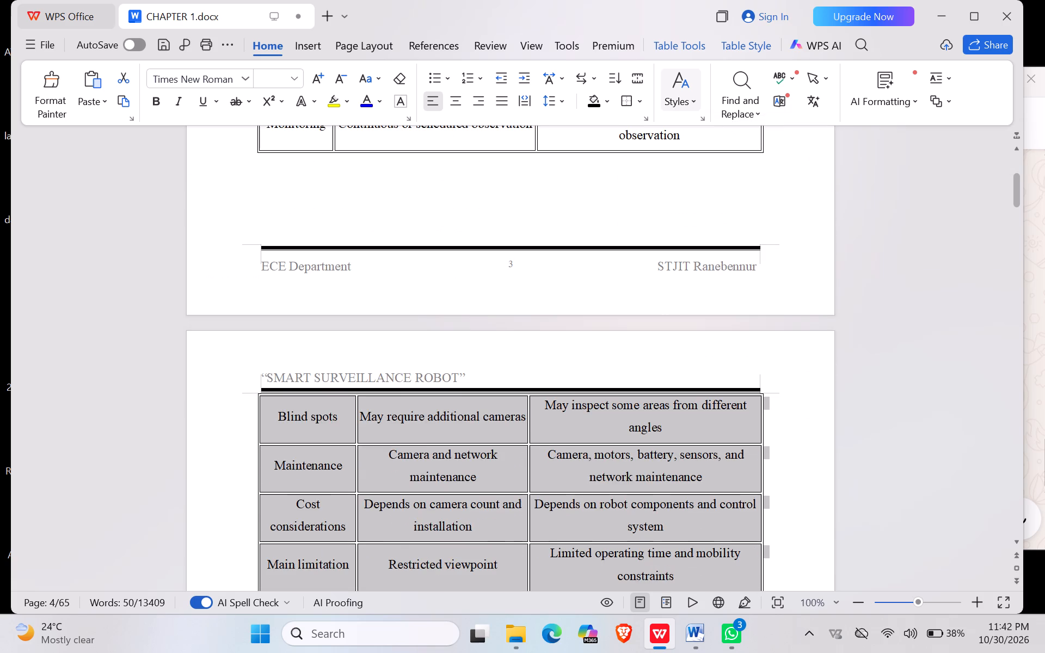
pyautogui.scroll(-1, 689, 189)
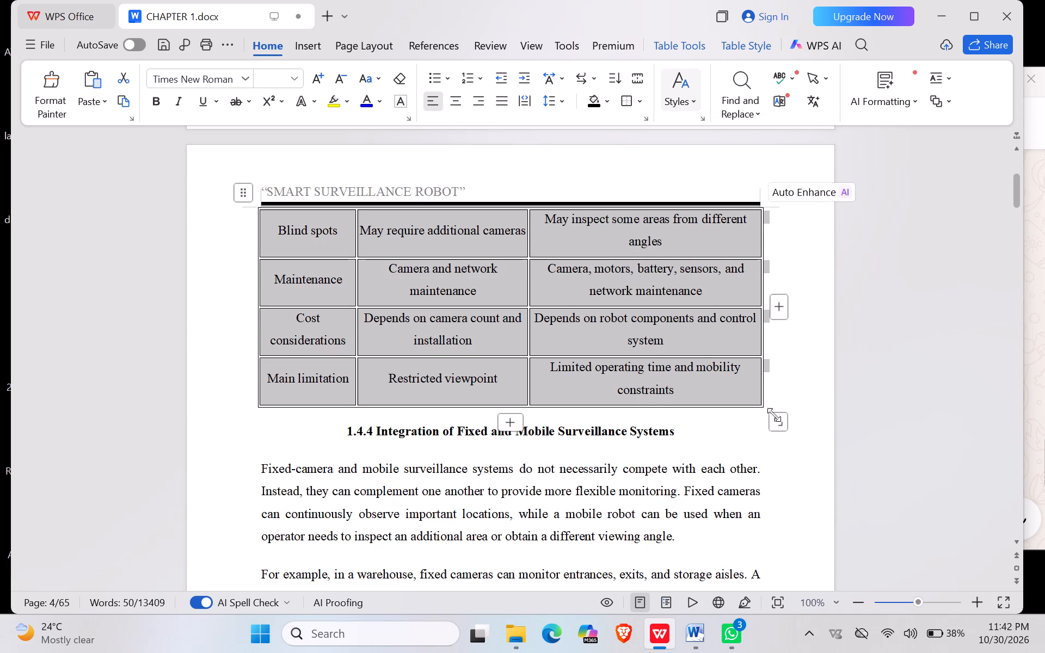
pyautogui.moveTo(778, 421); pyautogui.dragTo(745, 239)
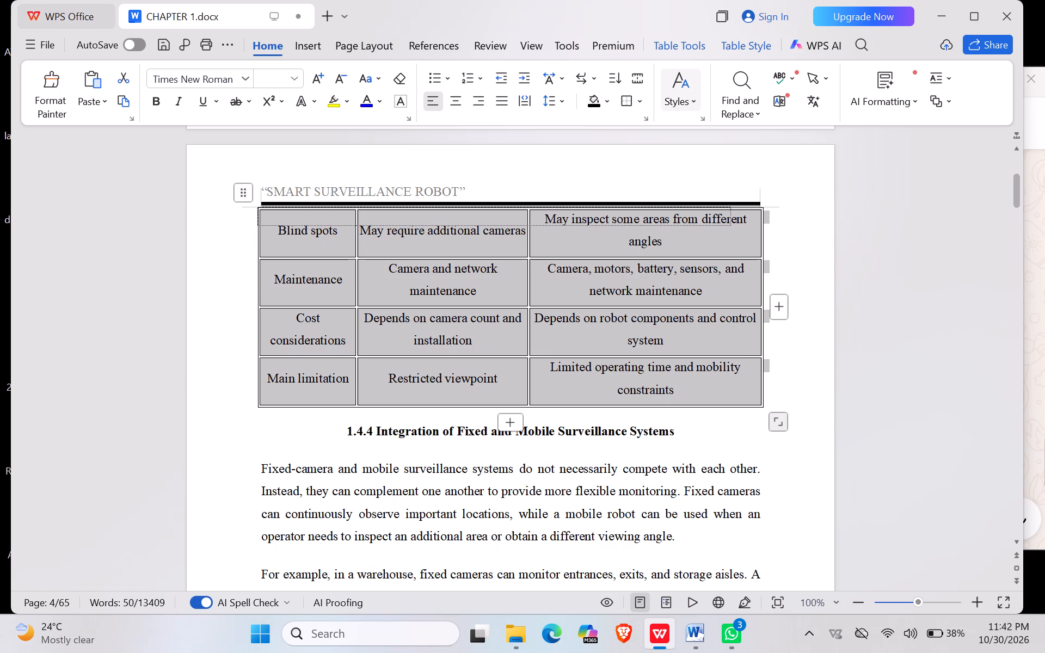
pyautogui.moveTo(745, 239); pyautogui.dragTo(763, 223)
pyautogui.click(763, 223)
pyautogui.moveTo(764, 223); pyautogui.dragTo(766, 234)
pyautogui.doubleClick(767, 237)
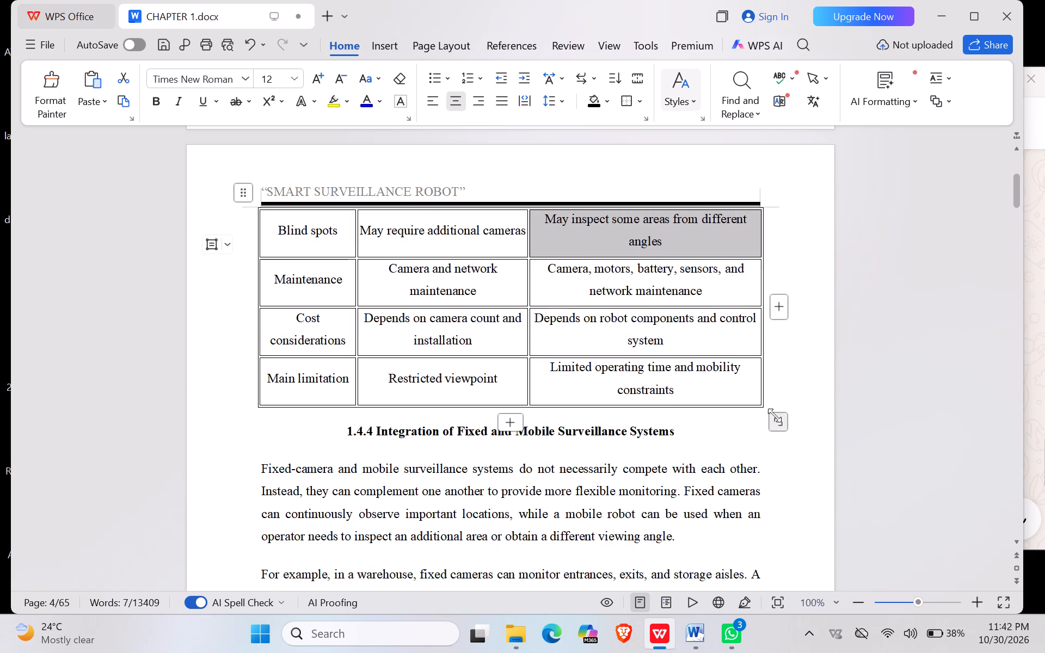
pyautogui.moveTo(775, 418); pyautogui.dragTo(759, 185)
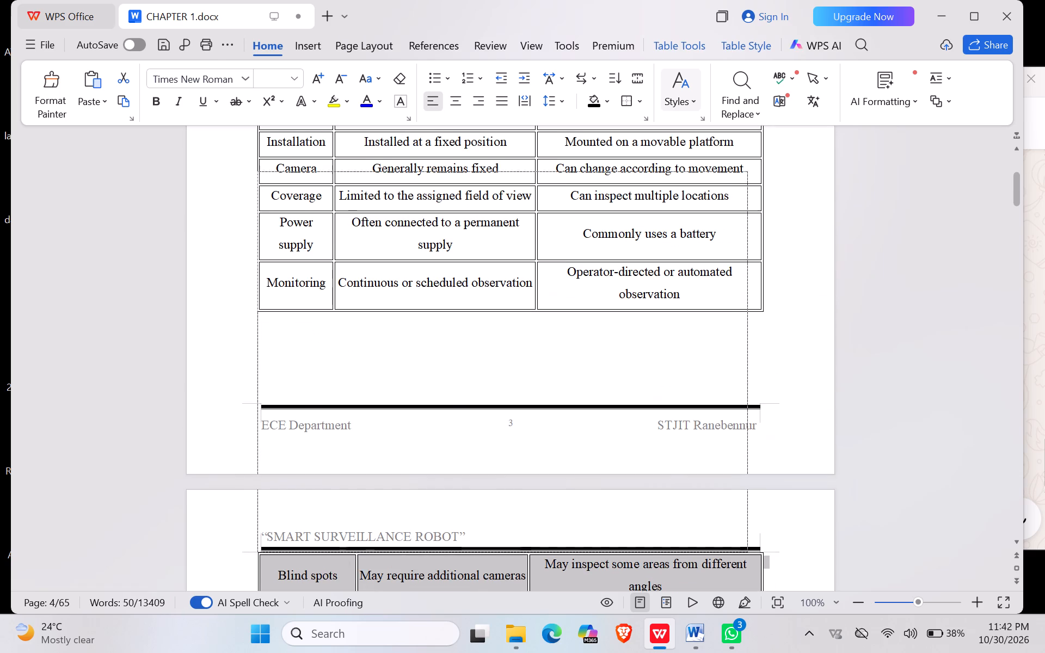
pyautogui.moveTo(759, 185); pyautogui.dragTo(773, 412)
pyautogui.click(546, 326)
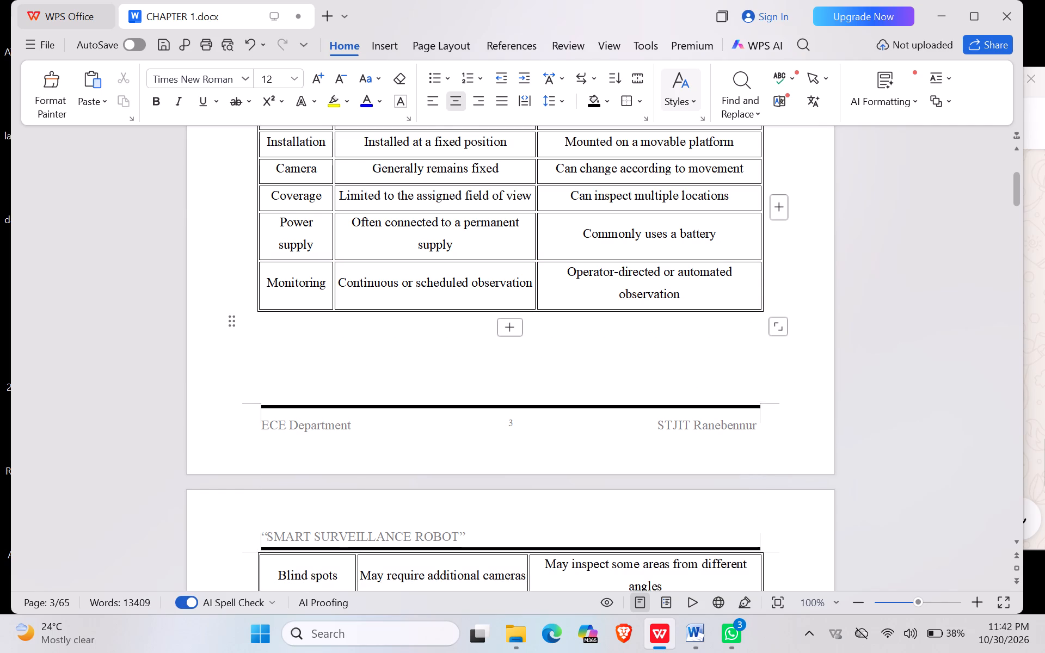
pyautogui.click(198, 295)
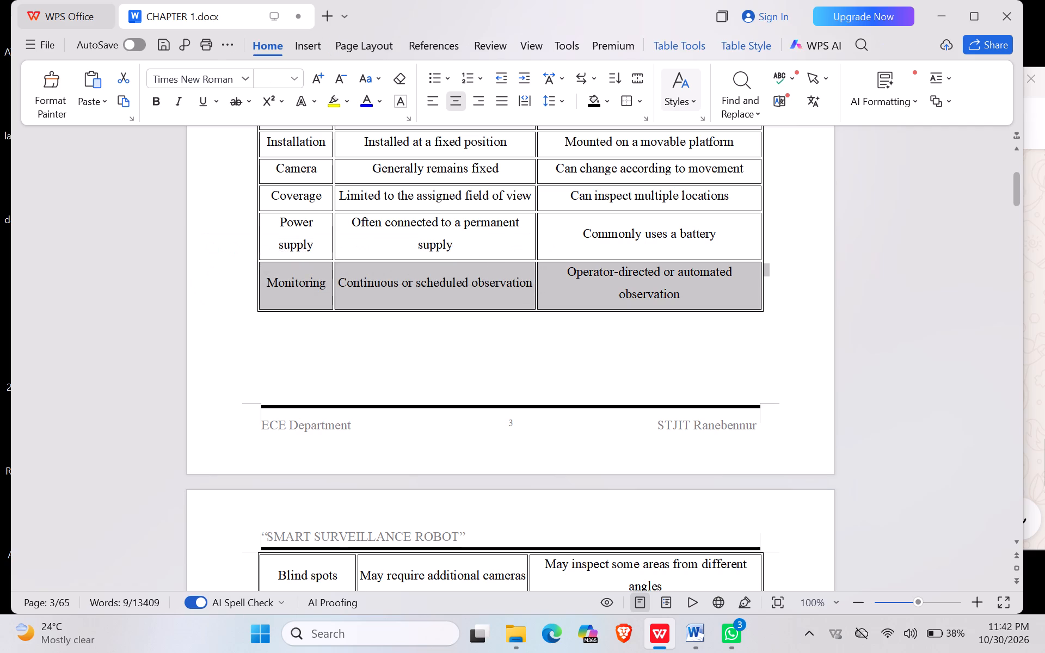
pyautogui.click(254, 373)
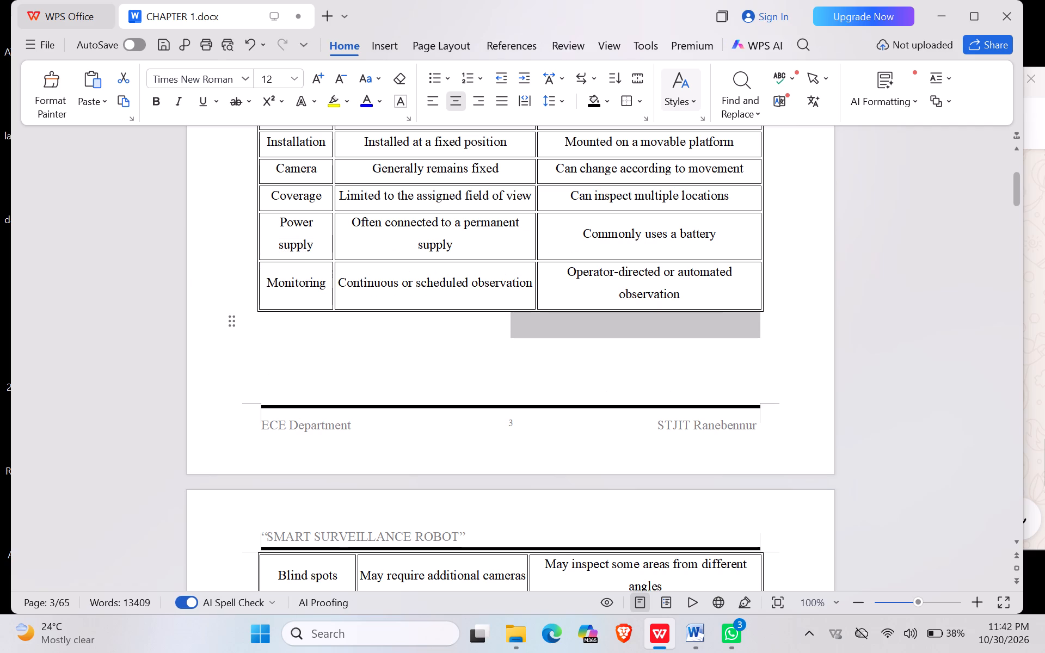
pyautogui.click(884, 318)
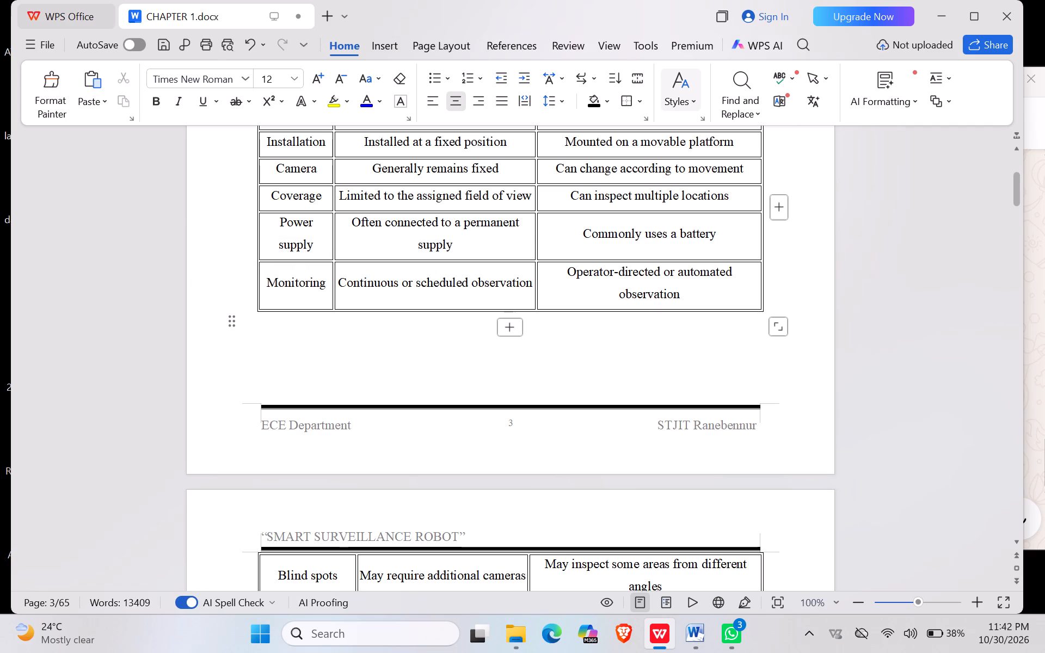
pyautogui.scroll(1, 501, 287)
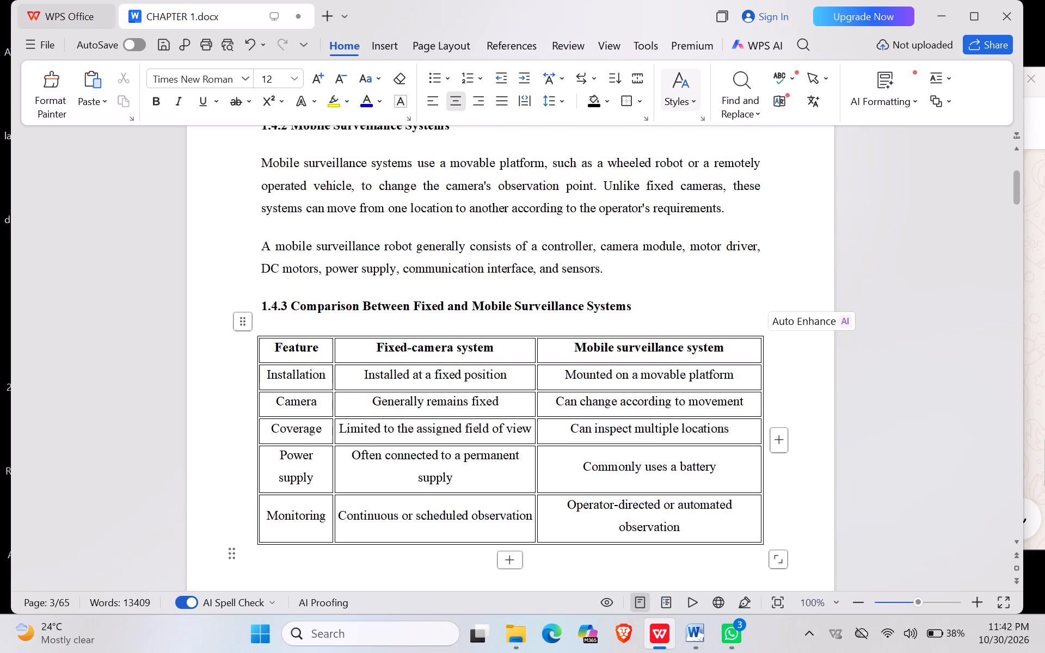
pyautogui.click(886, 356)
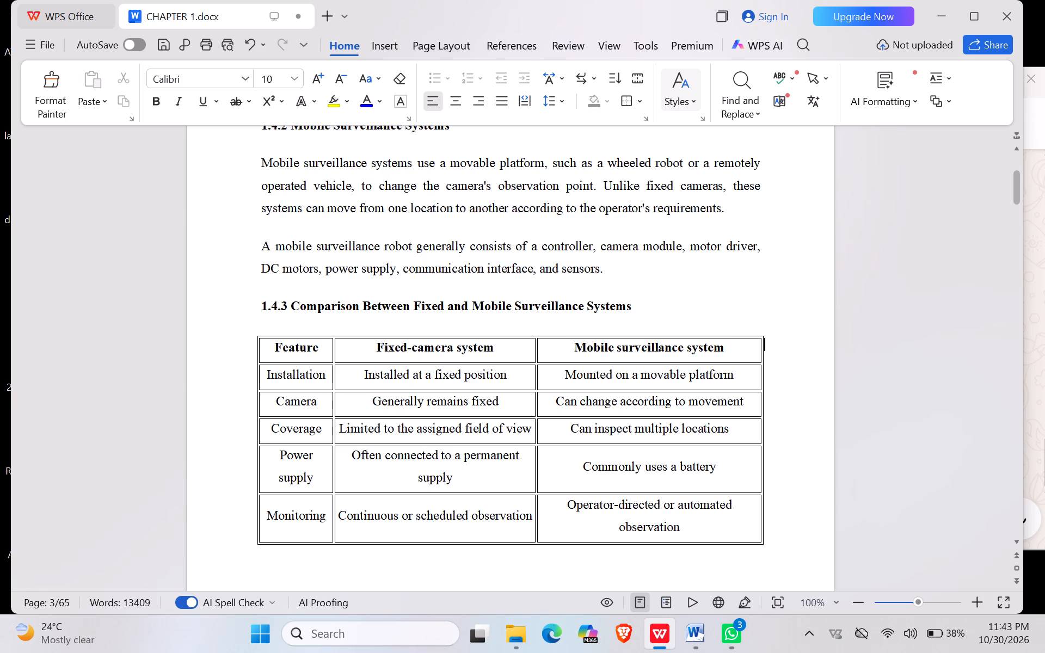
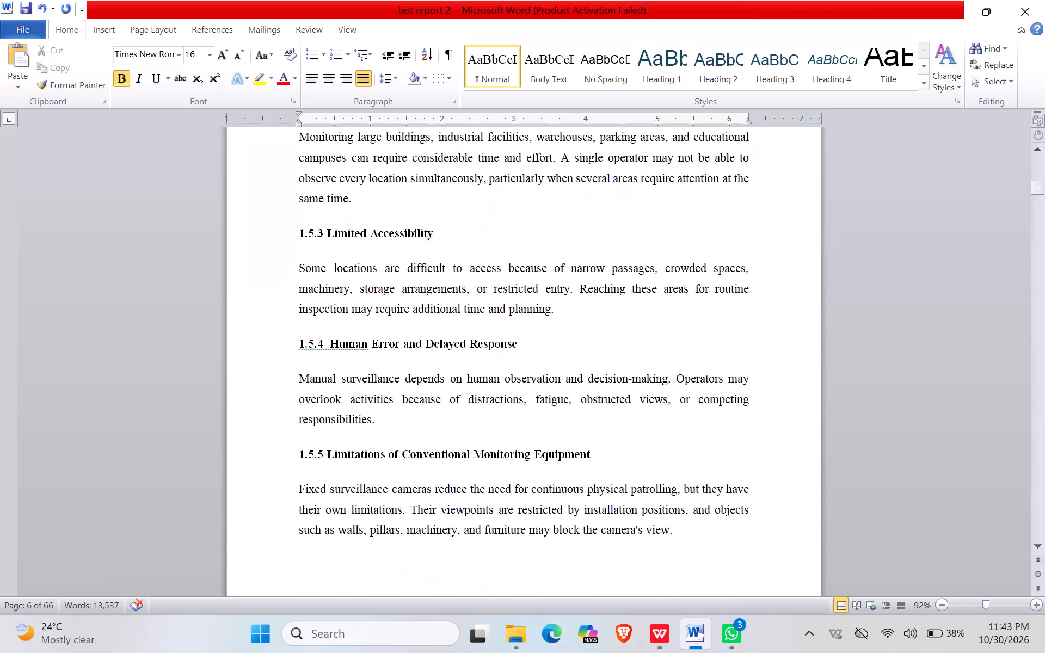
# In the Word document last report 2, try to close up the gap directly before the 1.4.1 Fixed-Camera Surveillance Systems heading.
pyautogui.scroll(5, 540, 430)
pyautogui.scroll(-2, 540, 430)
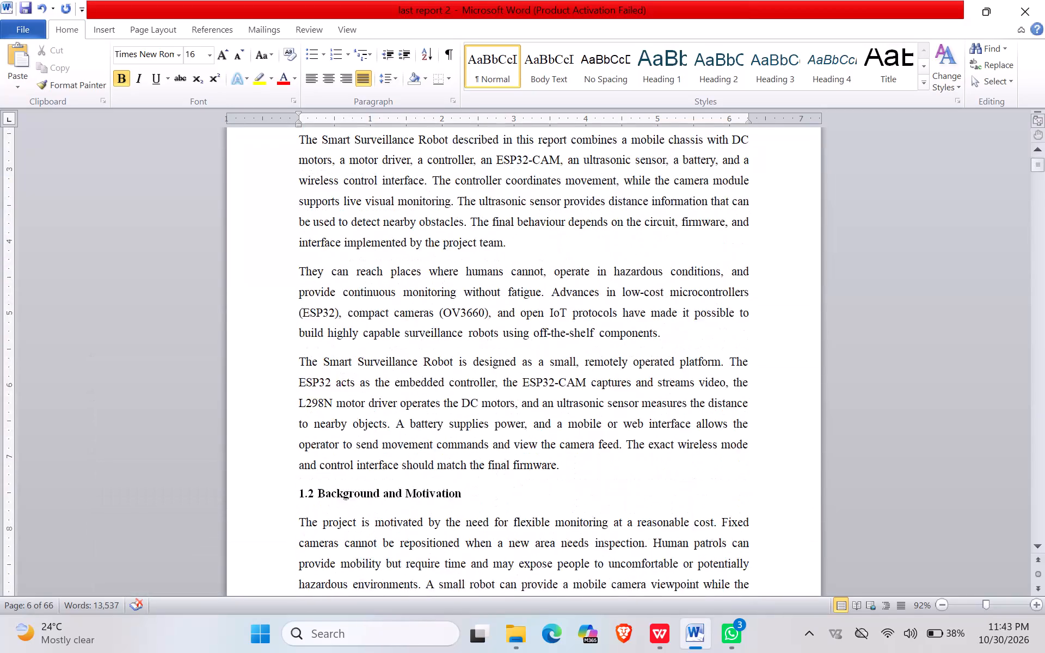
pyautogui.scroll(-5, 540, 430)
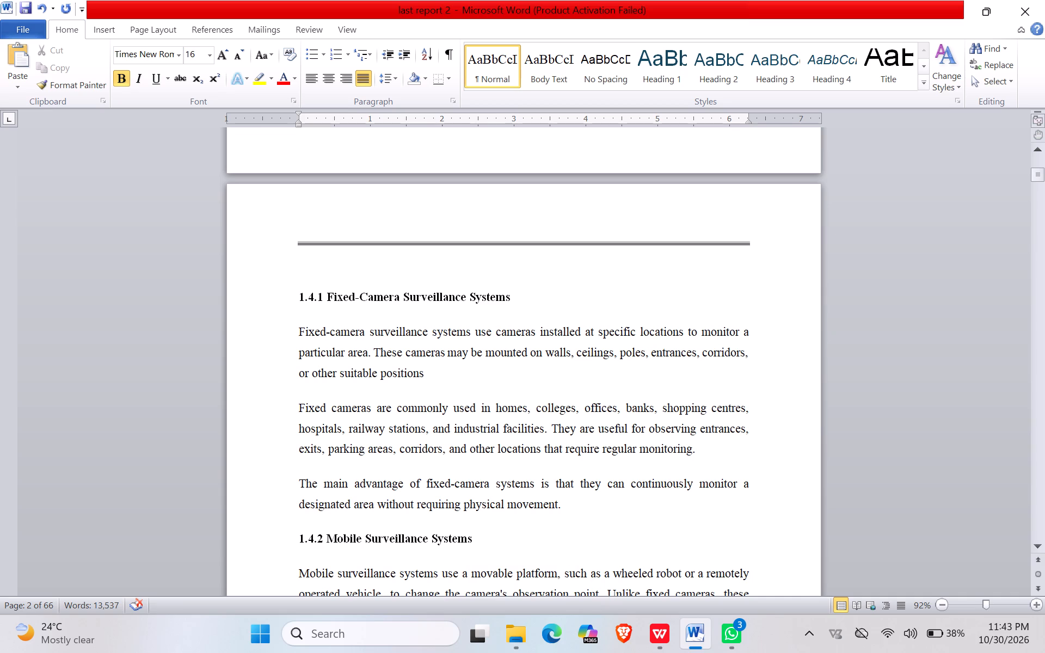
pyautogui.click(296, 307)
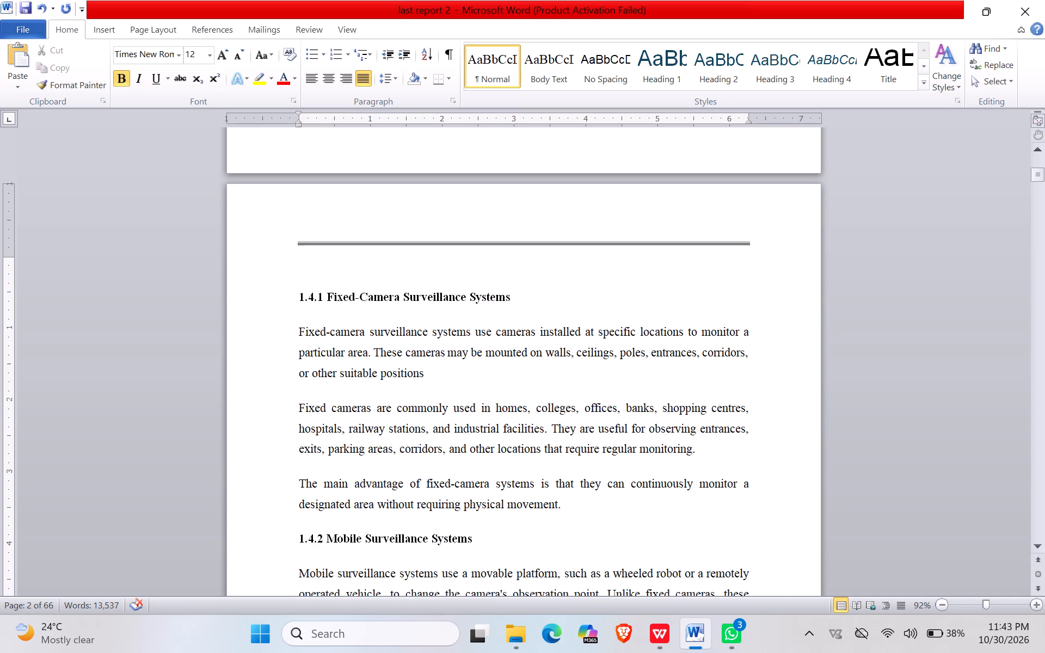
pyautogui.press('BackSpace')
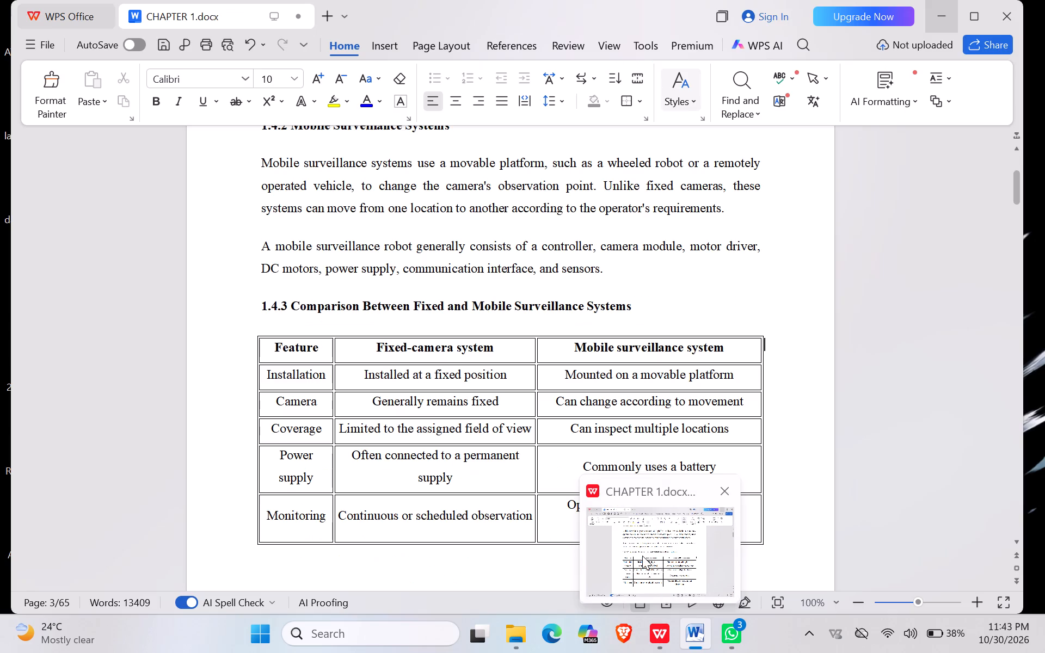
# Switch to CHAPTER 1.docx in WPS Office and review the pages from the 1.4.3 comparison table through section 1.6.5 Educational Demonstrations.
pyautogui.click(642, 556)
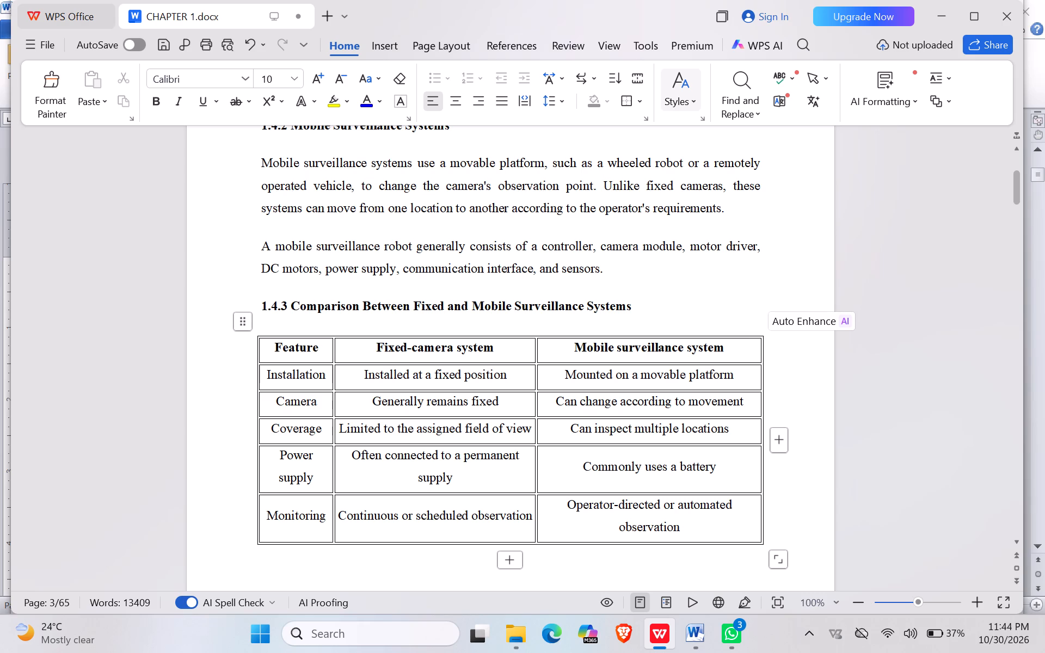
pyautogui.click(636, 303)
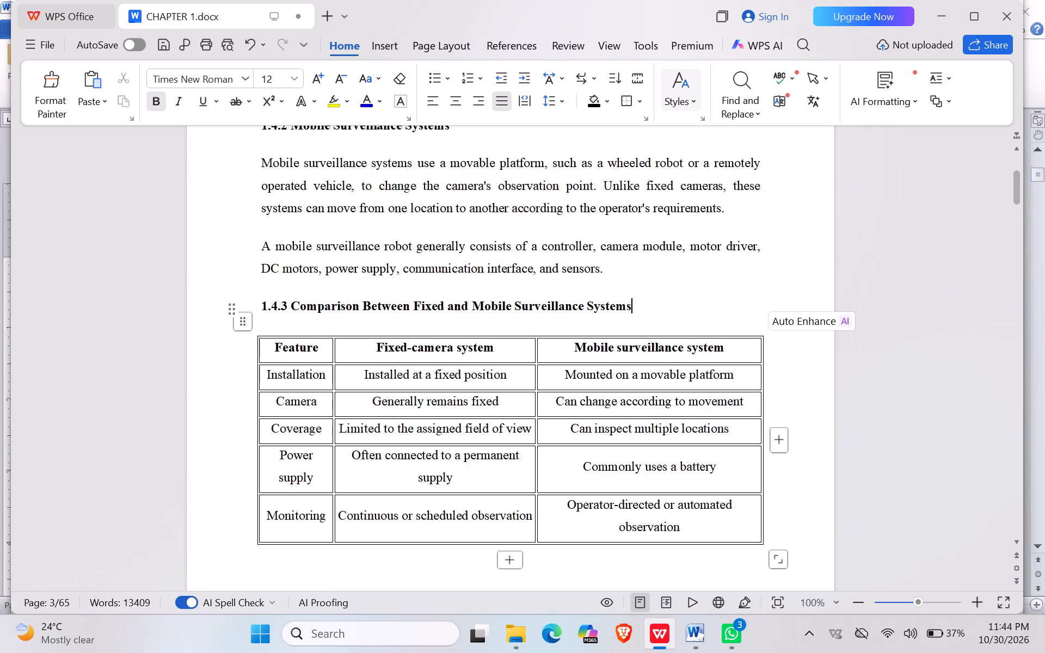
pyautogui.scroll(-2, 575, 404)
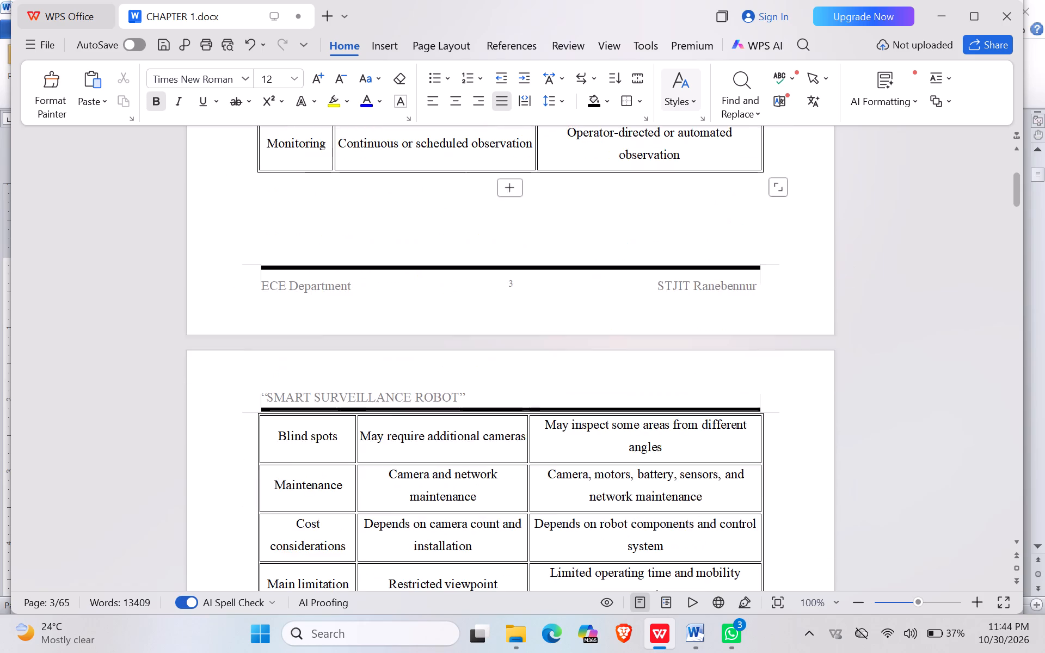
pyautogui.scroll(-2, 575, 404)
pyautogui.scroll(1, 575, 404)
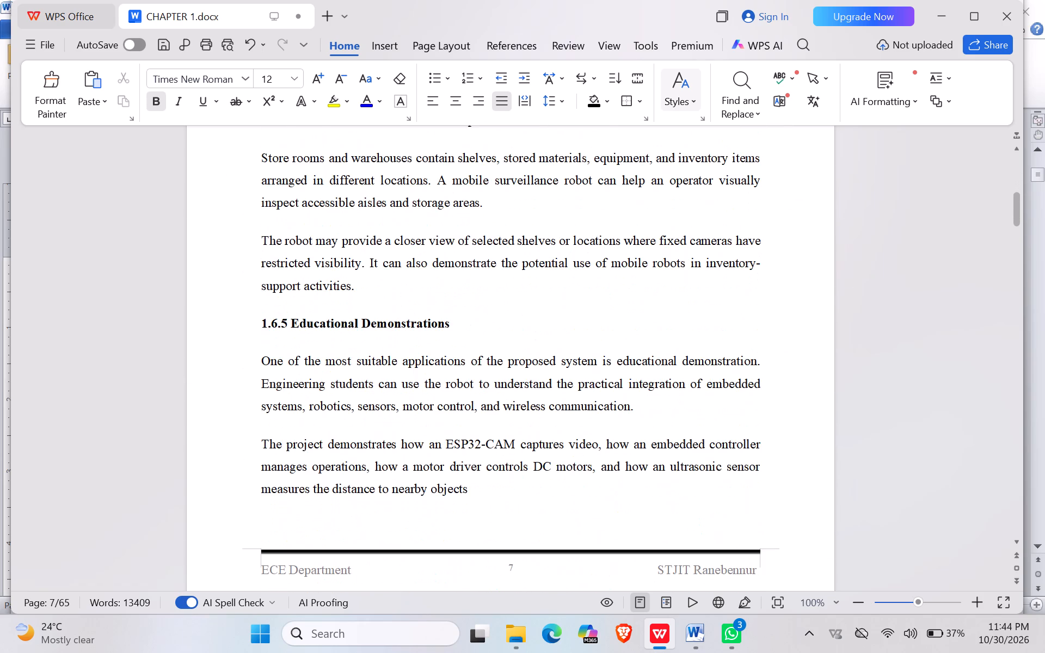
pyautogui.scroll(5, 575, 404)
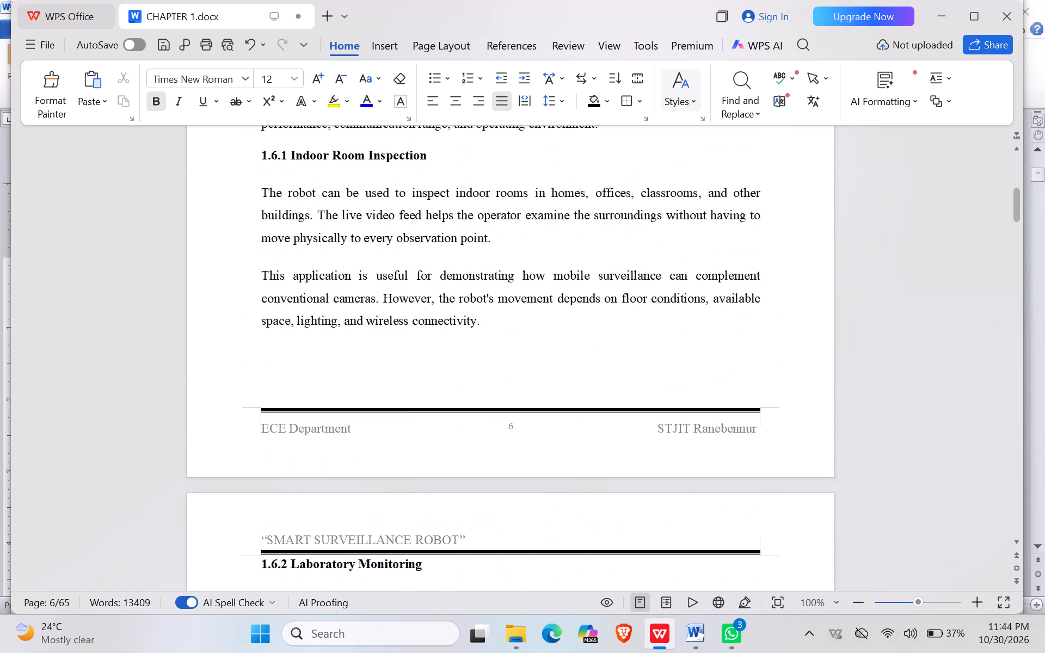
pyautogui.scroll(2, 575, 404)
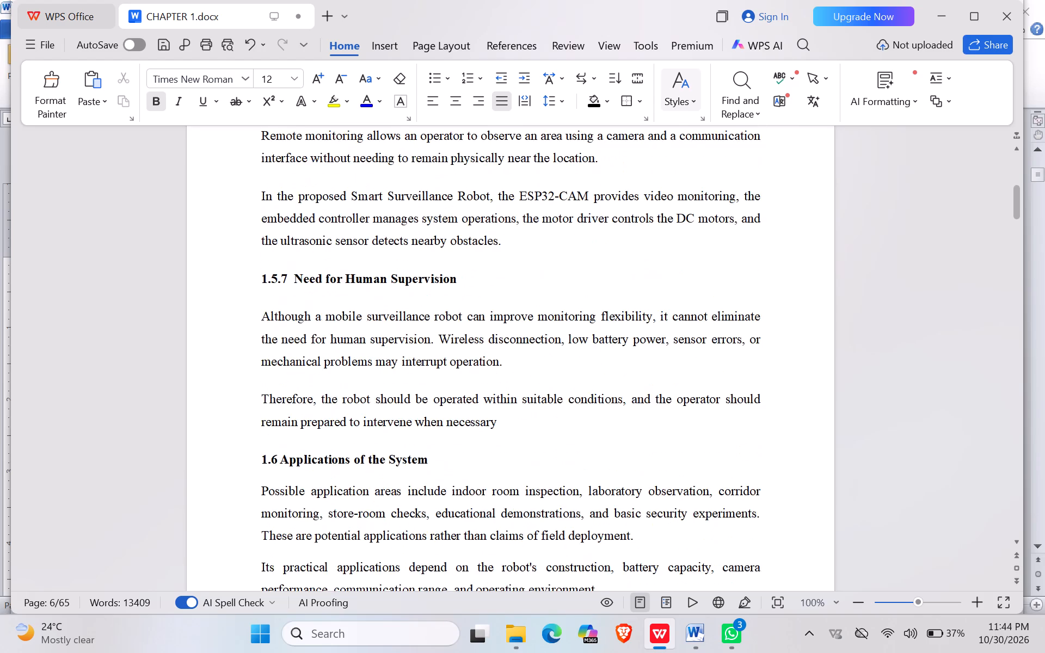
pyautogui.scroll(2, 575, 404)
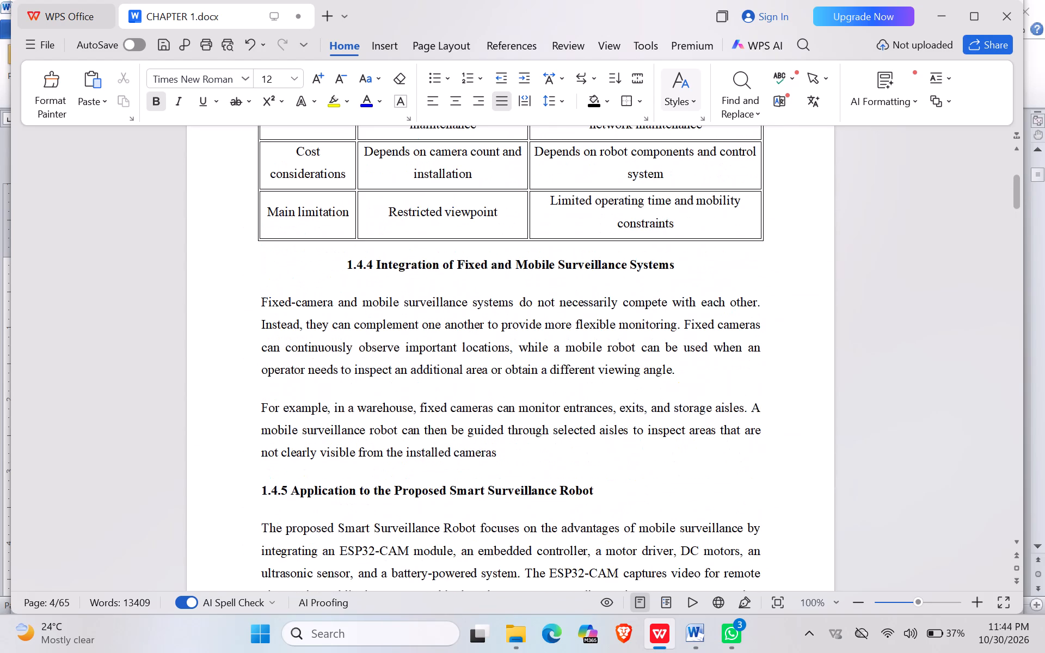
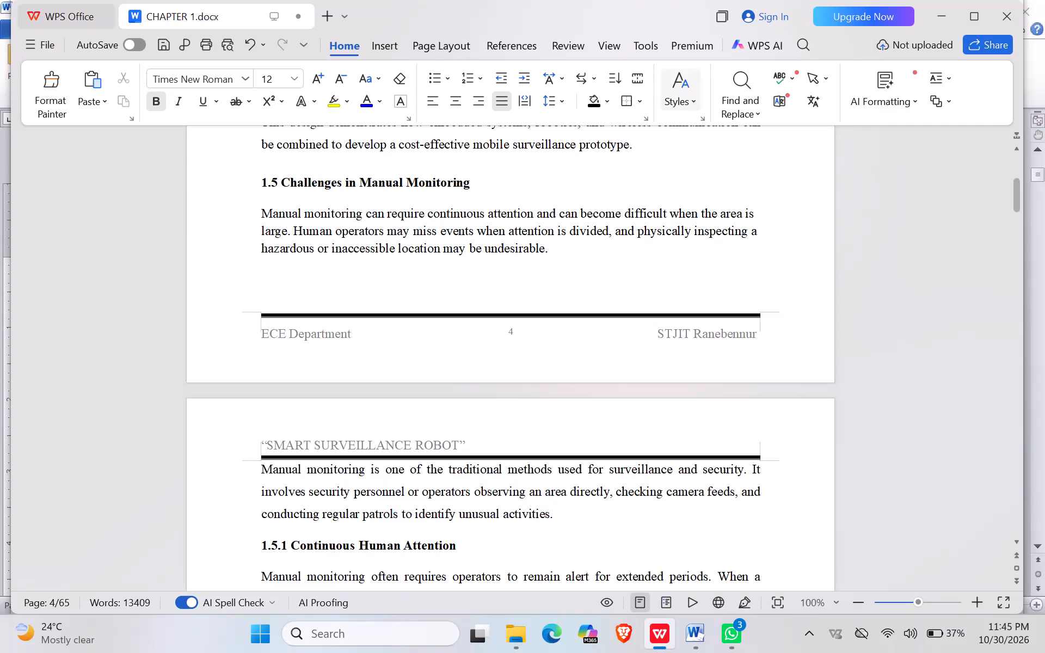
# Set the CHAPTER 1.docx window aside and close the Word document last report 2 without saving its changes.
pyautogui.click(933, 23)
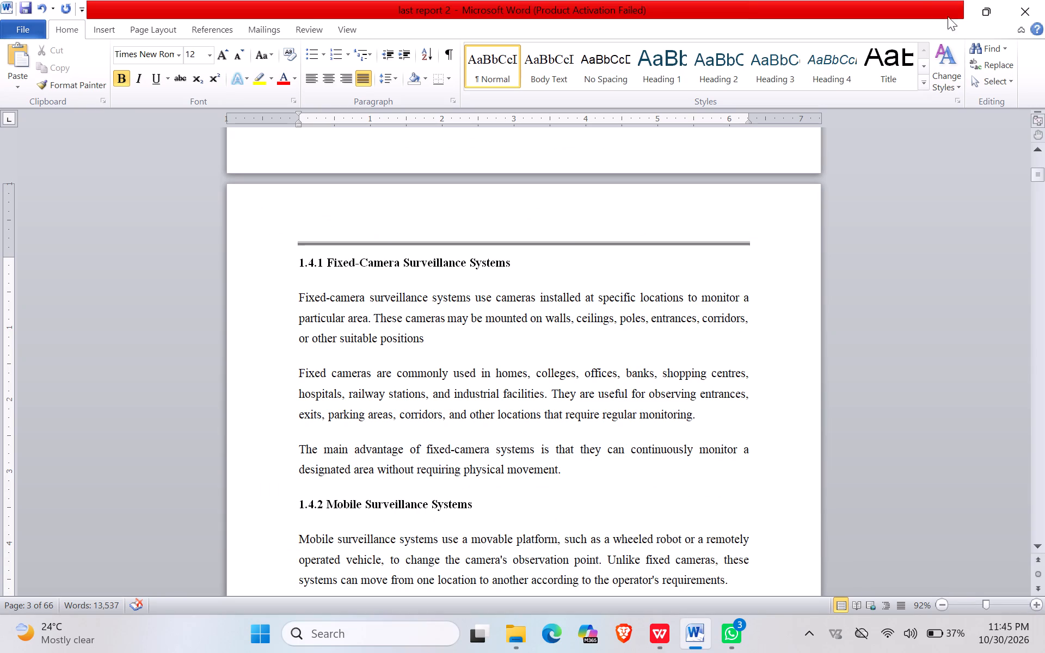
pyautogui.click(1038, 20)
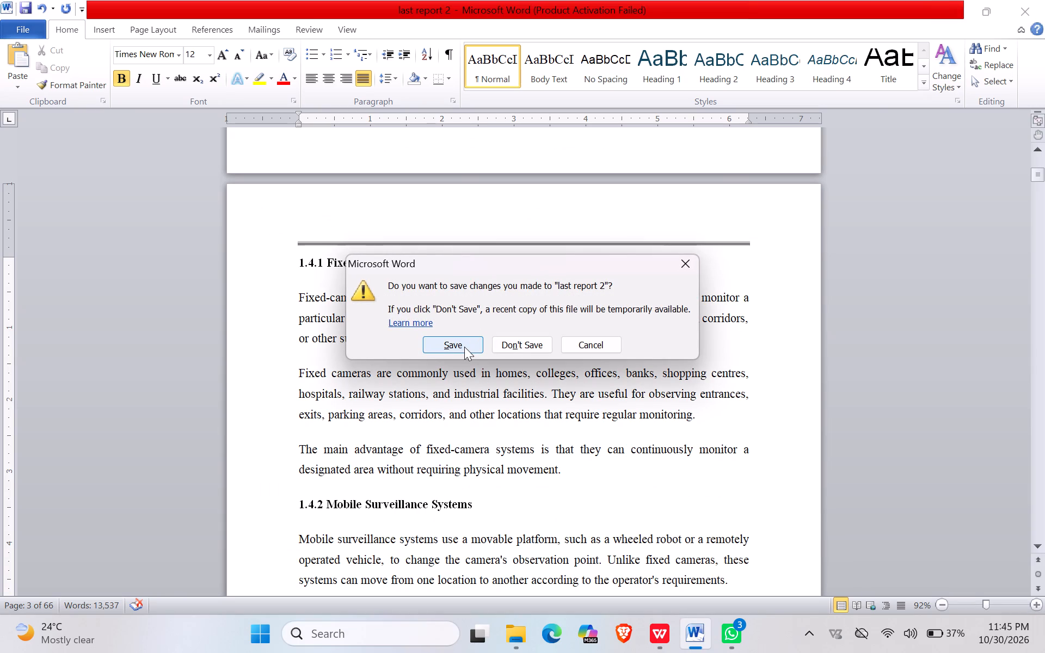
pyautogui.click(504, 338)
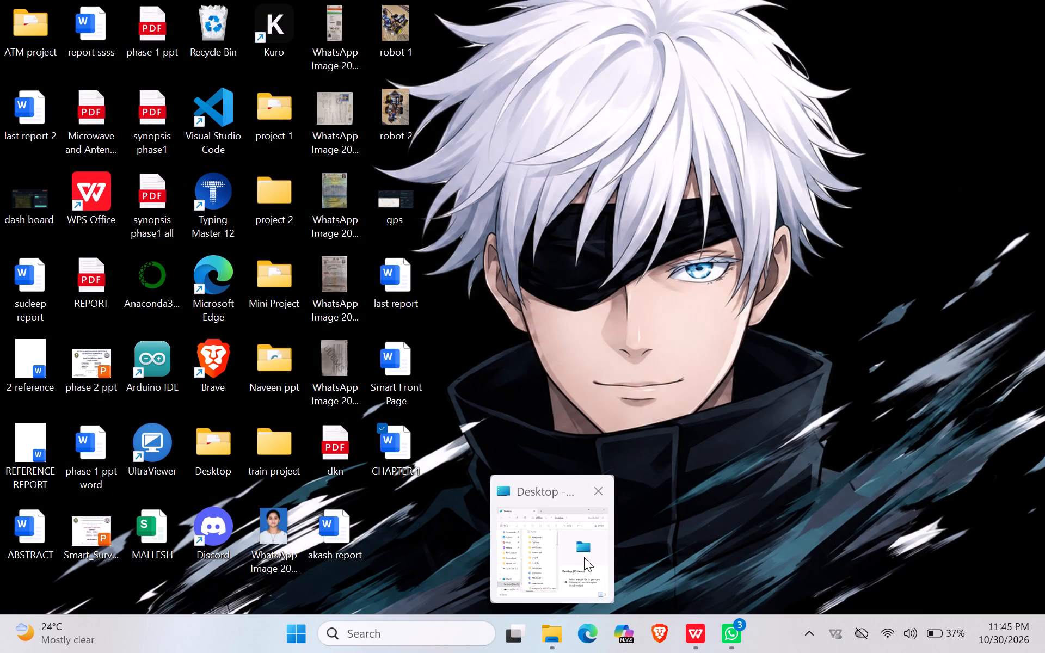
# Close the open Desktop folder window in File Explorer.
pyautogui.click(588, 490)
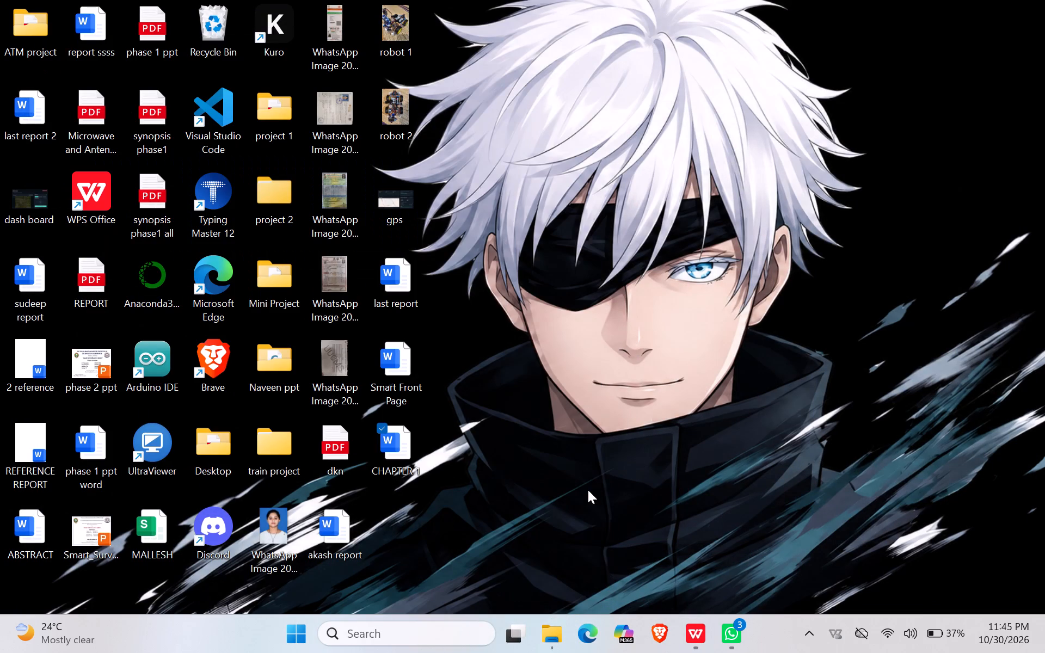
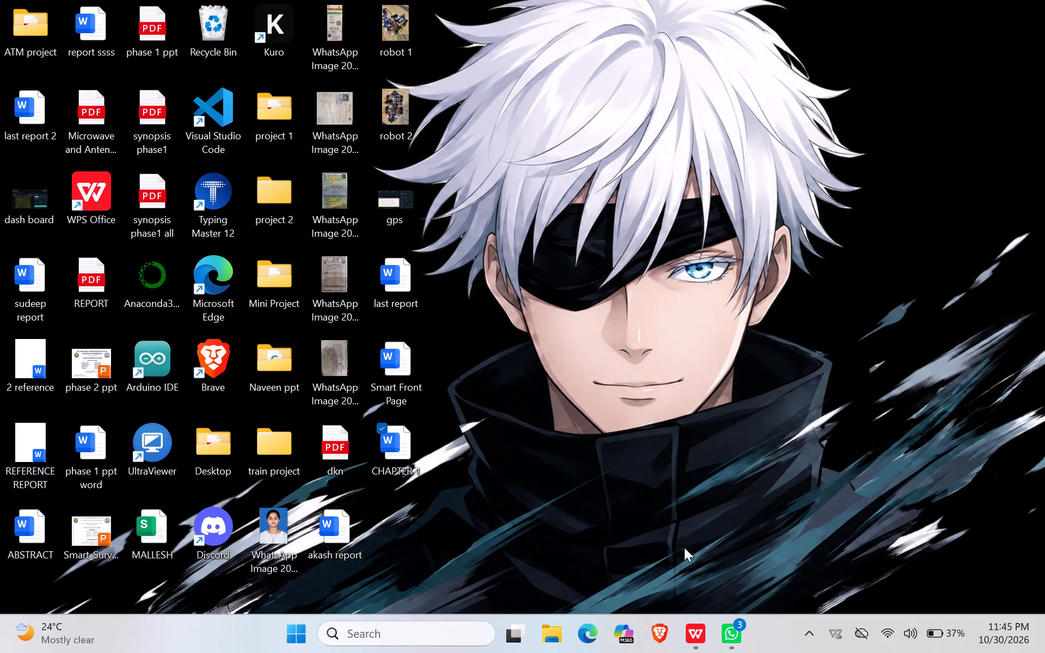
# Open the CHAPTER 1 document from the desktop in Microsoft Word as a read-only copy.
pyautogui.doubleClick(407, 457)
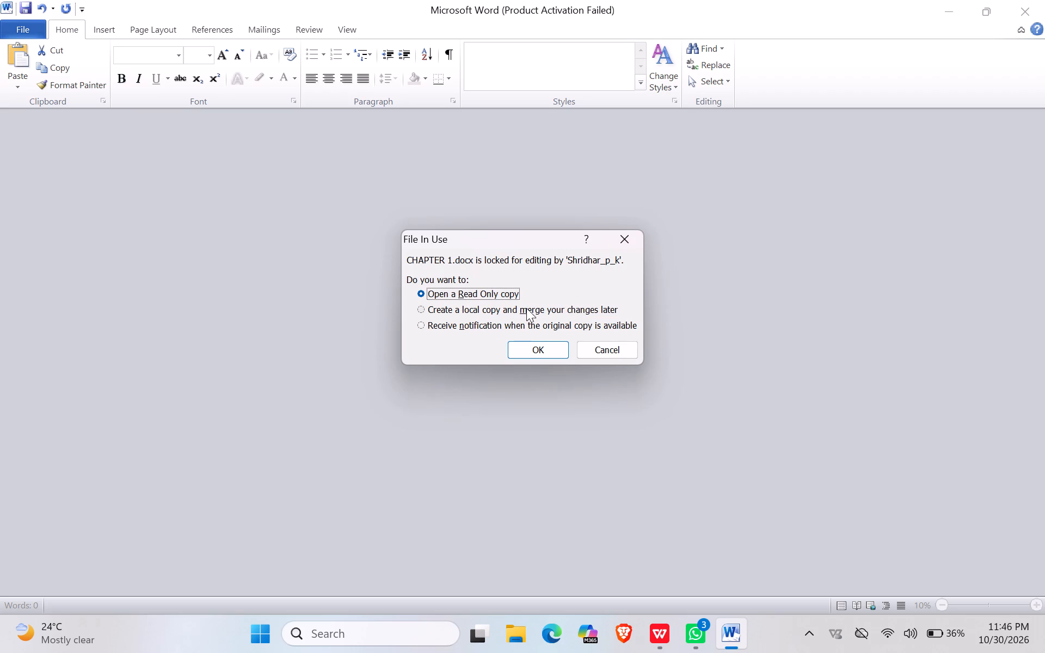
pyautogui.click(524, 358)
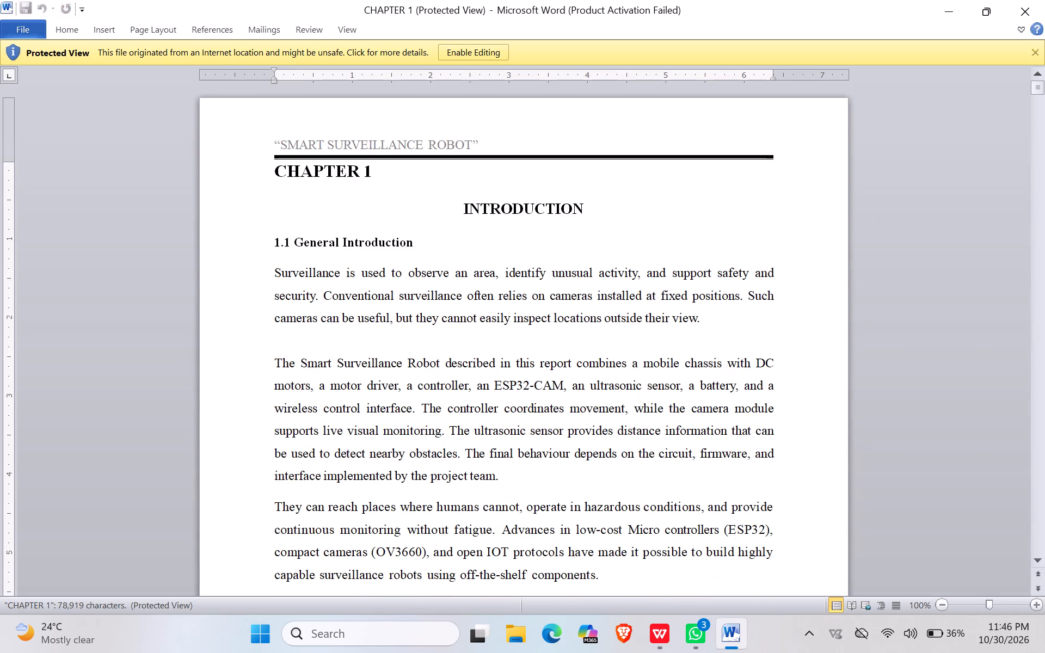
# Dismiss the activation notice and read through Chapter 1 in the Protected View copy of CHAPTER 1, checking its layout up to 1.10 Report Organization.
pyautogui.scroll(-3, 524, 358)
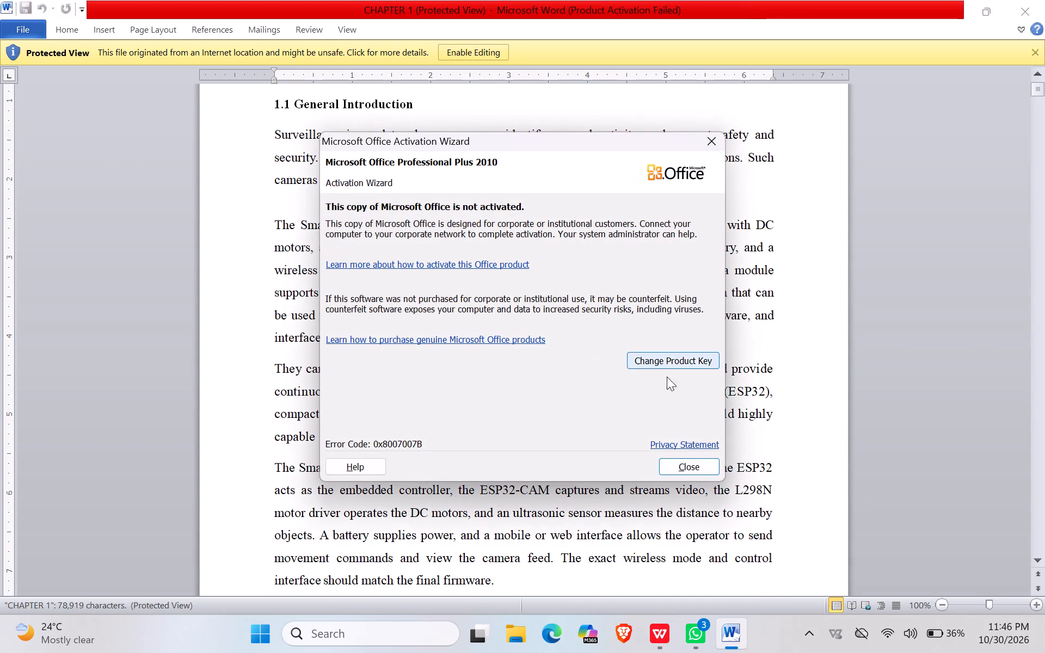
pyautogui.click(671, 469)
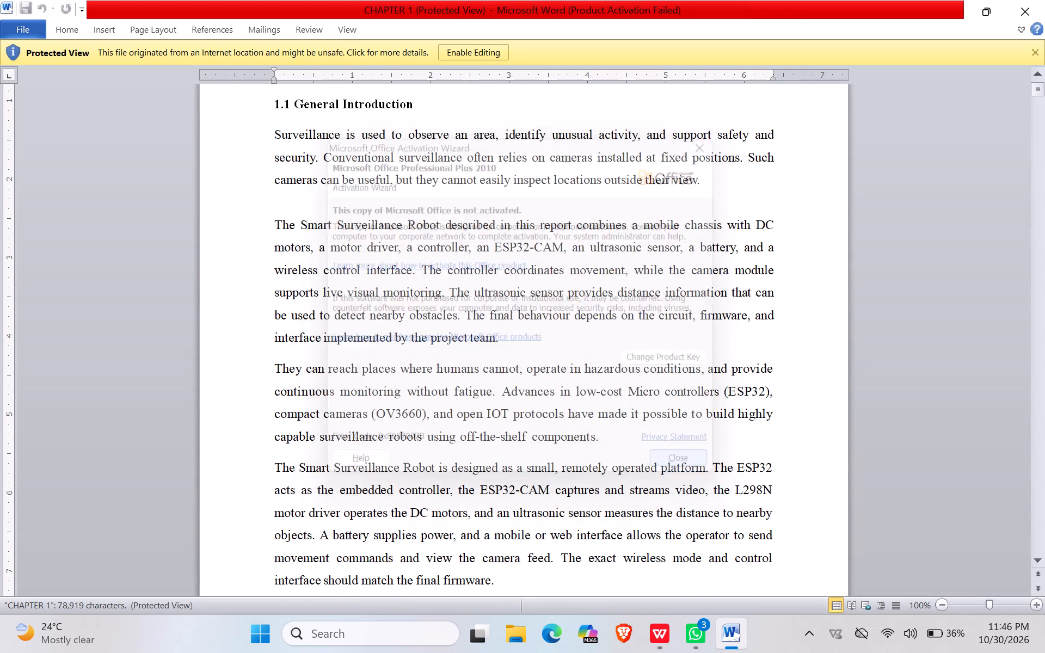
pyautogui.scroll(-4, 671, 469)
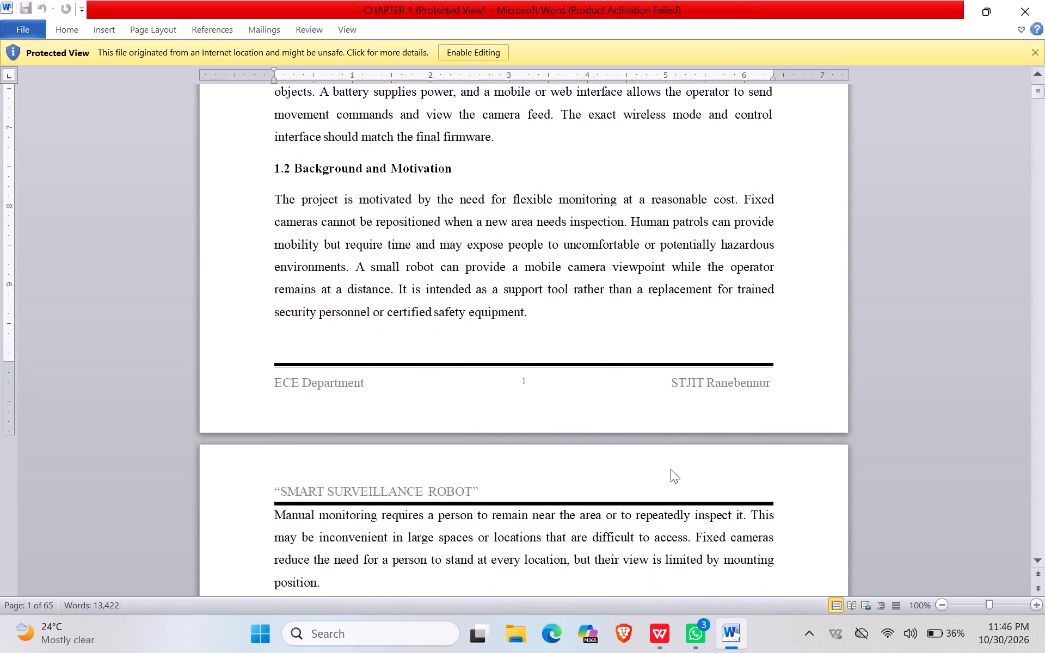
pyautogui.scroll(-3, 671, 469)
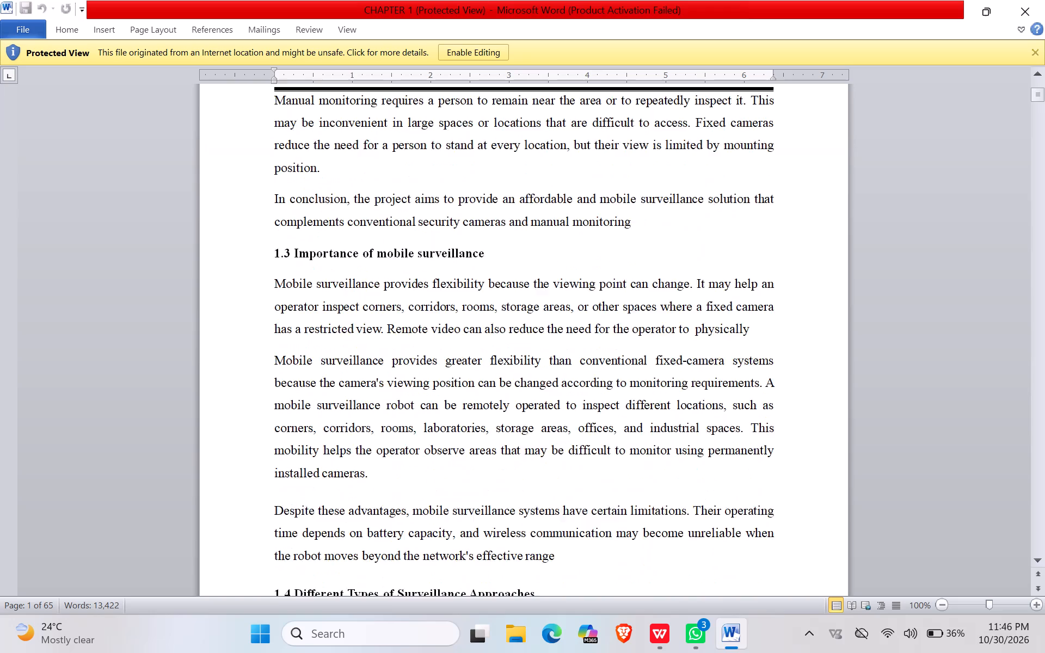
pyautogui.scroll(-5, 671, 469)
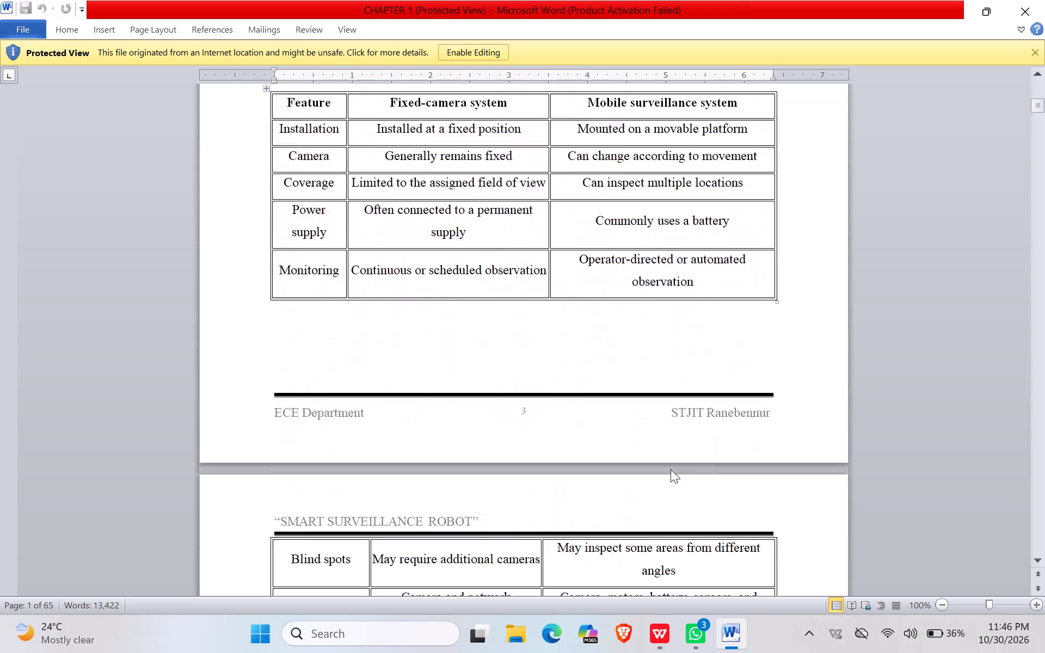
pyautogui.scroll(-4, 671, 469)
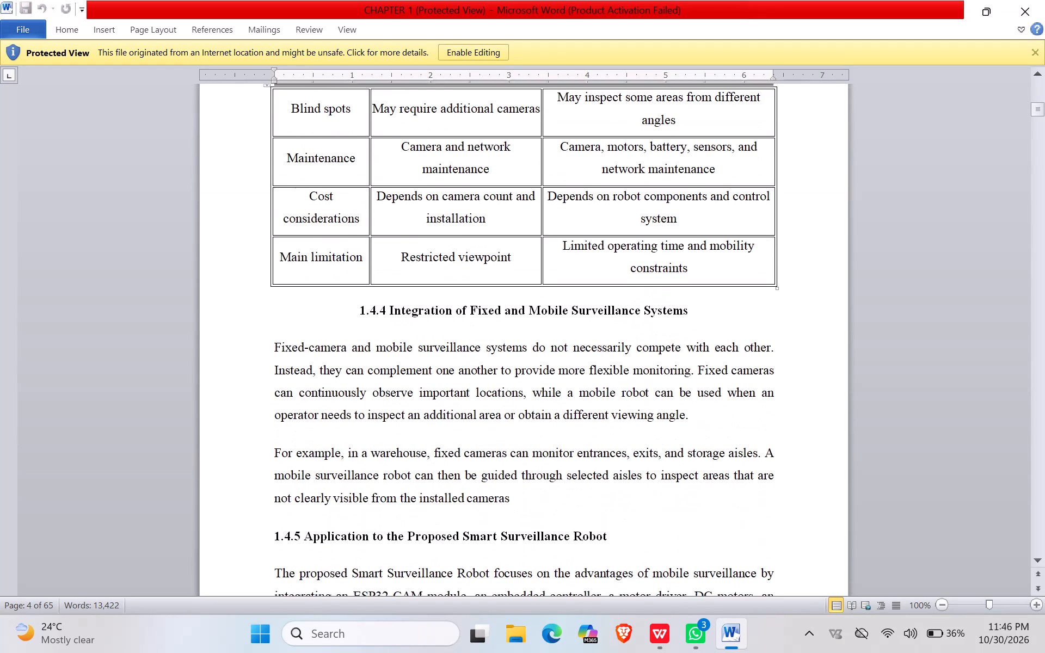
pyautogui.scroll(-6, 671, 469)
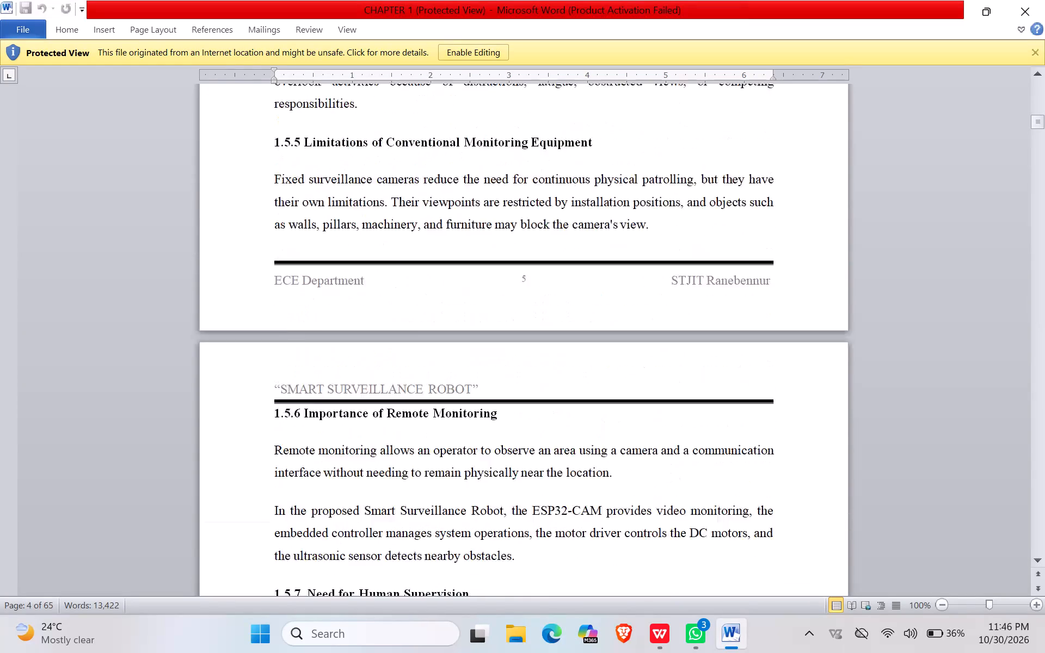
pyautogui.scroll(-8, 671, 469)
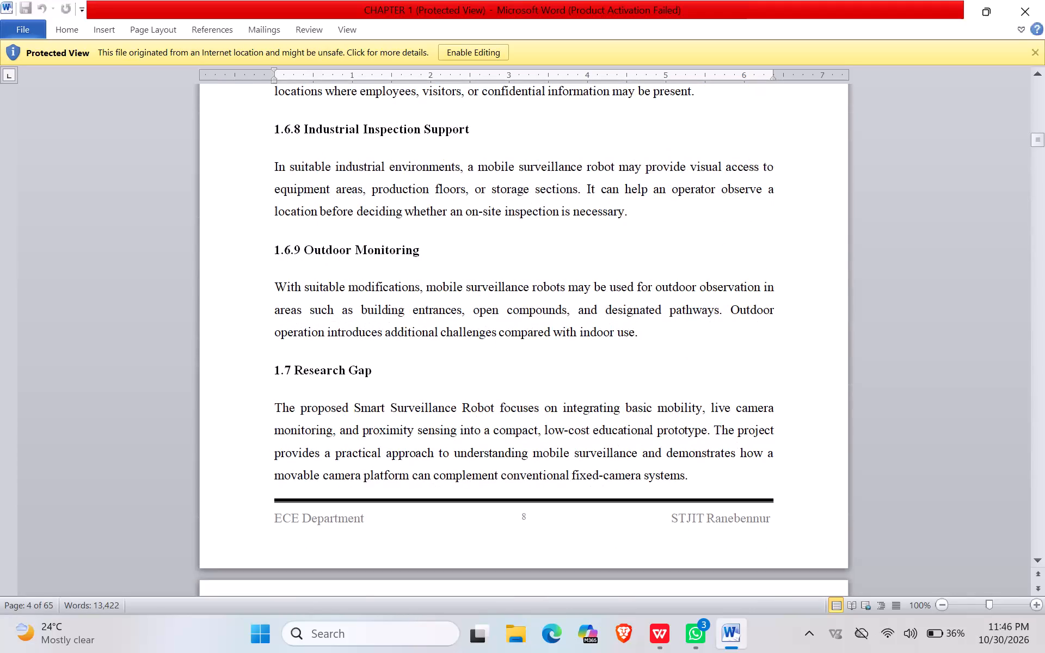
pyautogui.scroll(-4, 671, 469)
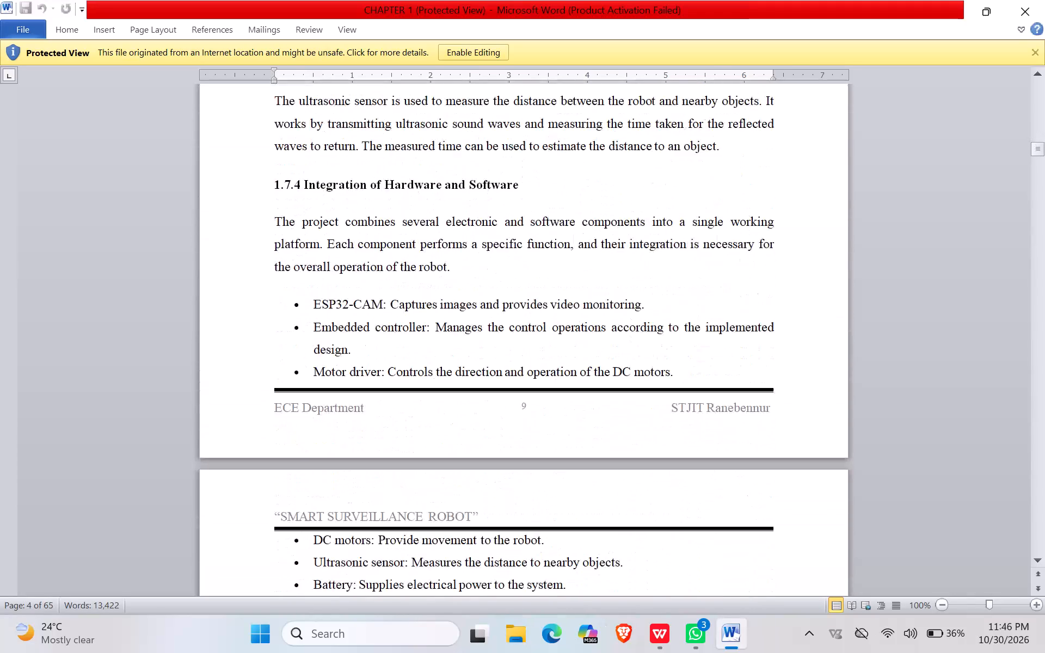
pyautogui.scroll(-4, 671, 469)
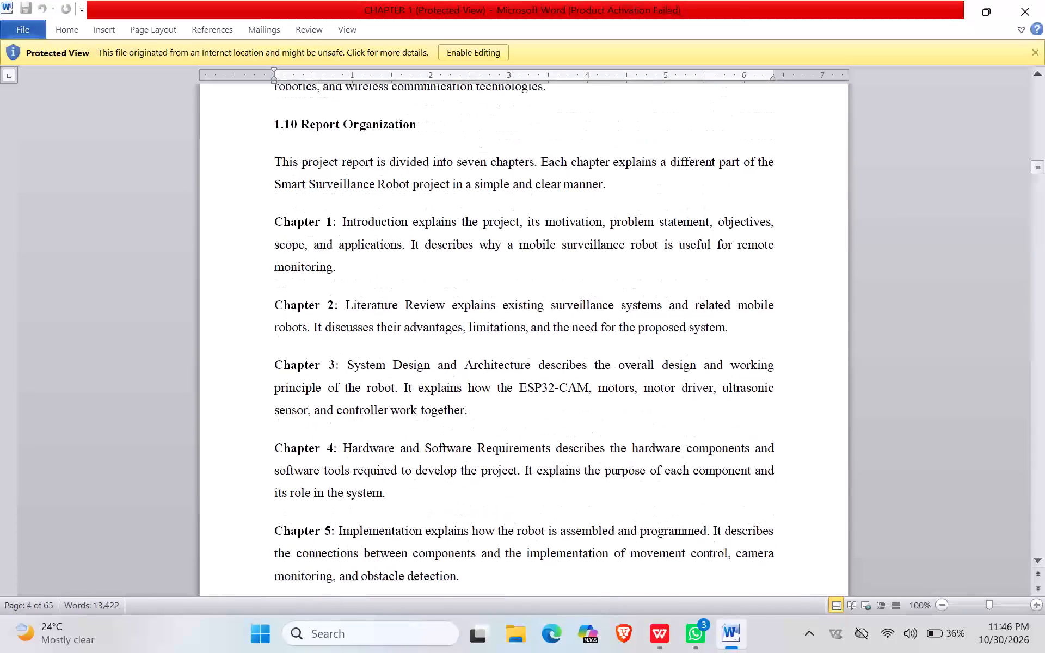
# Examine the layout of Chapter 2 and the start of Chapter 3 Methodology in the Protected View copy.
pyautogui.scroll(-3, 671, 469)
pyautogui.scroll(1, 671, 469)
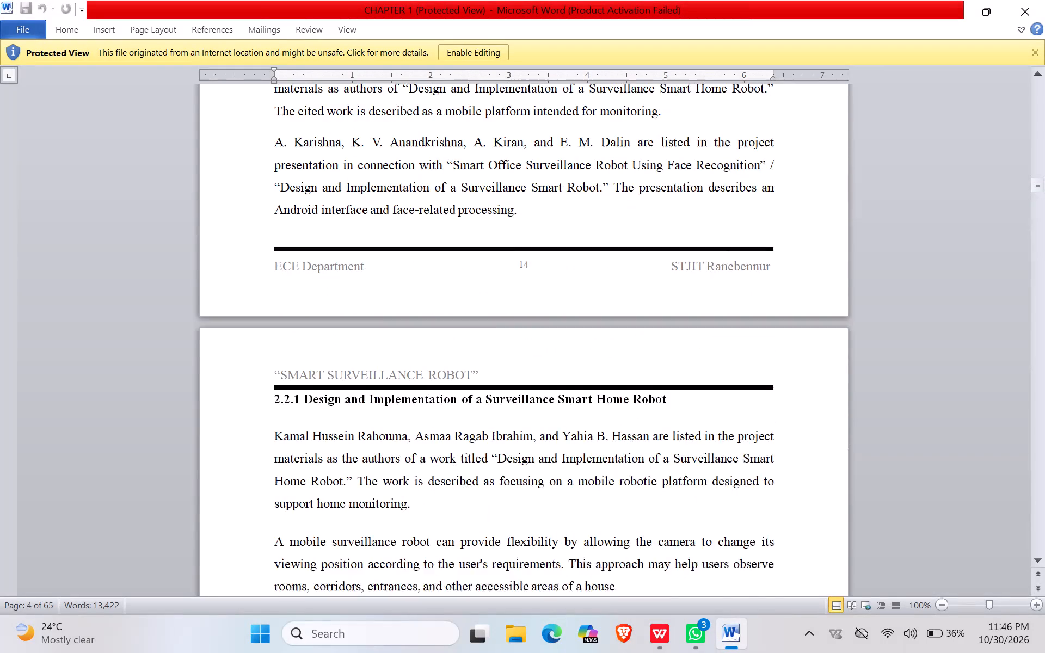
pyautogui.scroll(4, 671, 469)
pyautogui.scroll(-1, 671, 469)
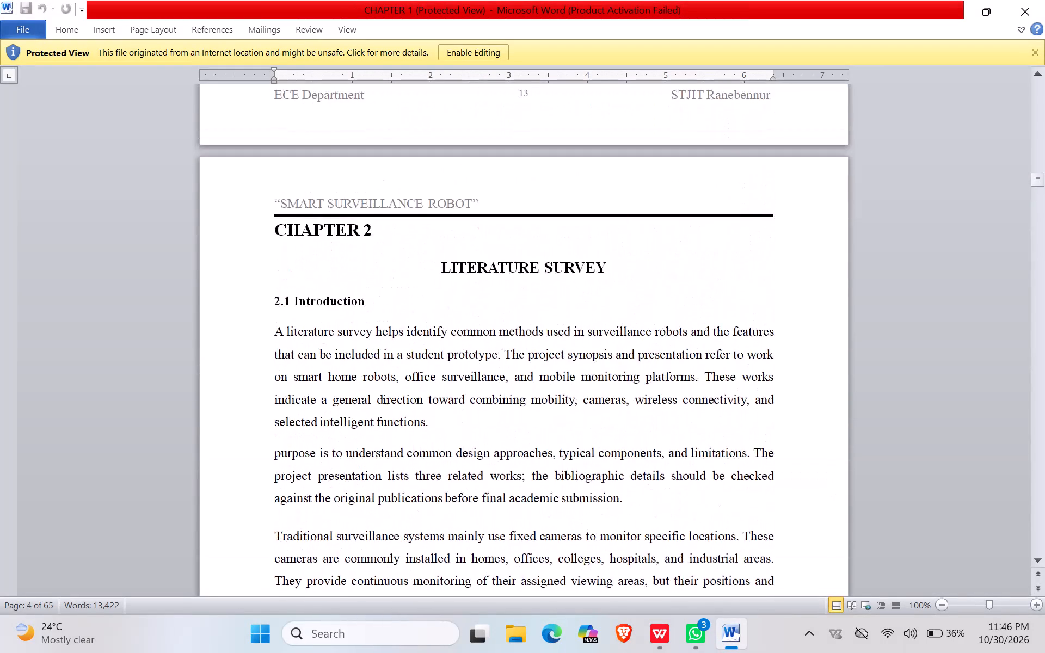
pyautogui.scroll(-7, 671, 469)
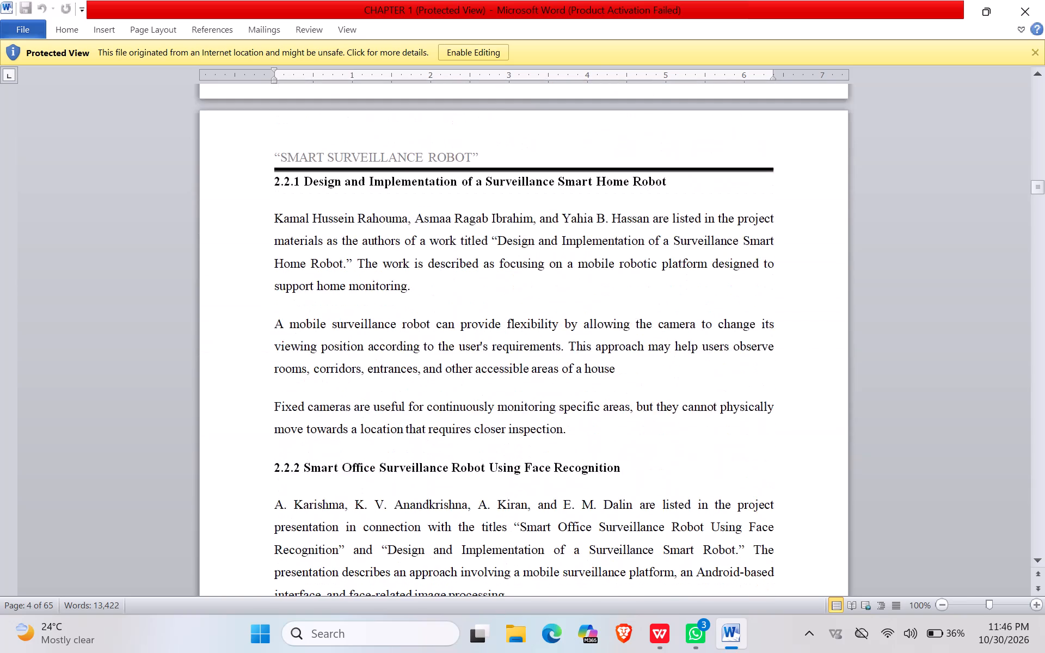
pyautogui.scroll(-5, 671, 469)
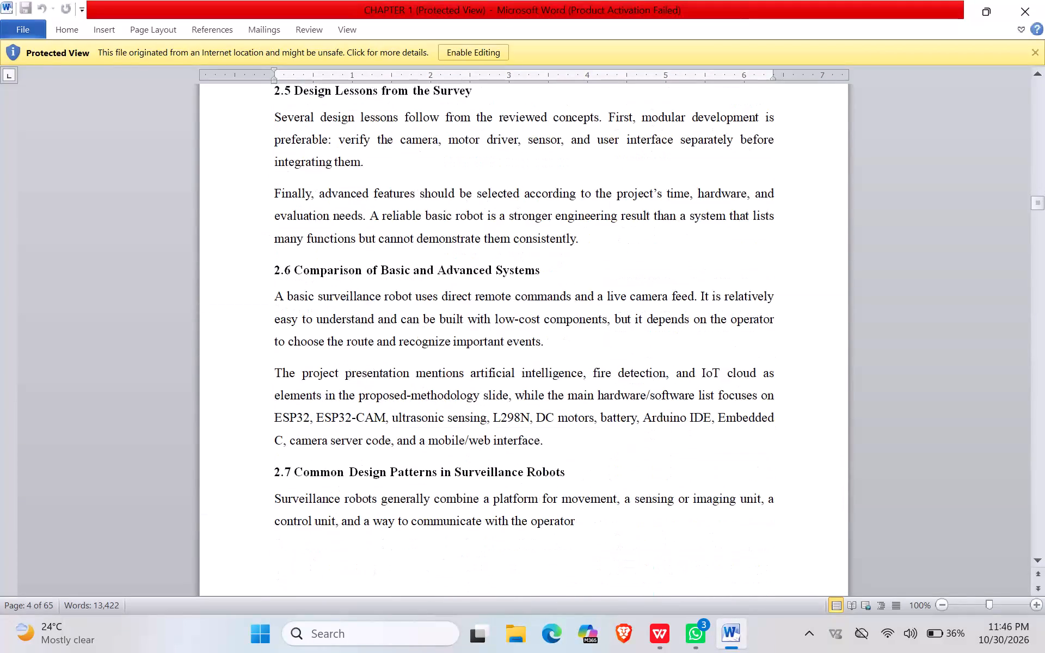
pyautogui.scroll(-6, 671, 469)
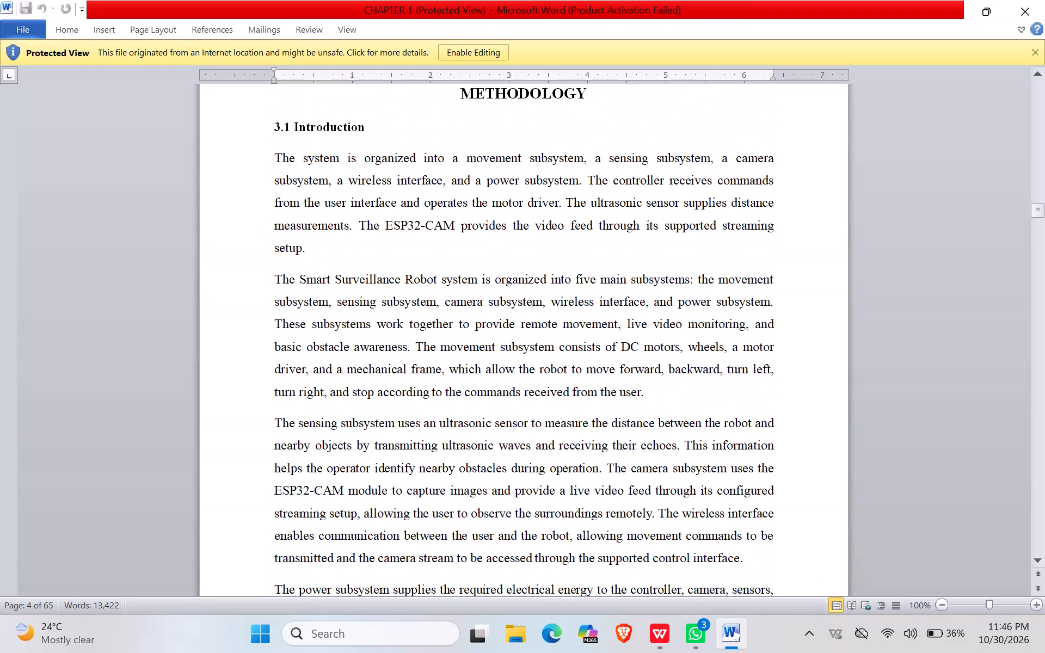
pyautogui.scroll(2, 671, 469)
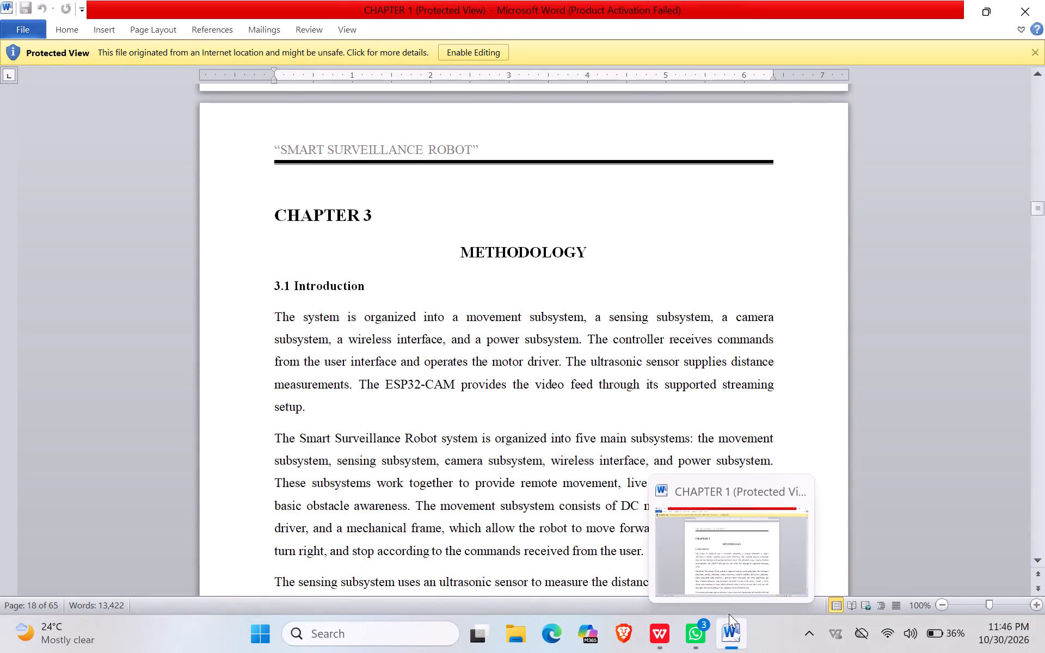
# Switch to CHAPTER 1.docx in WPS Office and examine its layout from section 1.5 to the start of Chapter 3.
pyautogui.click(718, 543)
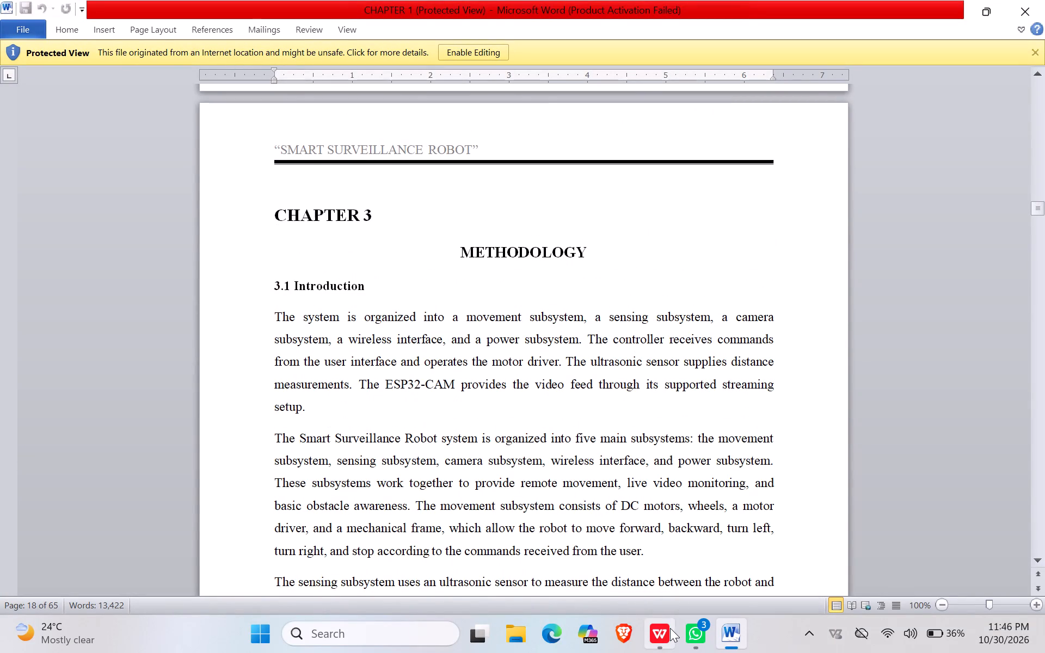
pyautogui.click(702, 525)
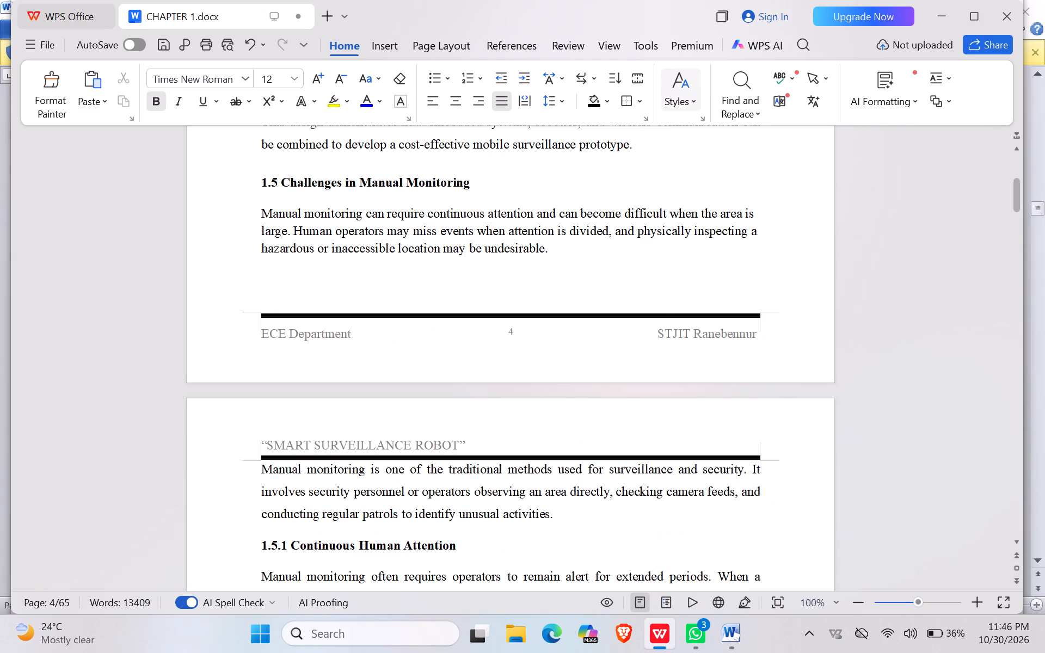
pyautogui.scroll(-8, 651, 204)
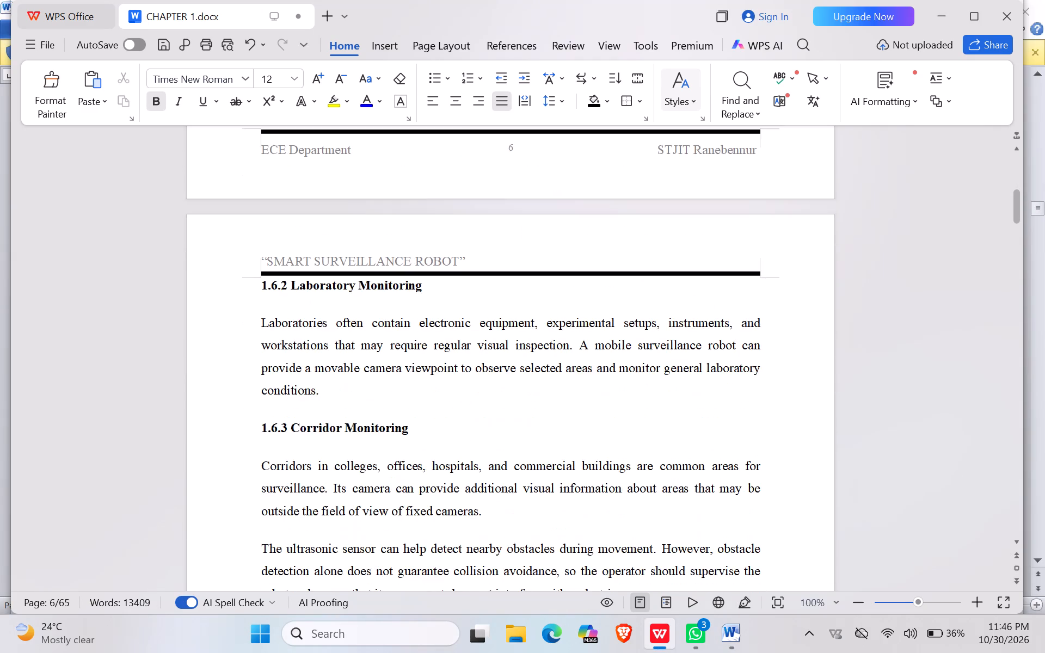
pyautogui.scroll(-3, 651, 204)
pyautogui.scroll(-3, 505, 379)
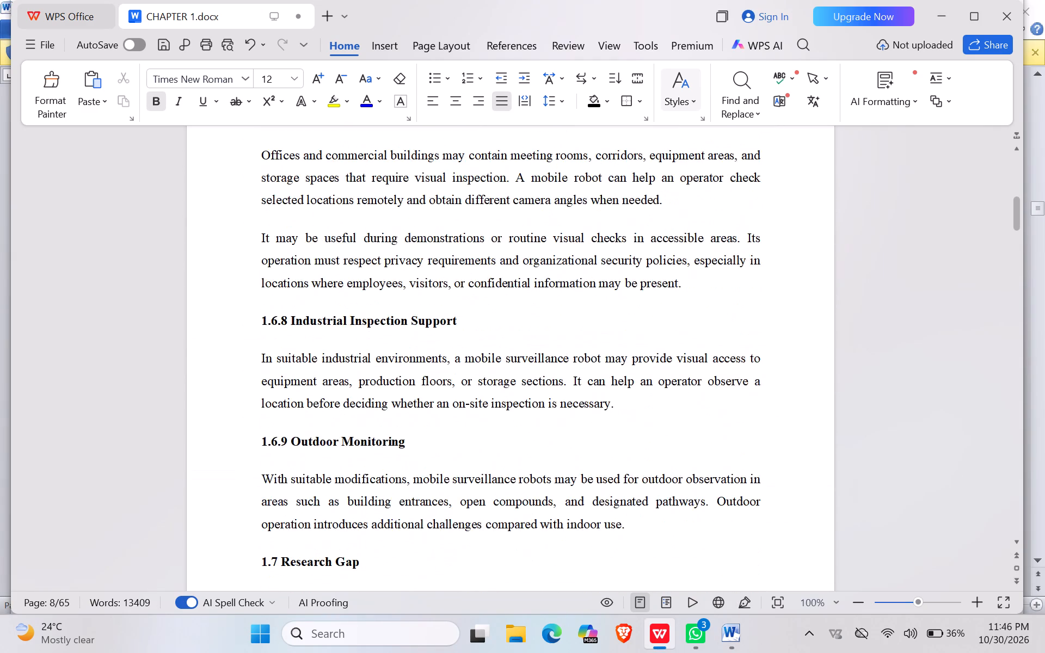
pyautogui.scroll(-7, 505, 379)
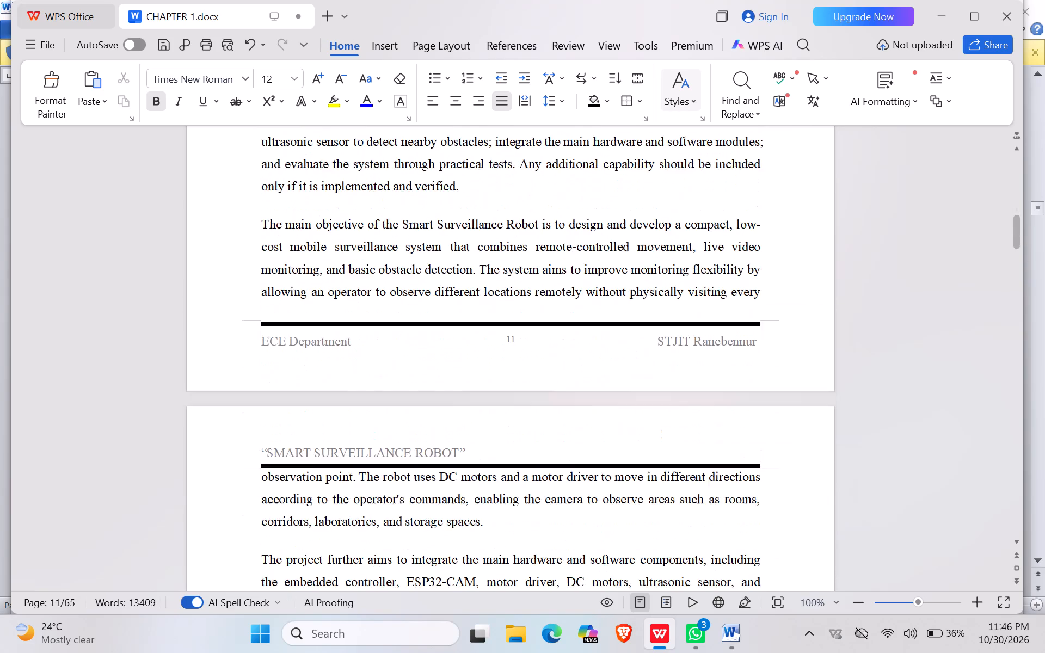
pyautogui.scroll(-7, 505, 379)
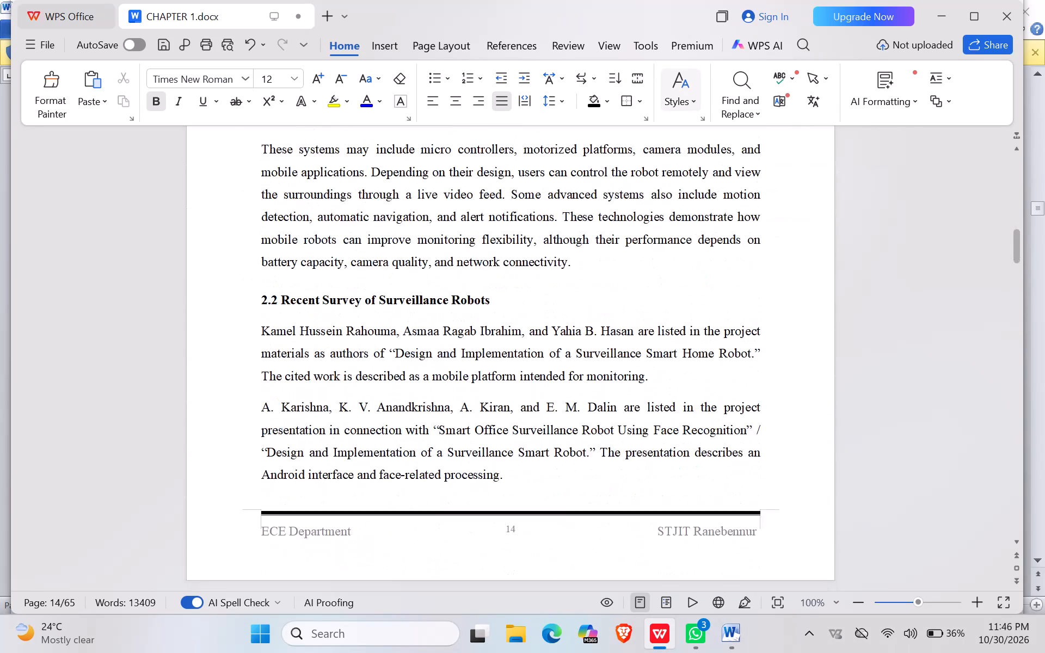
pyautogui.scroll(-9, 505, 379)
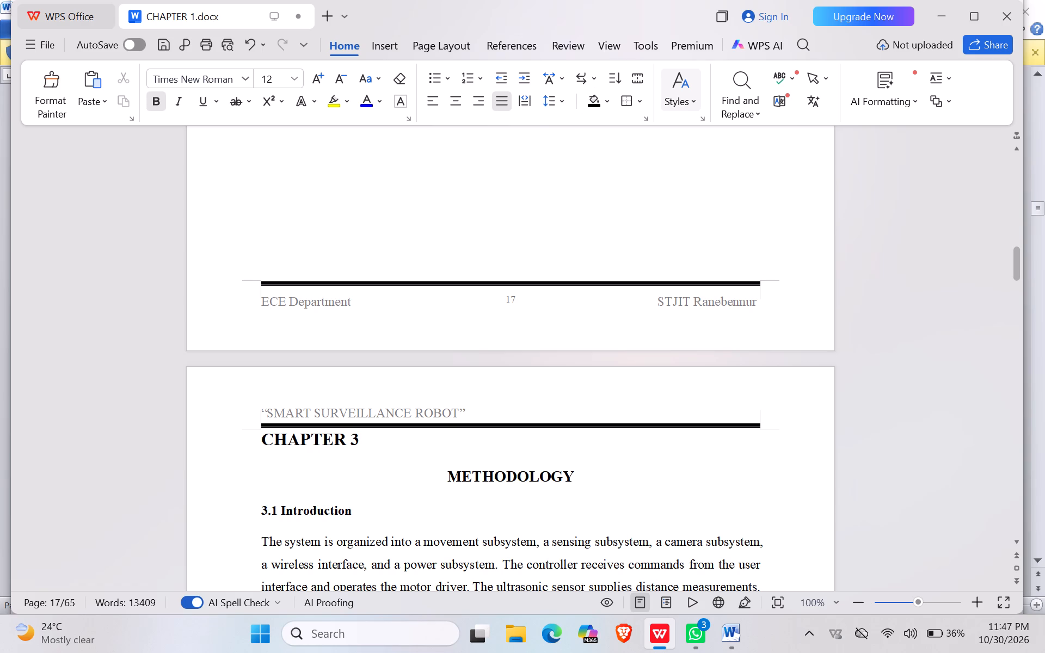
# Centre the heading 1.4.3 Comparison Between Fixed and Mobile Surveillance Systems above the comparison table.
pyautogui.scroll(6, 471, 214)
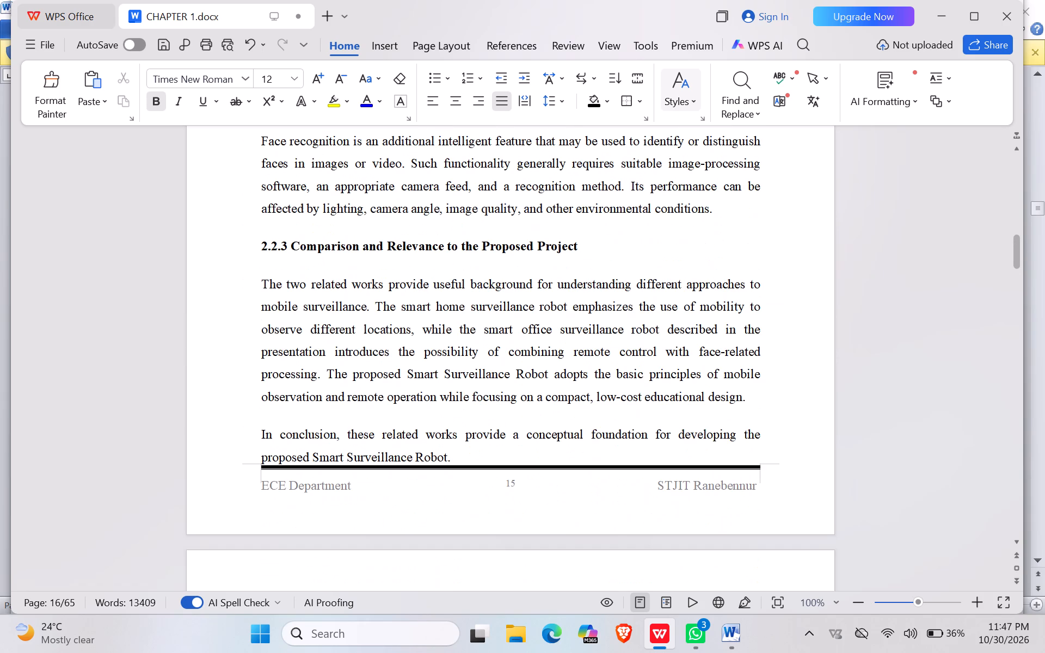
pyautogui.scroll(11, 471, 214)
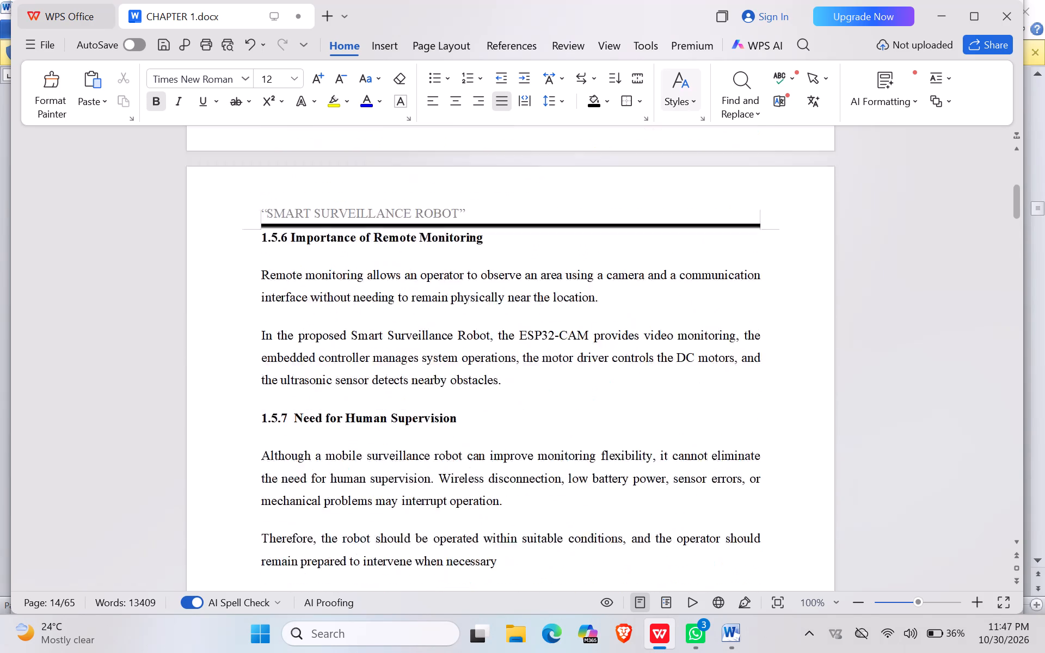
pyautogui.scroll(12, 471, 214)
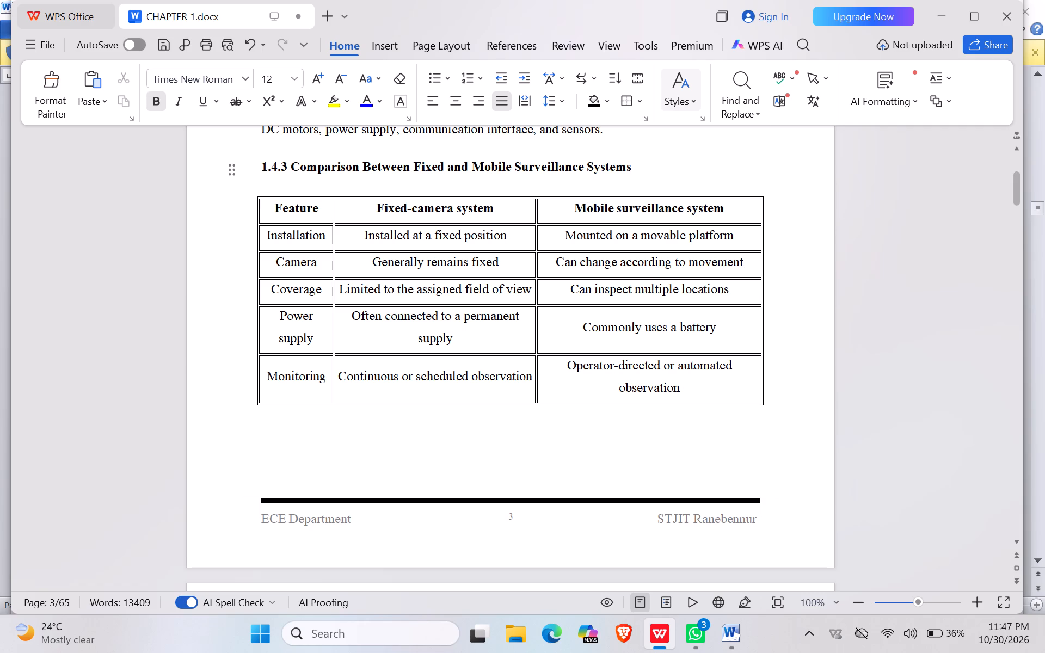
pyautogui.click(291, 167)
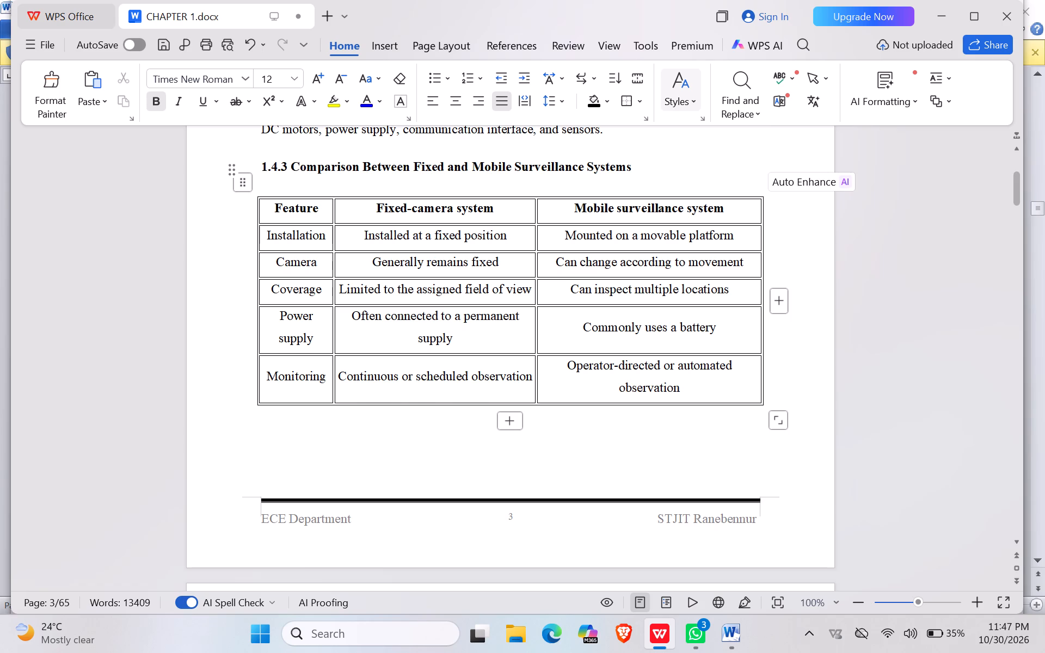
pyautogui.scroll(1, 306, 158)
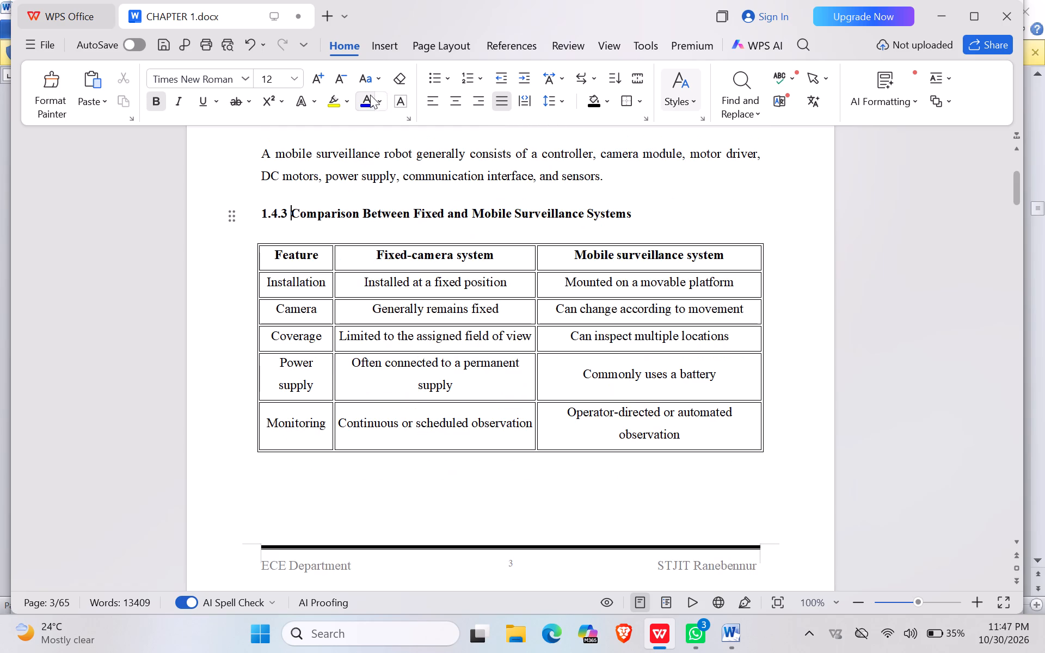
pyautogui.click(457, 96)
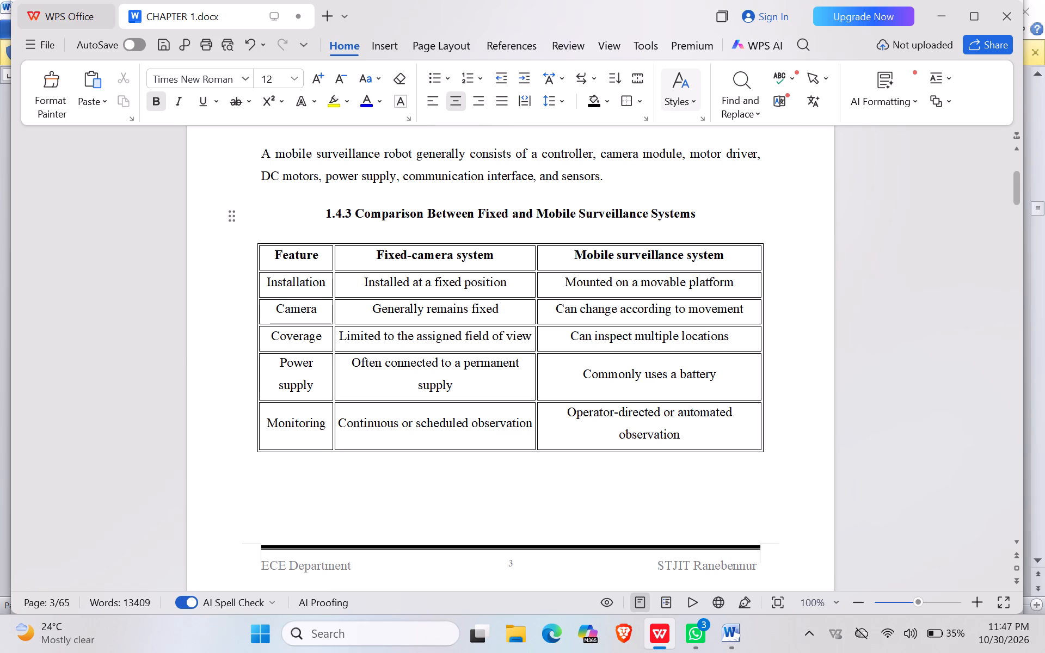
# Insert a blank line directly above the 1.4.3 heading, keeping the section number and title together.
pyautogui.press('Return')
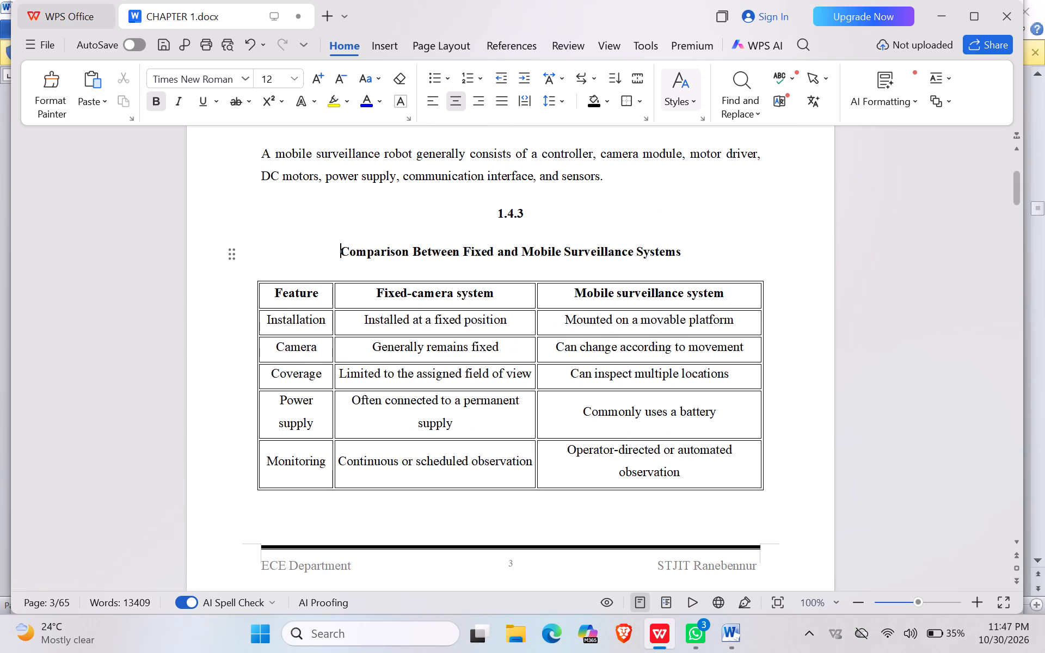
pyautogui.hotkey('ctrl', 'z')
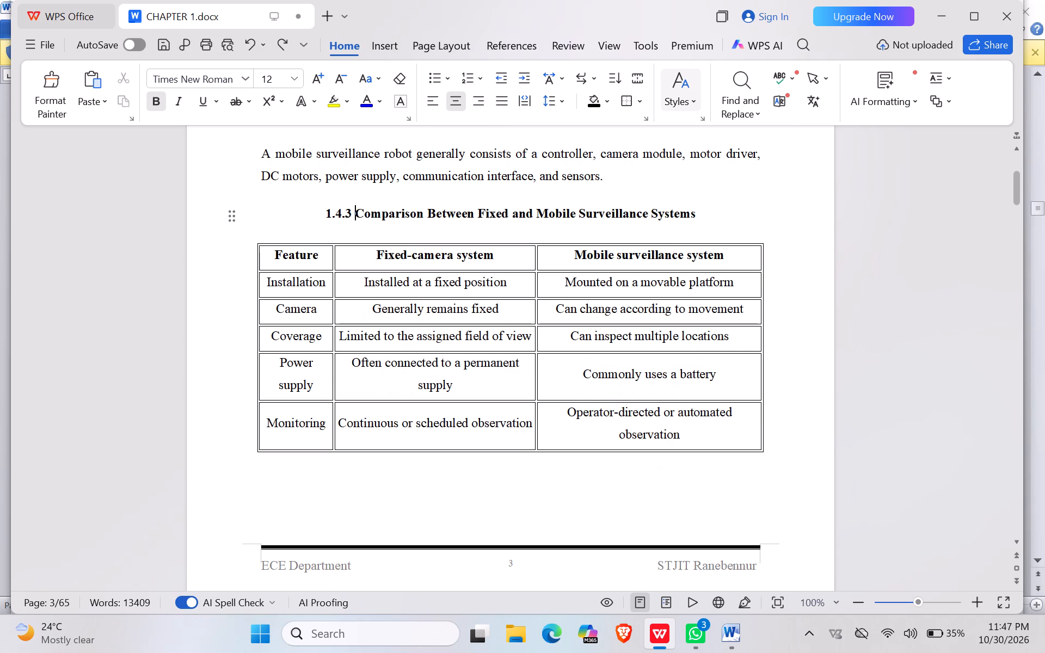
pyautogui.click(317, 211)
pyautogui.press('Return')
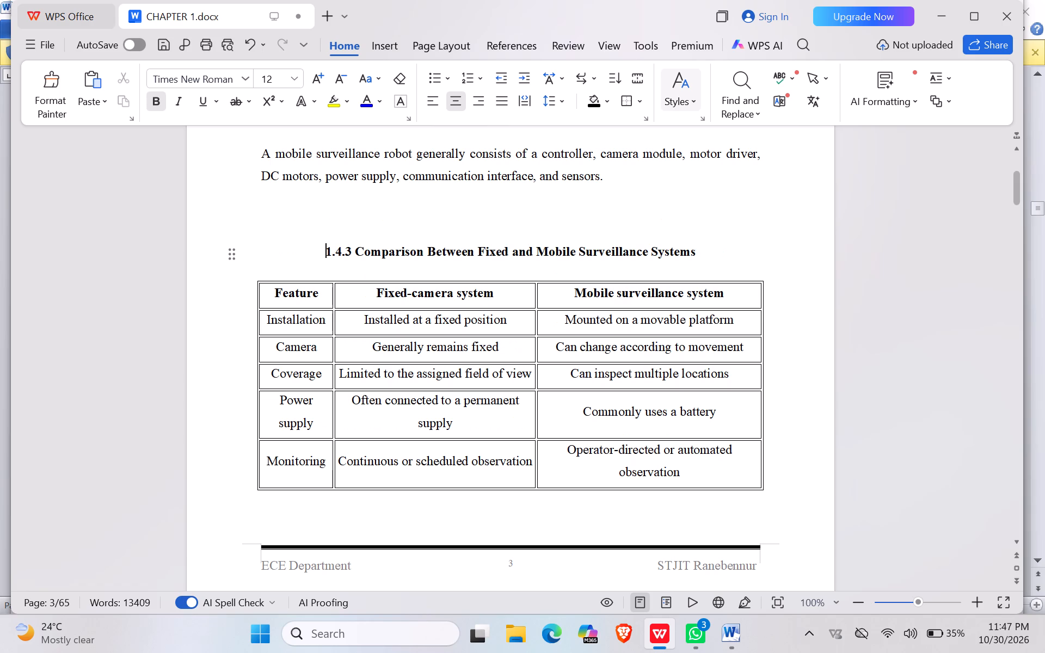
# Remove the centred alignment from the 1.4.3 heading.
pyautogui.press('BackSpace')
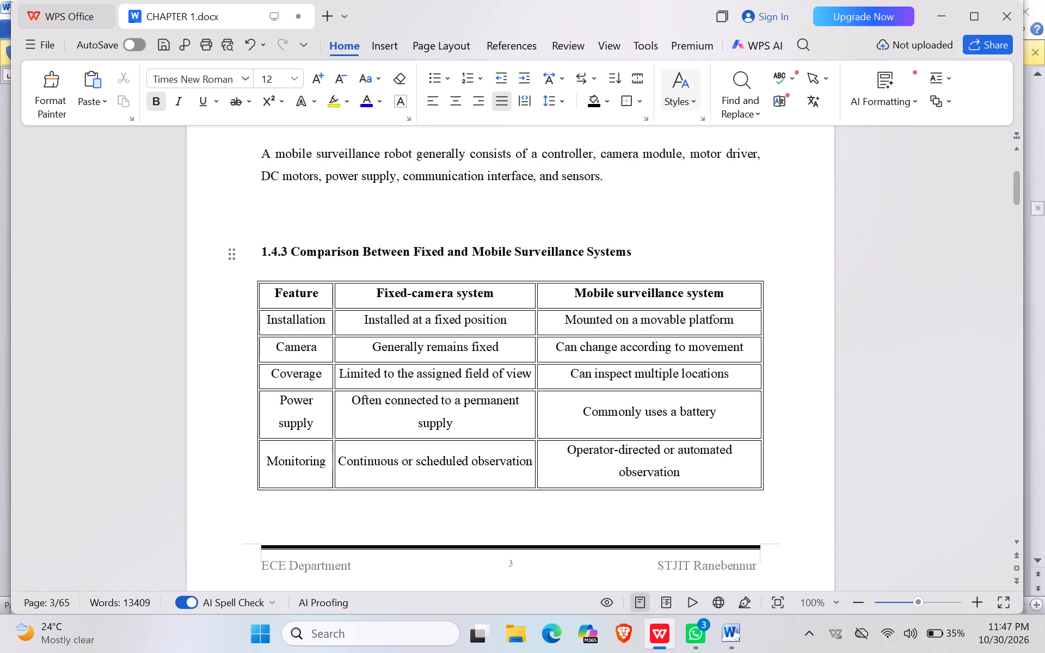
# Undo the recent blank line and alignment changes made to the 1.4.3 heading above the comparison table.
pyautogui.click(317, 211)
pyautogui.scroll(2, 317, 211)
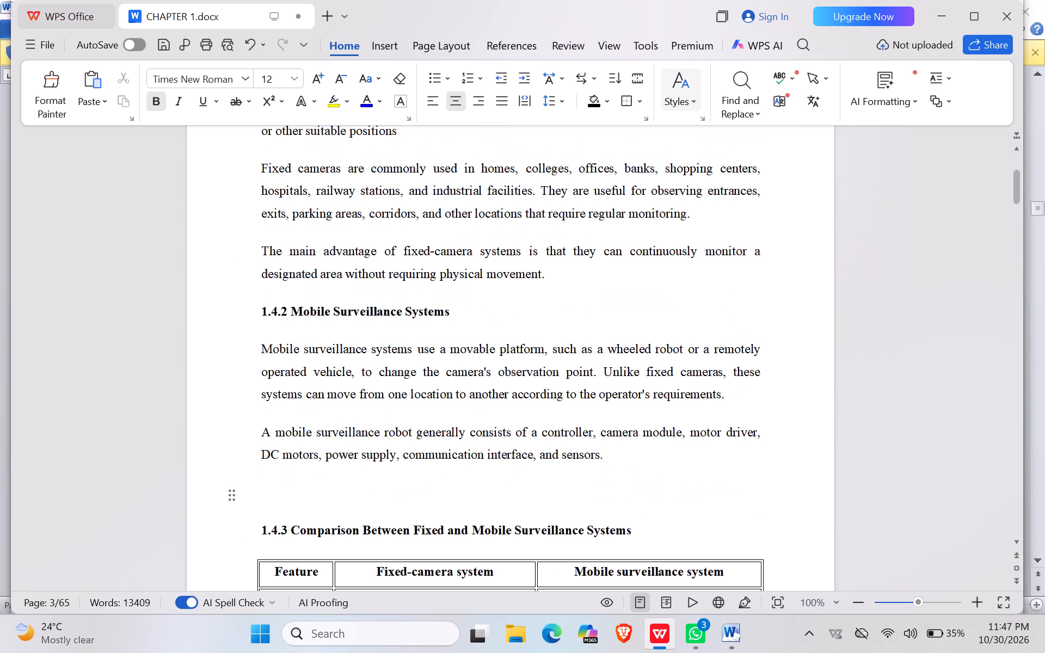
pyautogui.scroll(1, 317, 211)
pyautogui.scroll(-2, 317, 211)
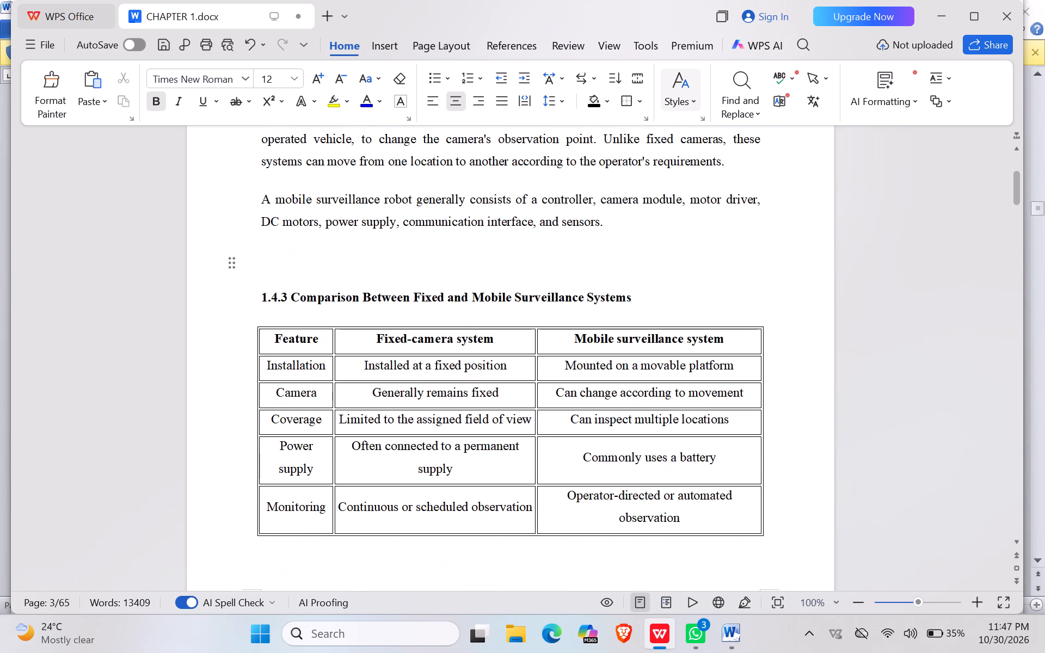
pyautogui.scroll(-1, 317, 211)
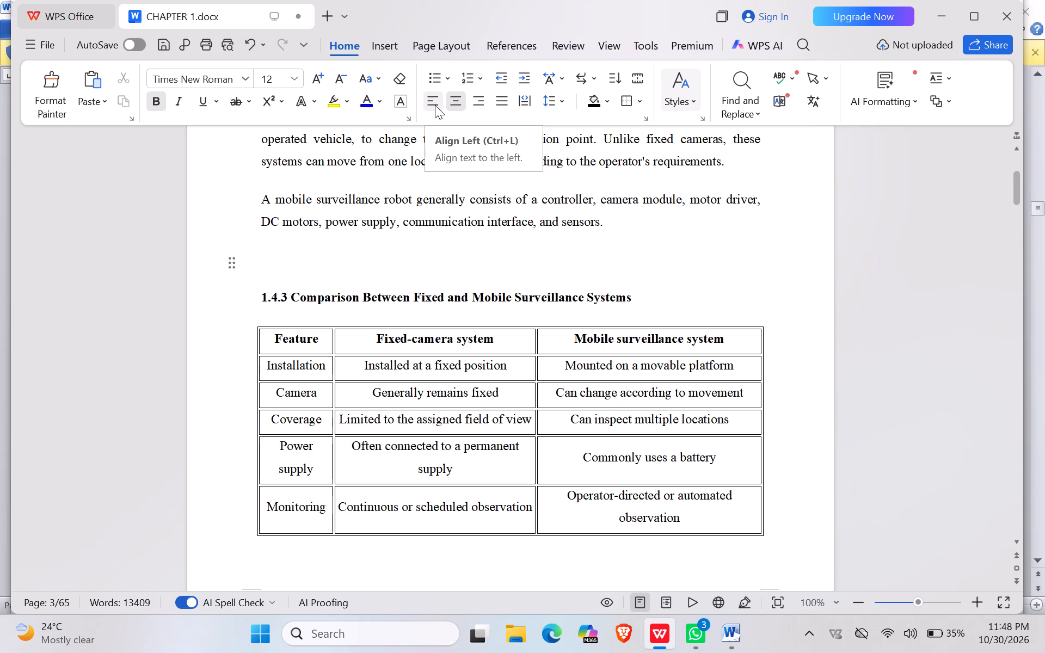
pyautogui.hotkey('ctrl', 'z')
pyautogui.hotkey('ctrl', 'z')
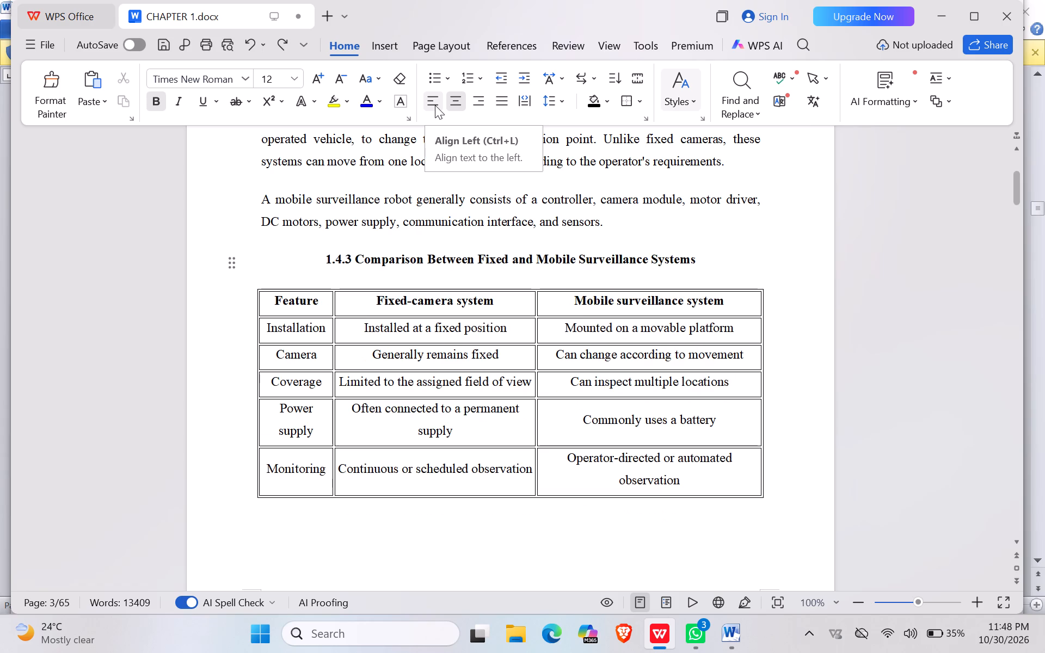
pyautogui.hotkey('ctrl', 'z')
# Insert a blank line between the comparison table and the 1.4.4 heading, and remove that heading's centred alignment.
pyautogui.scroll(-2, 468, 478)
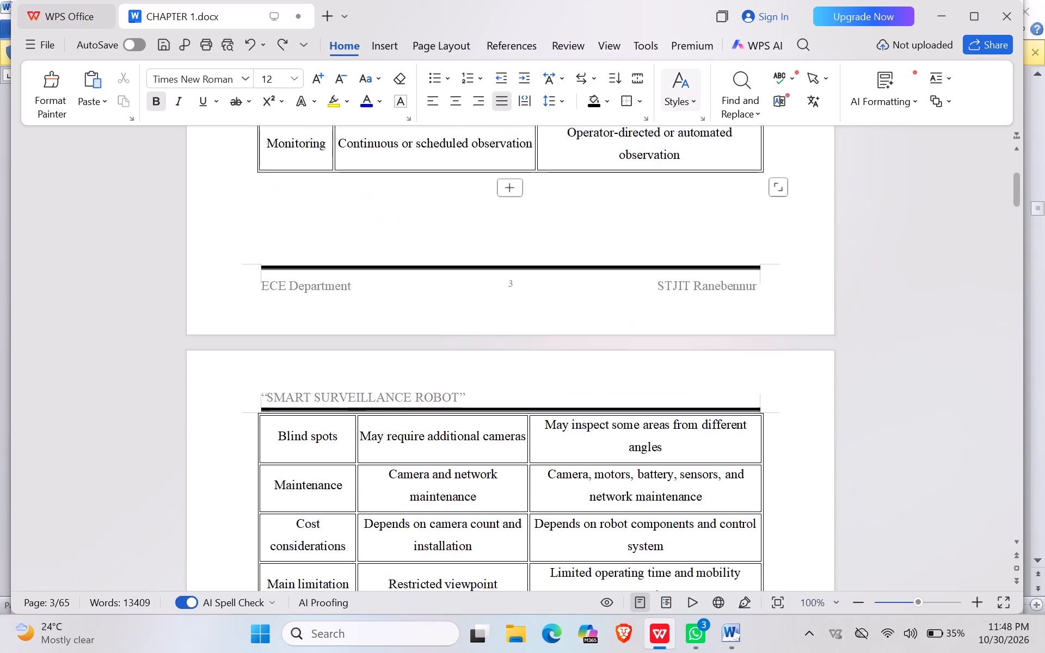
pyautogui.scroll(-2, 468, 478)
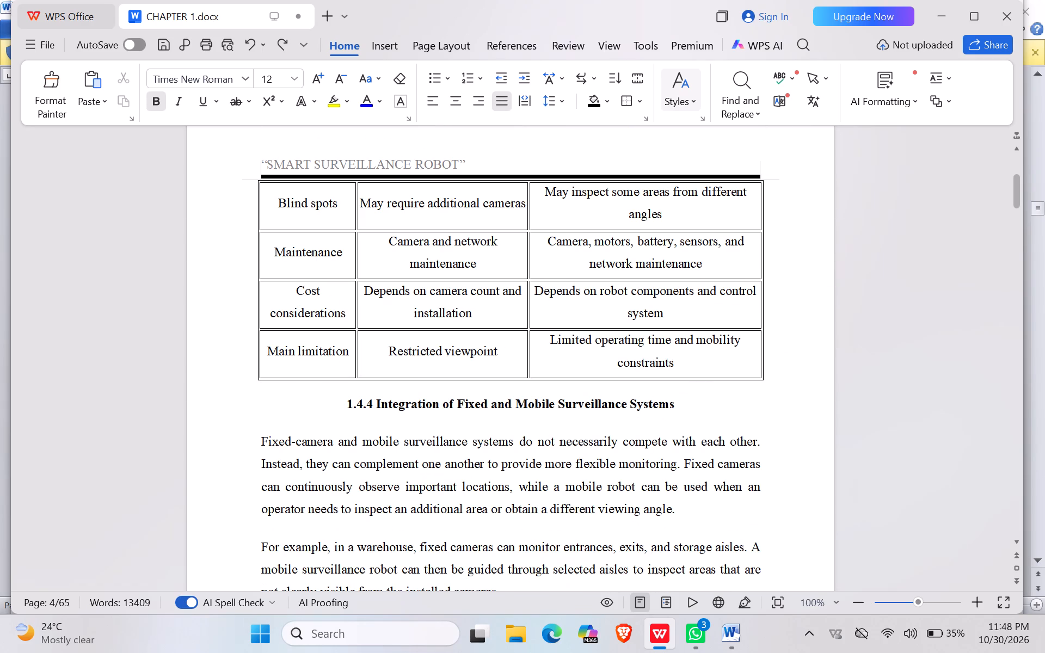
pyautogui.click(347, 405)
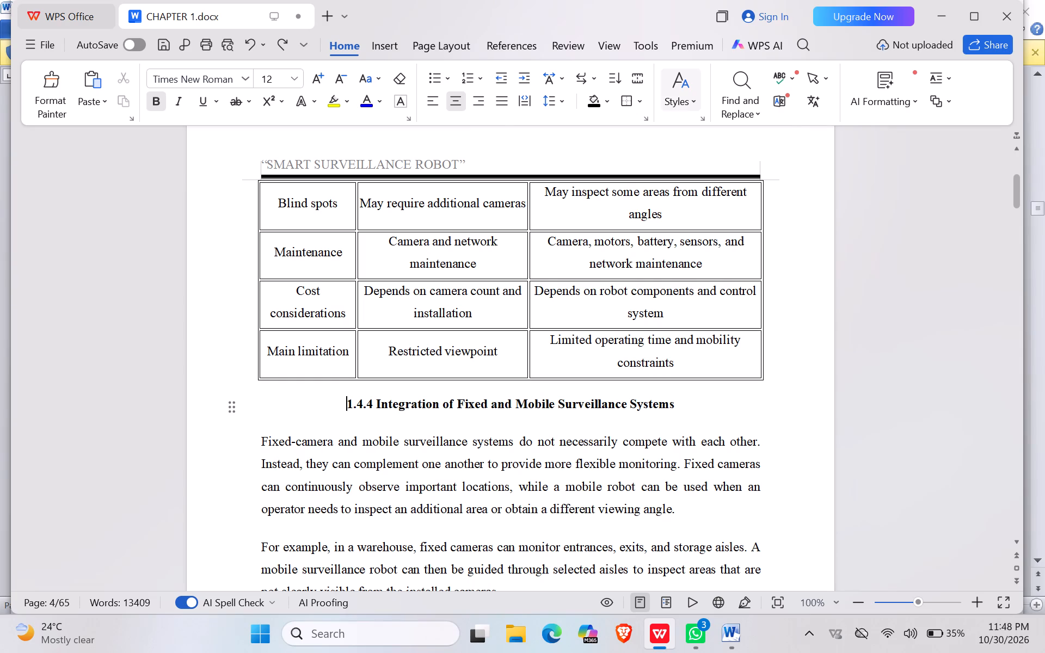
pyautogui.scroll(-4, 371, 469)
pyautogui.scroll(1, 371, 469)
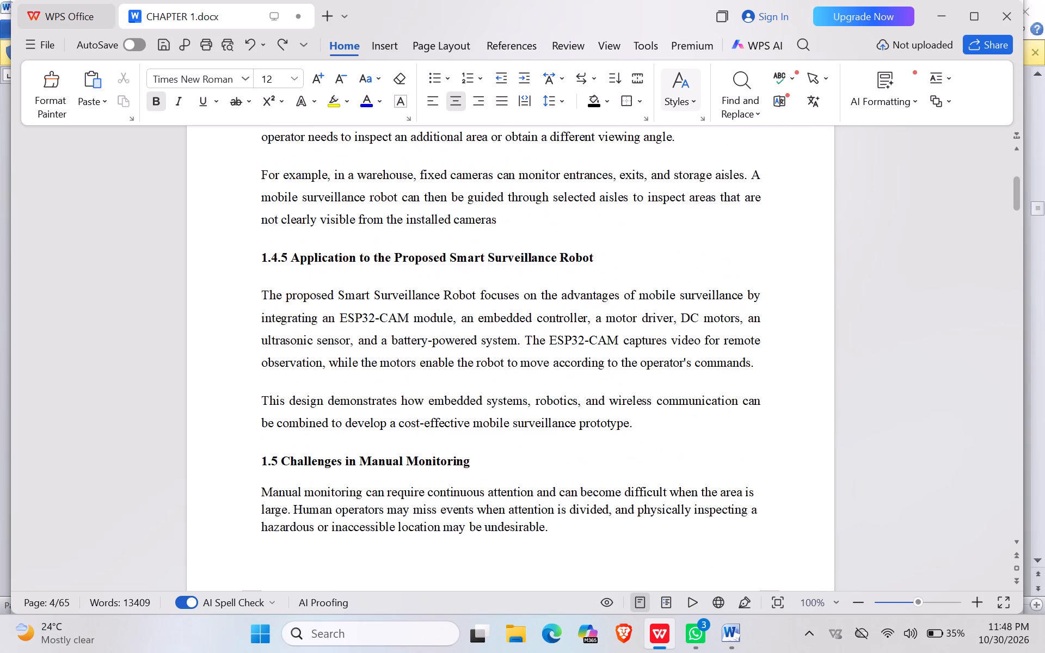
pyautogui.scroll(2, 371, 469)
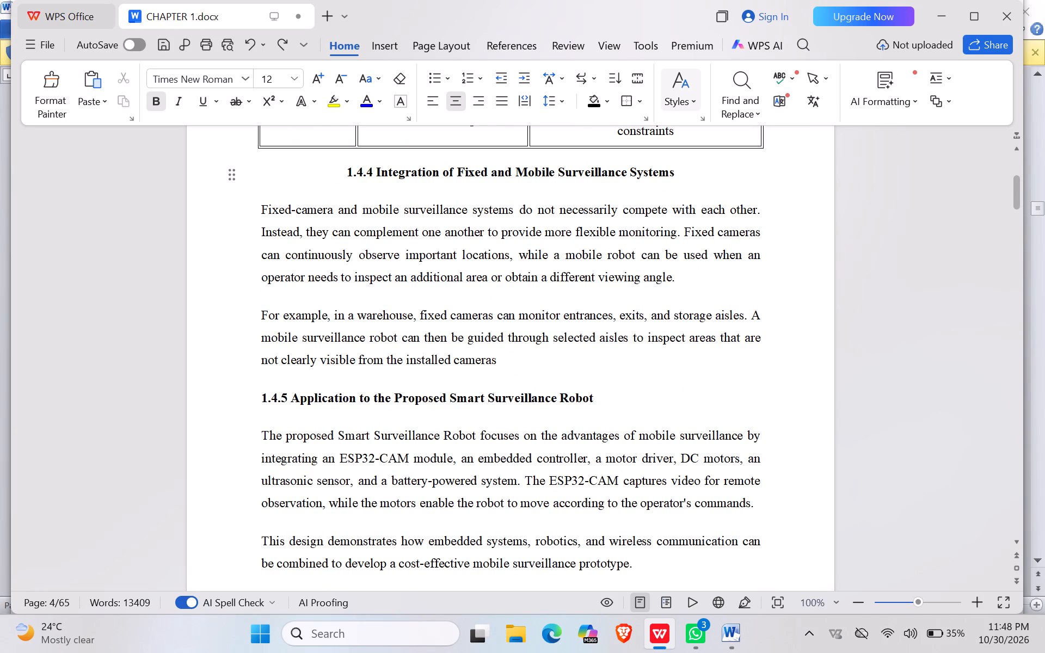
pyautogui.press('Return')
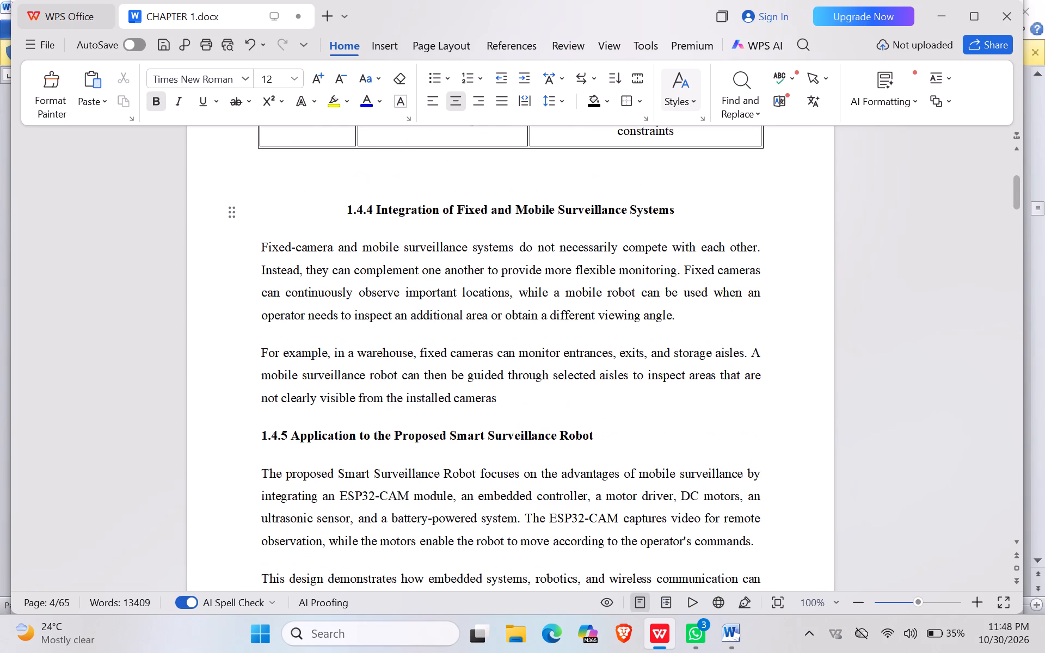
pyautogui.press('BackSpace')
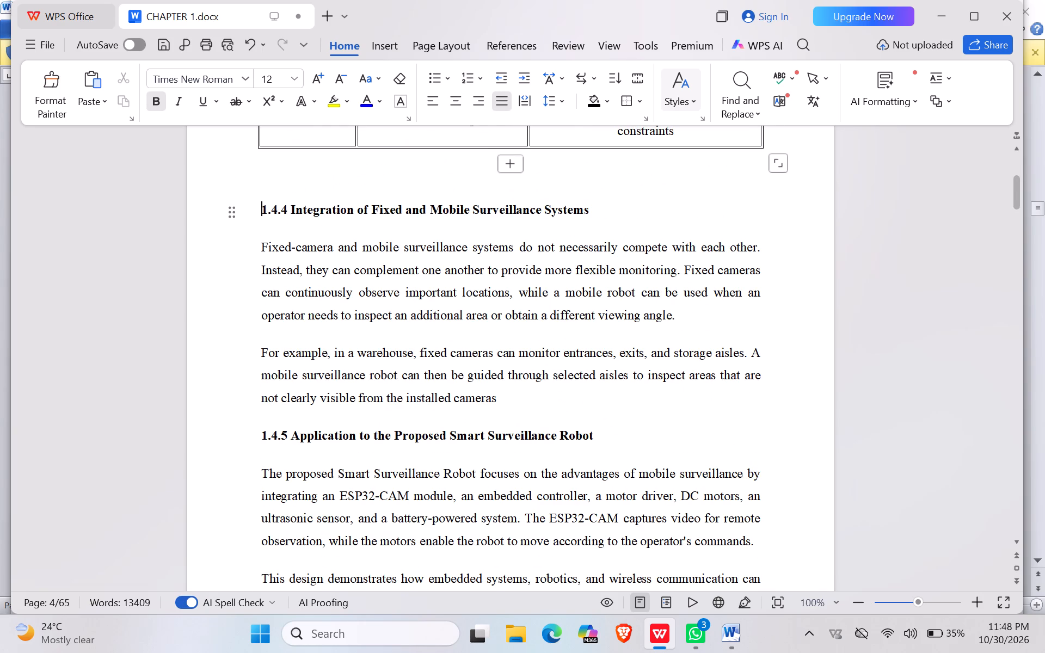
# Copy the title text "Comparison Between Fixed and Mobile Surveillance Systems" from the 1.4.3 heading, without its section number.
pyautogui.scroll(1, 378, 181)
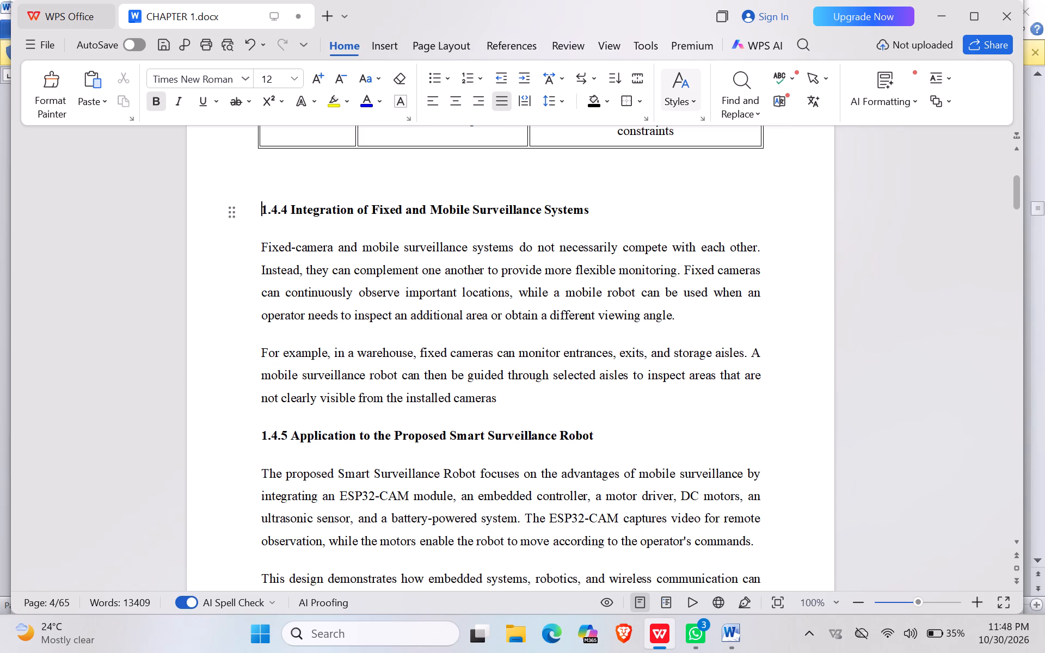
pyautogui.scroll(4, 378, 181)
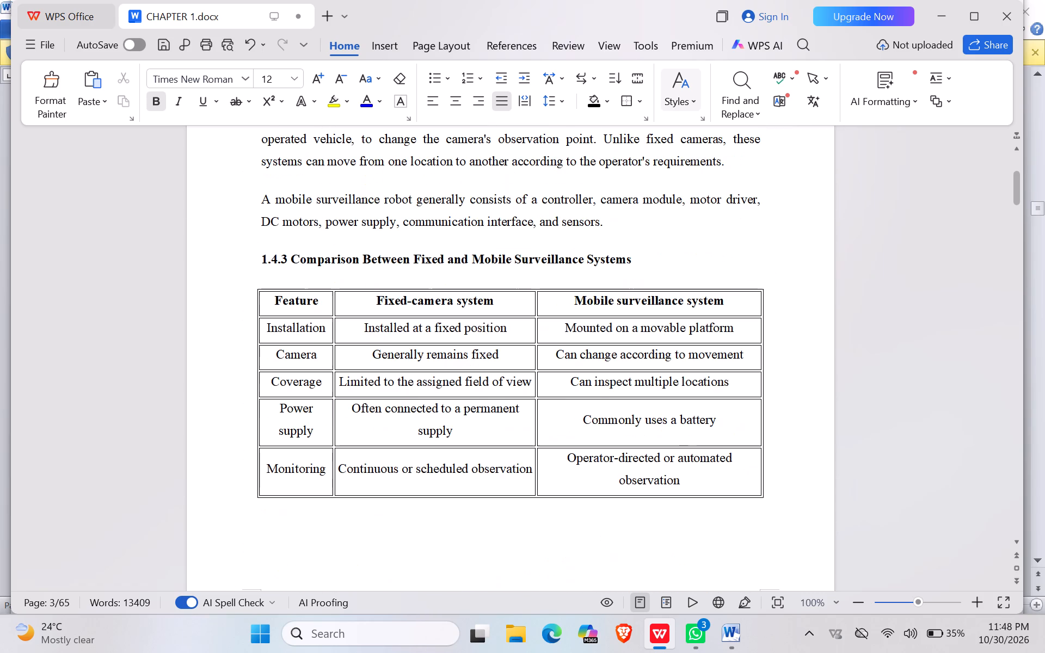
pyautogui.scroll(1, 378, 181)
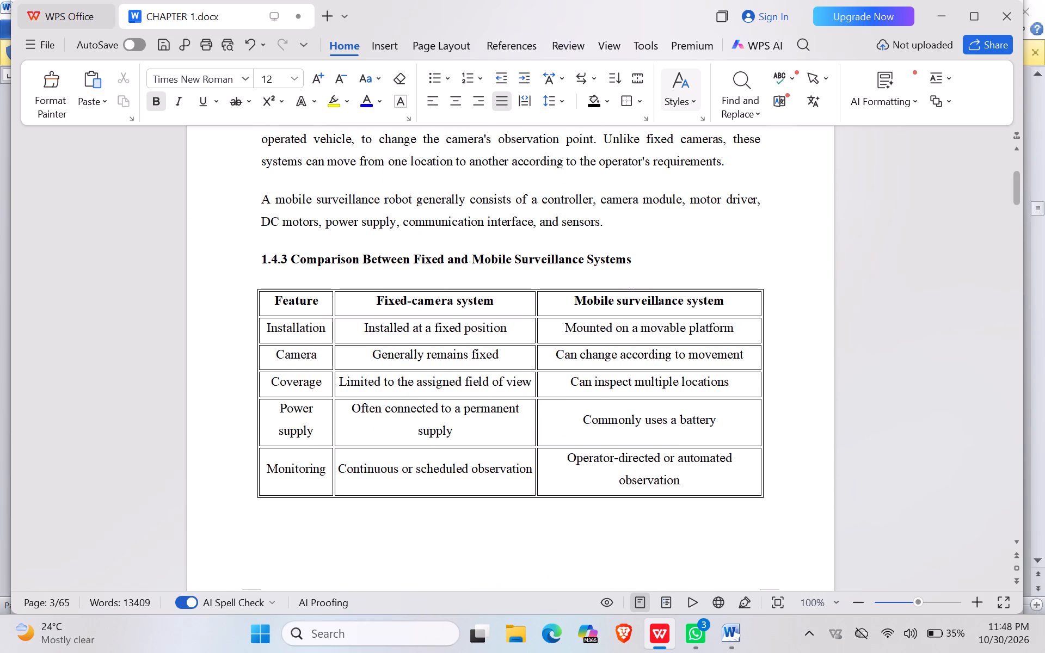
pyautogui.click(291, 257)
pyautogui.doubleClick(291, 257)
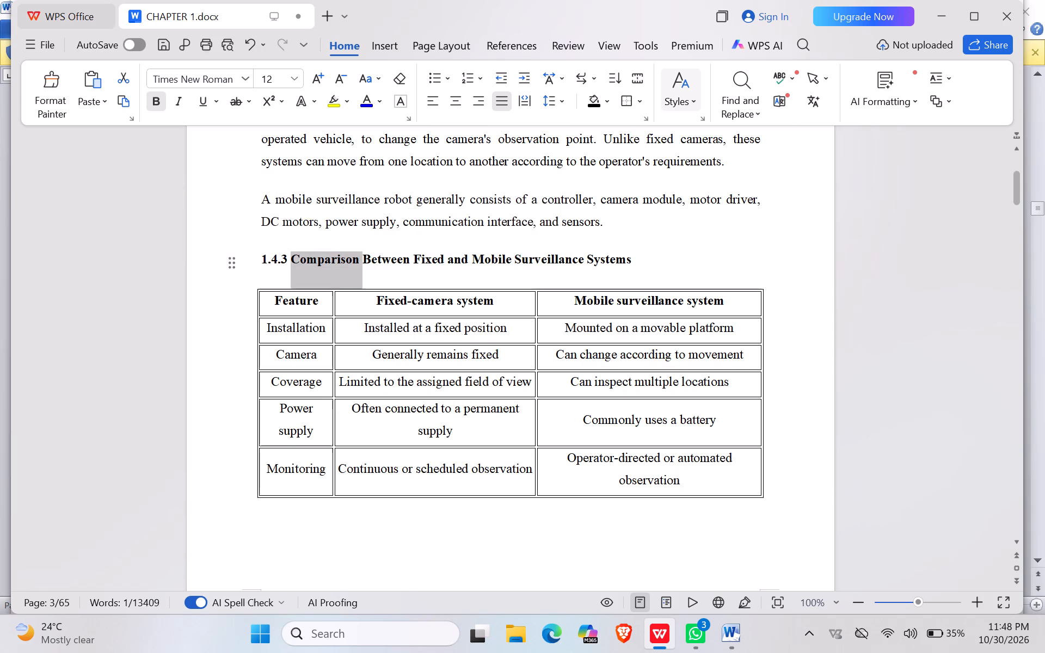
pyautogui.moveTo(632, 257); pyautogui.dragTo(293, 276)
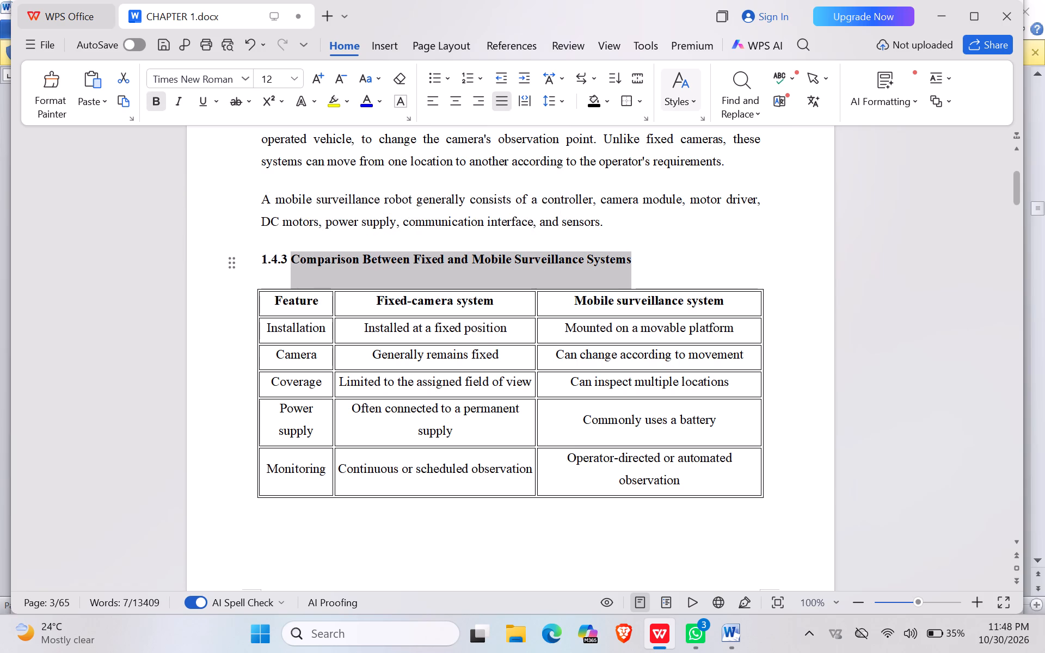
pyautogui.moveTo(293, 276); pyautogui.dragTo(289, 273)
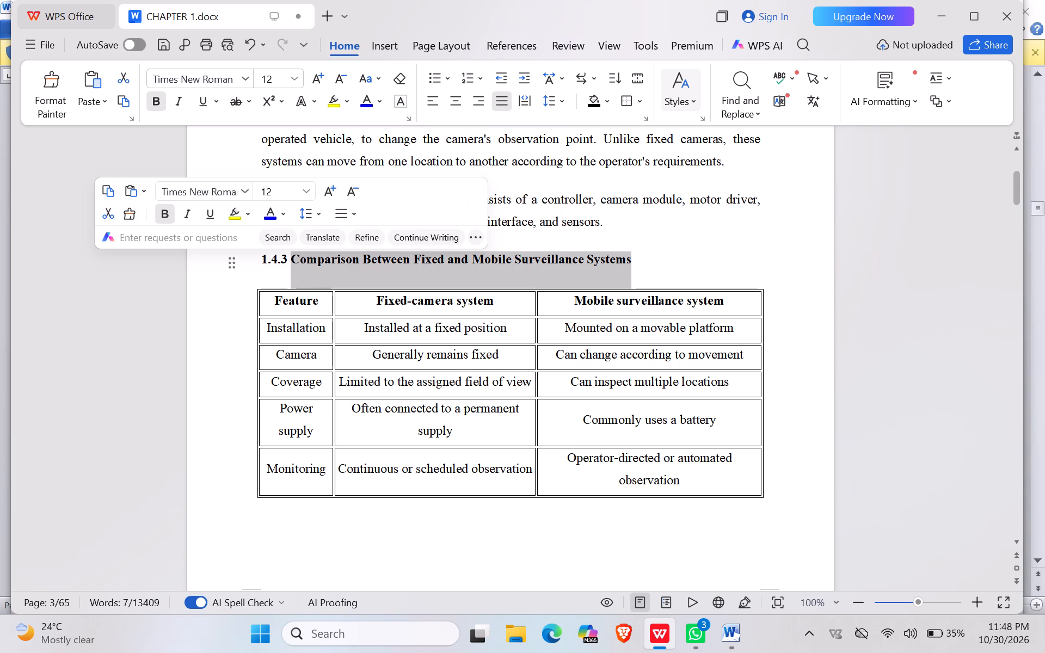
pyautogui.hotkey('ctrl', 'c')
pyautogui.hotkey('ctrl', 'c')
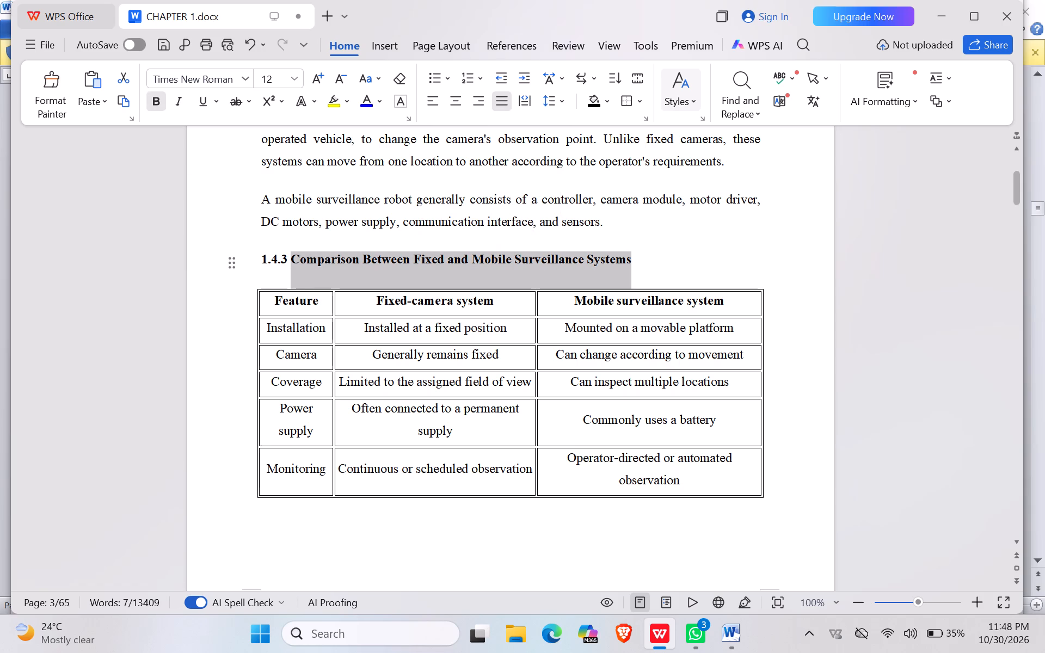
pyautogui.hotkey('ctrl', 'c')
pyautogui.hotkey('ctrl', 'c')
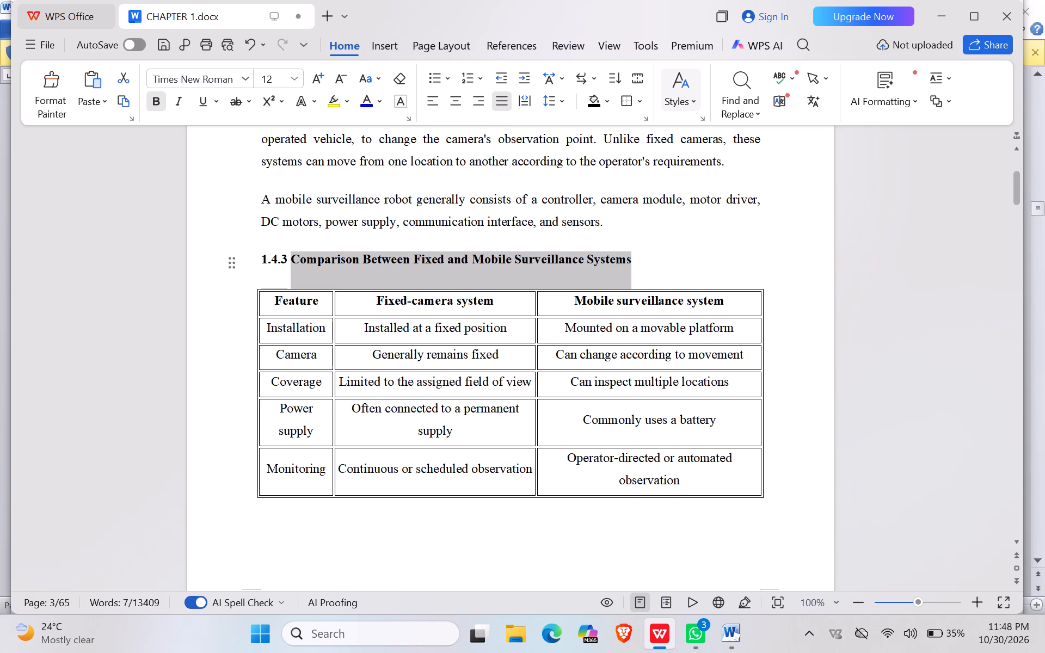
# Copy the entire 1.4.3 heading, keeping the original in place, and paste it on the blank line below the comparison table.
pyautogui.click(262, 258)
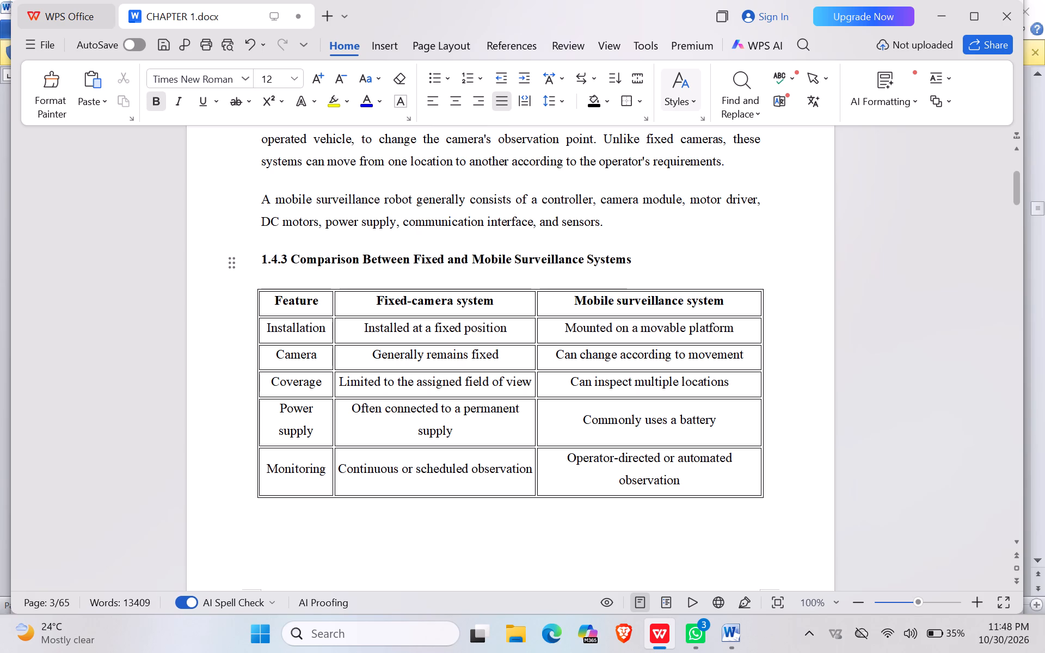
pyautogui.click(637, 255)
pyautogui.moveTo(637, 255); pyautogui.dragTo(257, 270)
pyautogui.hotkey('ctrl', 'x')
pyautogui.hotkey('ctrl', 'x')
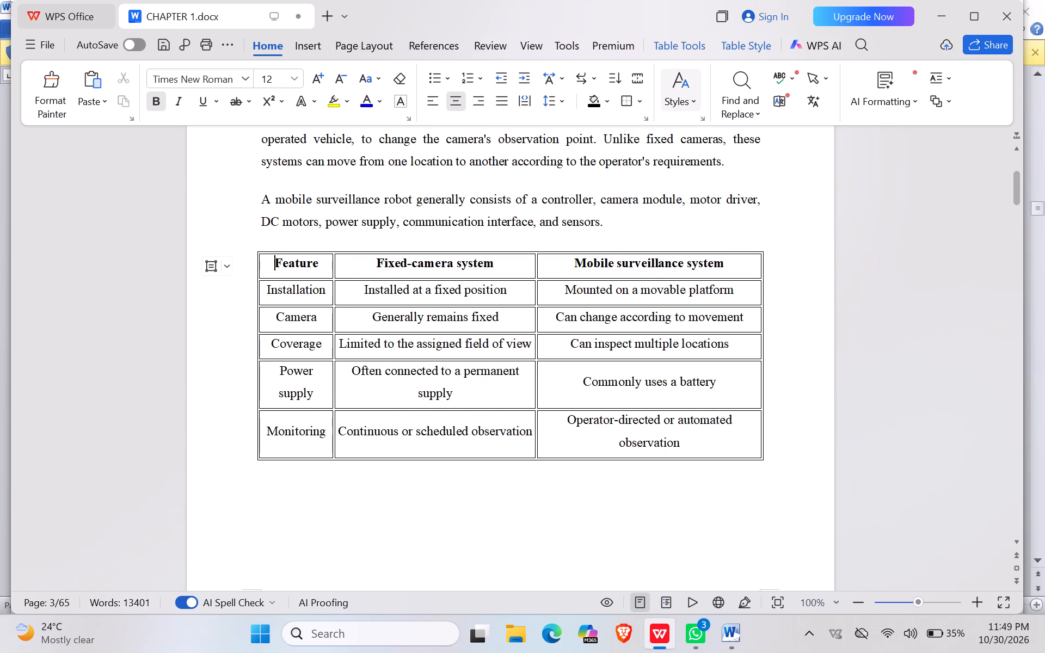
pyautogui.hotkey('ctrl', 'z')
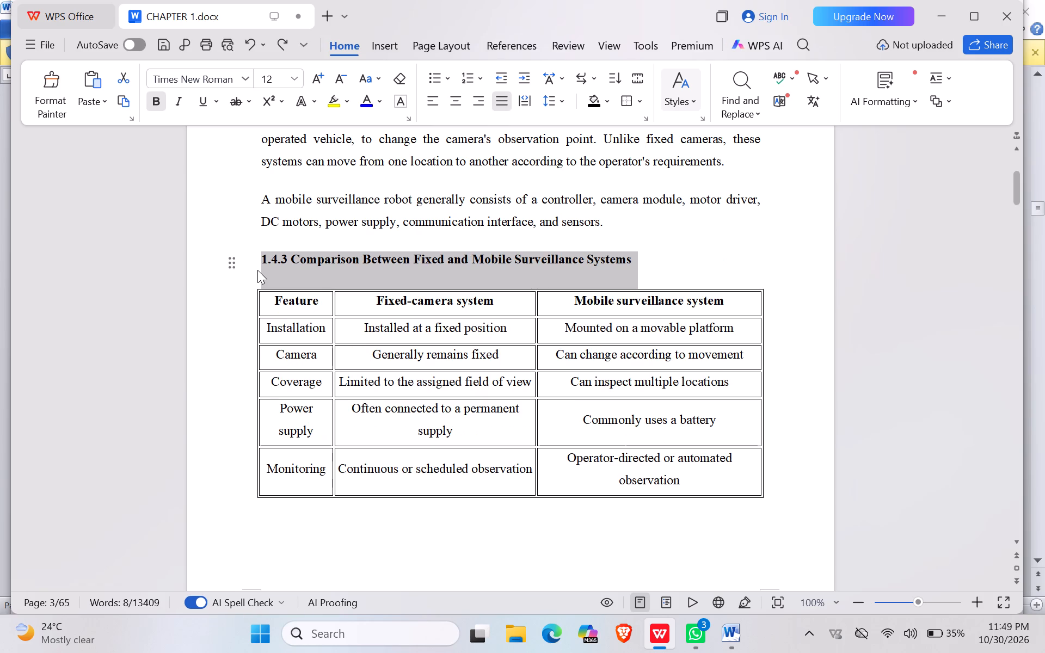
pyautogui.hotkey('ctrl', 'c')
pyautogui.scroll(-1, 414, 632)
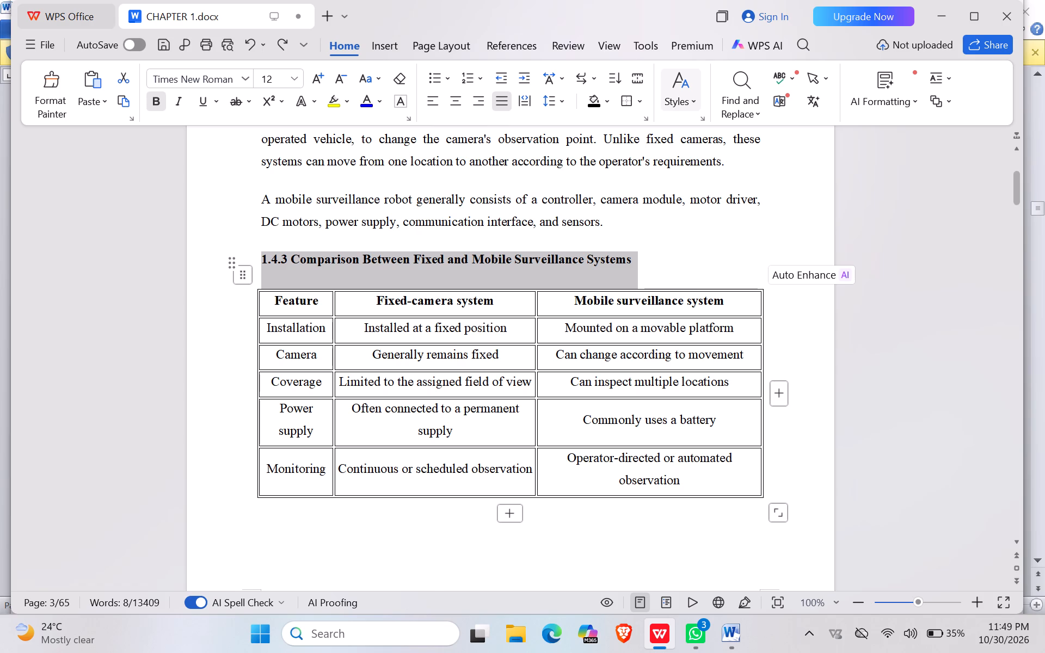
pyautogui.scroll(-1, 414, 632)
pyautogui.scroll(-2, 438, 537)
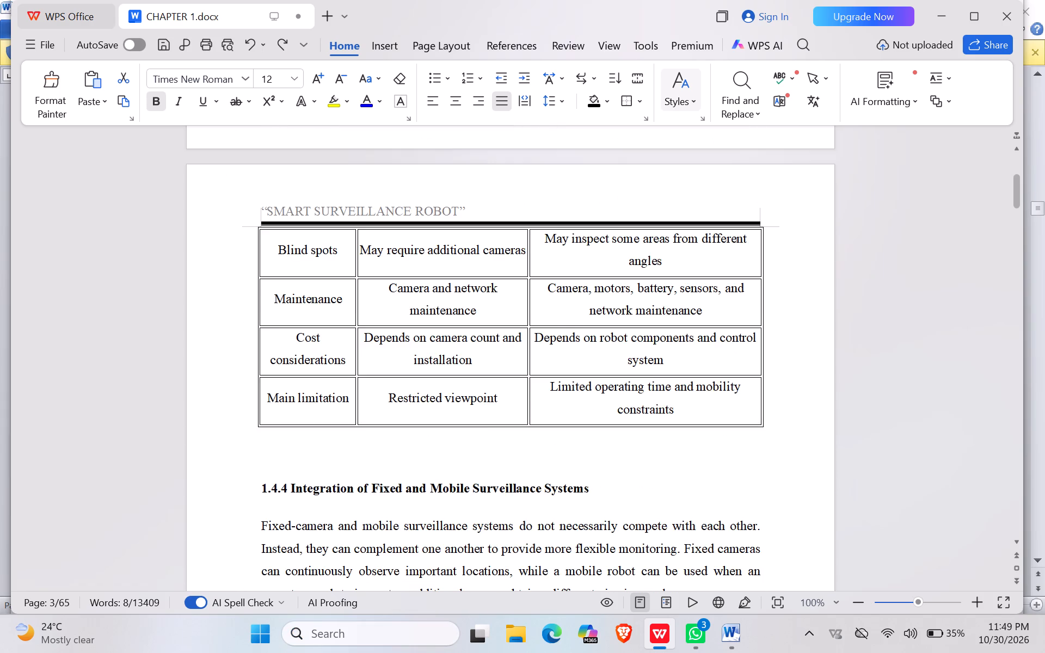
pyautogui.scroll(-1, 438, 537)
pyautogui.click(456, 405)
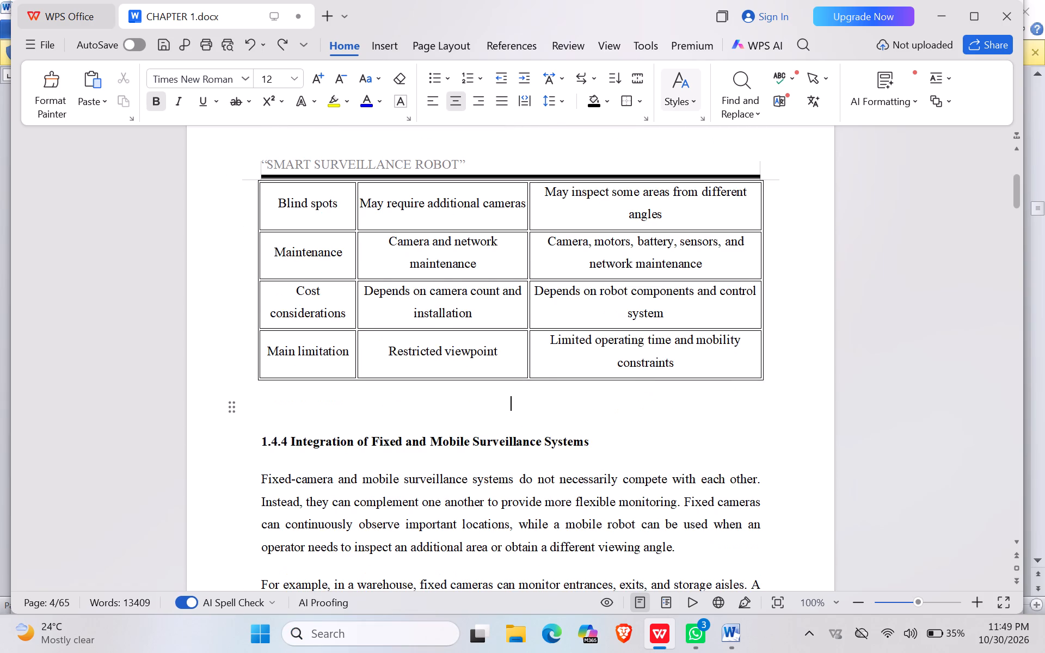
pyautogui.hotkey('ctrl', 'v')
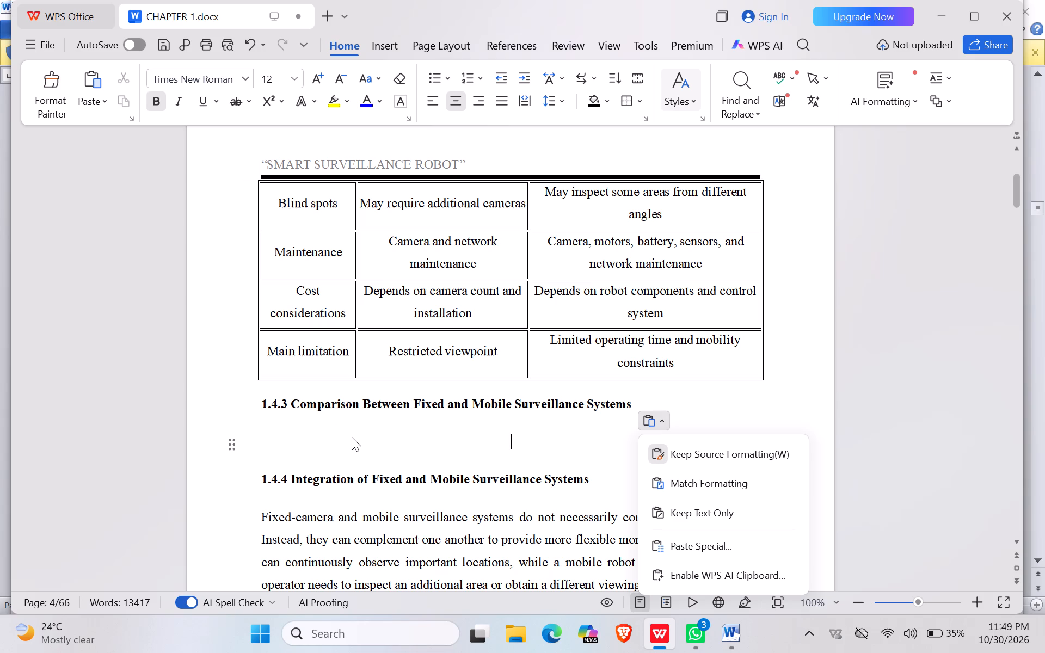
# Delete the empty line between the pasted 1.4.3 text and the 1.4.4 heading.
pyautogui.press('BackSpace')
pyautogui.press('BackSpace')
pyautogui.click(261, 485)
pyautogui.click(261, 485)
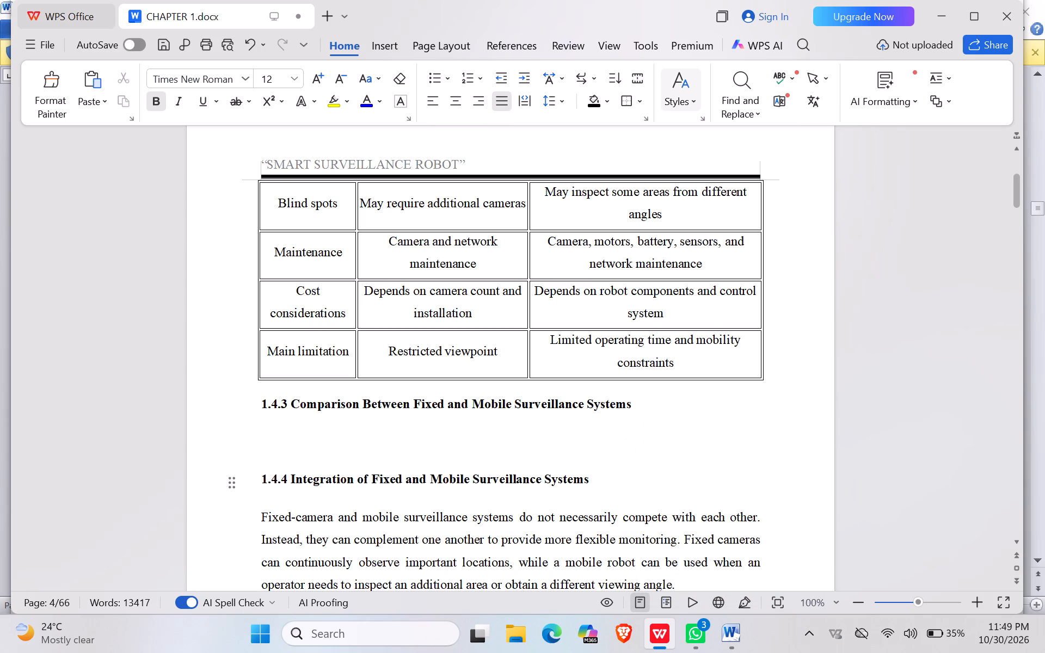
pyautogui.press('BackSpace')
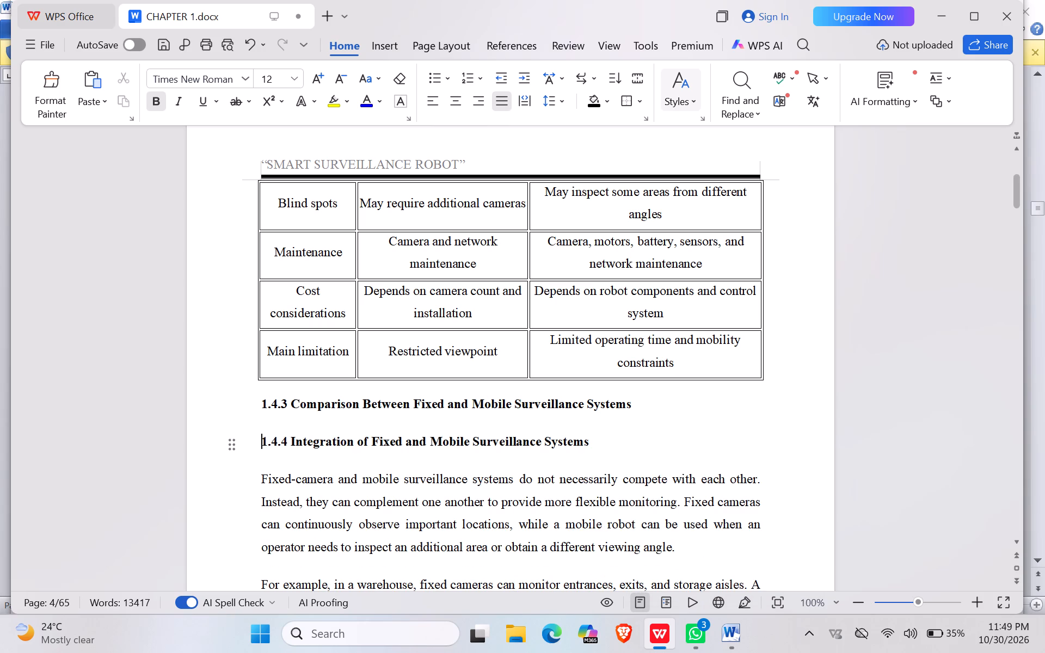
# Centre the pasted 1.4.3 Comparison Between Fixed and Mobile Surveillance Systems line below the table.
pyautogui.doubleClick(255, 413)
pyautogui.click(255, 413)
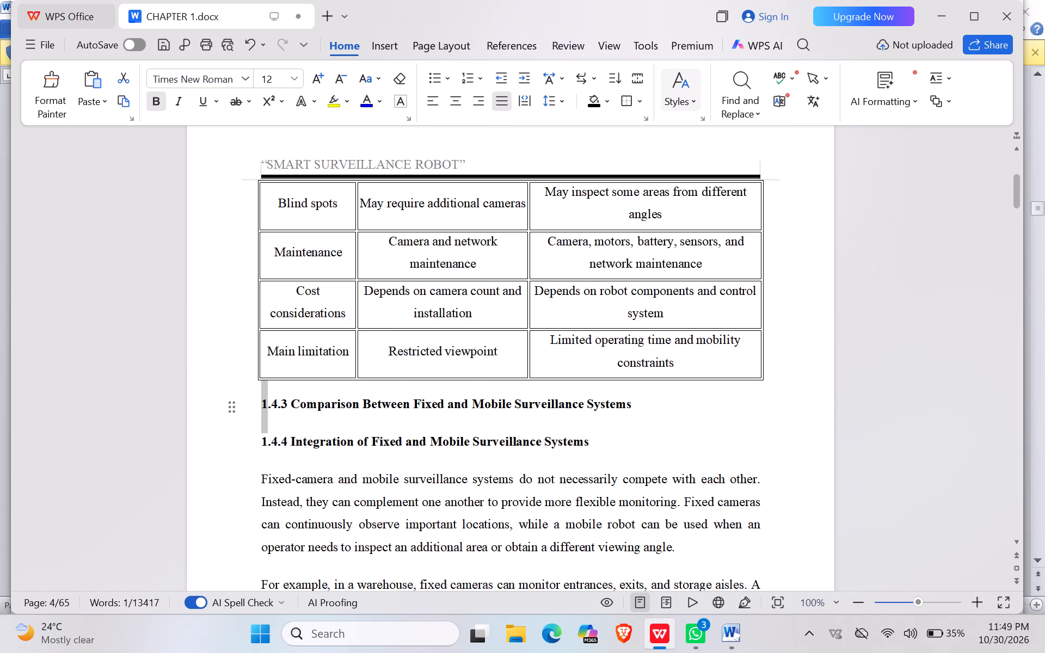
pyautogui.click(455, 104)
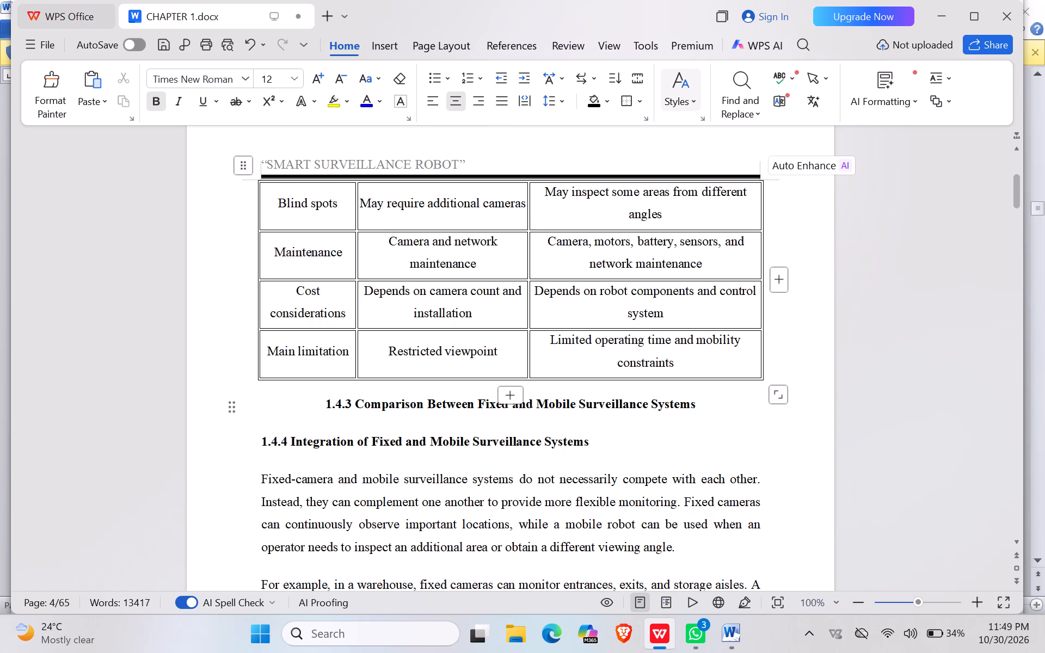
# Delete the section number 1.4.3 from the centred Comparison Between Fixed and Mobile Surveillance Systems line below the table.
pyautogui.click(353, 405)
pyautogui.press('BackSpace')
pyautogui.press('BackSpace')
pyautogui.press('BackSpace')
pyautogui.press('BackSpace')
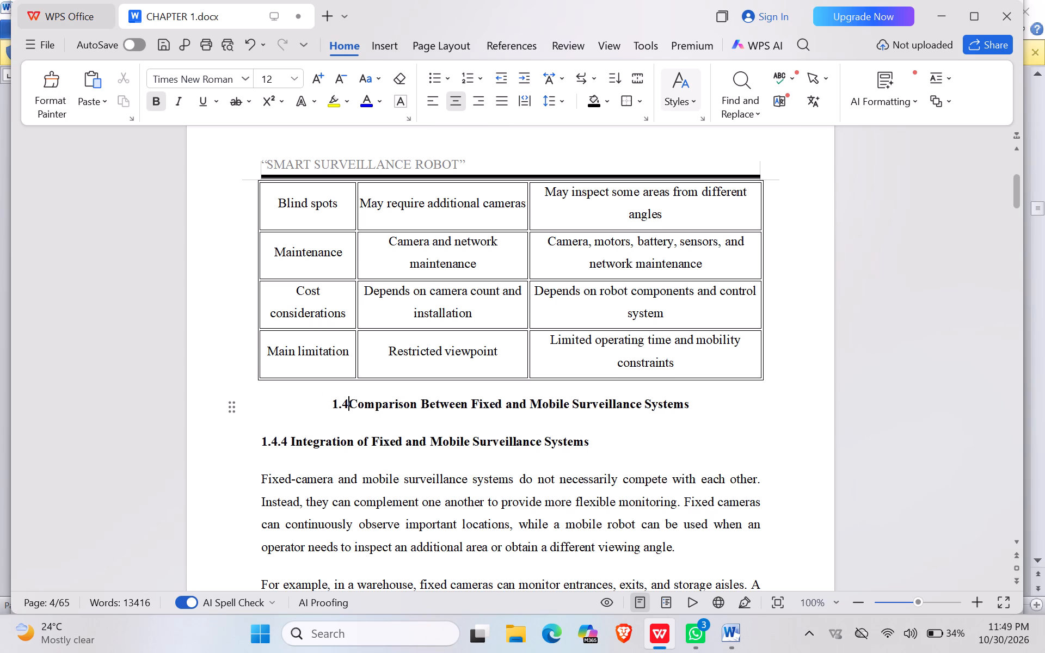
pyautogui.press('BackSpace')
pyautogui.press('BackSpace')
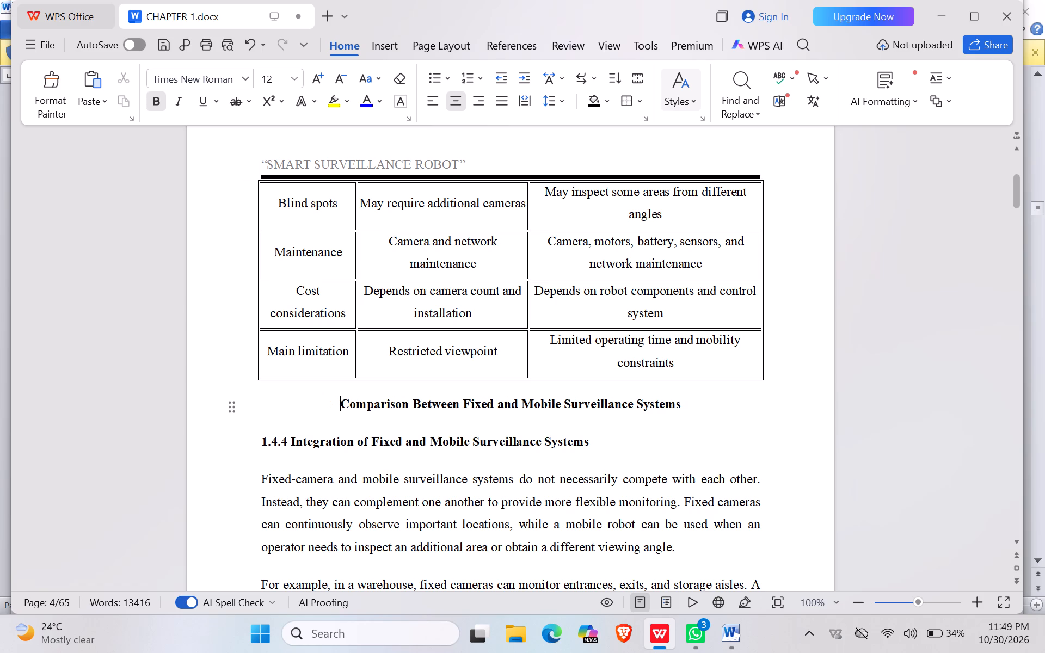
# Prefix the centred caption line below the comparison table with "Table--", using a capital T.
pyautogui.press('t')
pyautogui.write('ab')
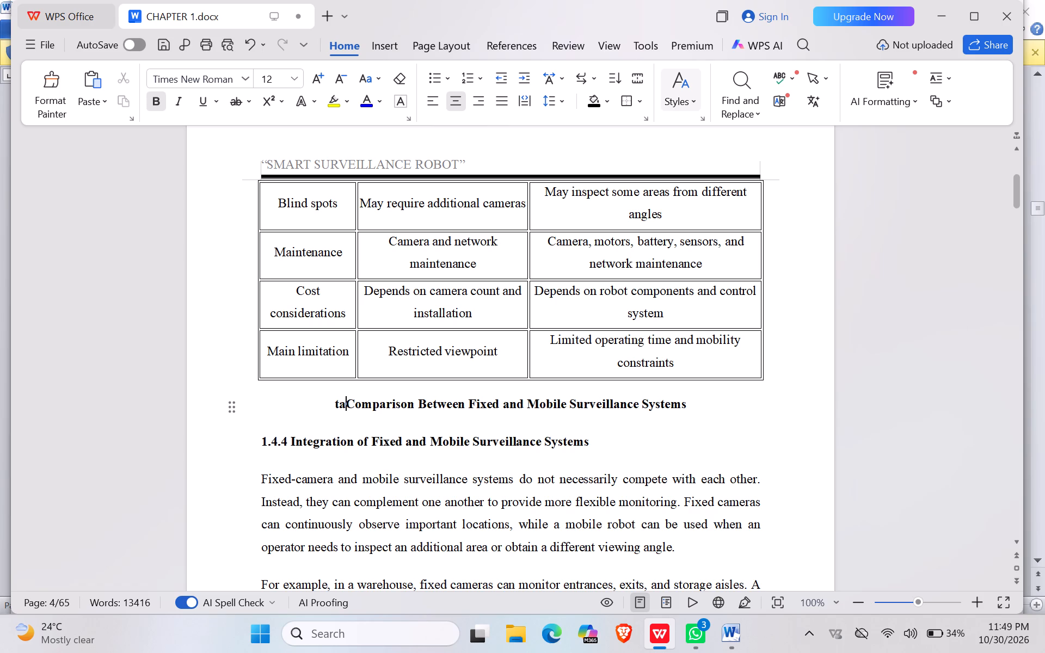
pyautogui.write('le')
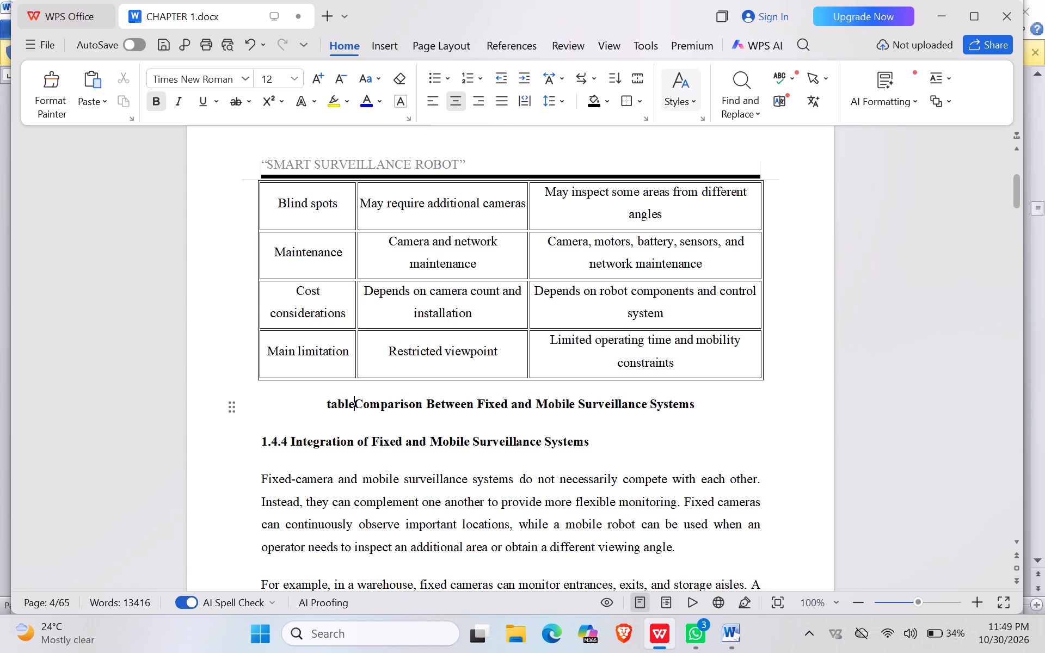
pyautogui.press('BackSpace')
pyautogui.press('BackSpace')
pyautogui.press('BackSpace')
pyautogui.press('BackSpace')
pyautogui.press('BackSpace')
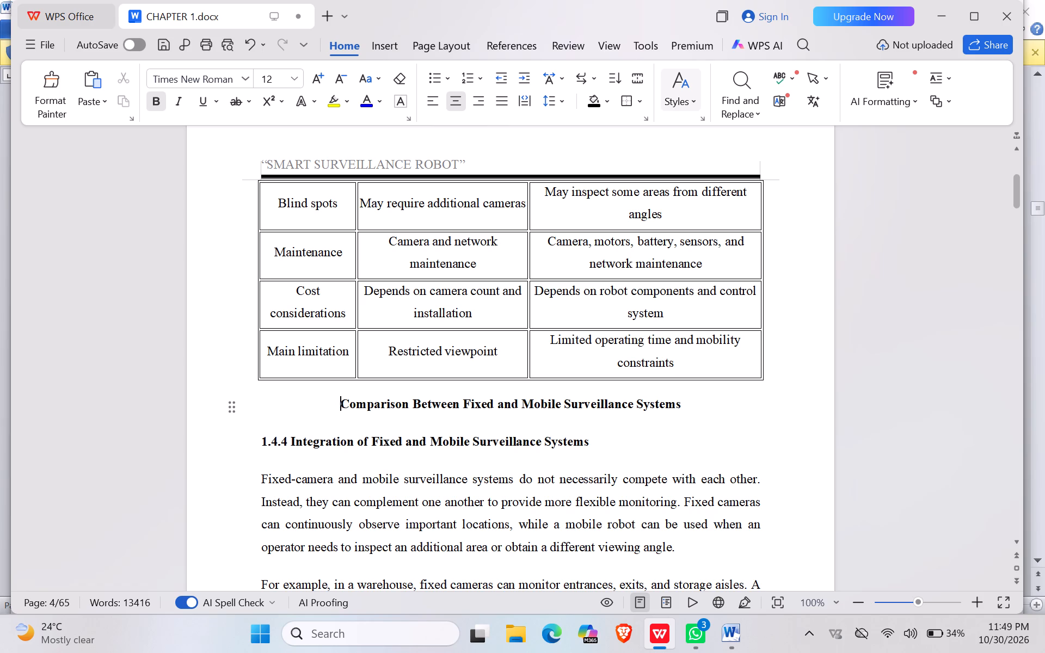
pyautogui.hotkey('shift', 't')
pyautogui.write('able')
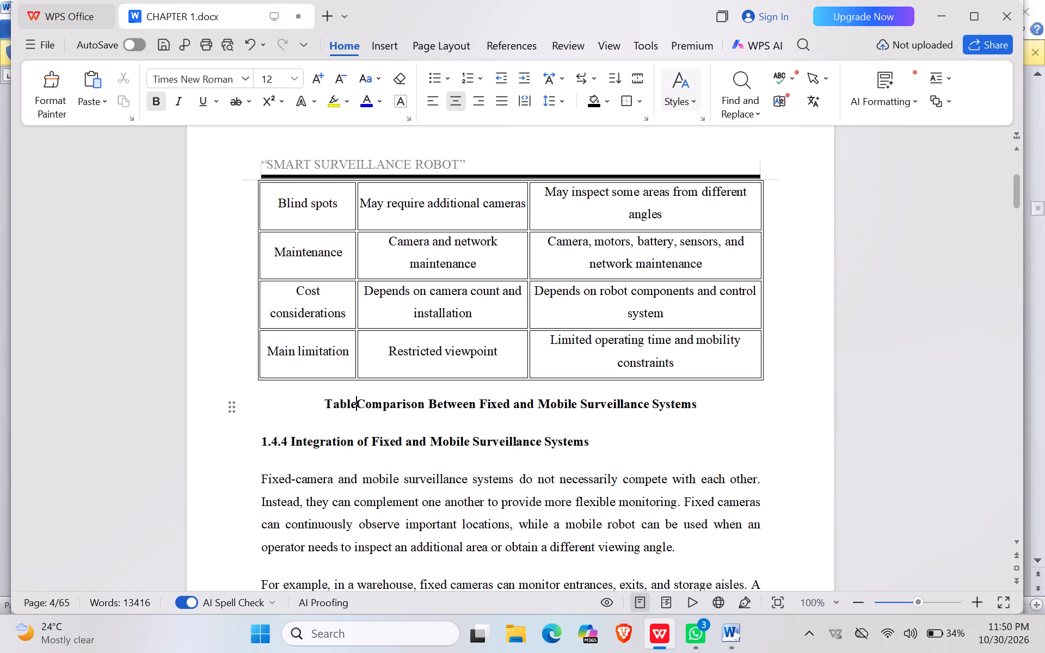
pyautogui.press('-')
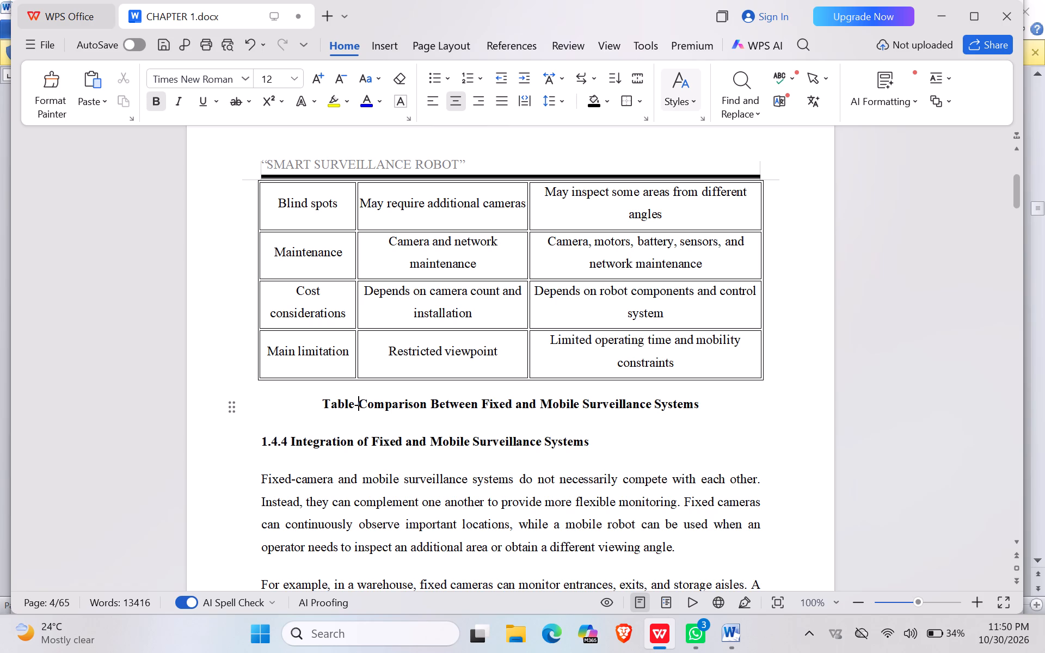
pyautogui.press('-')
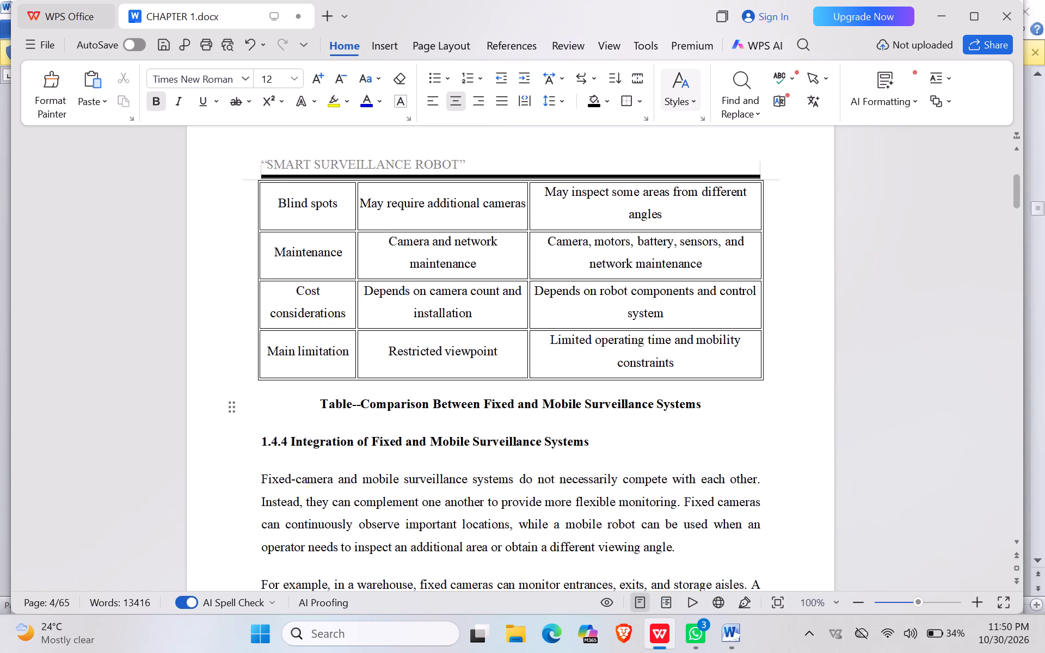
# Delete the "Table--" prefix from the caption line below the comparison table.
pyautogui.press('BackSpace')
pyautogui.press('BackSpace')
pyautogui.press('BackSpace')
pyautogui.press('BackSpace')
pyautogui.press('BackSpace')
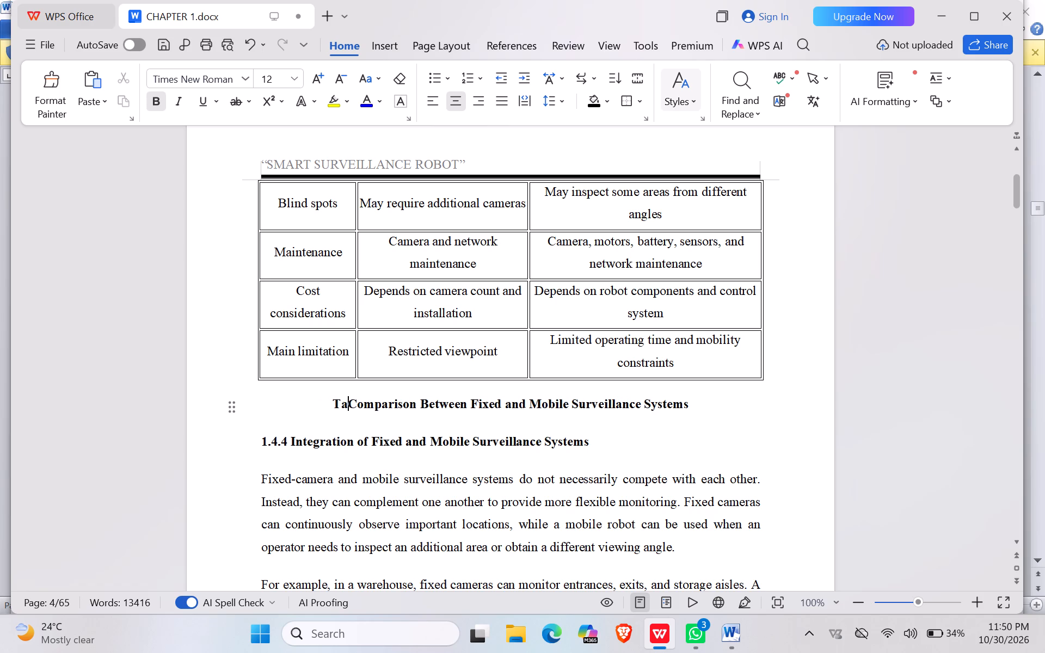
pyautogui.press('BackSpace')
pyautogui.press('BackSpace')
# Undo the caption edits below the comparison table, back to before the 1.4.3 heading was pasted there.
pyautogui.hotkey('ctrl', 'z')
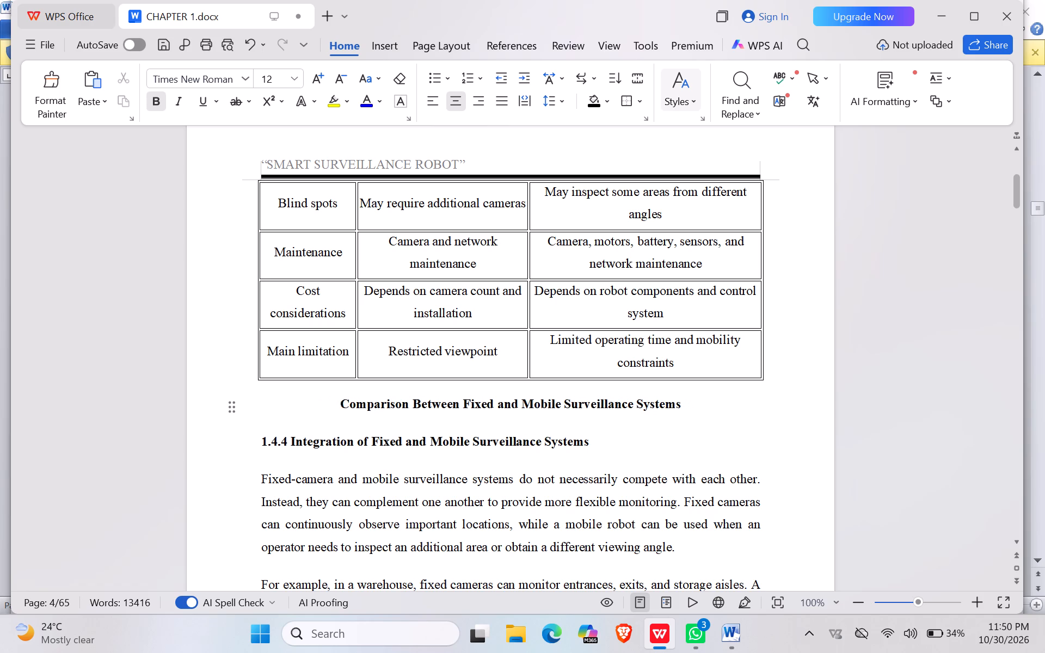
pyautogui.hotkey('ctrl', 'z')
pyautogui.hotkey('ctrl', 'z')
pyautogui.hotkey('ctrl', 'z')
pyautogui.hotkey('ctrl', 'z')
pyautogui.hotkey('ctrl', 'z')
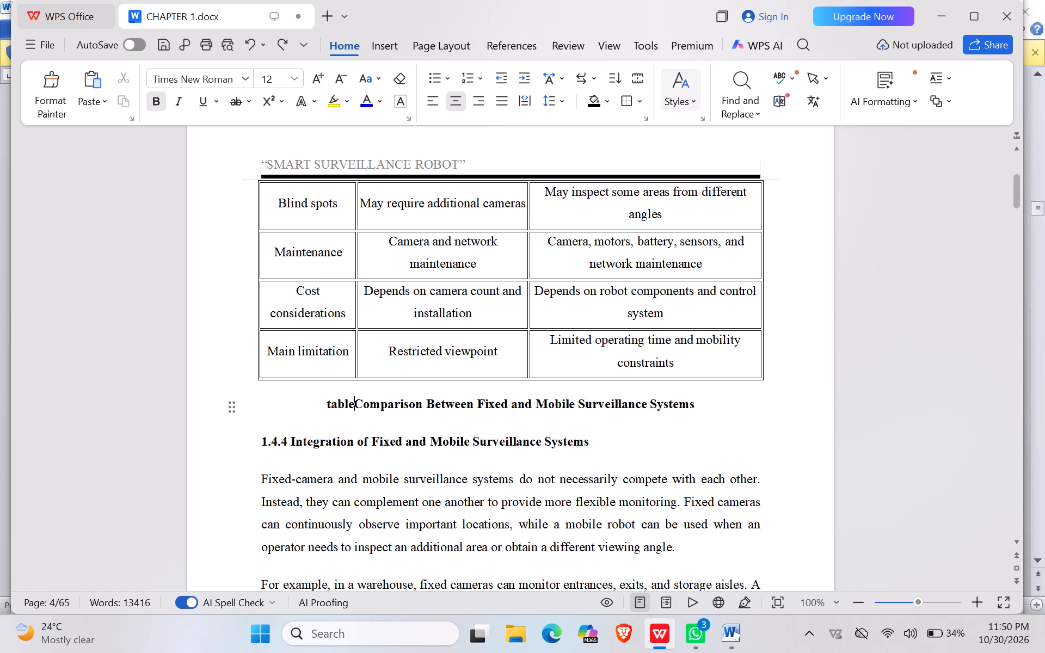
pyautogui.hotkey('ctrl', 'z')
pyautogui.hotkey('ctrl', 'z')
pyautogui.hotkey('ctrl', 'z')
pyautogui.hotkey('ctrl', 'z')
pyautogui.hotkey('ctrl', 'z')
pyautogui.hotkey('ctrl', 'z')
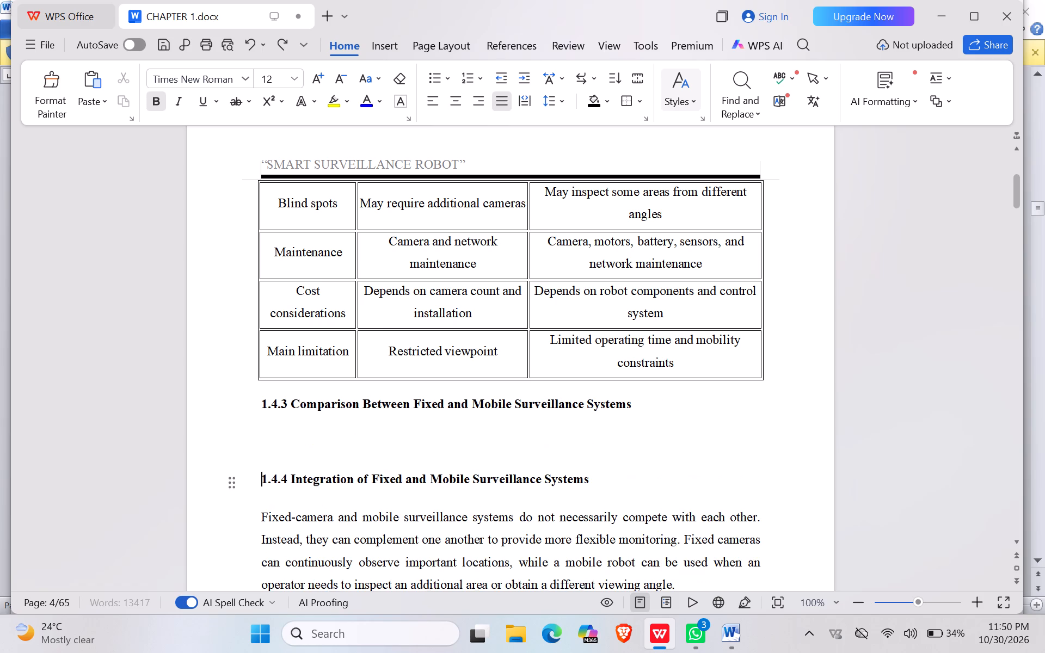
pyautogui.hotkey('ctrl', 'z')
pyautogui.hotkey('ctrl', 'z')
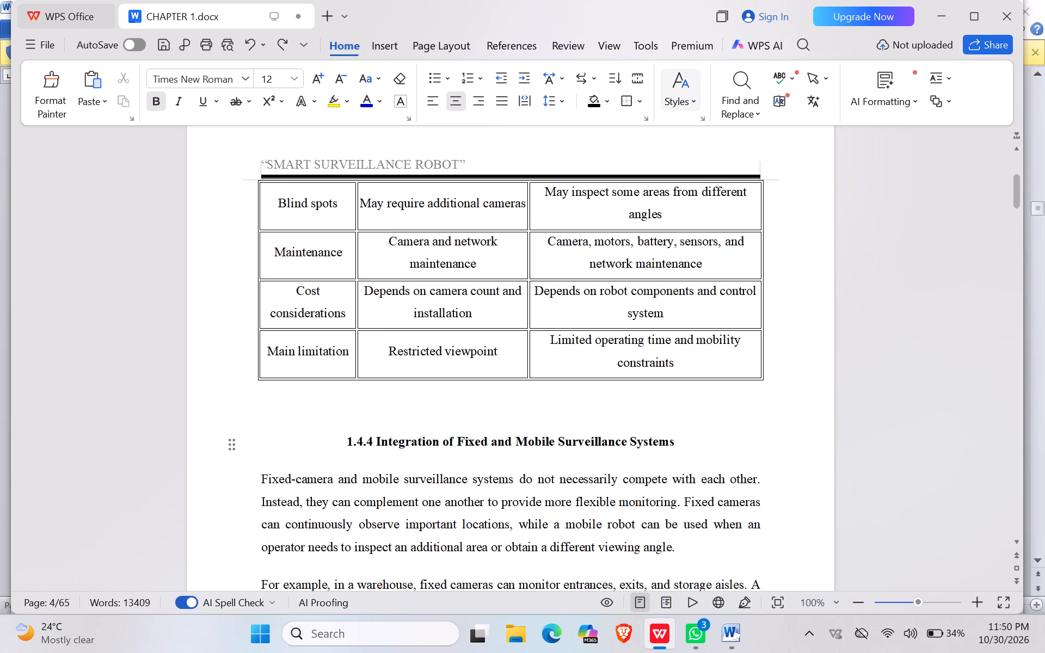
# Remove the centring from the 1.4.4 Integration of Fixed and Mobile Surveillance Systems heading and save the document.
pyautogui.press('BackSpace')
pyautogui.hotkey('ctrl', 's')
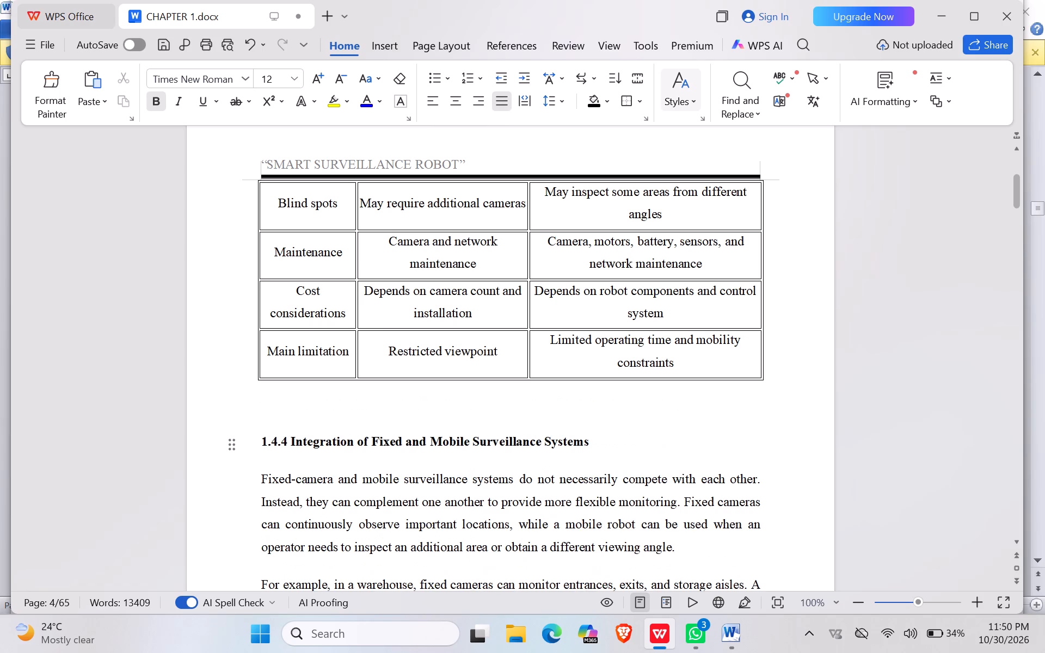
pyautogui.hotkey('ctrl', 's')
pyautogui.hotkey('ctrl', 's')
pyautogui.hotkey('ctrl', 's')
pyautogui.hotkey('ctrl', 's')
# Look through sections 1.4 and 1.5 to check the headings, paragraph formatting and page layout.
pyautogui.scroll(6, 382, 389)
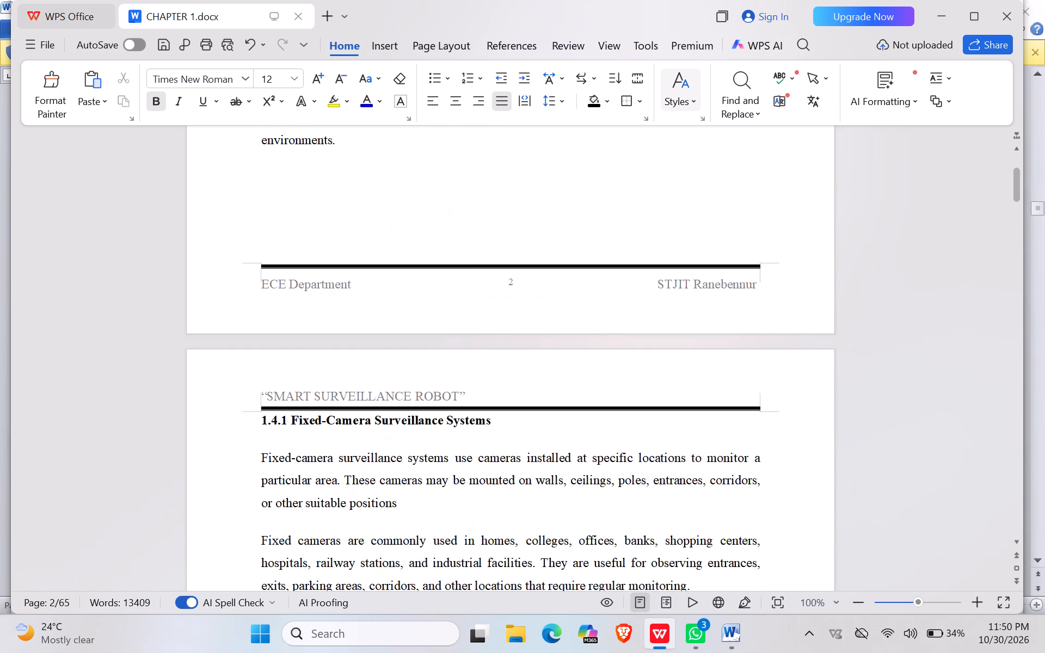
pyautogui.scroll(-5, 382, 389)
pyautogui.hscroll(1, 382, 389)
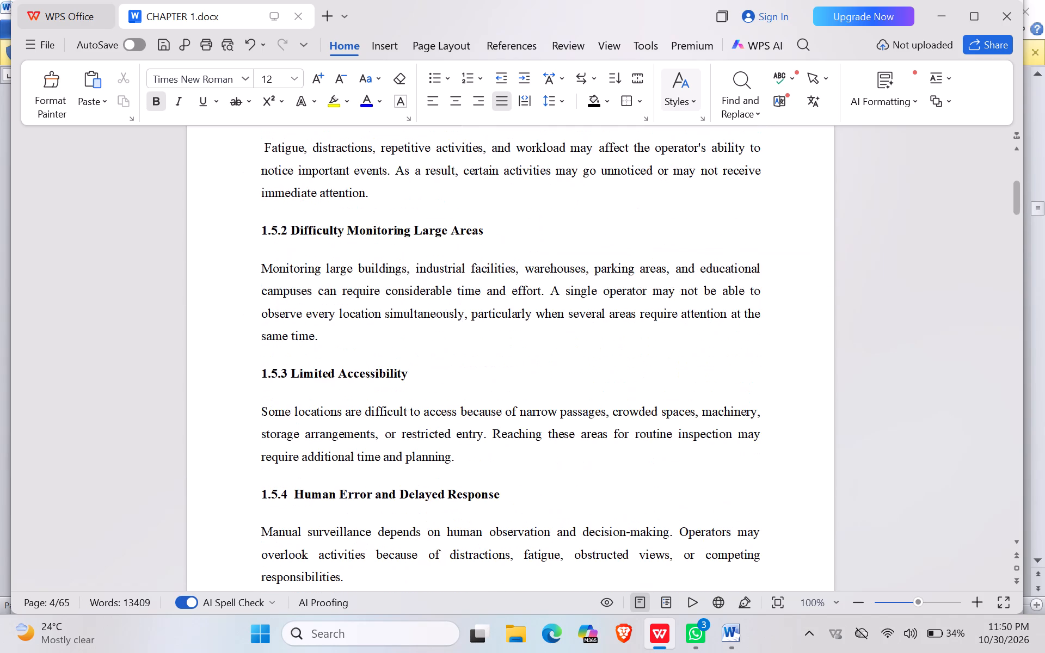
pyautogui.hscroll(2, 382, 389)
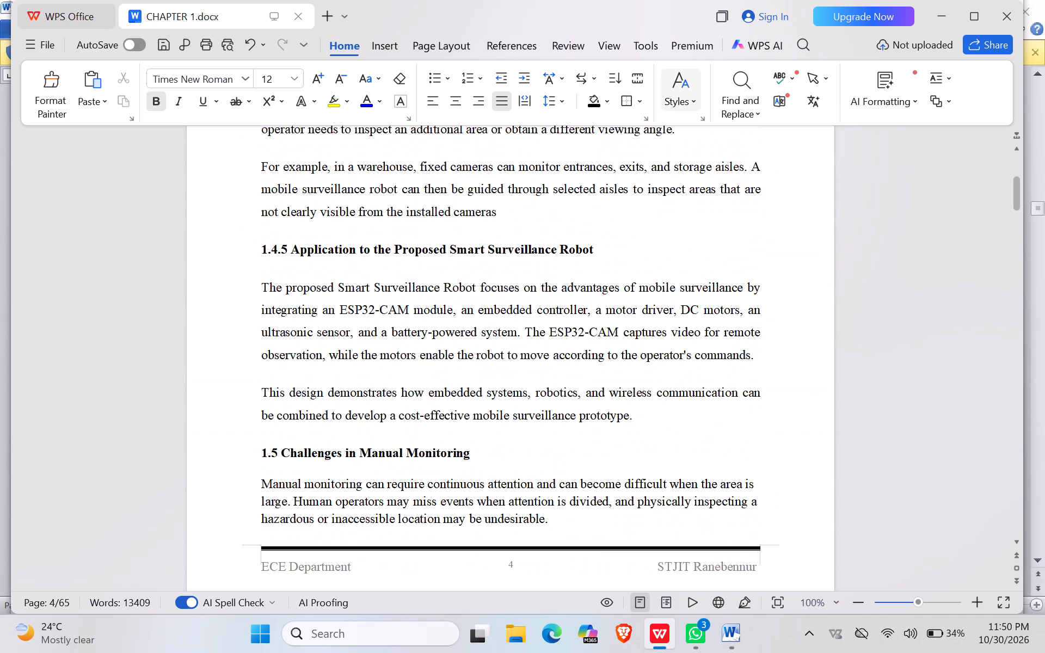
pyautogui.hscroll(1, 382, 389)
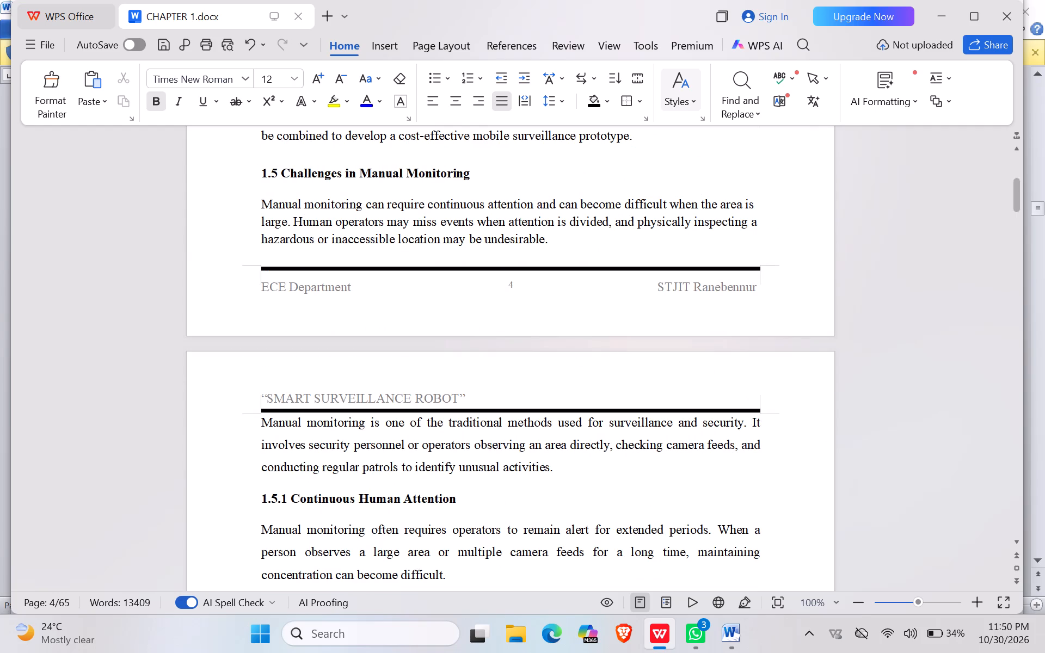
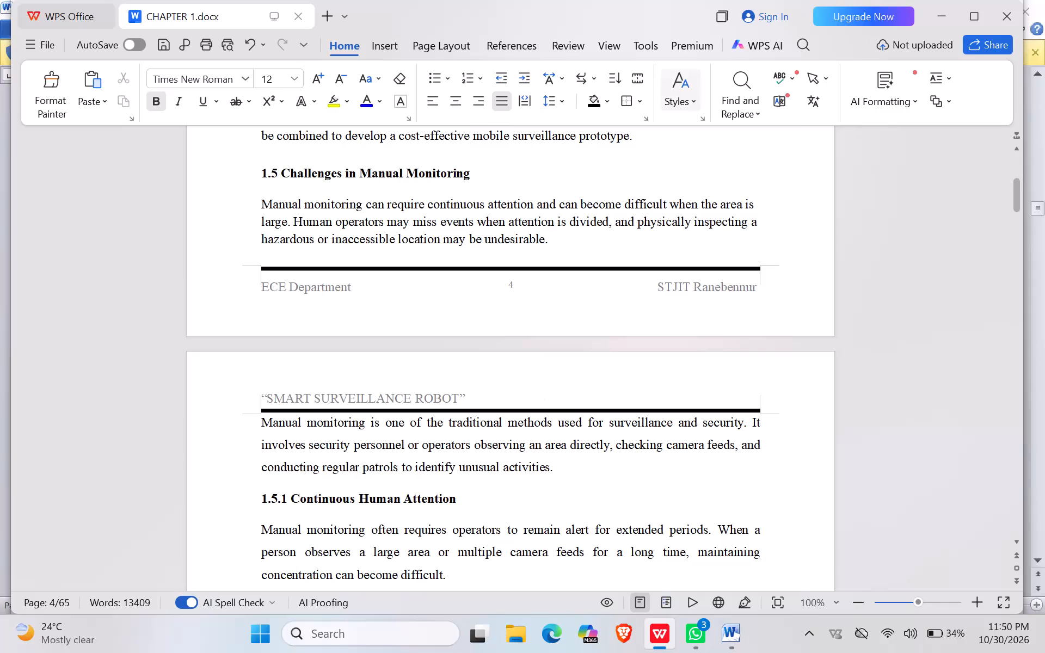
# Remove the blank line before the "Manual monitoring is one of the traditional methods" paragraph in section 1.5 and save the document.
pyautogui.click(261, 427)
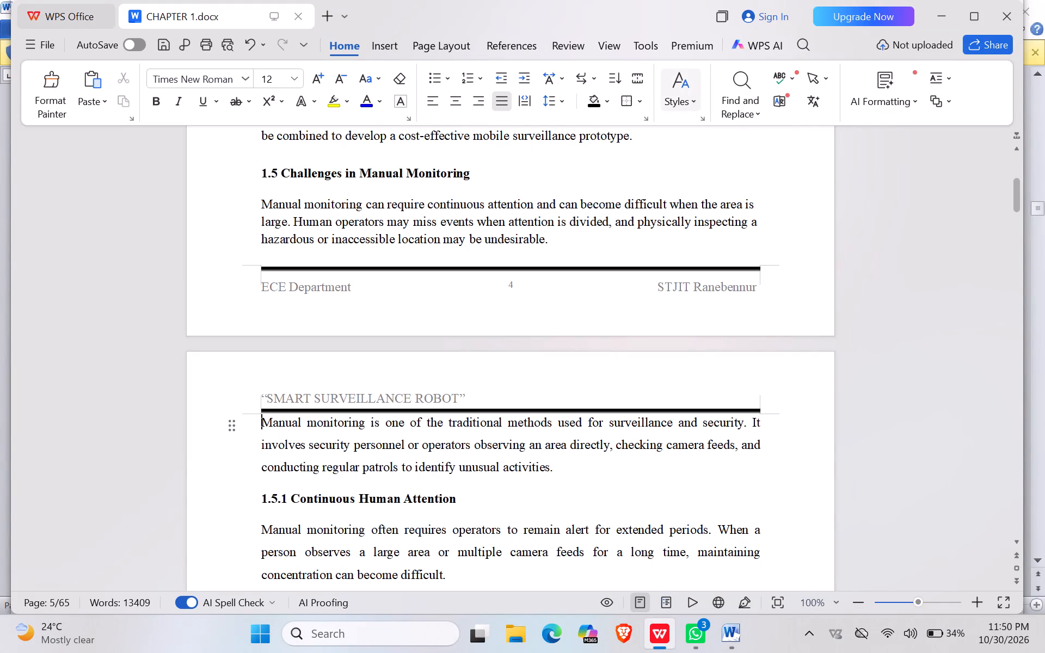
pyautogui.press('BackSpace')
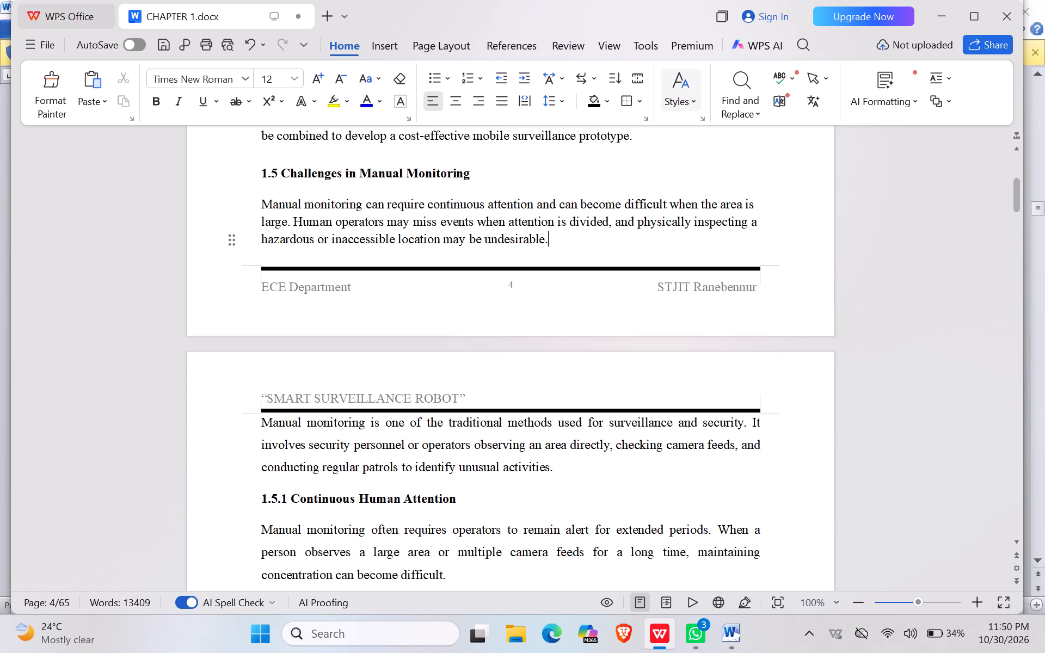
pyautogui.click(262, 420)
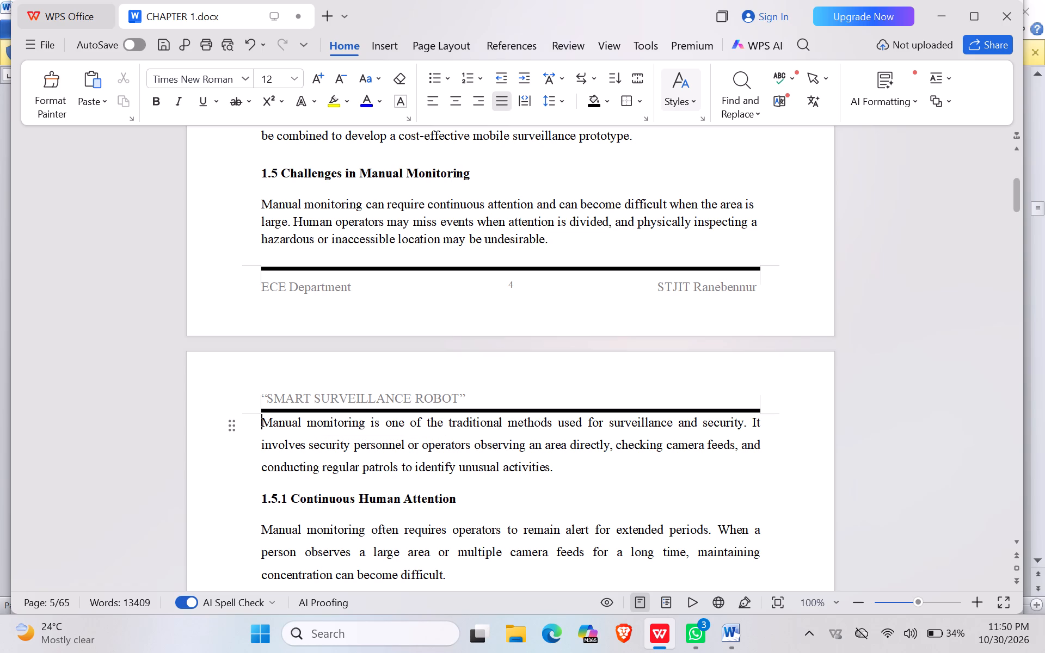
pyautogui.hotkey('ctrl', 's')
# Check the comparison table's layout across pages 3 and 4 and save the document again.
pyautogui.scroll(-2, 567, 485)
pyautogui.scroll(2, 567, 485)
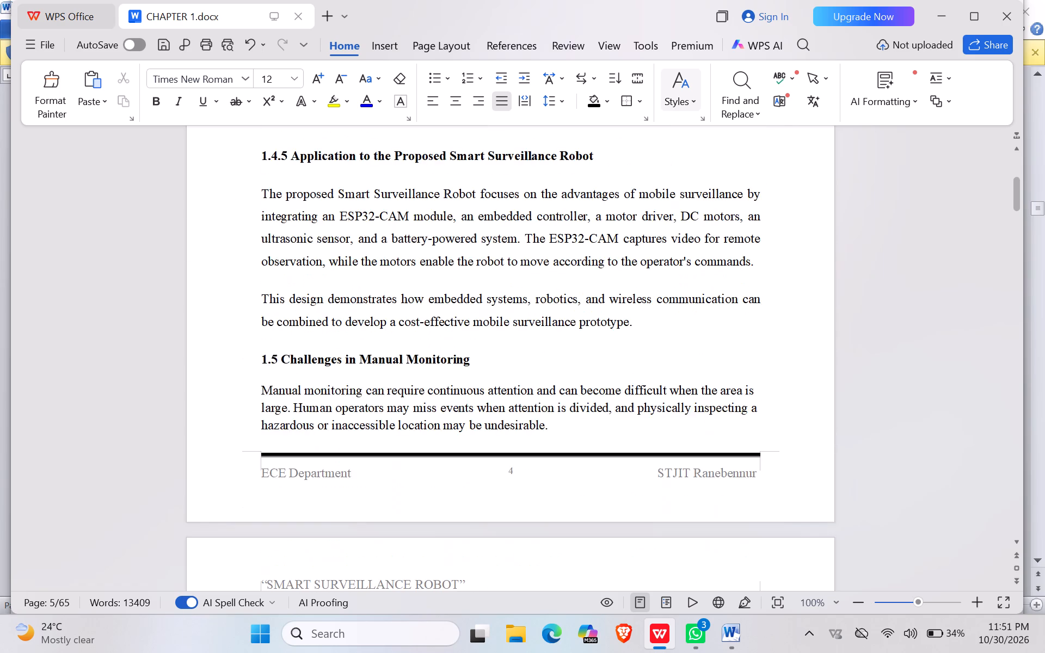
pyautogui.scroll(4, 567, 485)
pyautogui.scroll(-1, 567, 485)
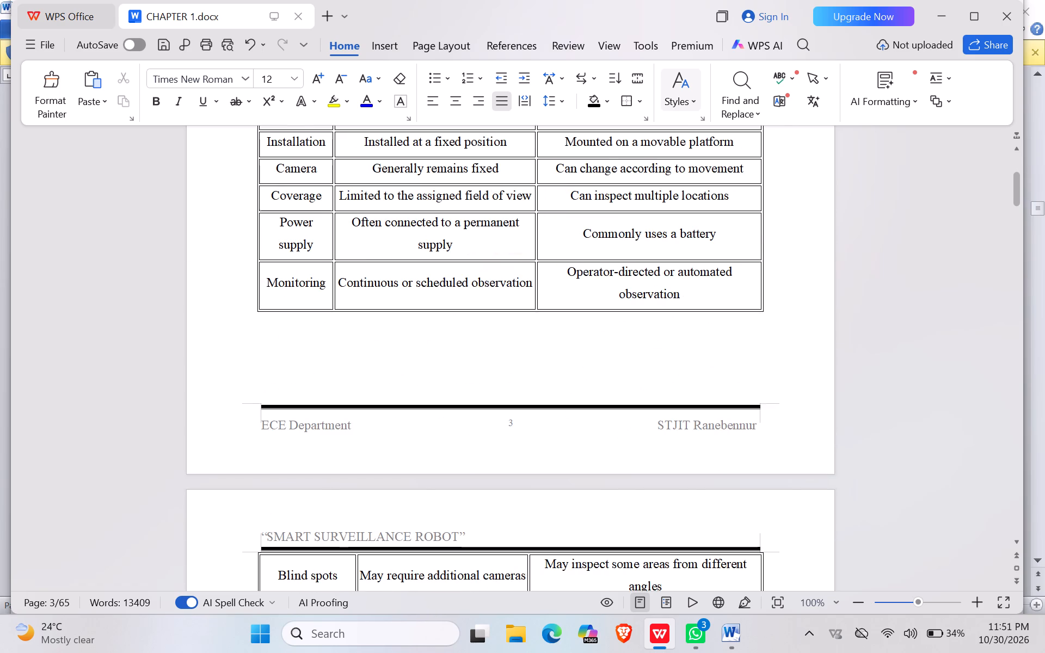
pyautogui.scroll(-3, 567, 485)
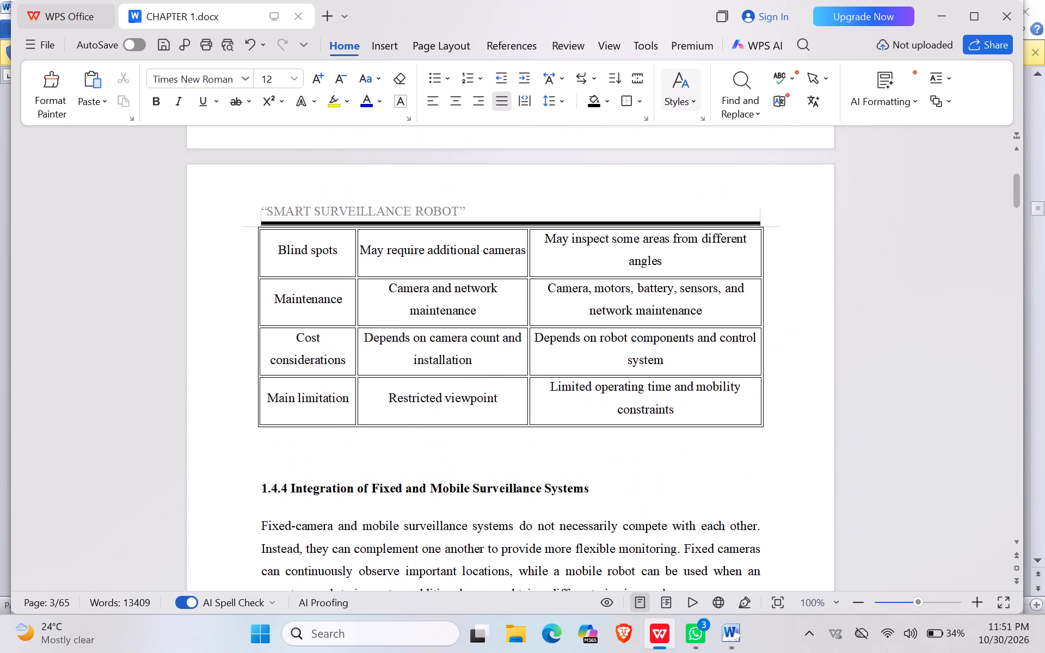
pyautogui.hotkey('ctrl', 's')
pyautogui.hotkey('ctrl', 's')
pyautogui.hotkey('ctrl', 's')
pyautogui.hotkey('ctrl', 's')
# Switch to Microsoft Word and close the Protected View copy of CHAPTER 1.
pyautogui.click(930, 22)
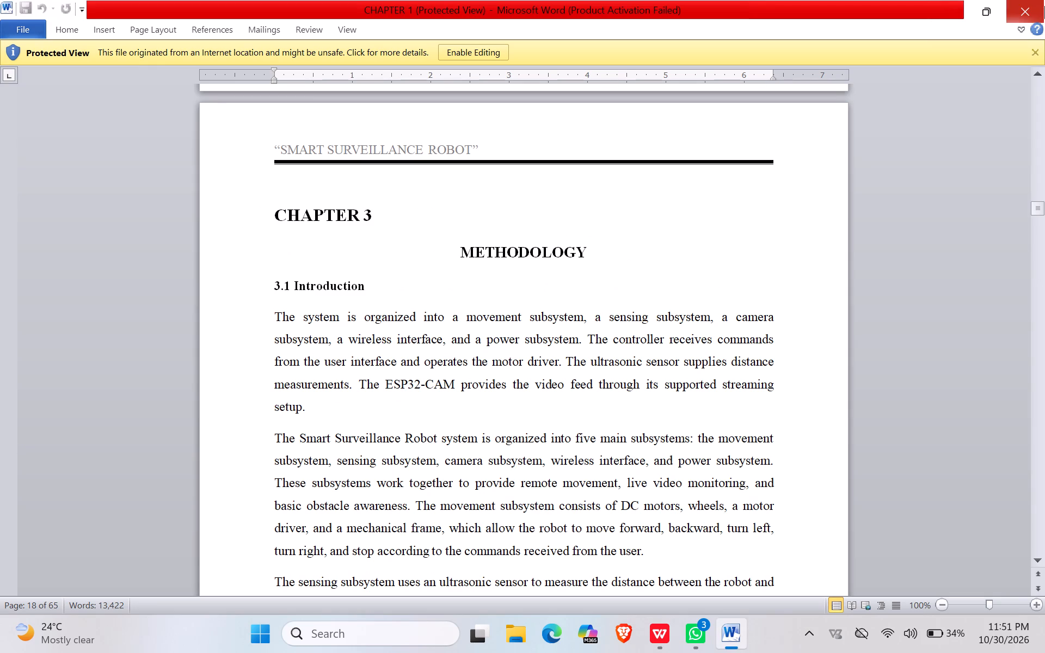
pyautogui.click(1044, 6)
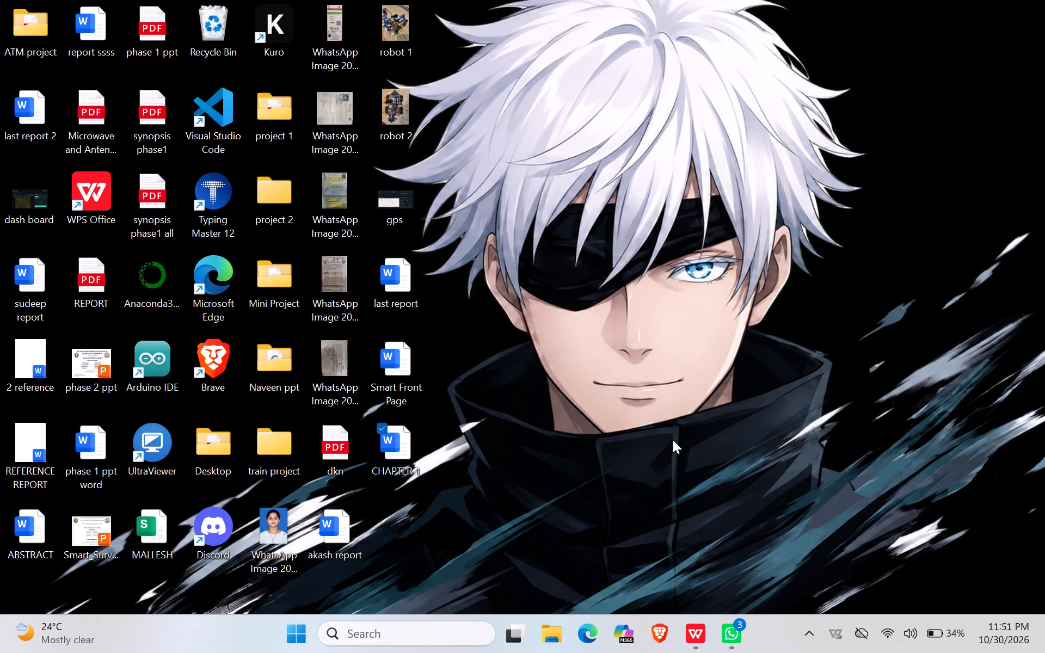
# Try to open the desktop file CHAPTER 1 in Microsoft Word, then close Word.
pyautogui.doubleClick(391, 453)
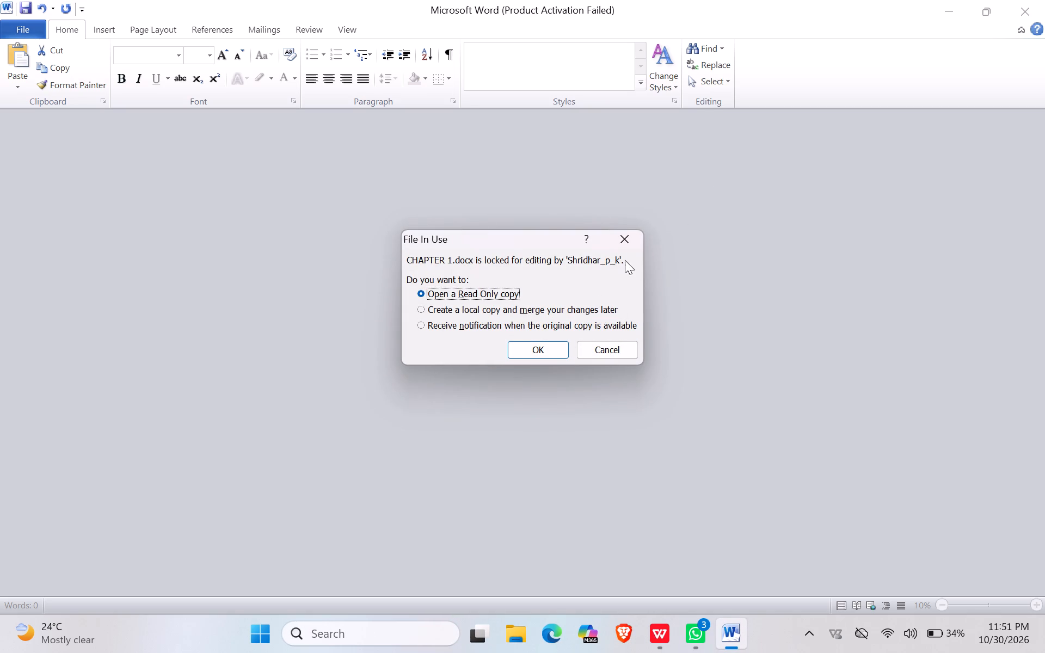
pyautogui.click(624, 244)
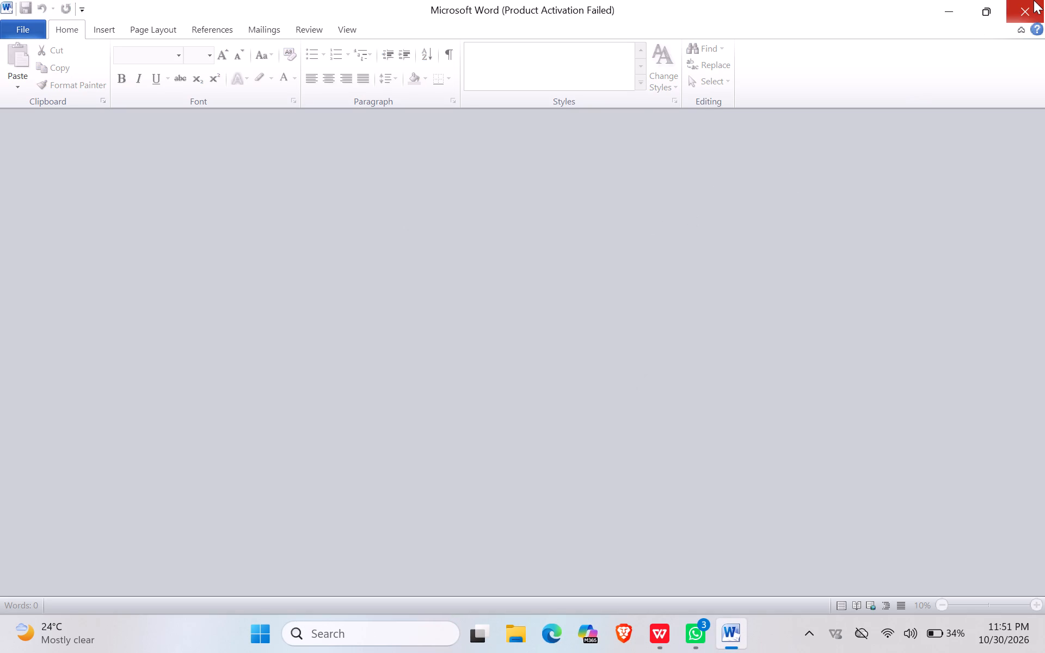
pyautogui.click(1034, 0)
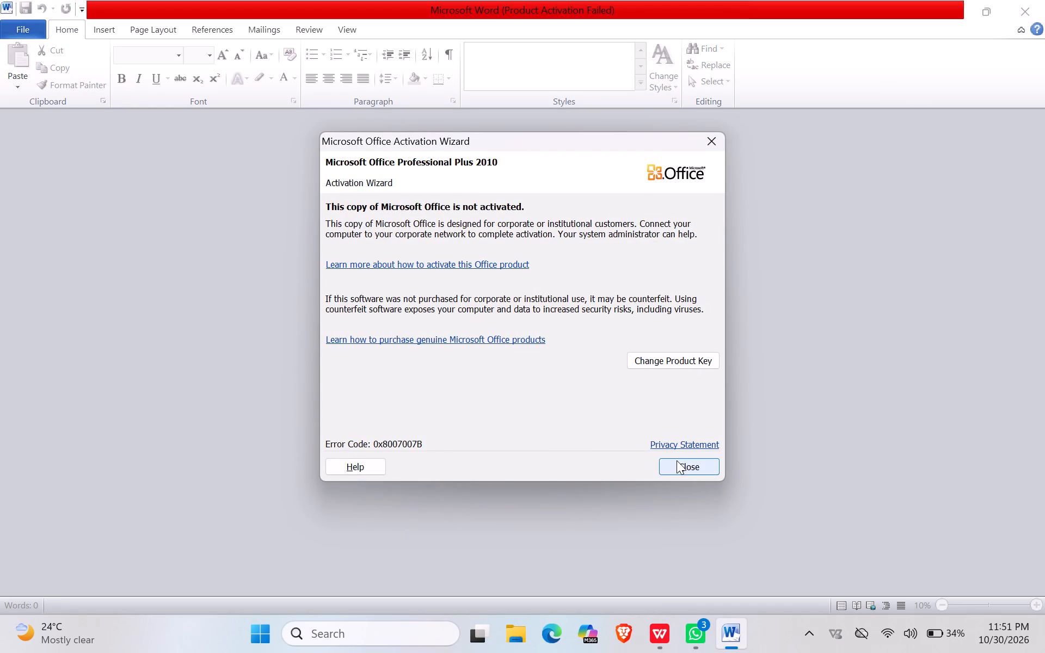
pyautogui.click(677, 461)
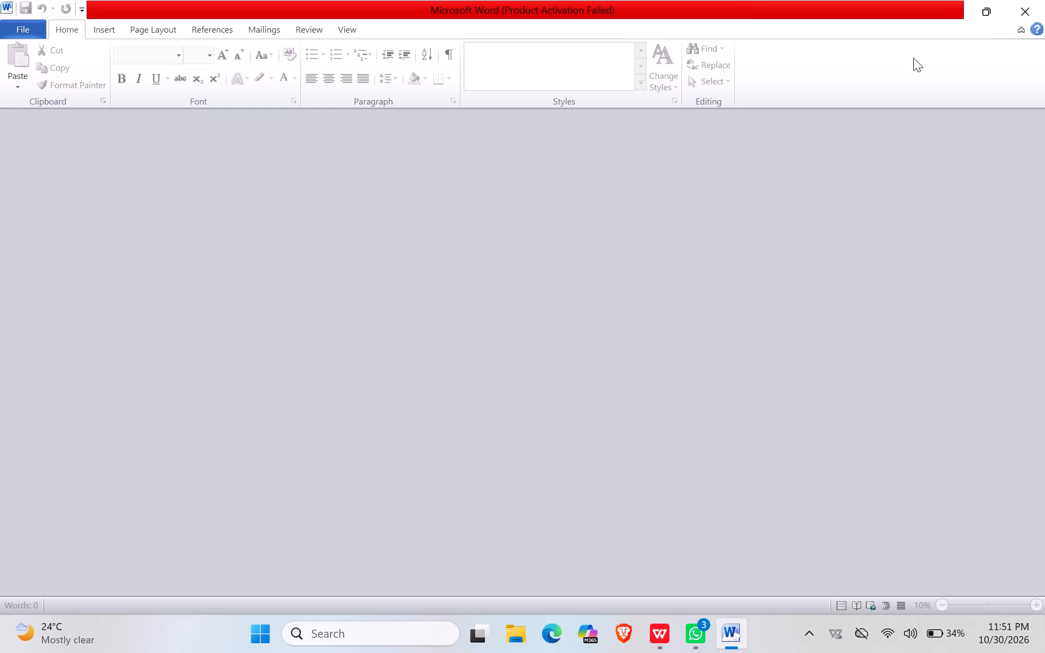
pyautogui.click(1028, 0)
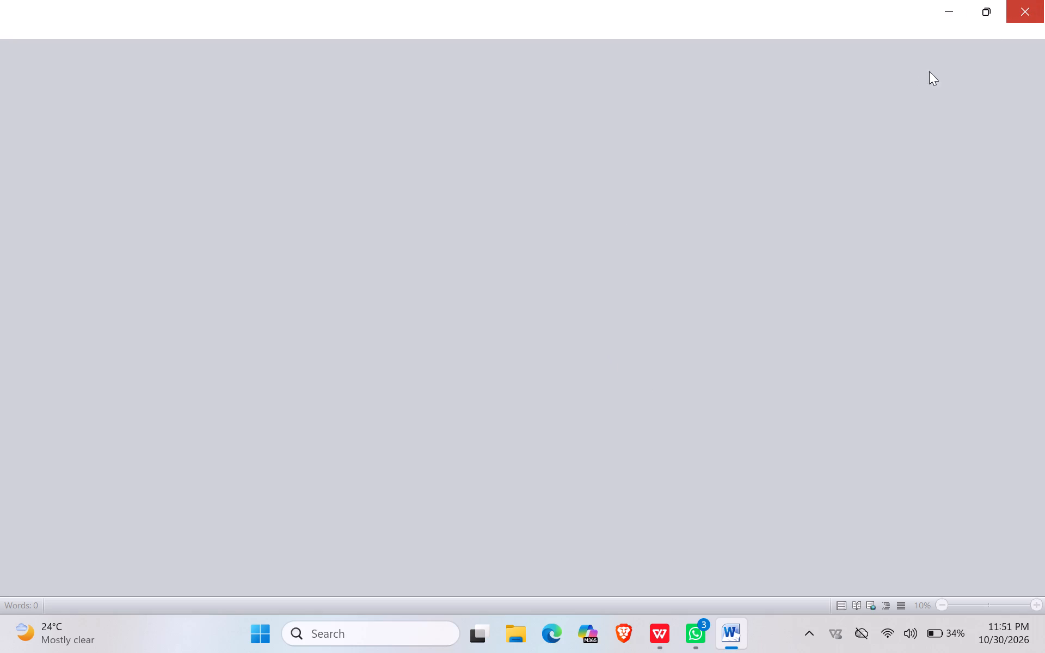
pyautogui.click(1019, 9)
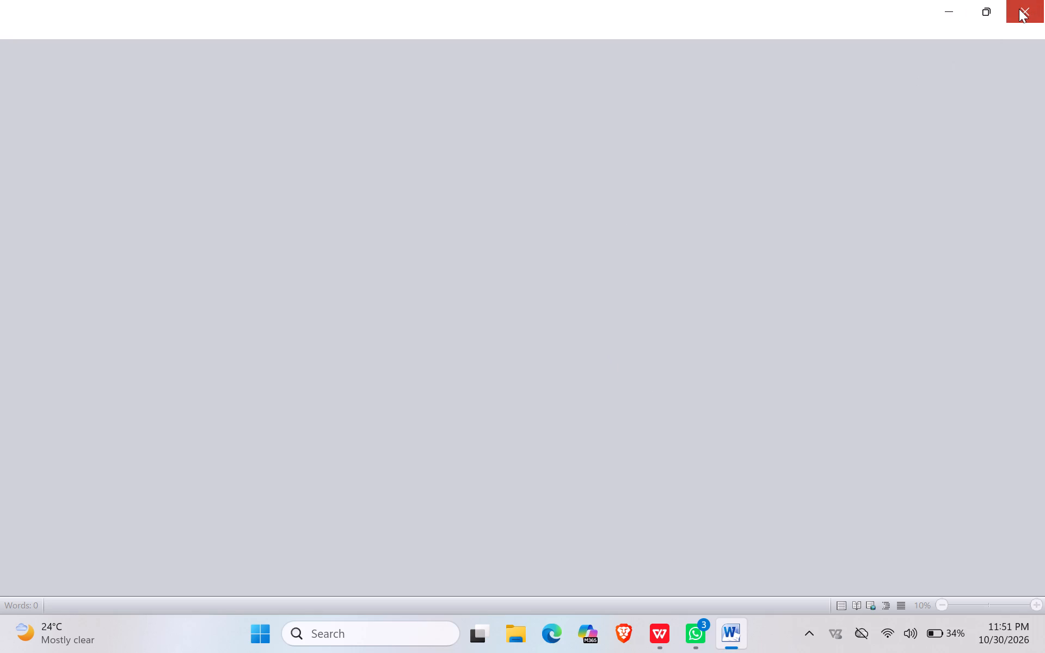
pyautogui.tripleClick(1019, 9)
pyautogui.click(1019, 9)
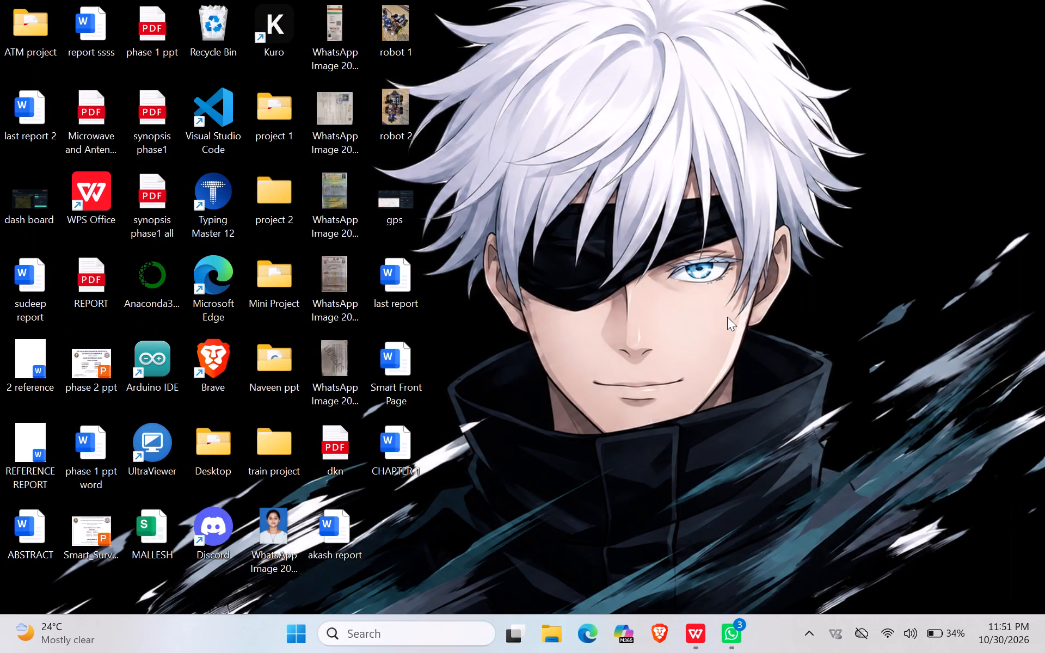
# Refresh the desktop and open the CHAPTER 1 file from it with WPS Office.
pyautogui.rightClick(677, 375)
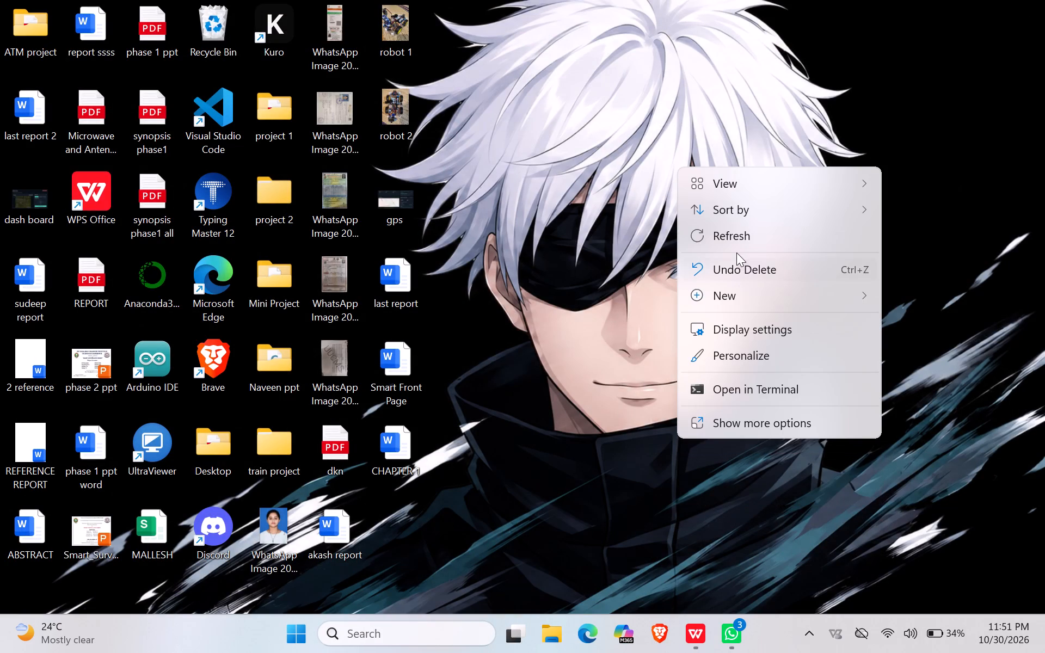
pyautogui.click(725, 238)
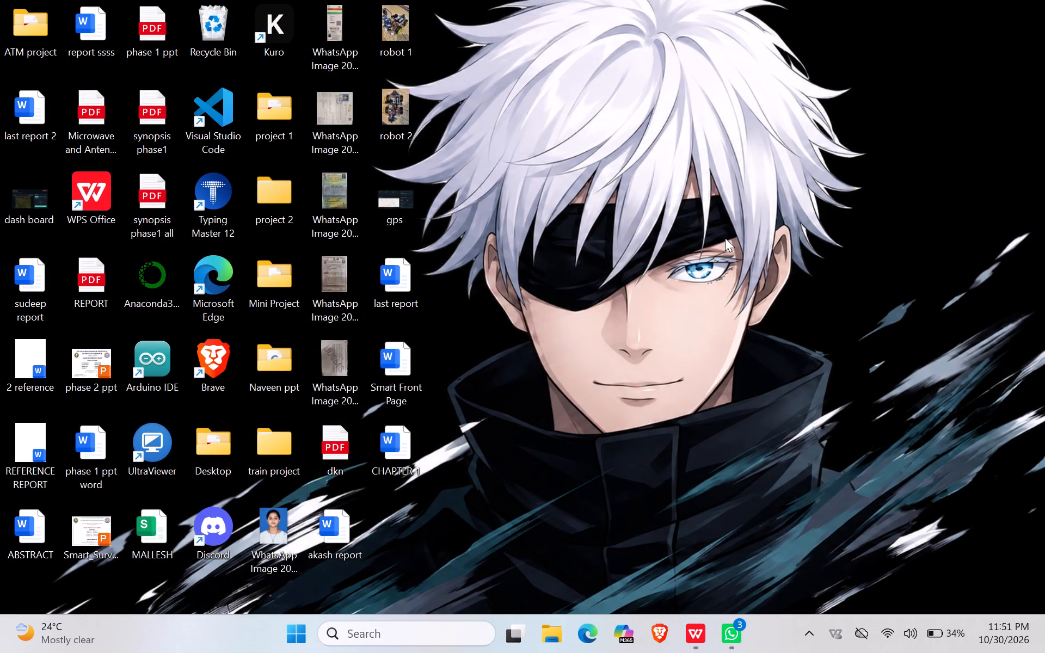
pyautogui.rightClick(407, 445)
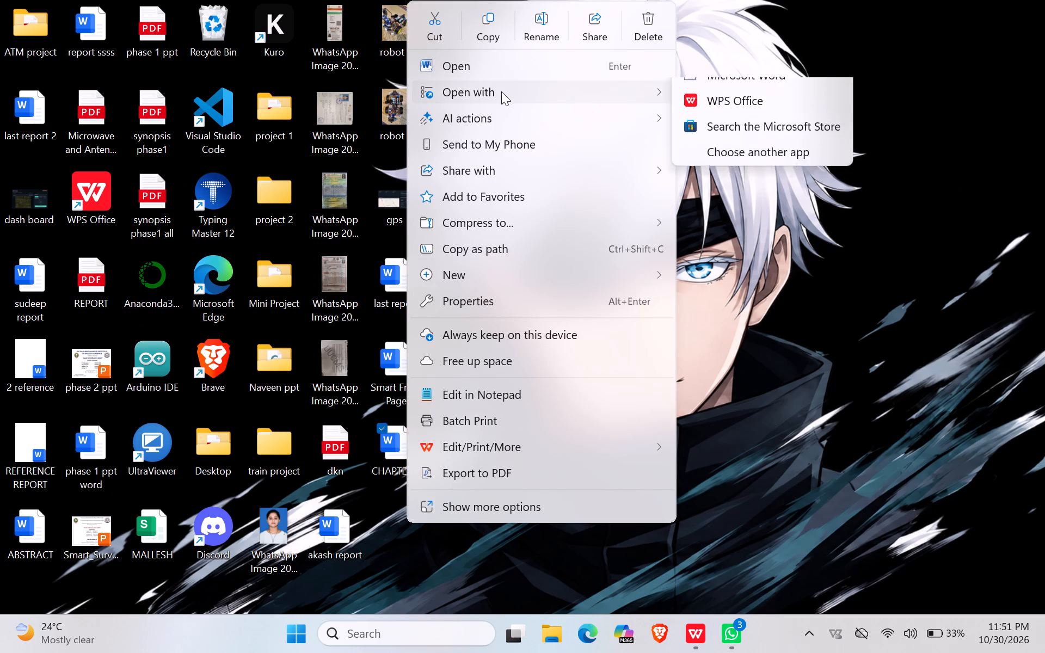
pyautogui.click(727, 122)
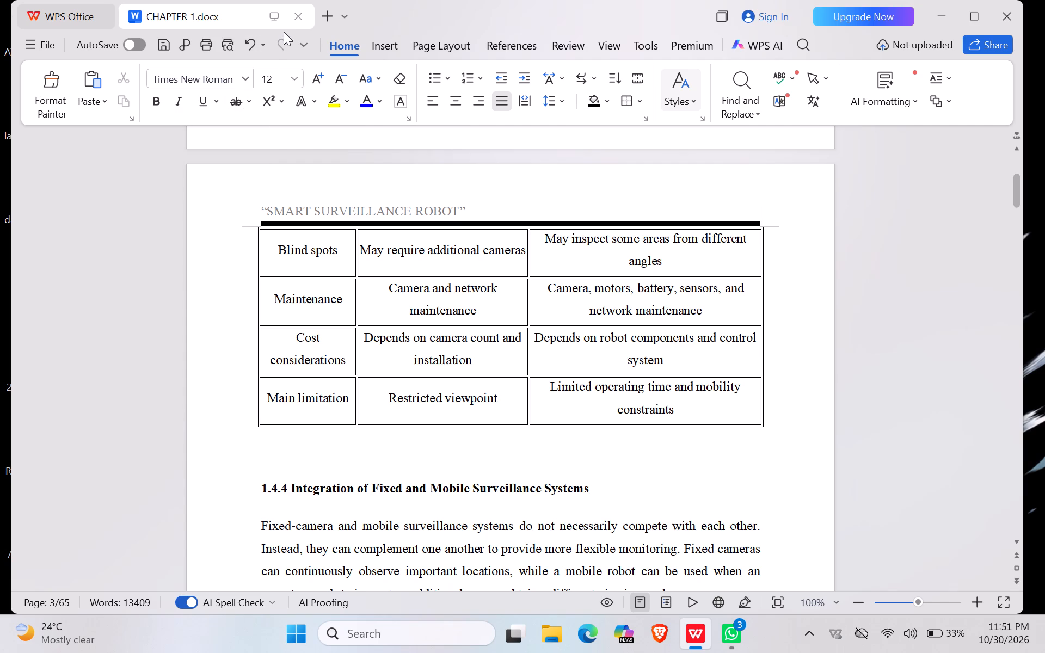
# Save CHAPTER 1.docx and close the document.
pyautogui.hotkey('ctrl', 's')
pyautogui.hotkey('ctrl', 's')
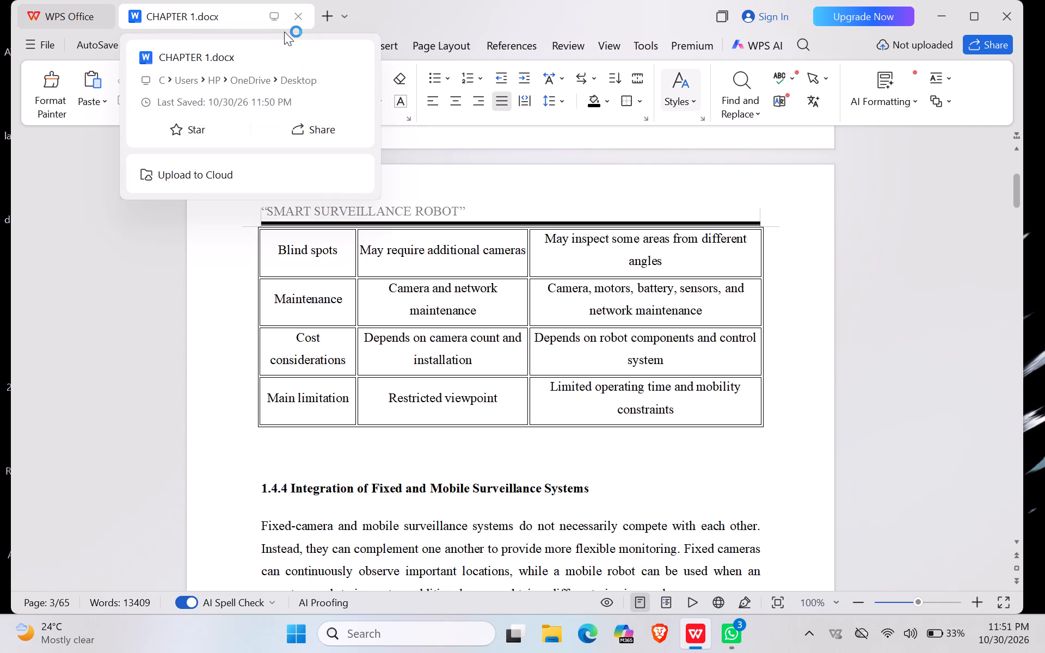
pyautogui.click(294, 9)
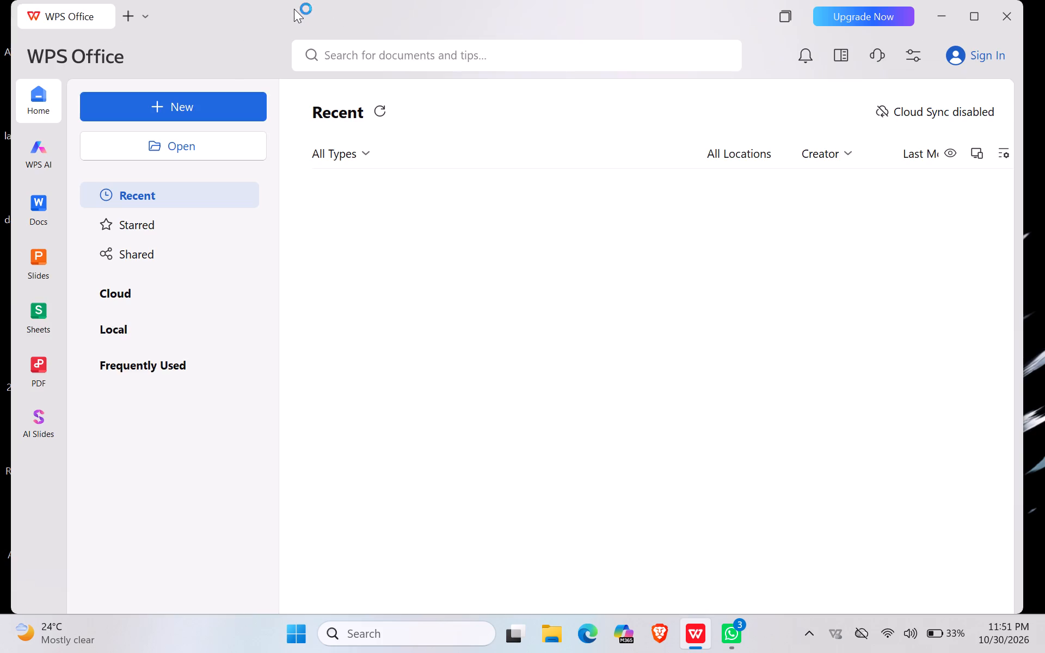
# Reopen CHAPTER 1.docx from the Desktop folder in WPS Office.
pyautogui.click(226, 146)
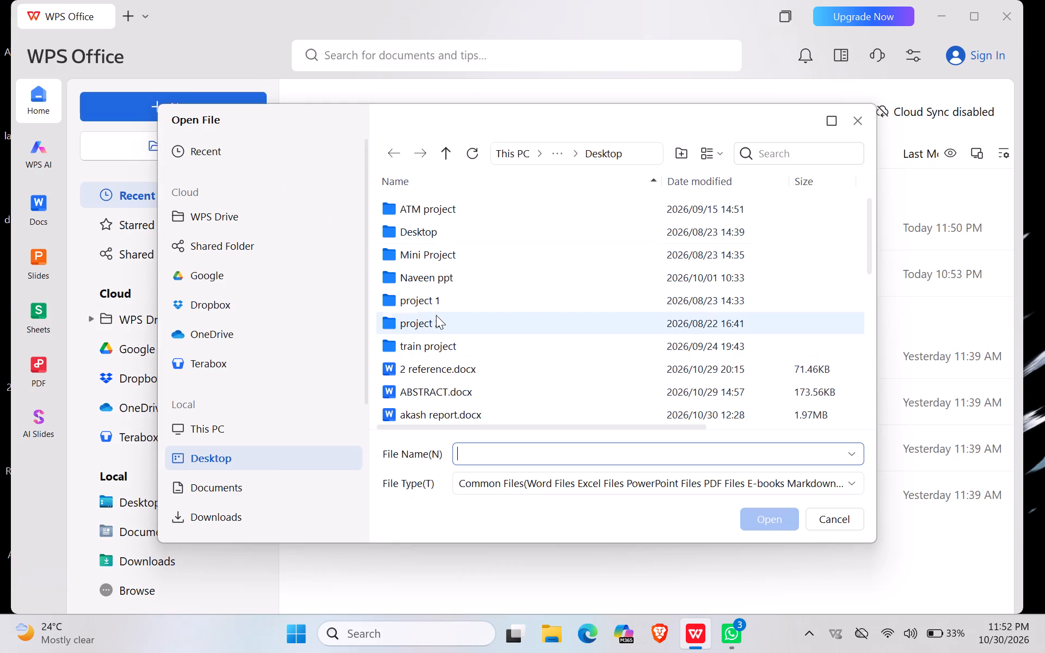
pyautogui.scroll(-2, 472, 353)
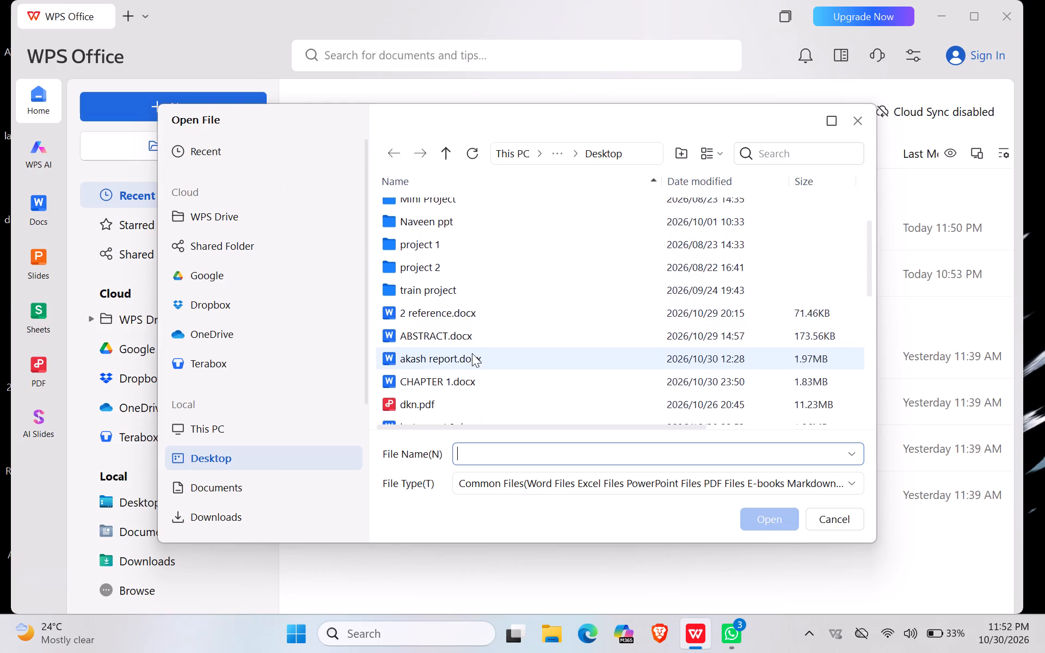
pyautogui.click(466, 374)
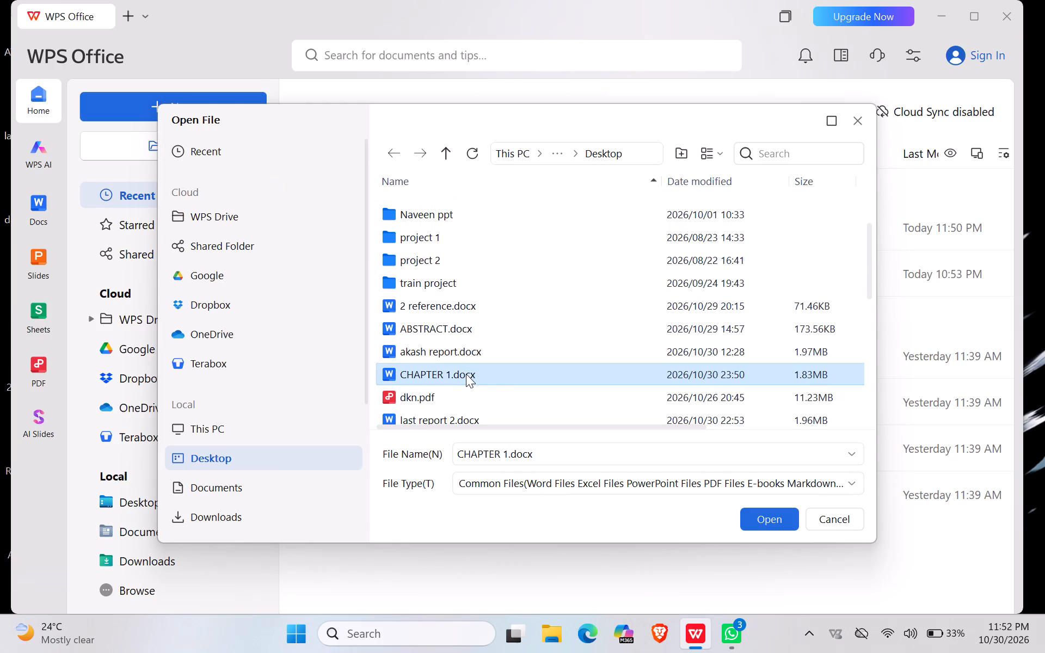
pyautogui.click(752, 516)
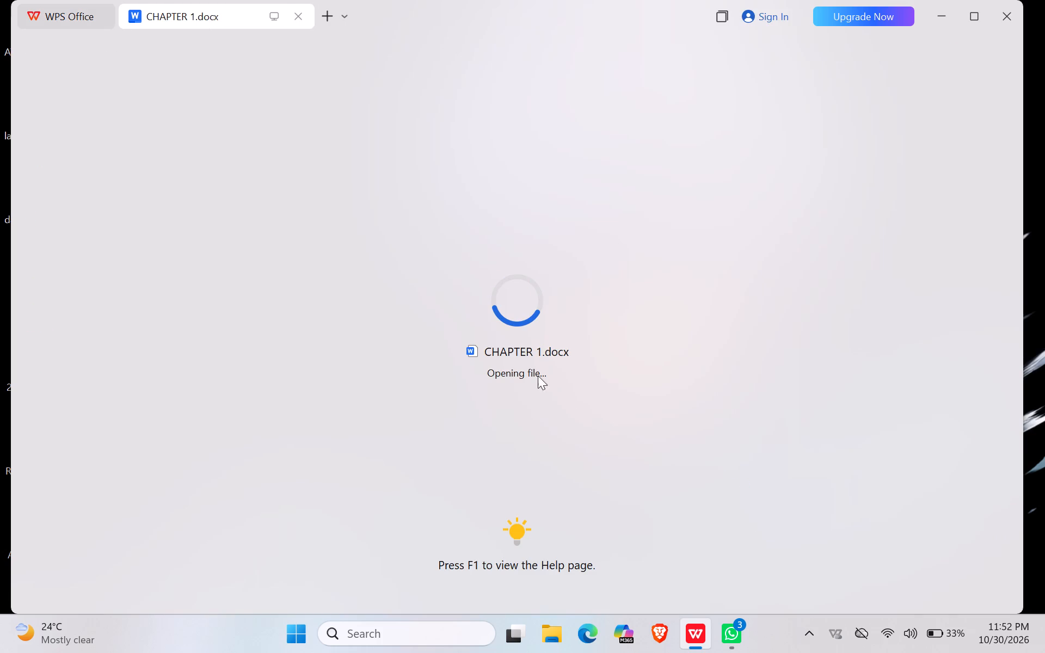
# Look through the reopened report from the Chapter 1 title onward to check its headings and paragraph layout.
pyautogui.scroll(-1, 513, 354)
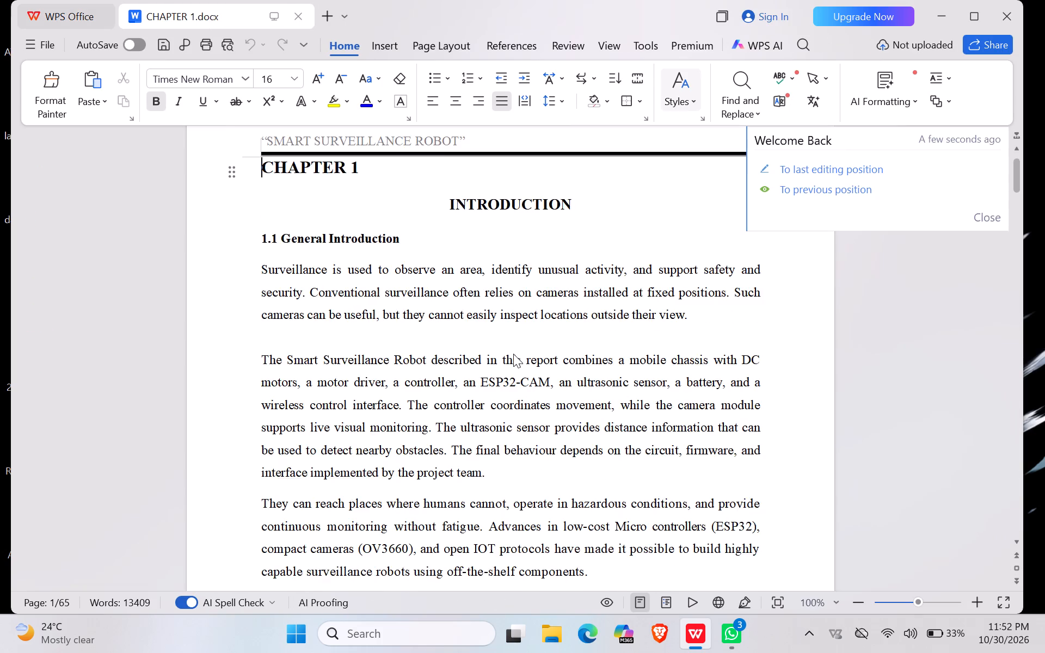
pyautogui.scroll(-1, 513, 354)
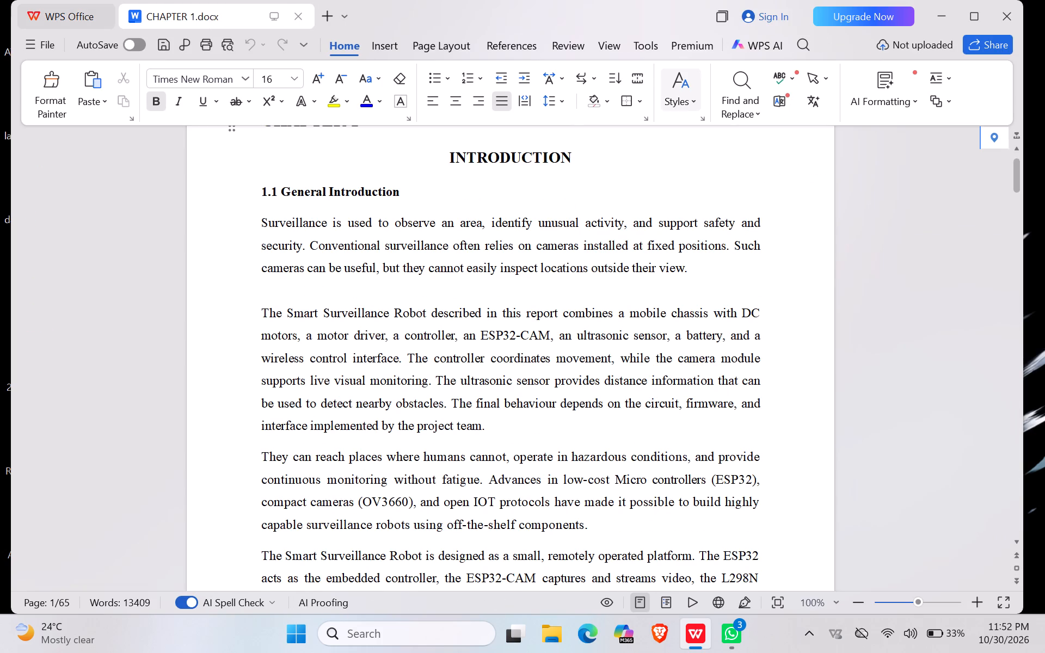
pyautogui.scroll(-2, 595, 372)
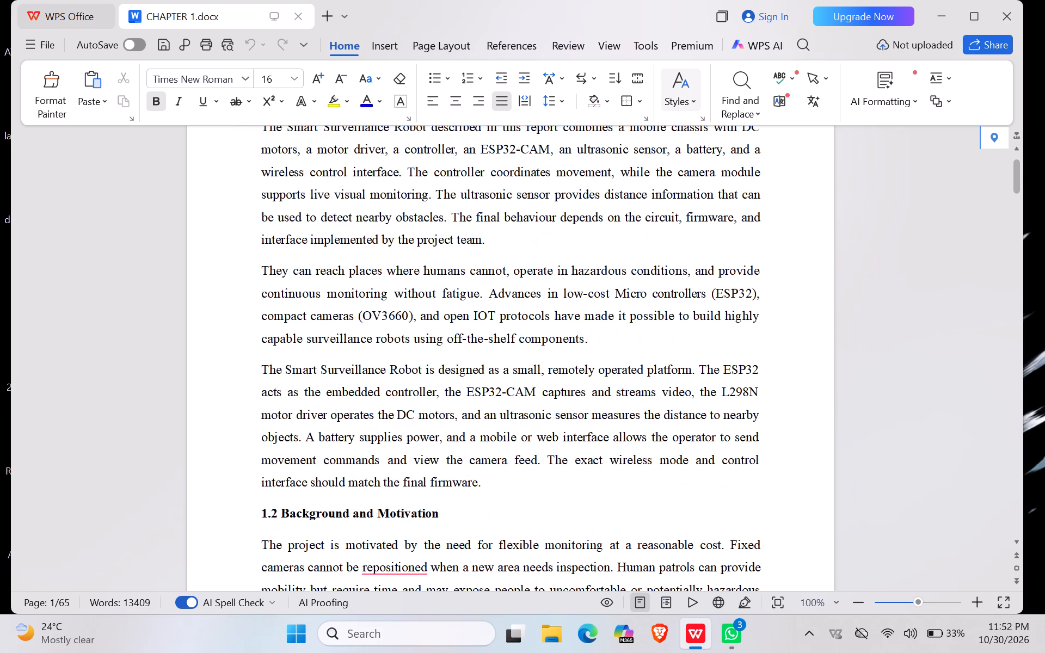
# Read through sections 1.2 to 1.4.4 to check the headings, paragraph layout and the fixed versus mobile surveillance comparison table.
pyautogui.scroll(-3, 595, 372)
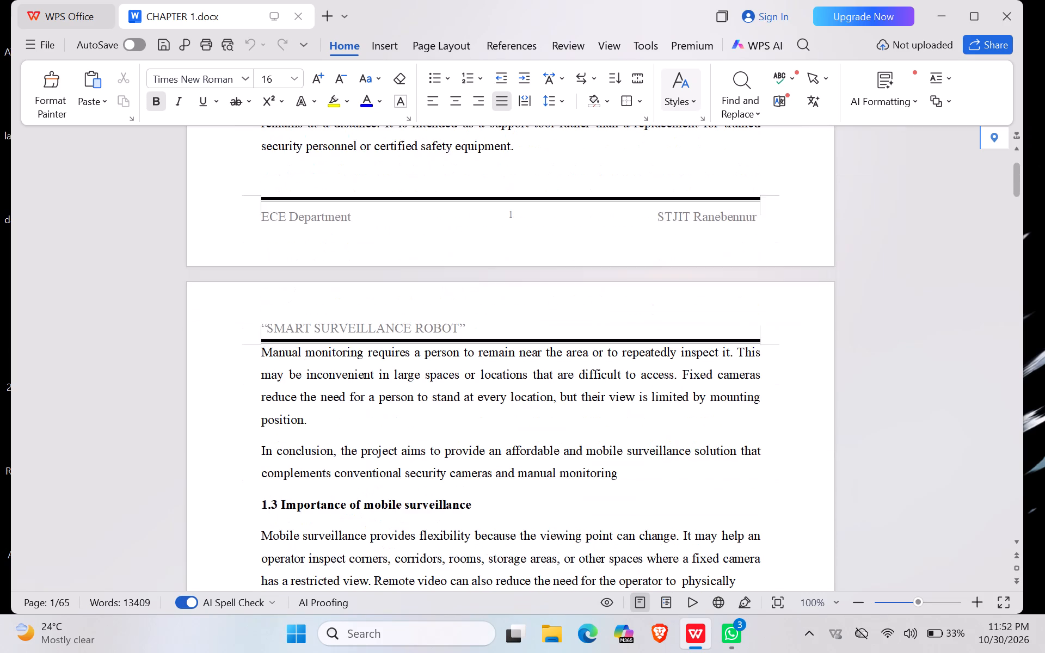
pyautogui.scroll(-3, 595, 372)
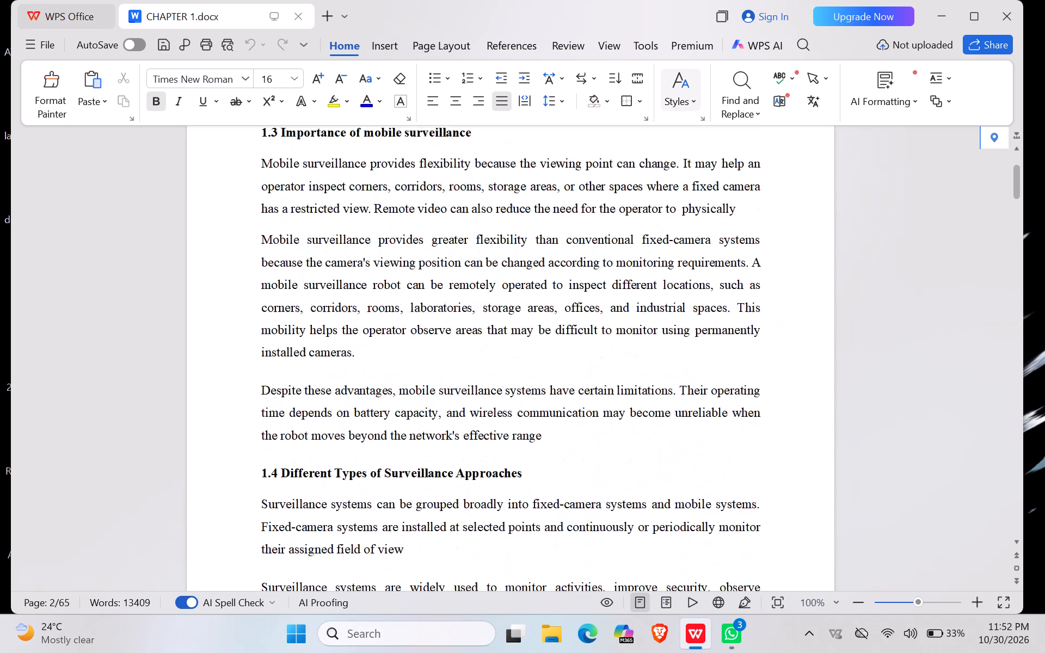
pyautogui.scroll(-3, 595, 372)
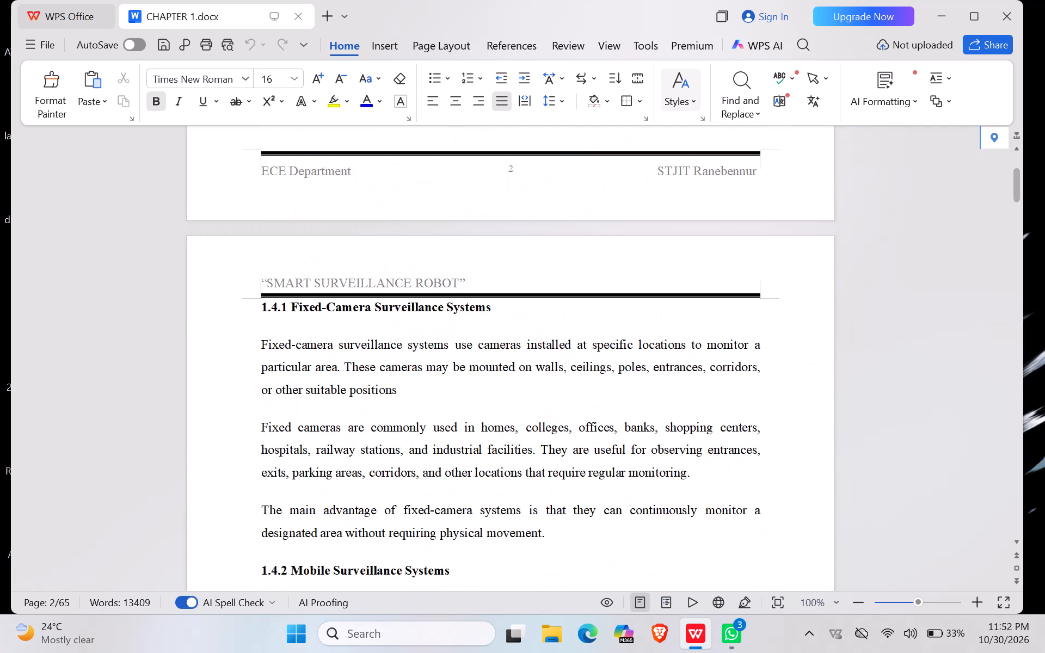
pyautogui.scroll(-4, 595, 372)
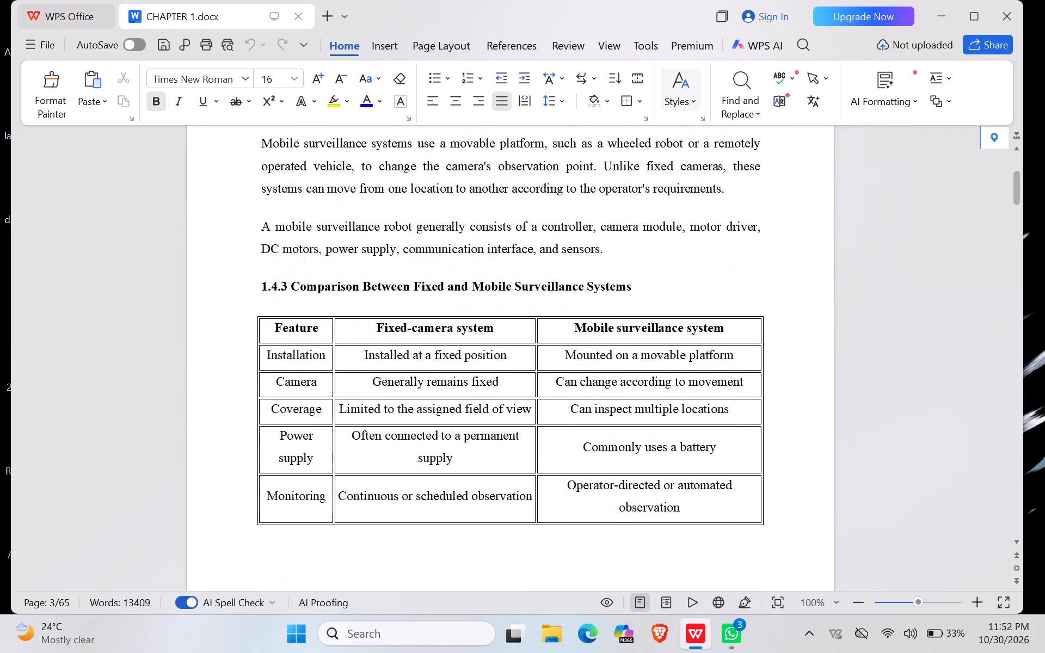
pyautogui.scroll(-3, 595, 372)
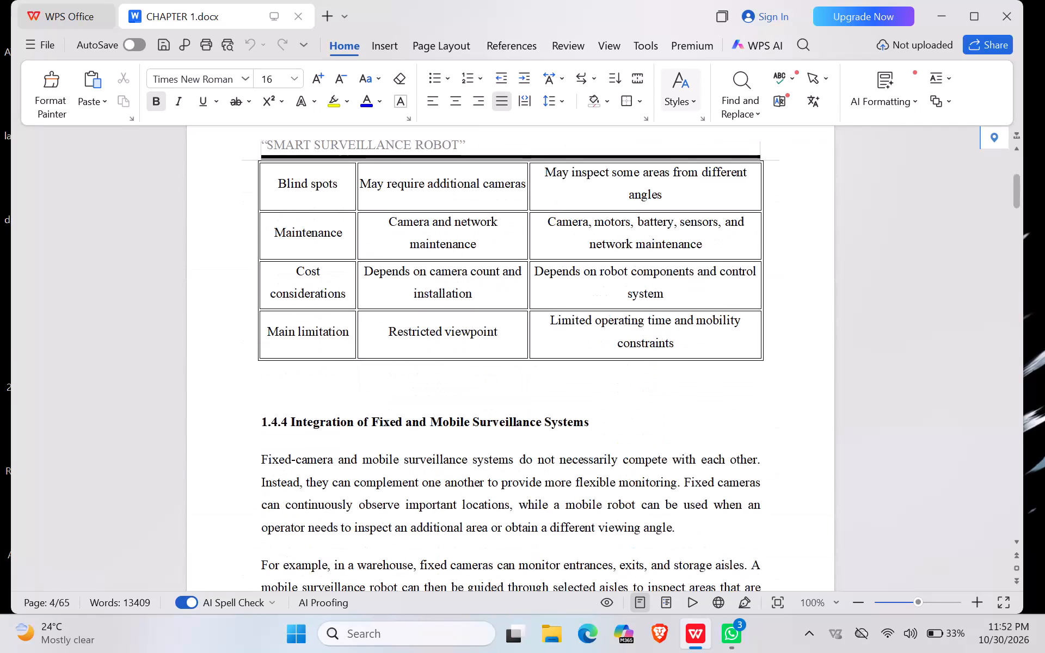
pyautogui.scroll(-1, 595, 372)
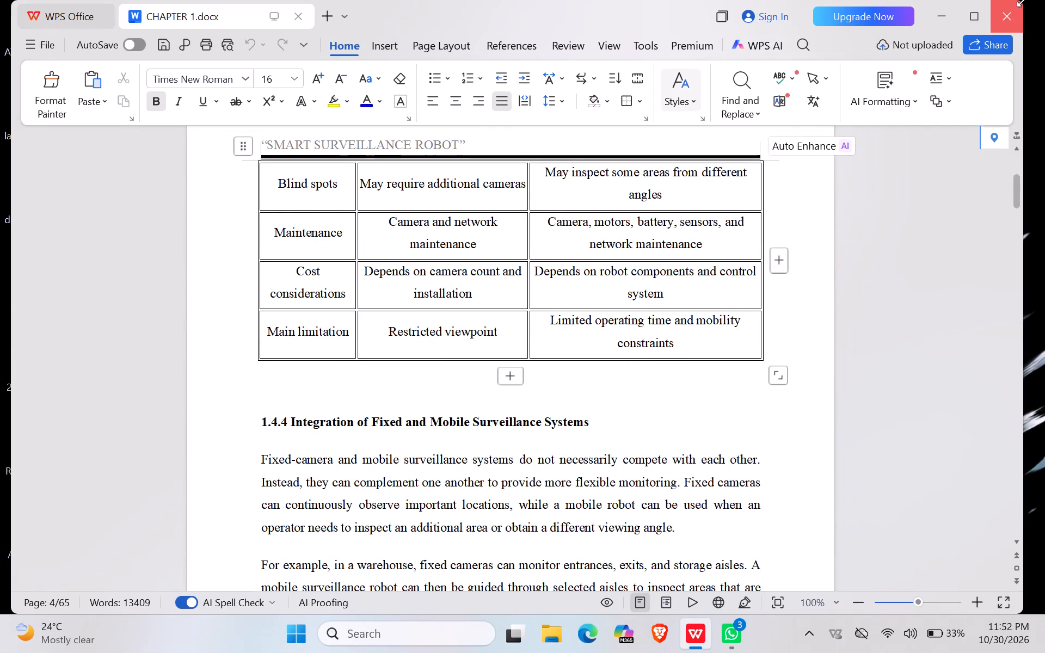